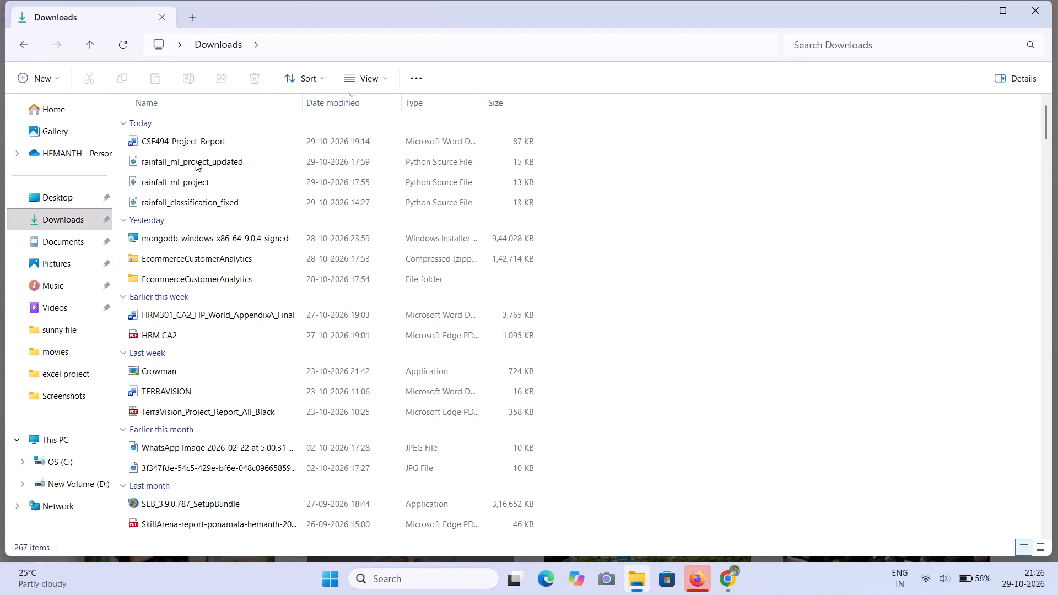
Open the CSE494-Project-Report document from the Downloads folder and maximize its window.
double_click(179, 144)
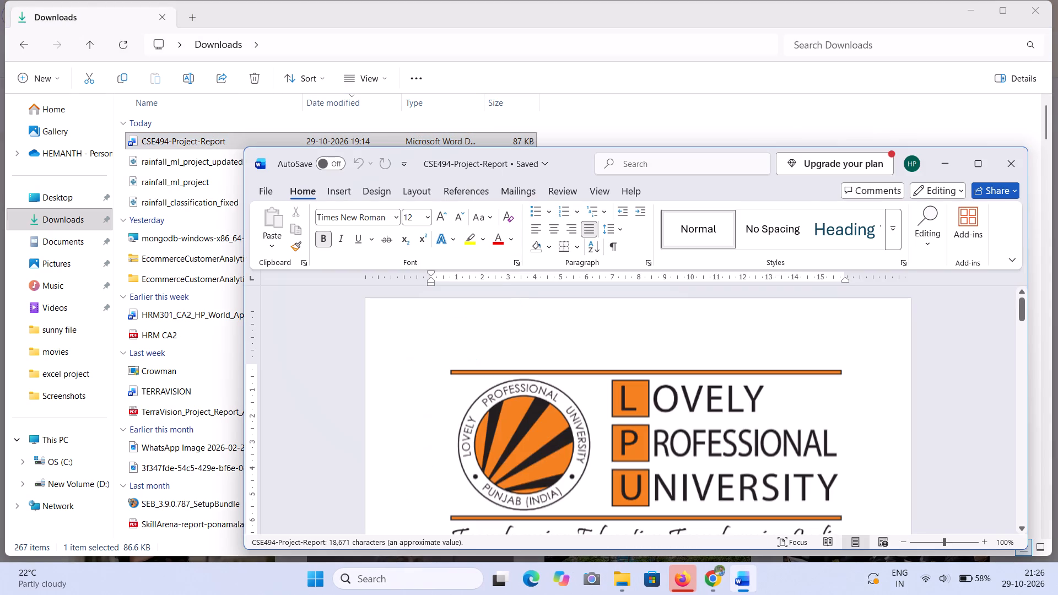
click(979, 164)
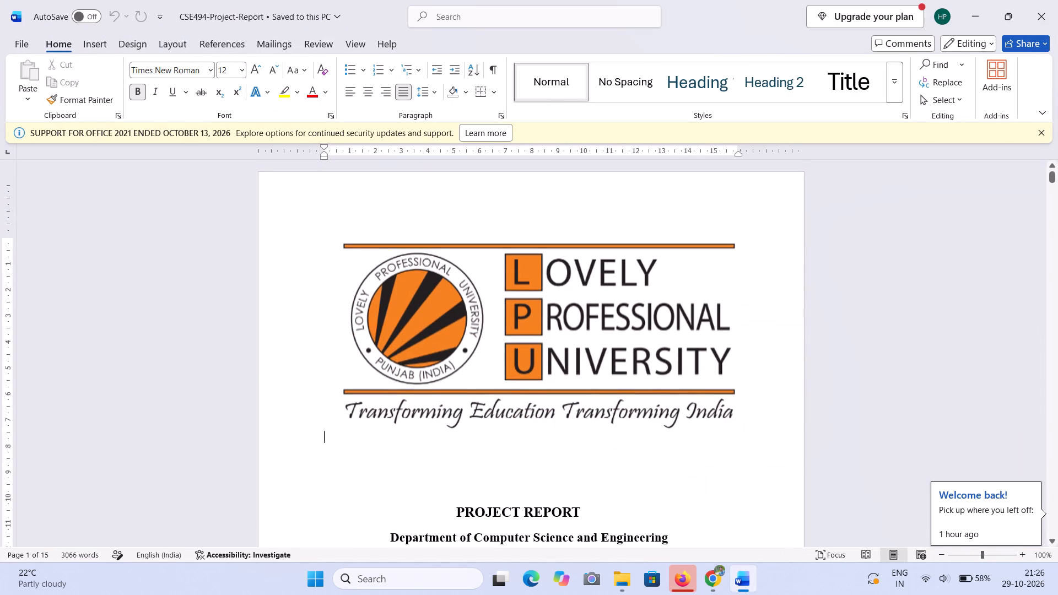
Review the report from the cover page through the Declaration, Acknowledgement, Introduction, Problem Statement and Project Objectives sections.
scroll(851, 395, down, 1)
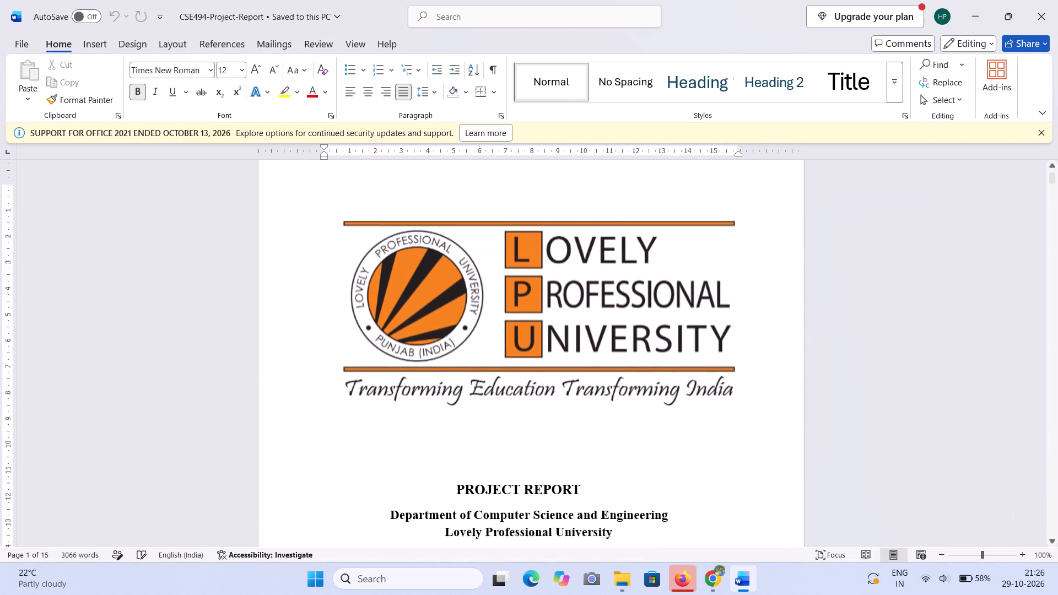
scroll(851, 395, down, 2)
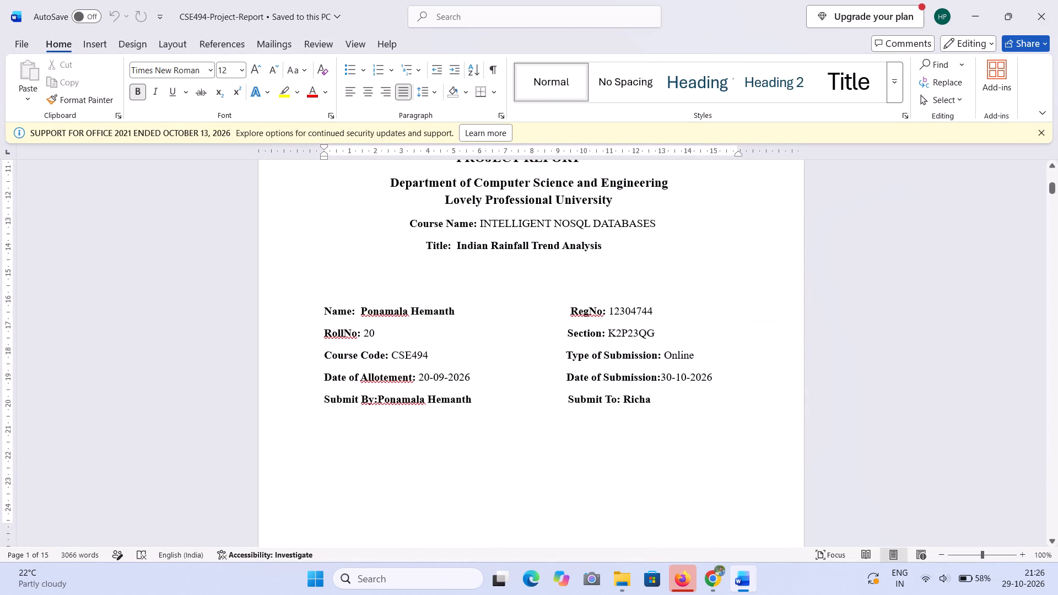
scroll(851, 395, down, 1)
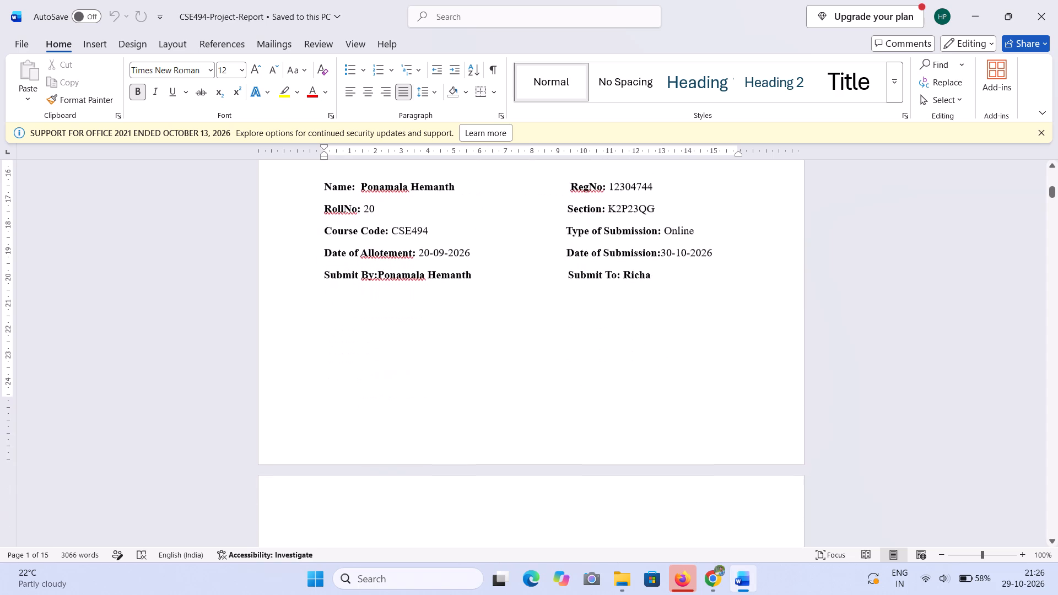
scroll(851, 395, down, 3)
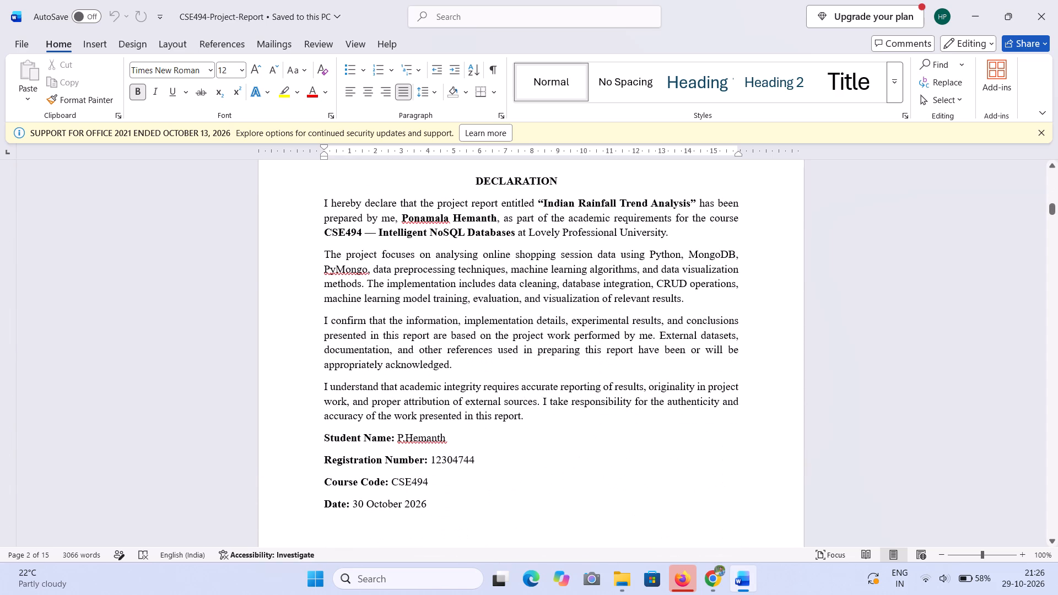
scroll(851, 395, down, 2)
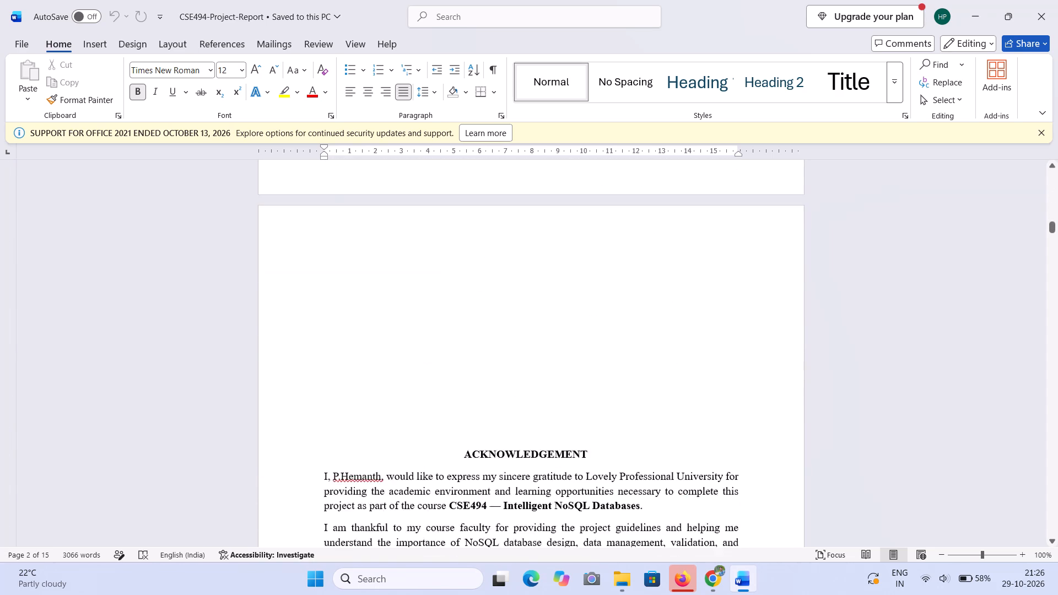
scroll(851, 395, down, 3)
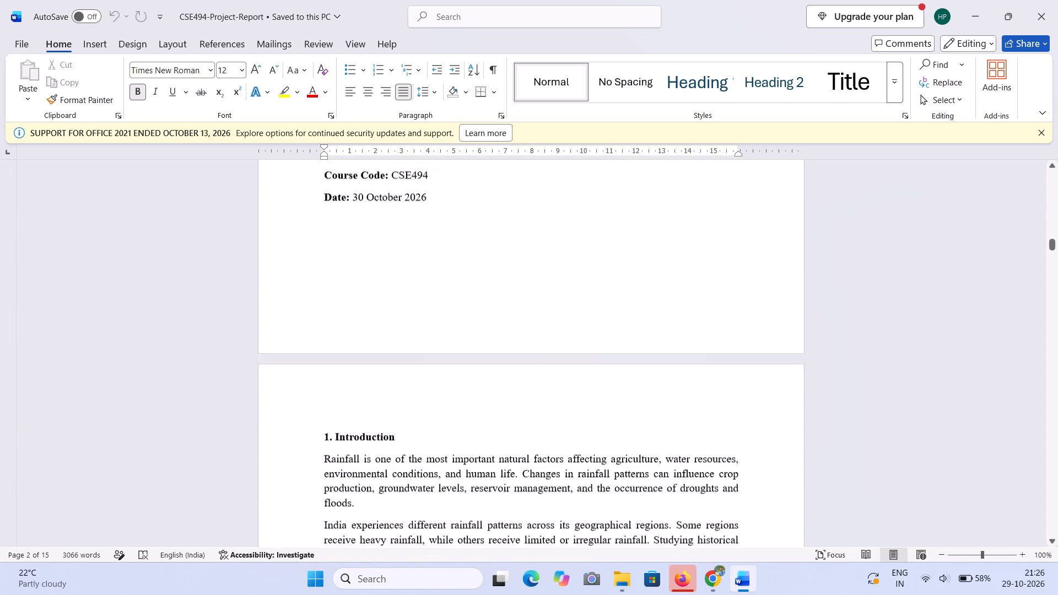
scroll(851, 395, down, 2)
scroll(851, 395, up, 1)
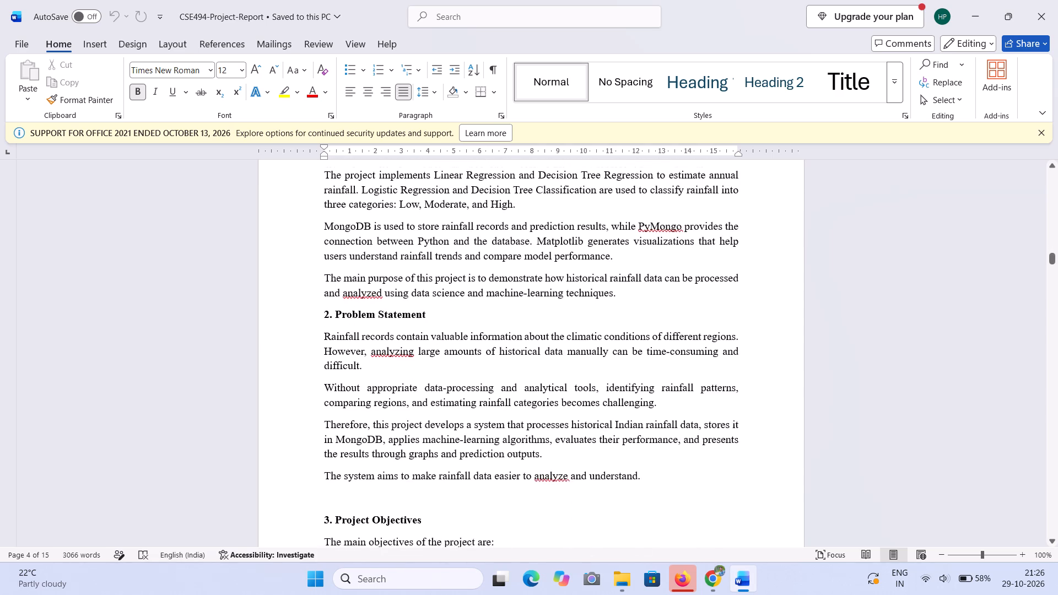
scroll(851, 395, up, 3)
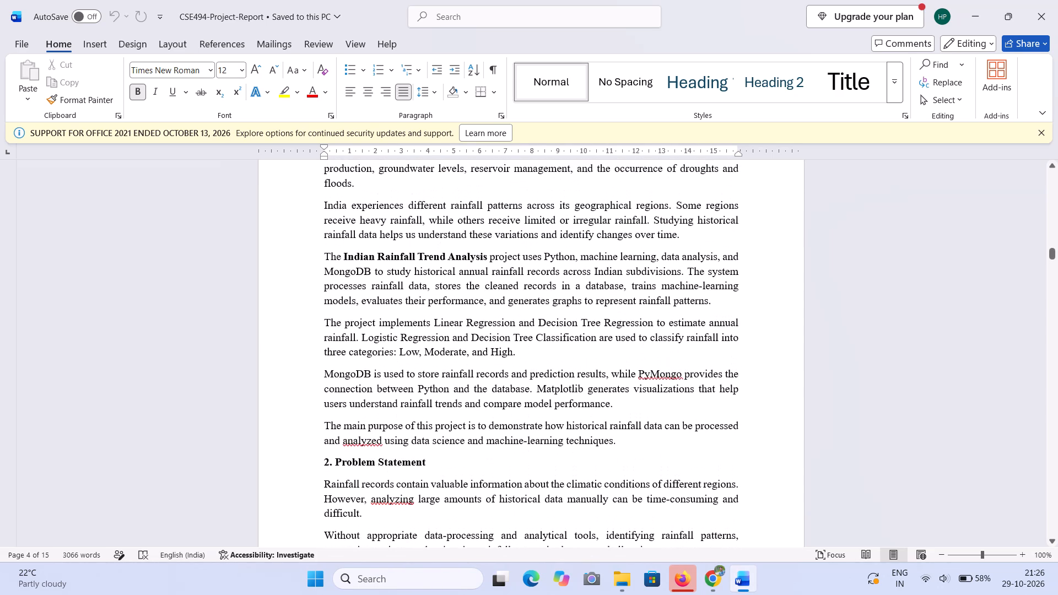
scroll(851, 395, down, 2)
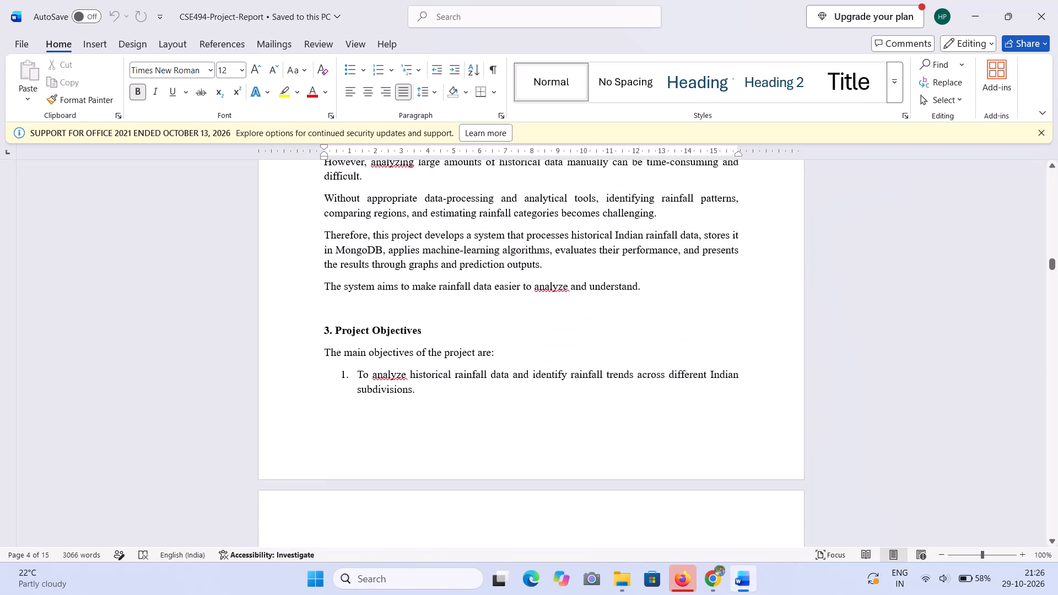
scroll(851, 395, down, 1)
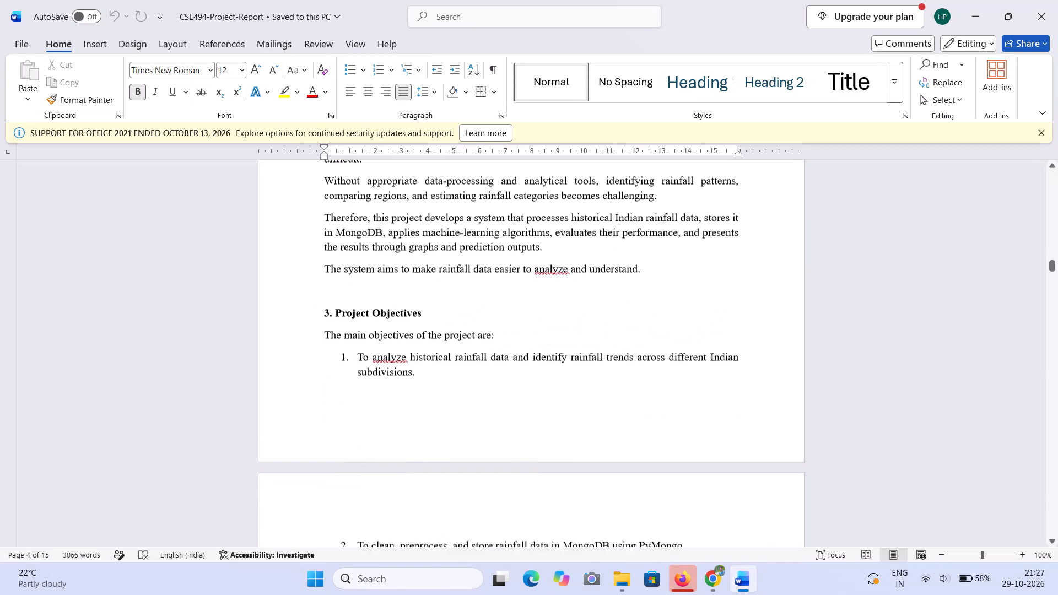
scroll(851, 395, down, 1)
scroll(851, 395, up, 4)
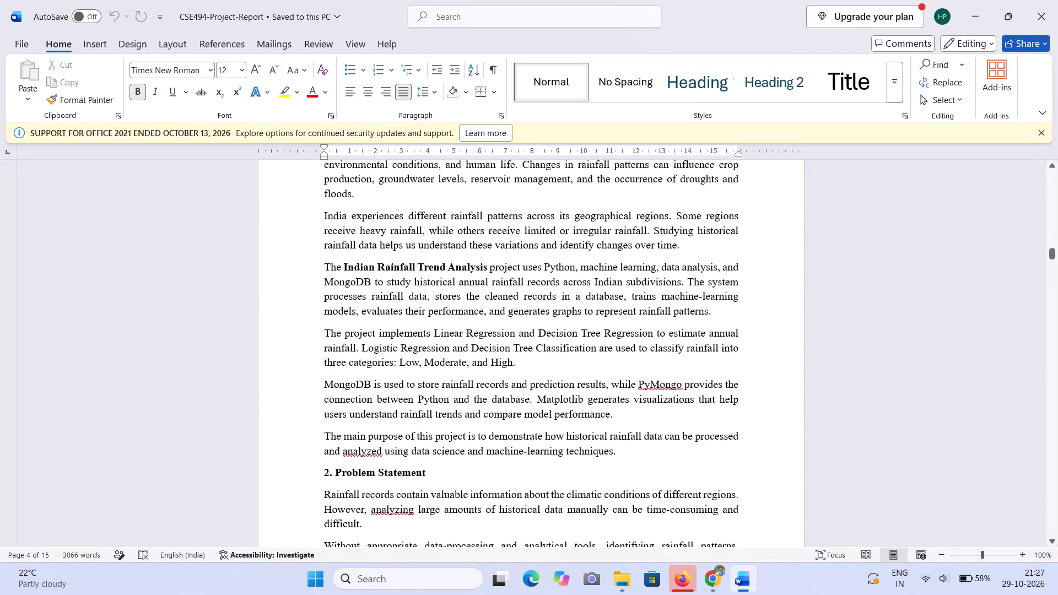
Remove one blank line between the fifth project objective and the "4. Dataset Description" heading.
scroll(851, 395, down, 2)
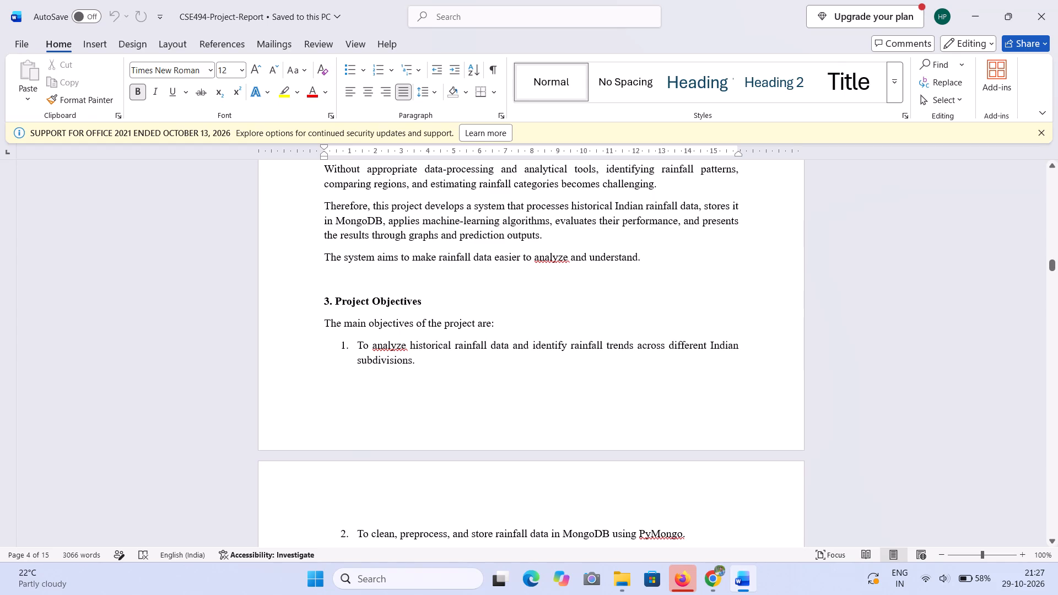
scroll(661, 268, down, 2)
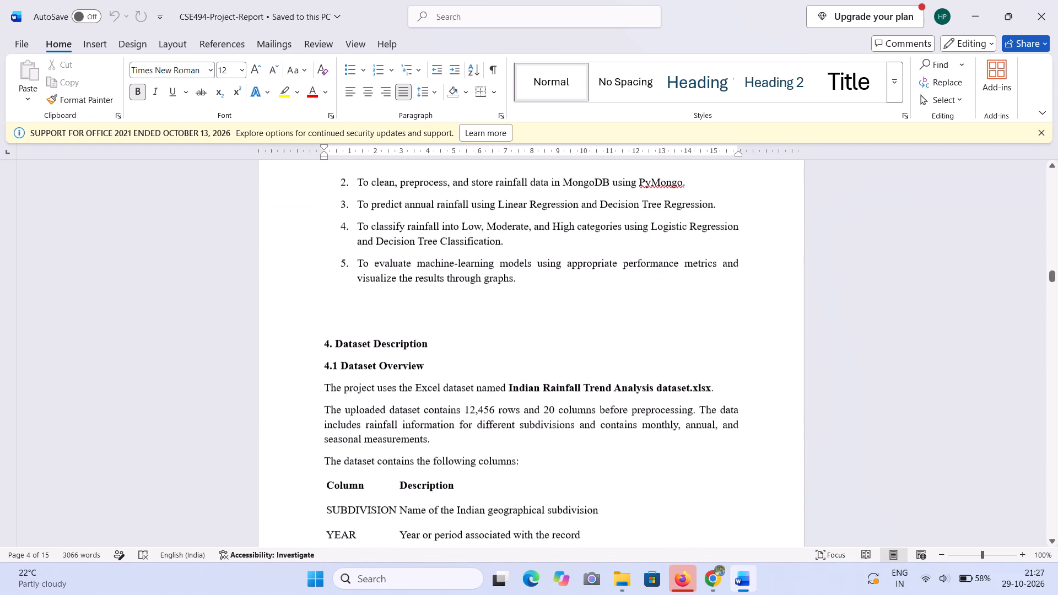
click(502, 301)
key(BackSpace)
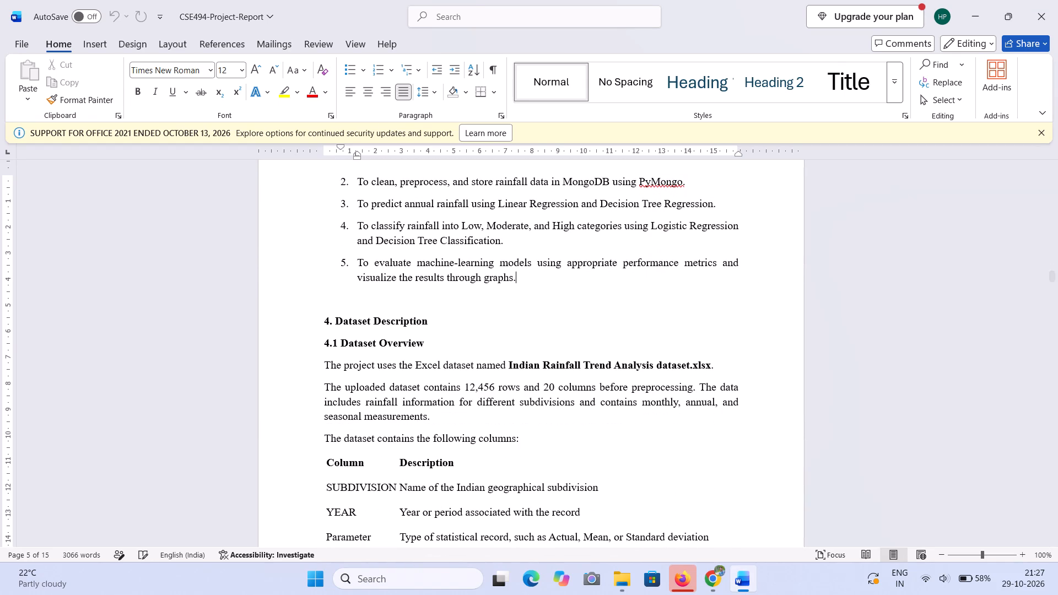
Examine the content and heading numbering from the Dataset Description section through the MongoDB and PyMongo Implementation section.
scroll(526, 349, down, 1)
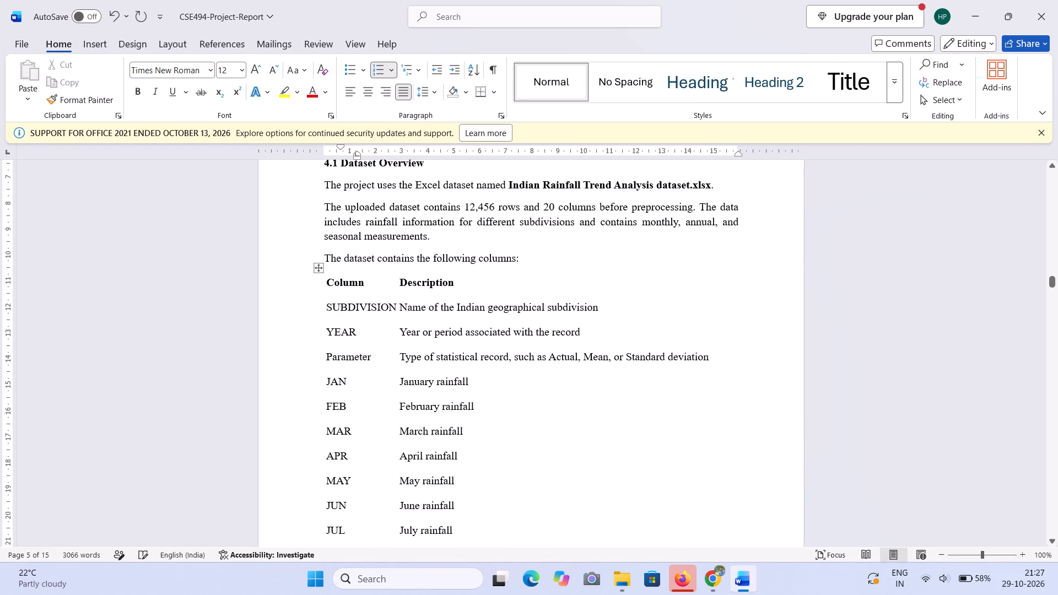
scroll(526, 349, down, 3)
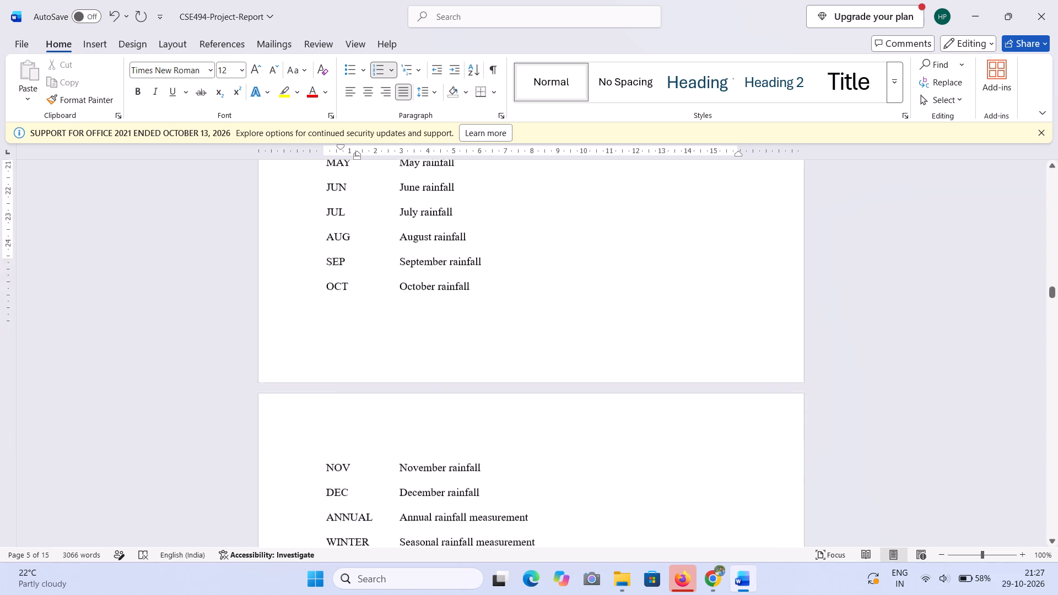
scroll(526, 349, down, 3)
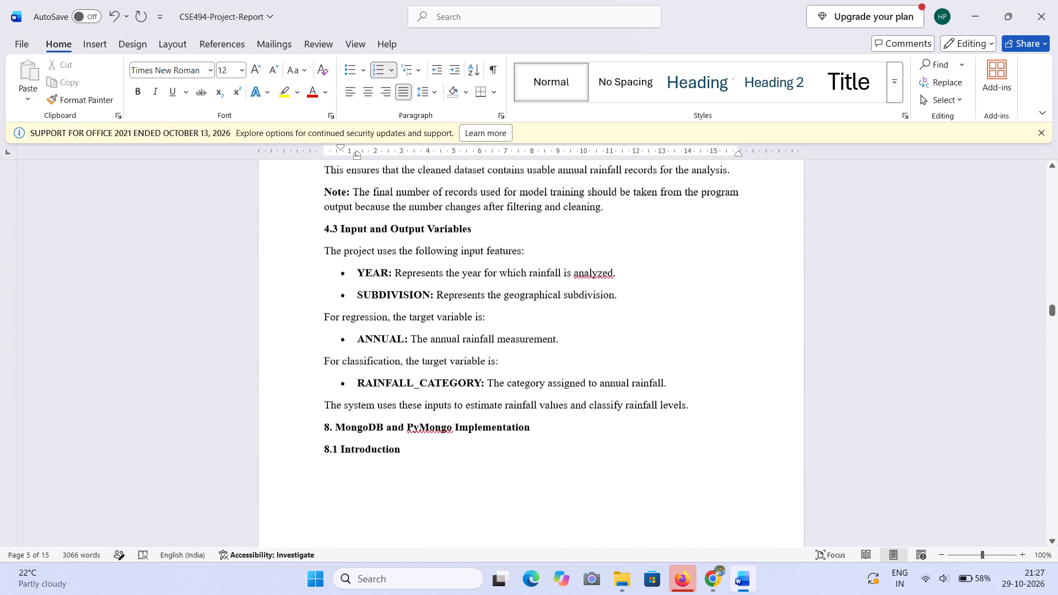
scroll(526, 349, down, 1)
scroll(526, 349, up, 2)
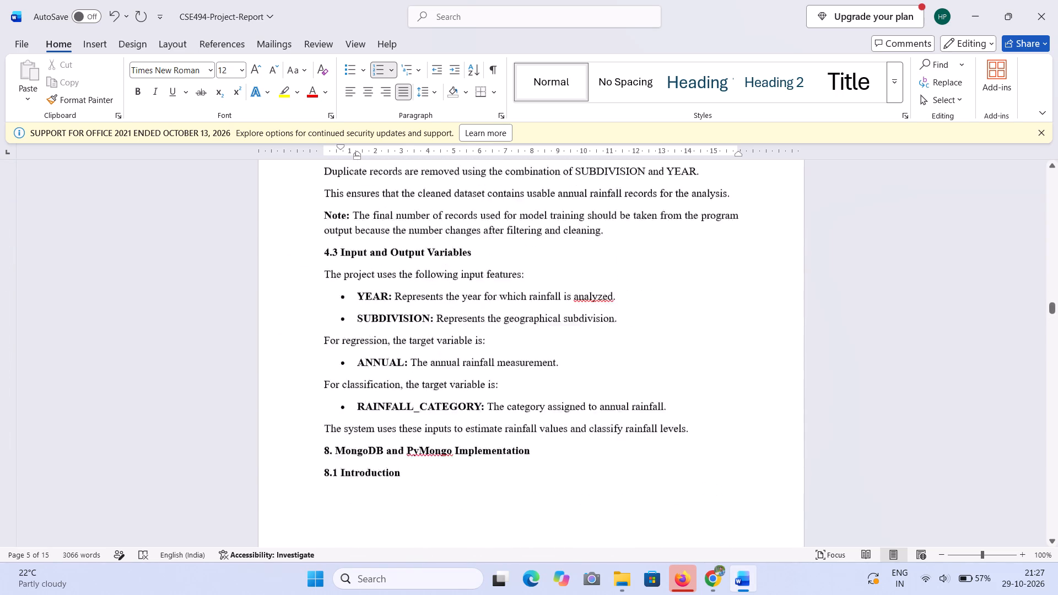
scroll(526, 349, up, 4)
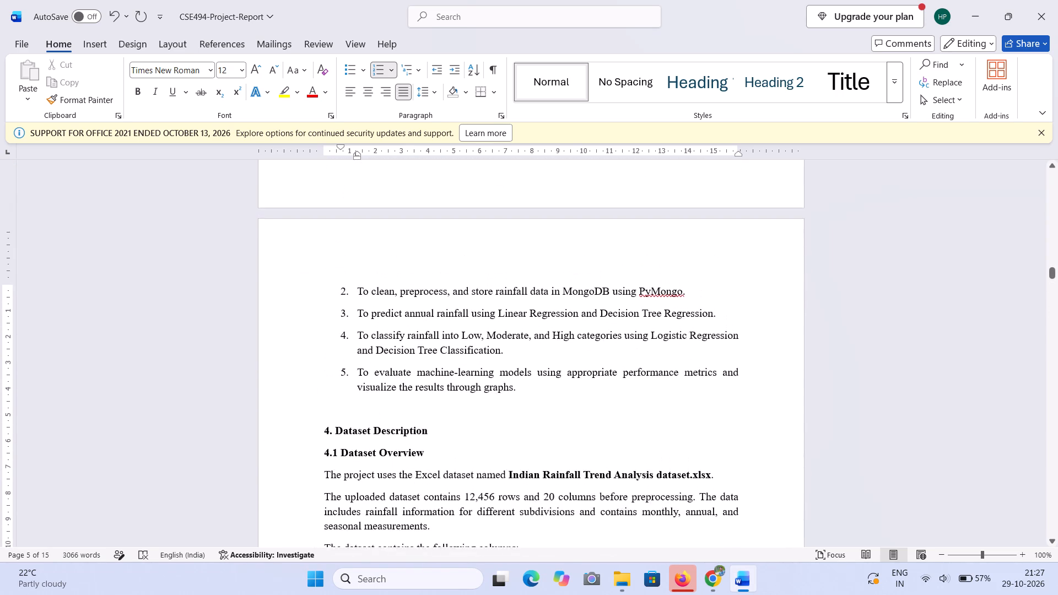
scroll(526, 349, up, 1)
scroll(526, 349, down, 3)
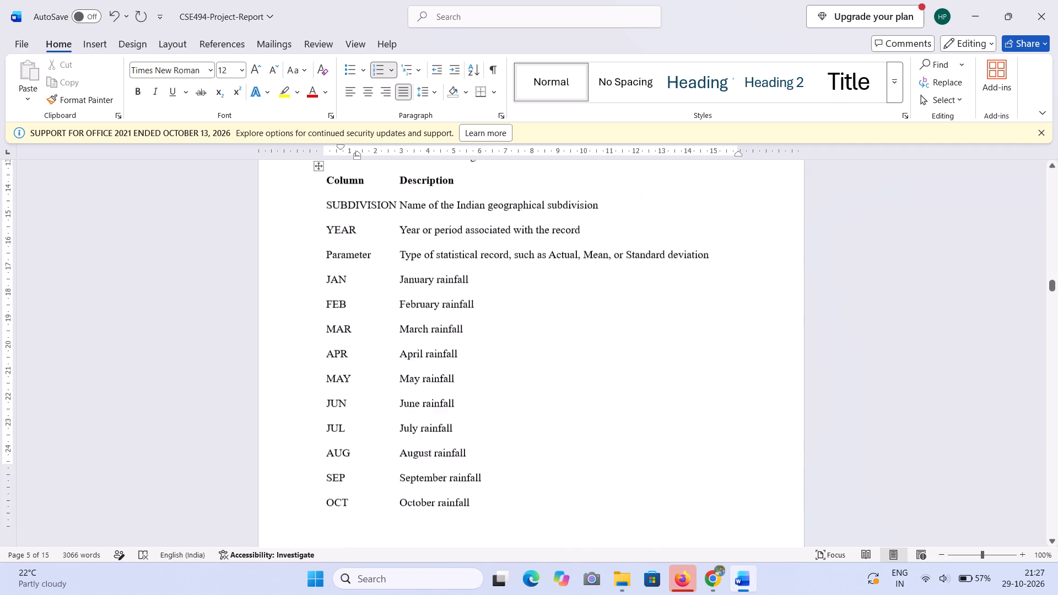
scroll(526, 349, down, 2)
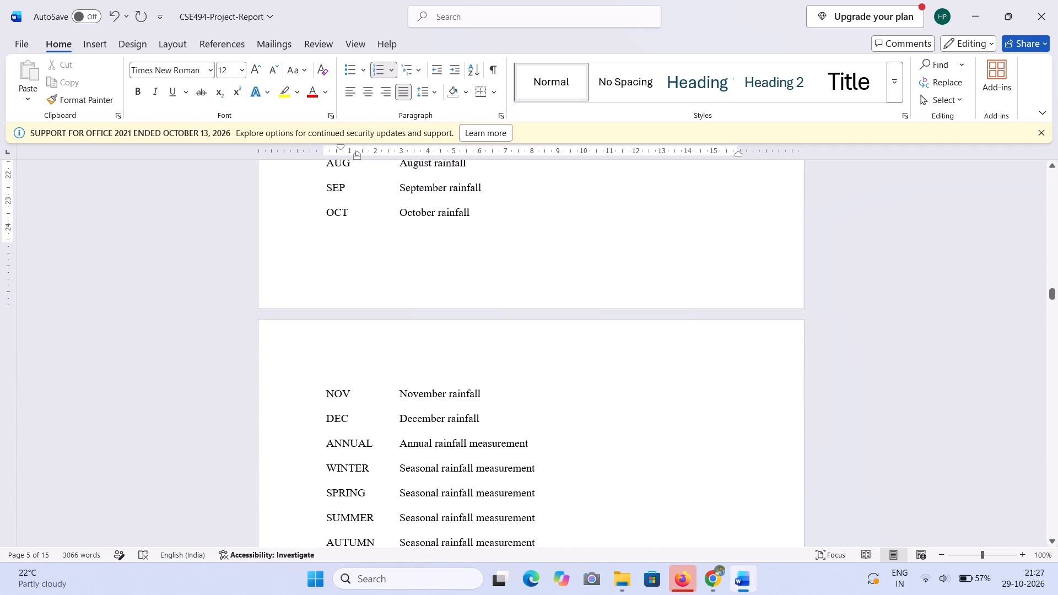
scroll(526, 349, down, 3)
scroll(526, 349, up, 1)
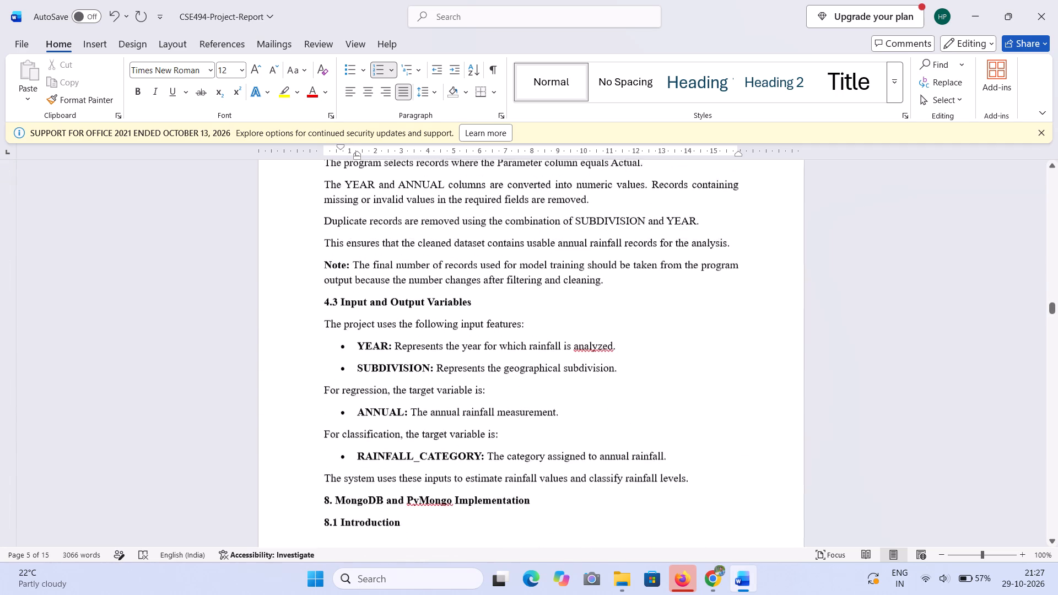
scroll(526, 349, up, 1)
scroll(526, 349, down, 1)
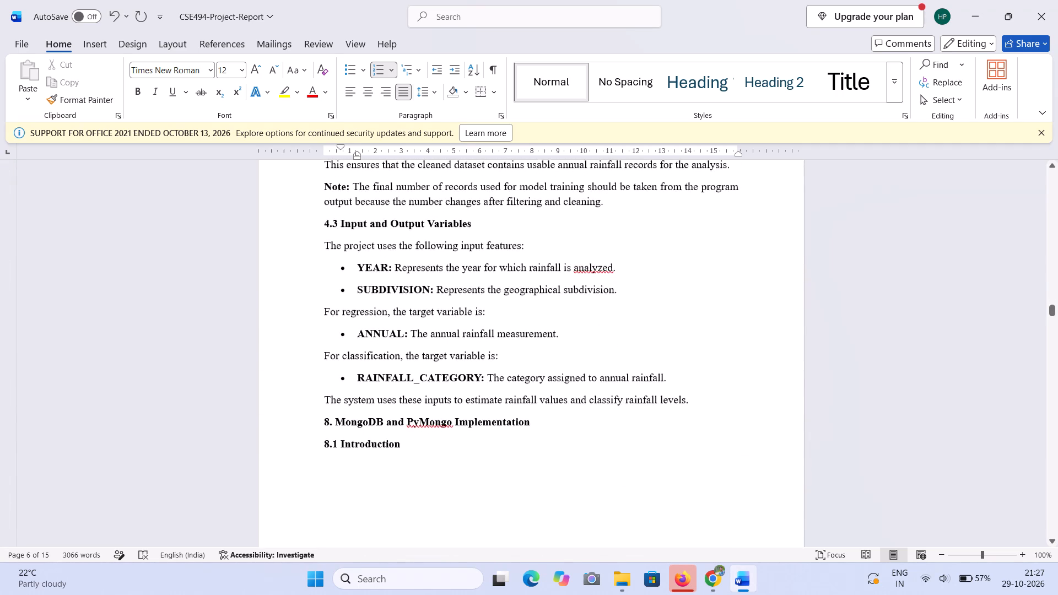
scroll(526, 349, down, 2)
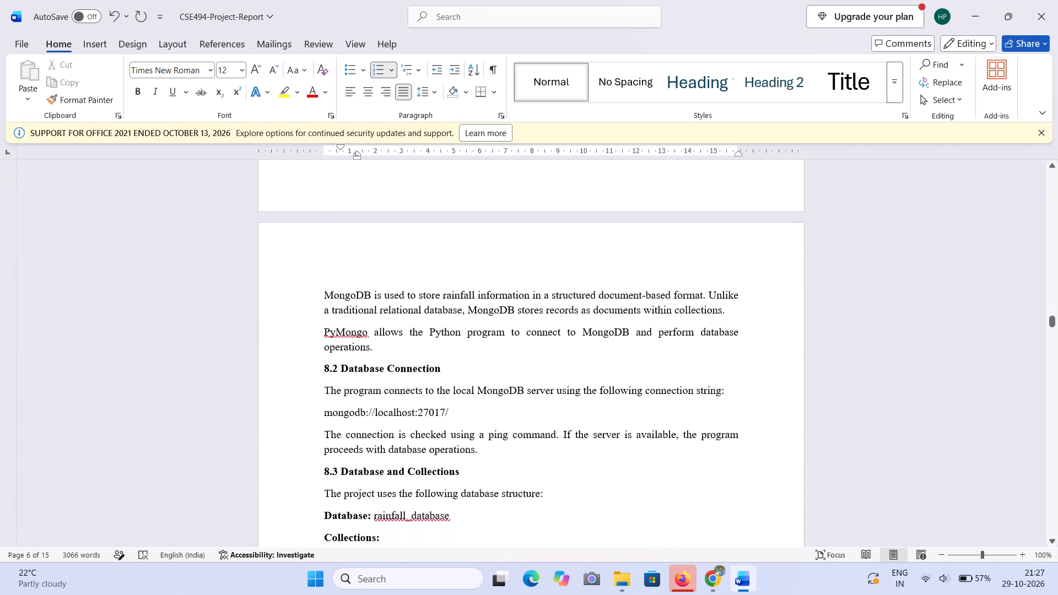
scroll(526, 349, up, 2)
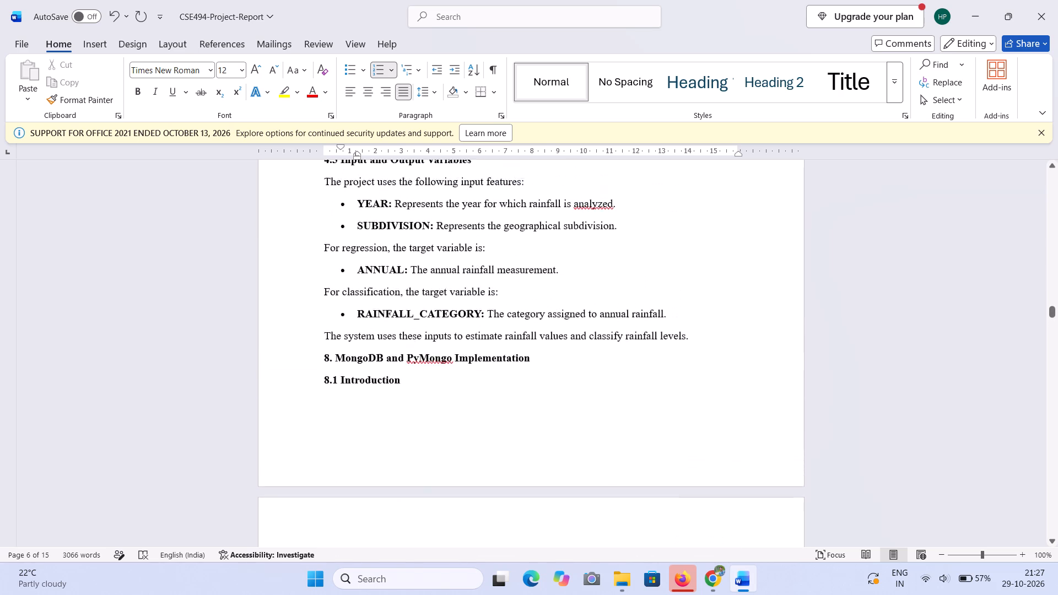
scroll(526, 349, up, 1)
scroll(526, 349, down, 1)
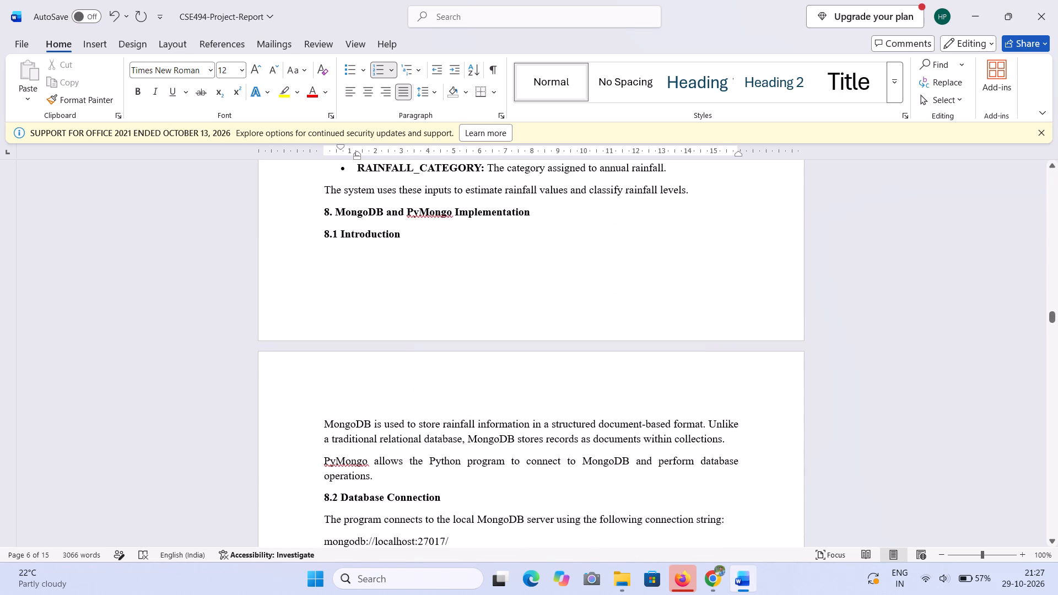
scroll(511, 336, up, 1)
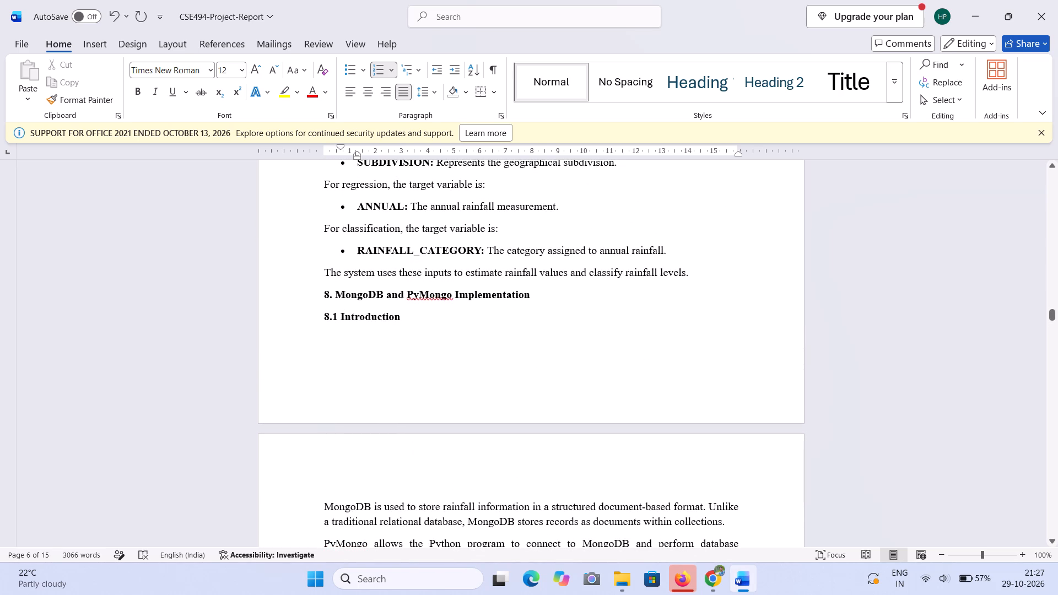
Renumber the MongoDB and PyMongo Implementation heading as 5 and its Introduction subheading as 5.1.
click(332, 299)
scroll(332, 299, up, 1)
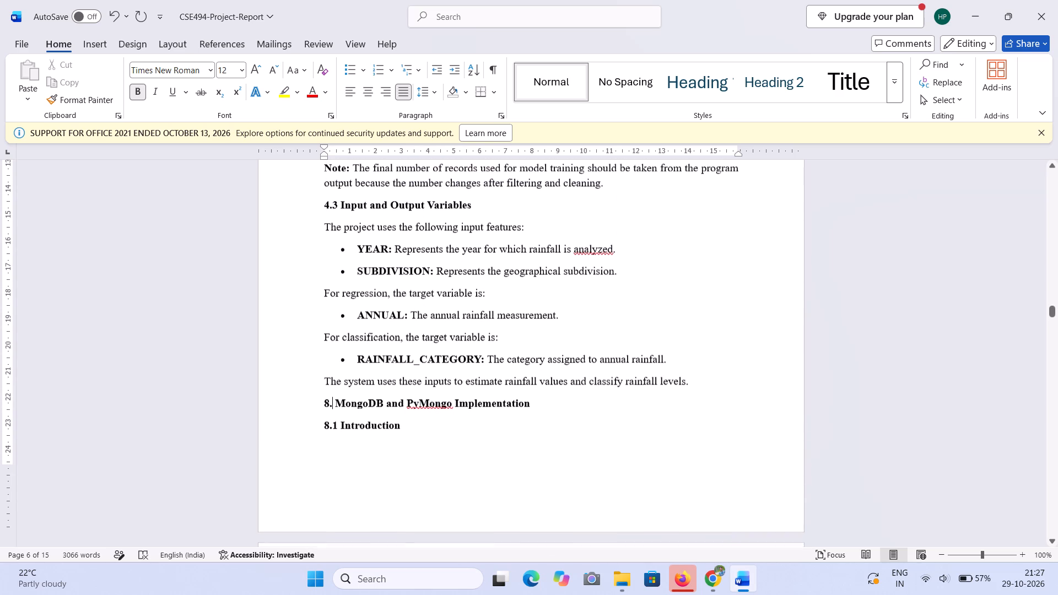
key(Left)
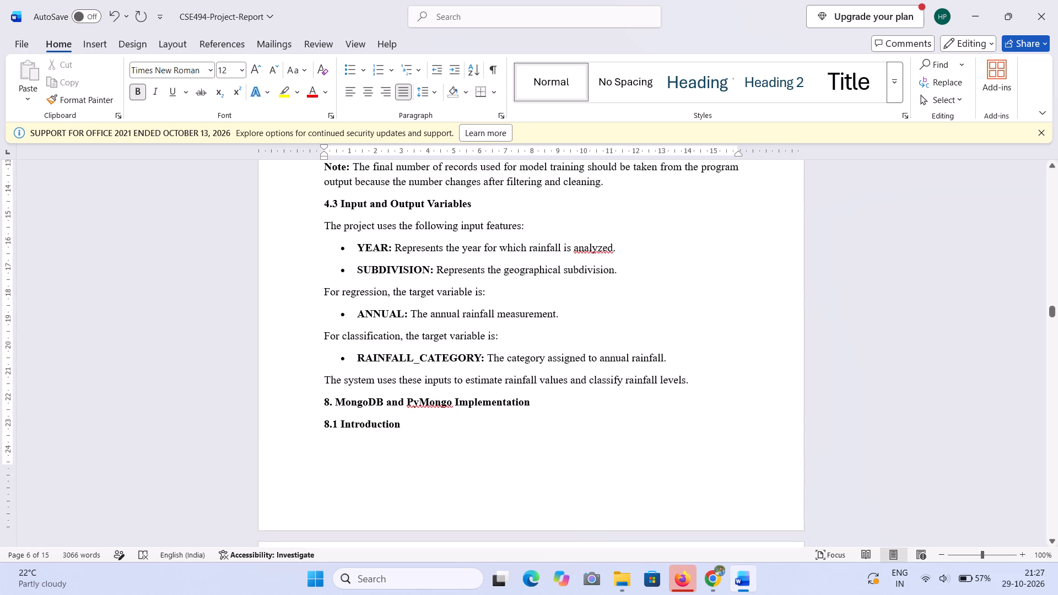
key(BackSpace)
key(5)
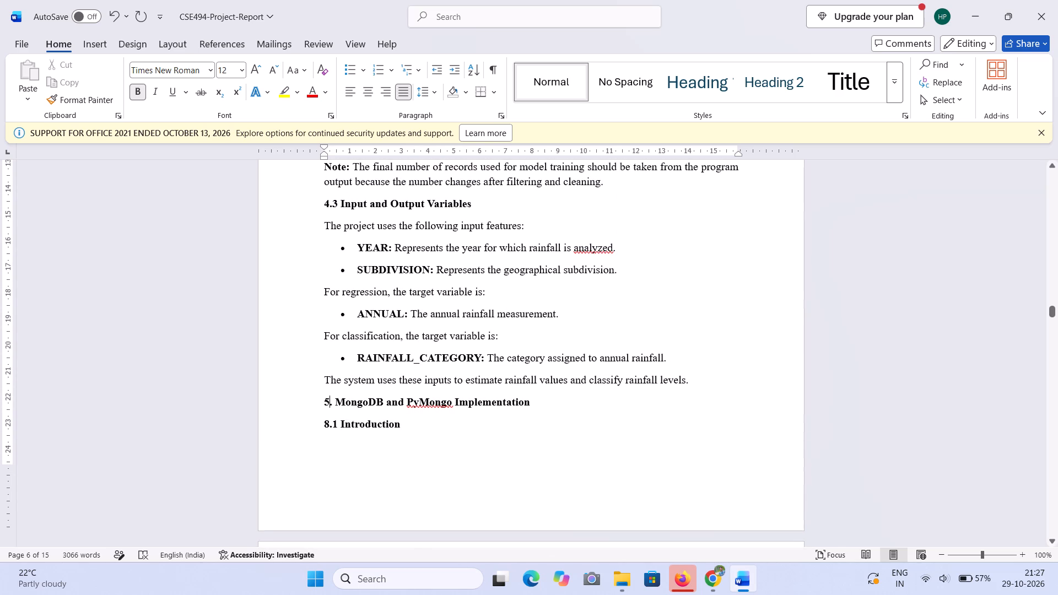
click(328, 425)
key(BackSpace)
key(5)
scroll(328, 425, down, 1)
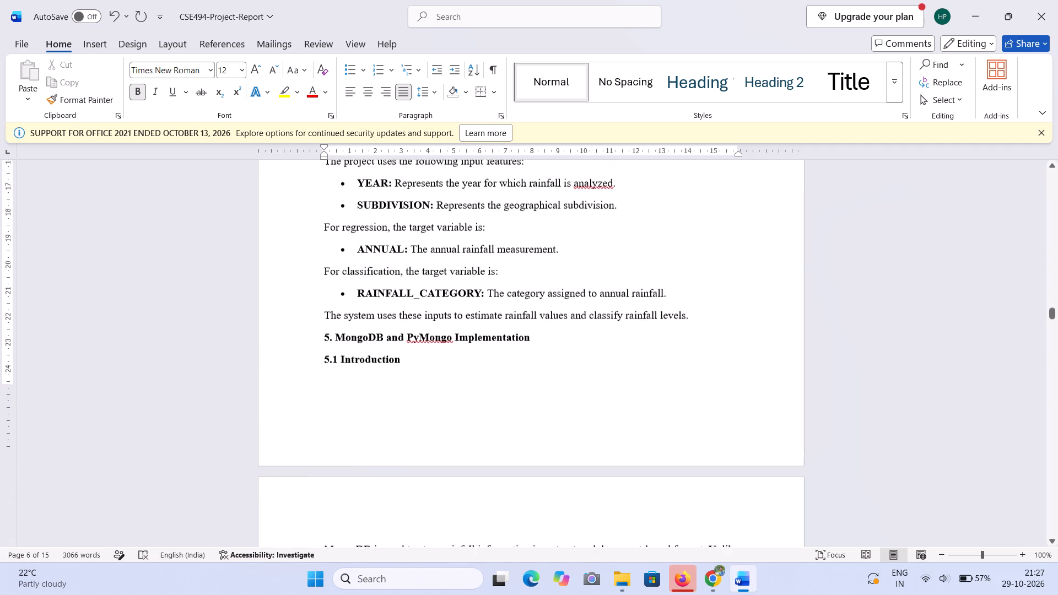
Renumber the Database Connection subheading as 5.2 and the Database and Collections subheading as 5.3.
scroll(328, 425, down, 1)
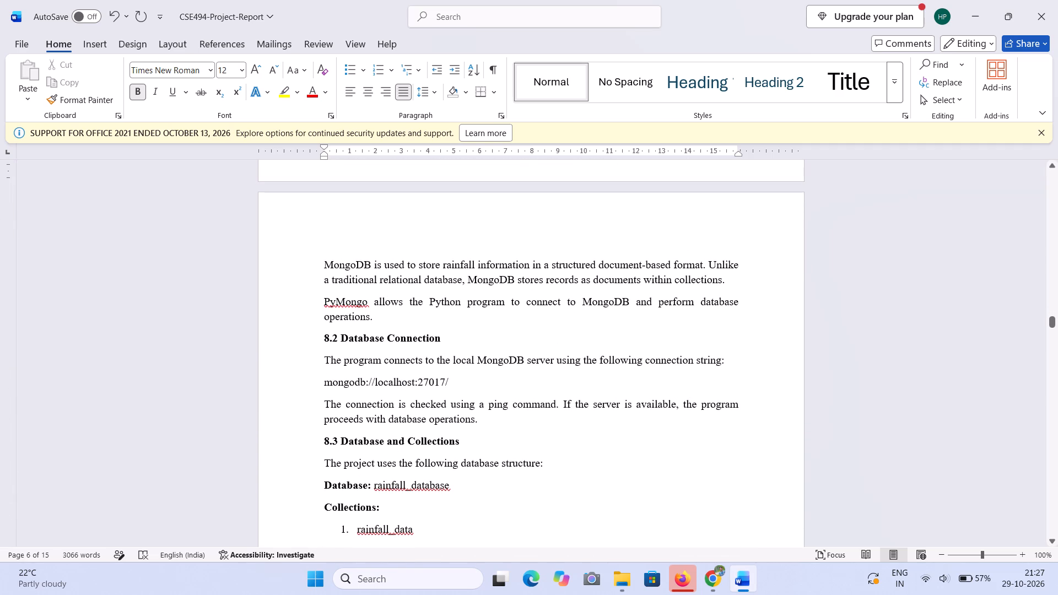
click(330, 335)
key(BackSpace)
key(5)
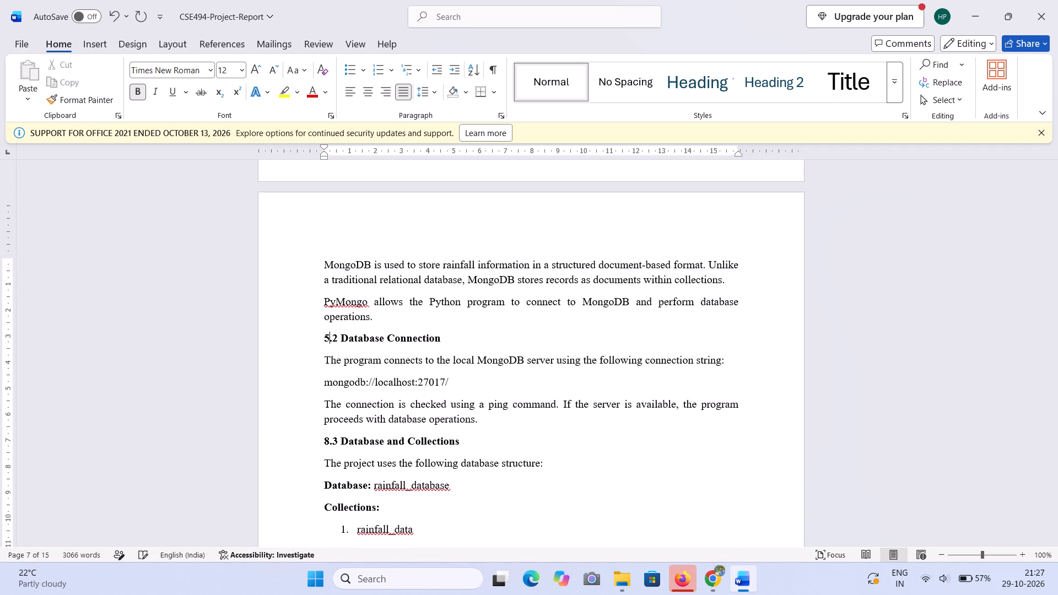
scroll(330, 335, down, 1)
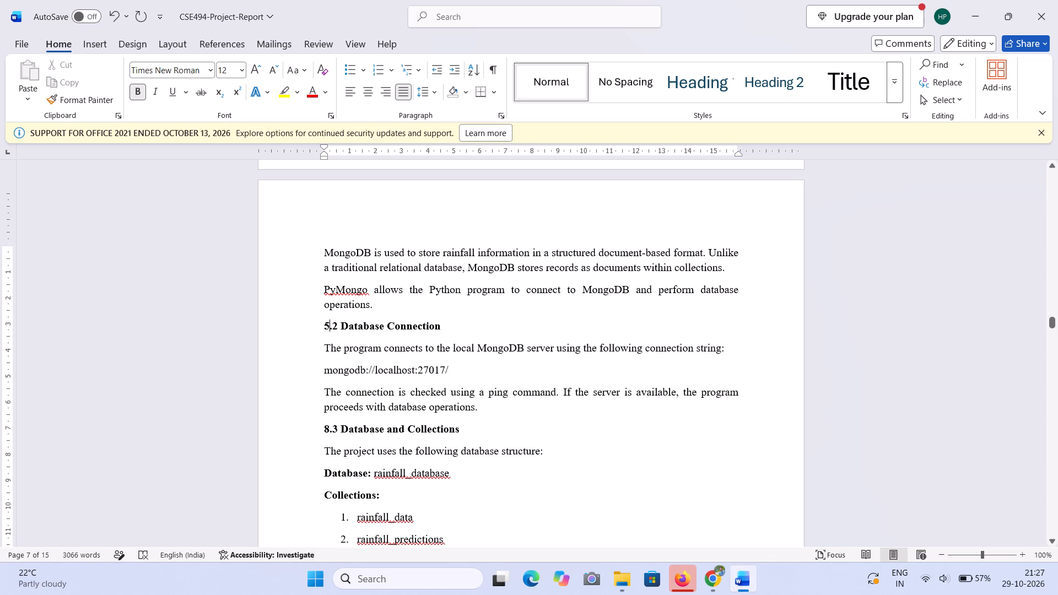
click(329, 424)
key(BackSpace)
key(5)
Renumber the Data Insertion and Updating subheading as 5.4 and the Storing Predictions subheading as 5.5.
scroll(329, 424, down, 6)
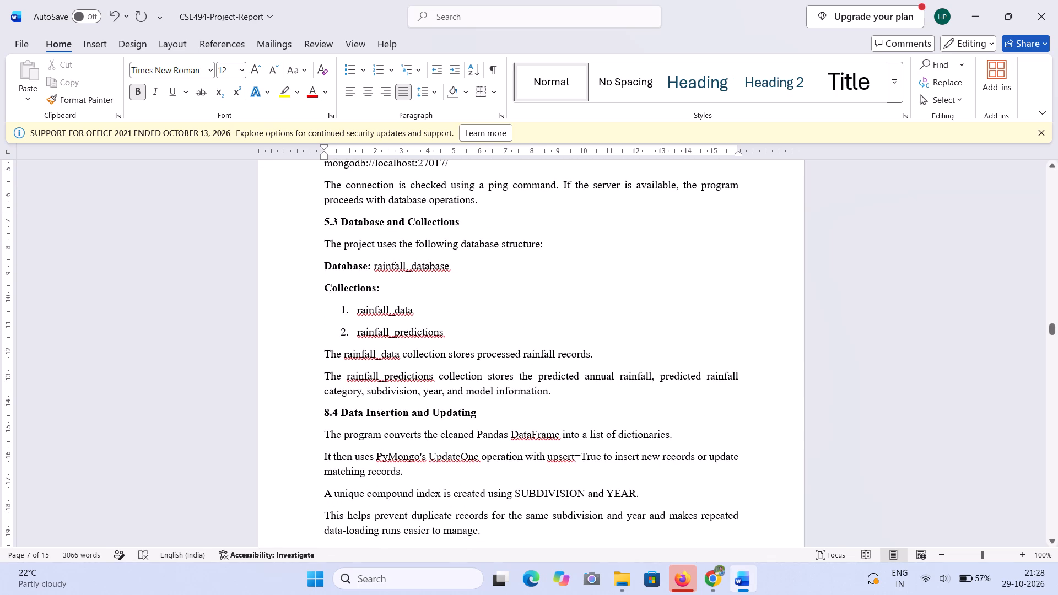
click(329, 413)
key(BackSpace)
key(5)
scroll(329, 413, down, 1)
scroll(391, 410, down, 1)
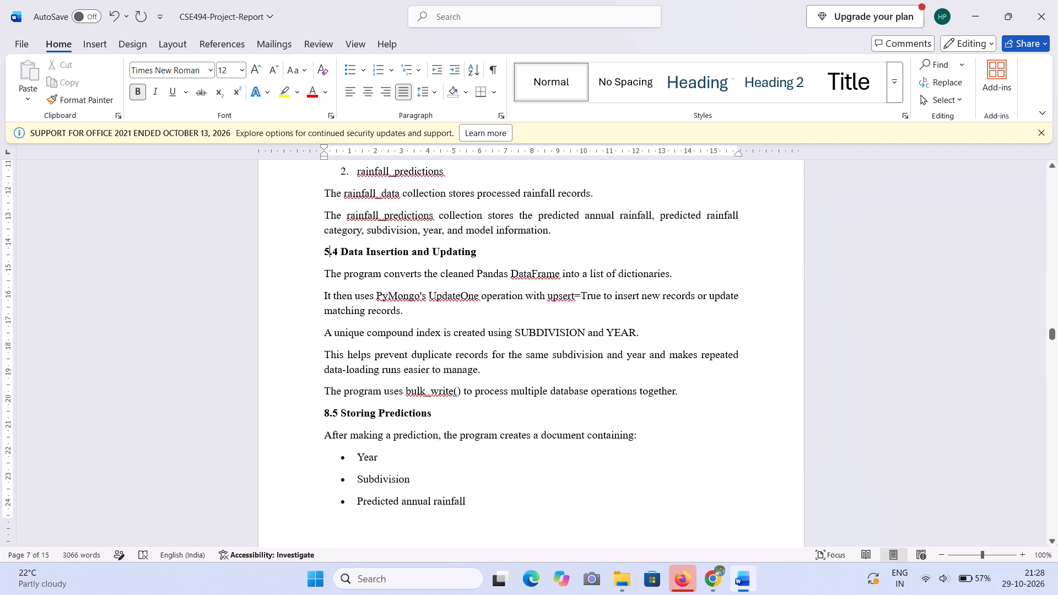
click(331, 419)
key(Left)
key(BackSpace)
key(5)
Renumber the Advantages of MongoDB Integration subheading as 5.6.
scroll(381, 425, down, 2)
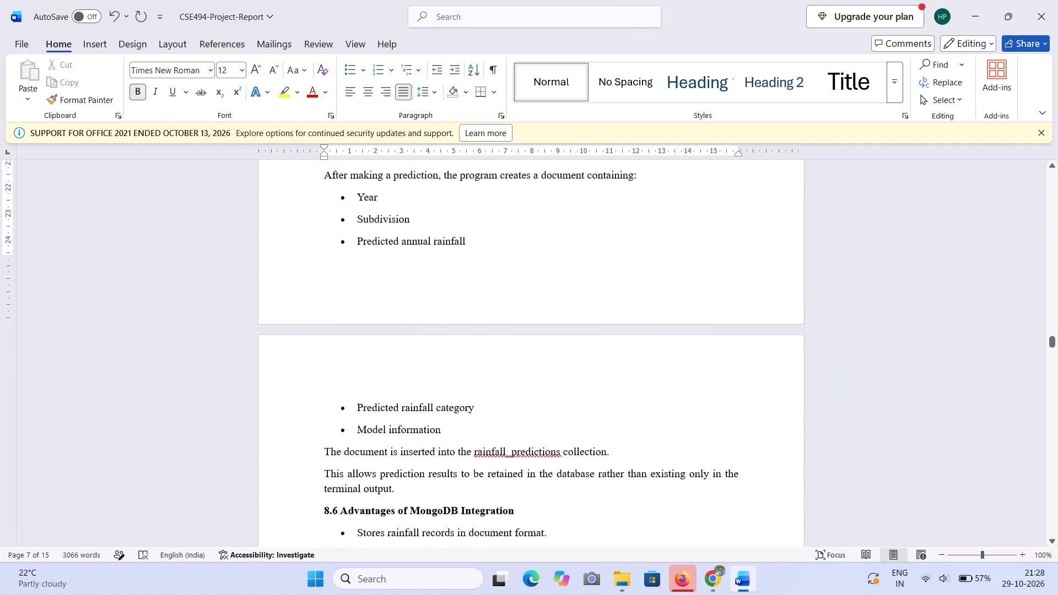
scroll(381, 425, down, 1)
click(329, 330)
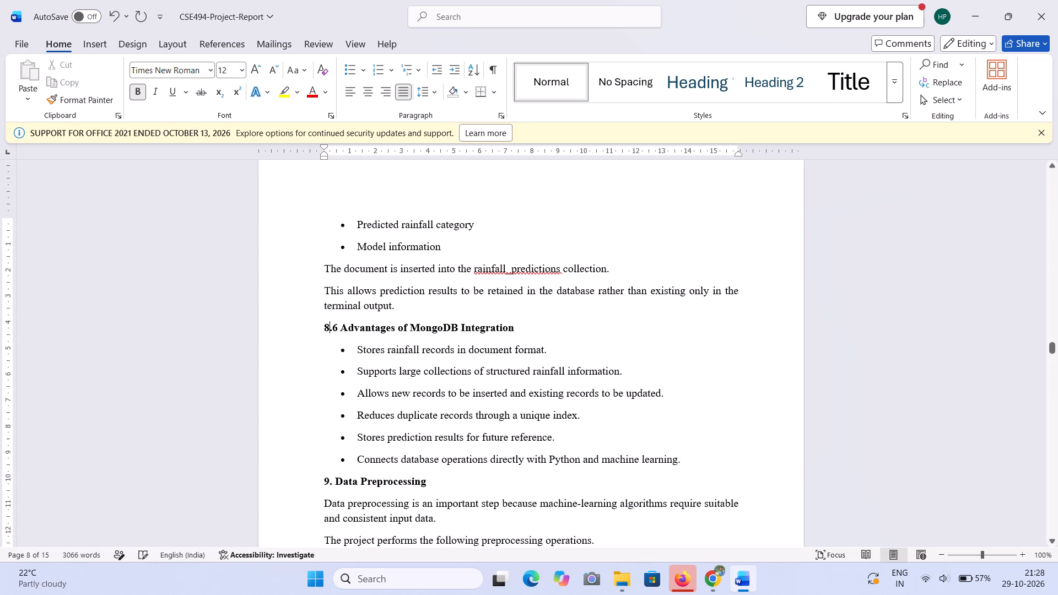
key(BackSpace)
key(5)
Renumber the Data Preprocessing heading as 6 and its Loading the Dataset subheading as 6.1.
scroll(329, 330, down, 1)
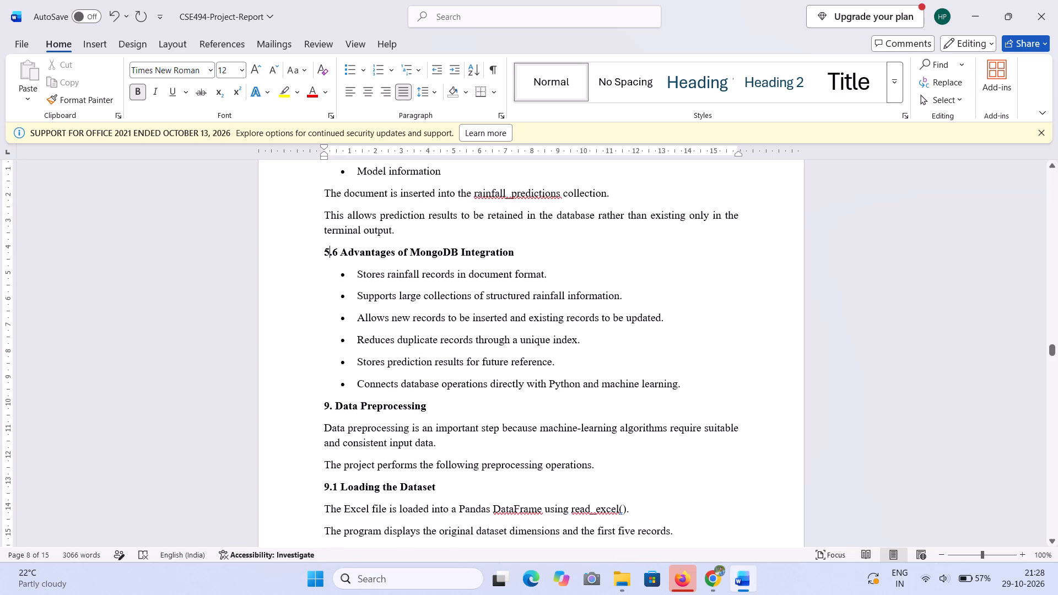
click(326, 413)
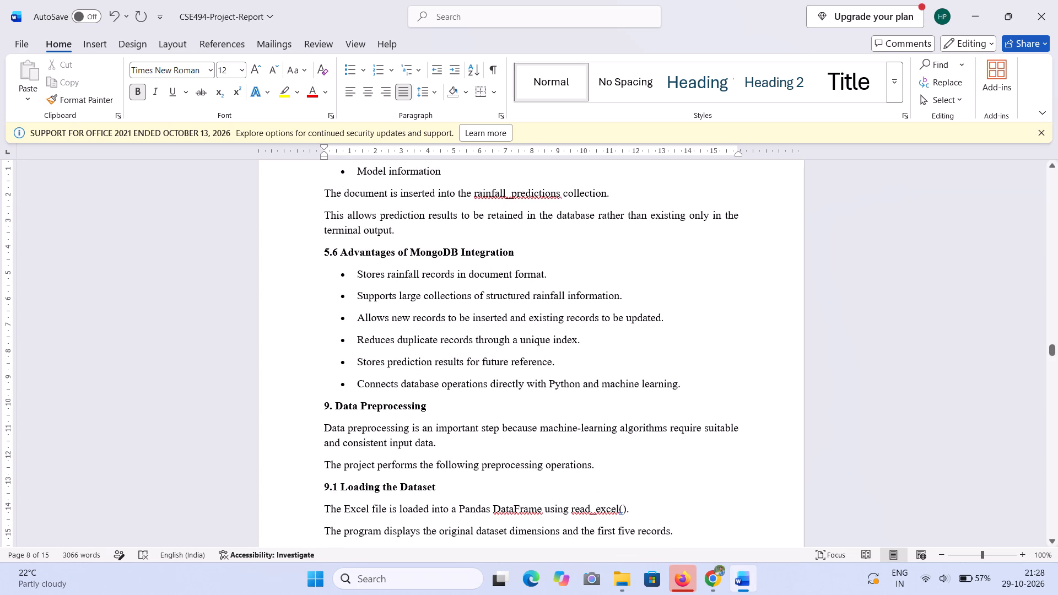
click(327, 410)
key(BackSpace)
key(6)
scroll(330, 409, down, 1)
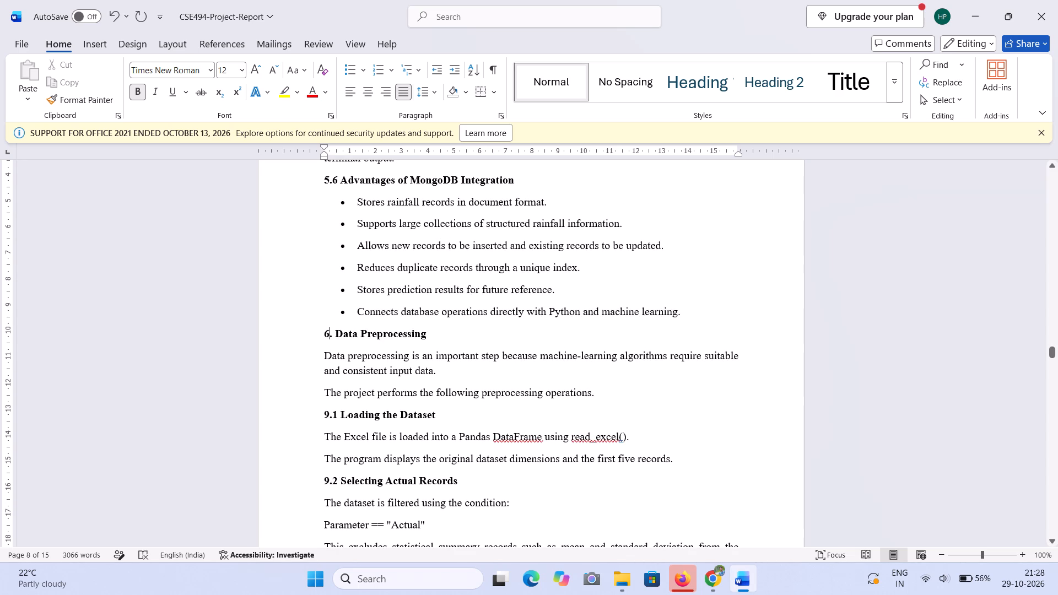
click(329, 421)
key(BackSpace)
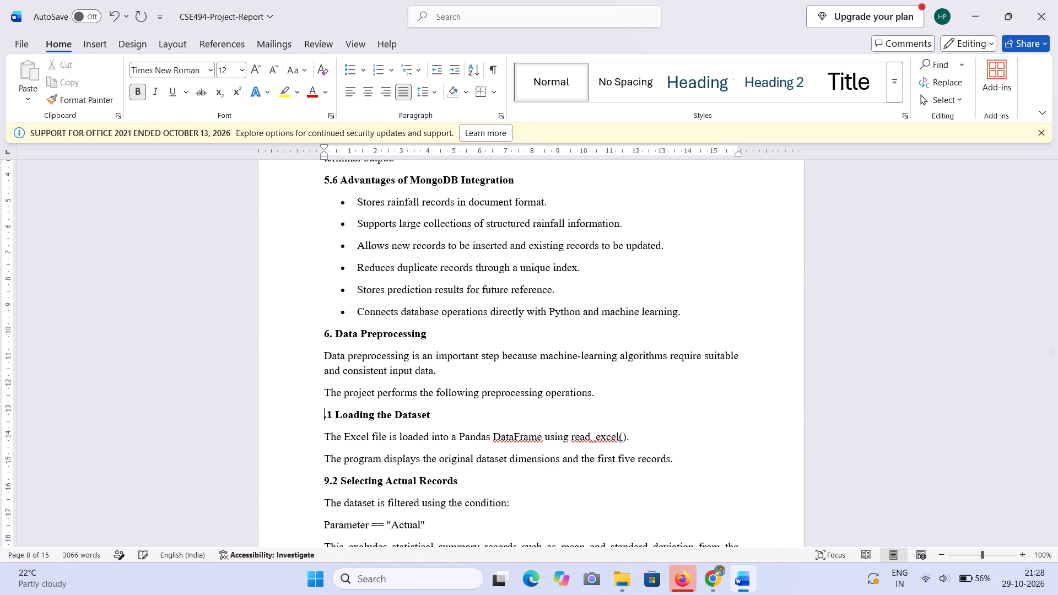
key(6)
Renumber the Selecting Actual Records subheading in the Data Preprocessing section as 6.2.
scroll(329, 421, down, 1)
ctrl+scroll(329, 421, up, 1)
ctrl+scroll(329, 421, down, 1)
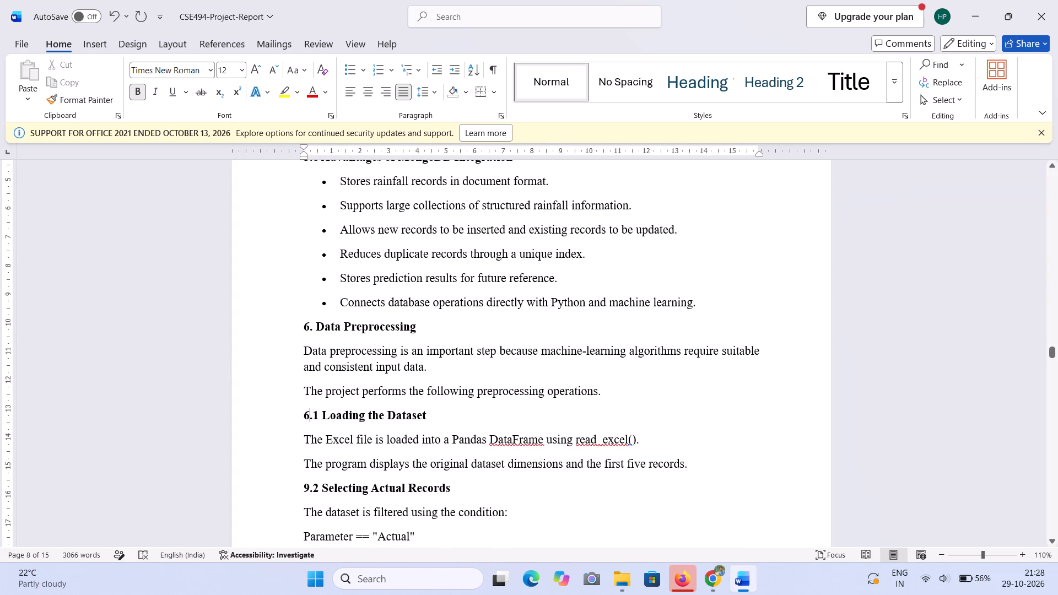
click(312, 483)
key(Left)
key(BackSpace)
key(6)
Renumber the Converting Data Types subheading as 6.3 and the Removing Missing Values subheading as 6.4.
scroll(312, 483, down, 1)
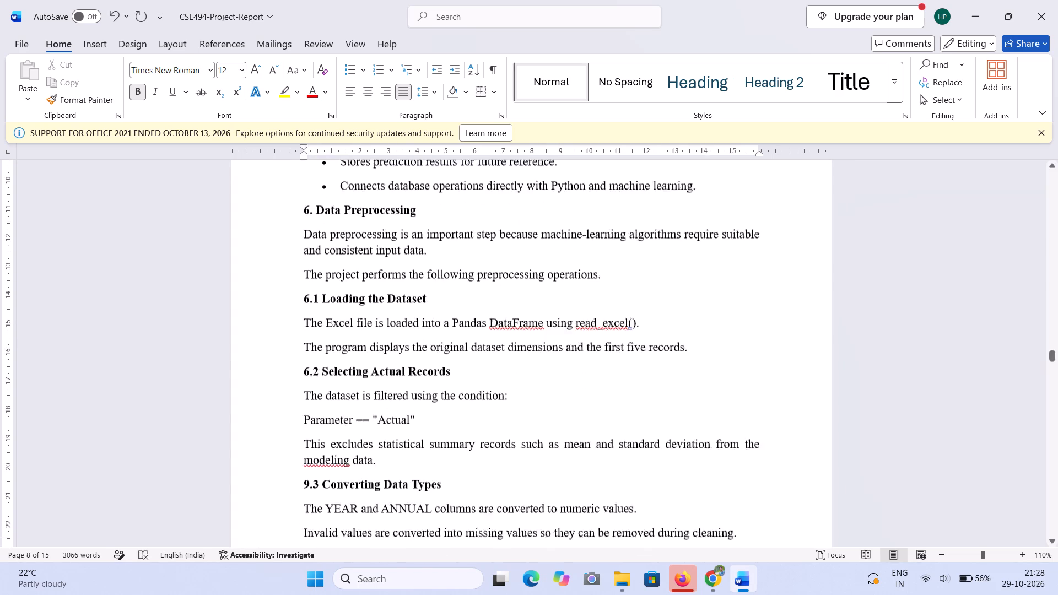
scroll(312, 483, down, 2)
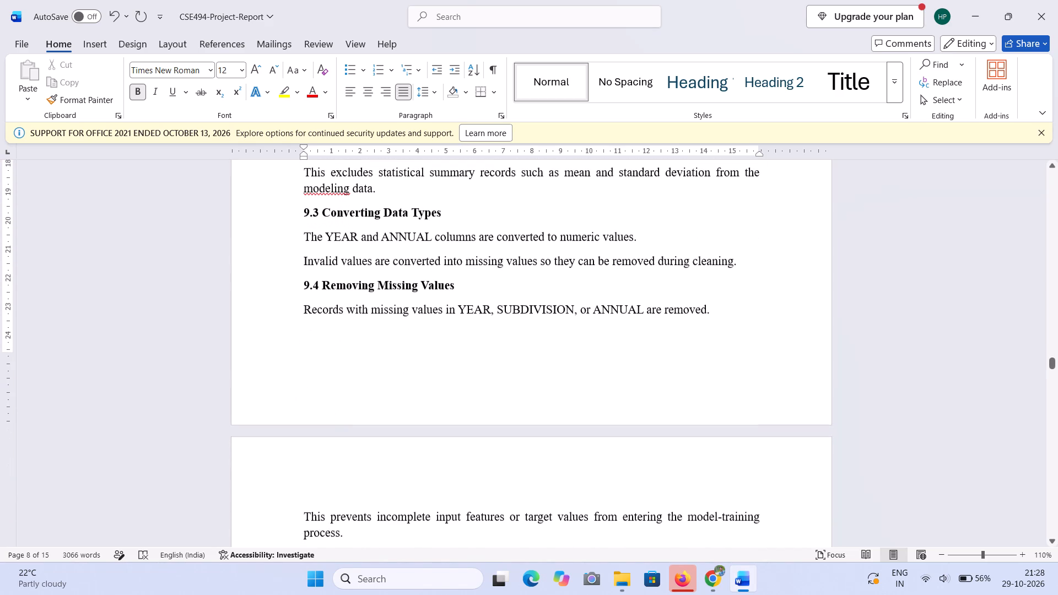
click(310, 209)
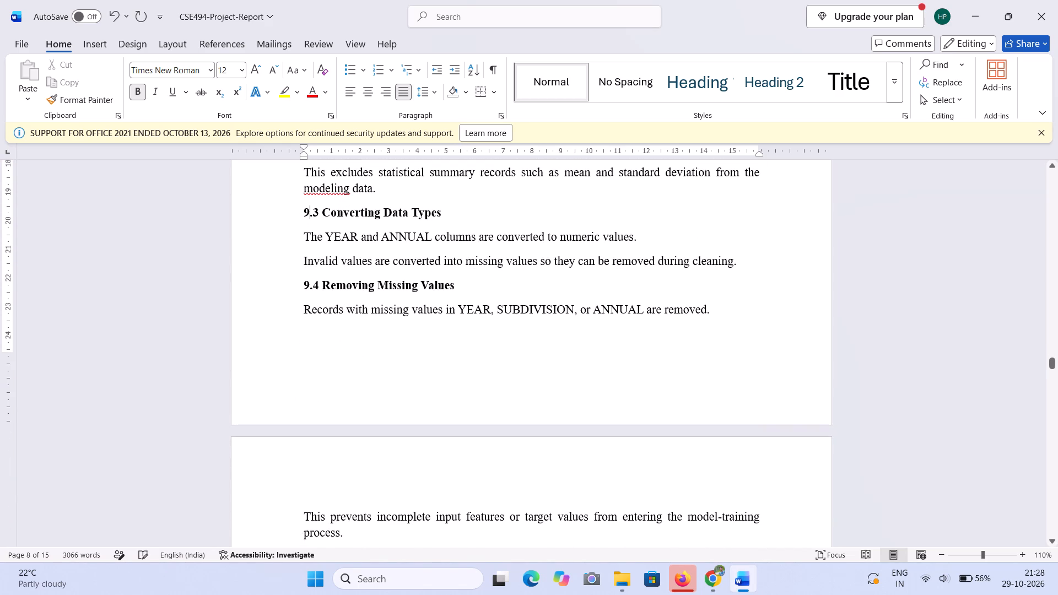
key(BackSpace)
key(6)
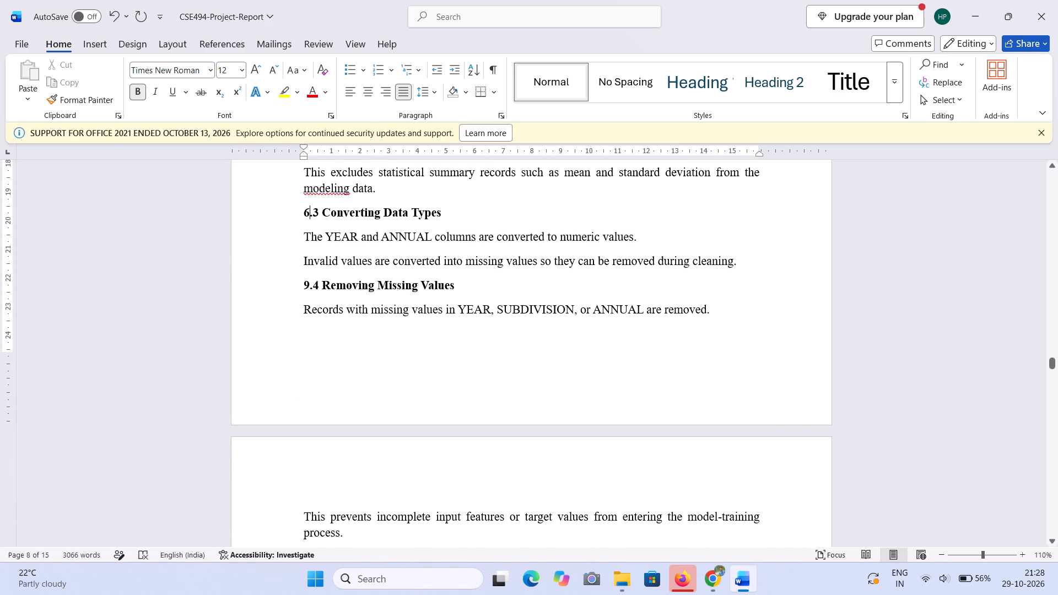
click(310, 280)
key(BackSpace)
key(6)
Renumber the Removing Duplicate Records subheading in the Data Preprocessing section as 6.5.
scroll(310, 280, down, 1)
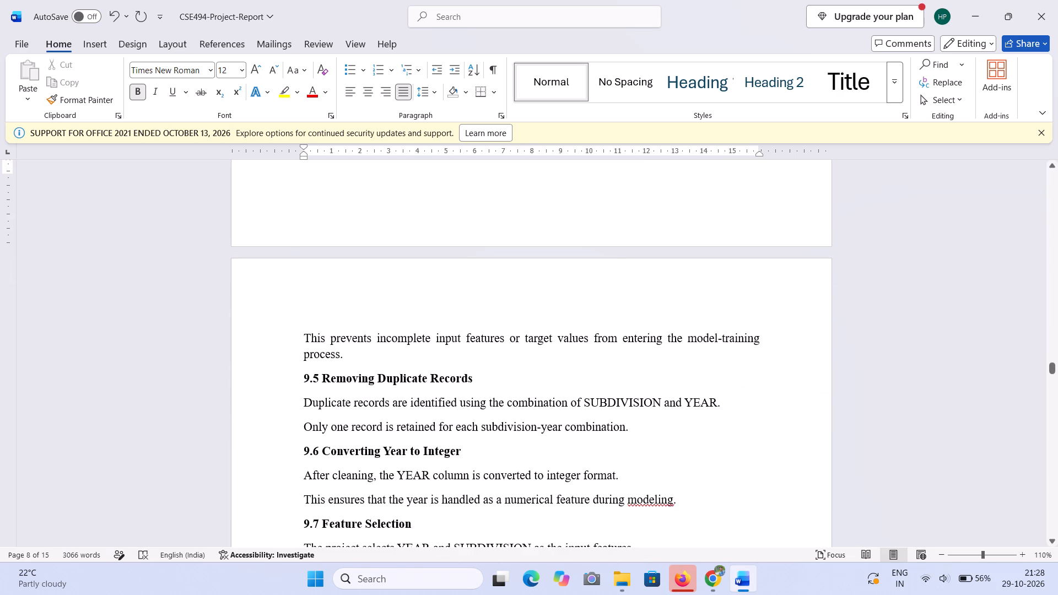
click(311, 375)
key(BackSpace)
key(6)
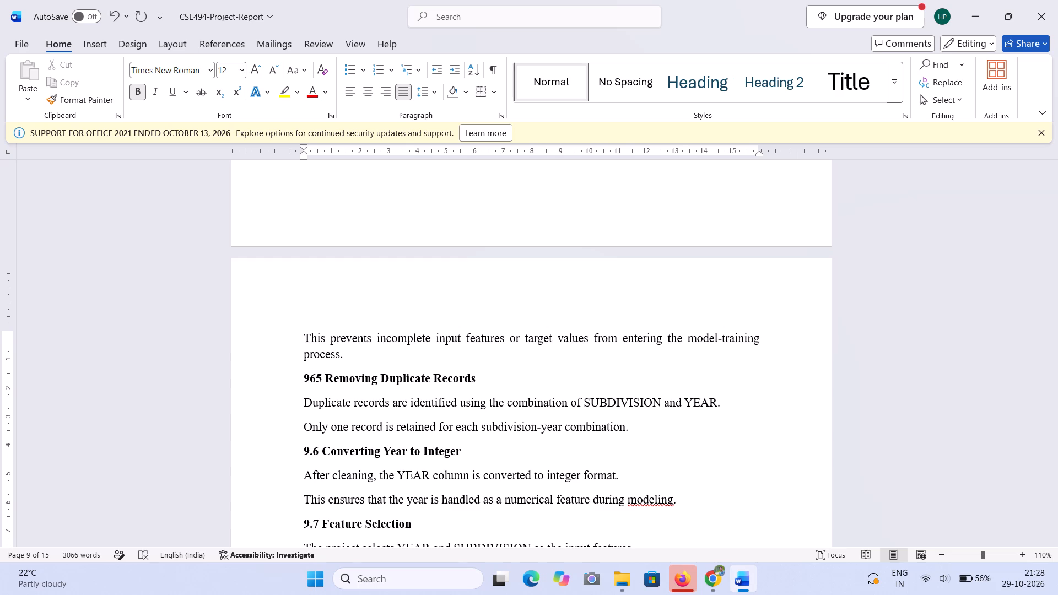
key(period)
key(Left)
key(Left)
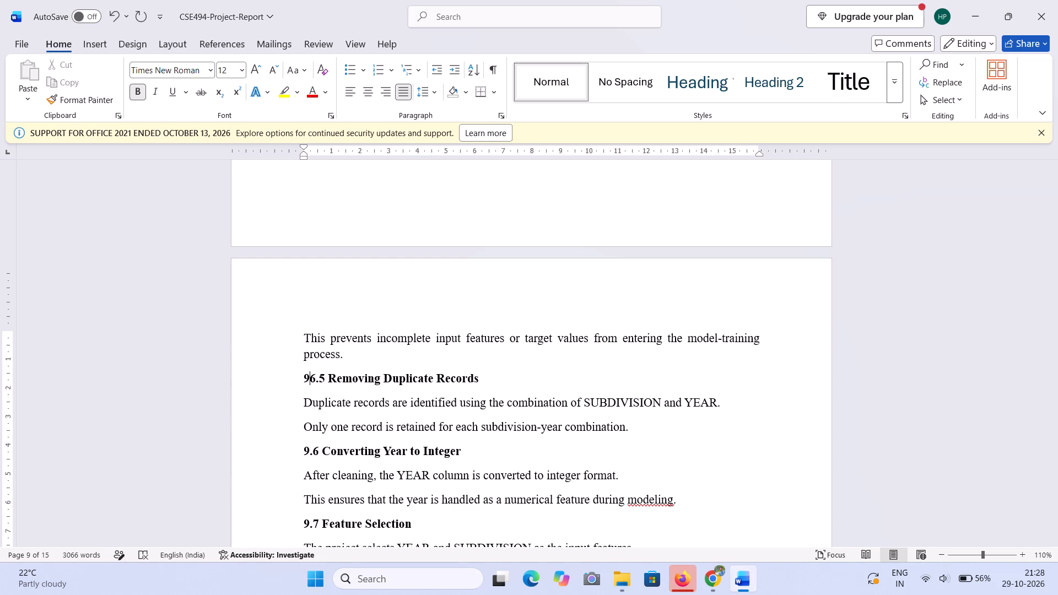
key(BackSpace)
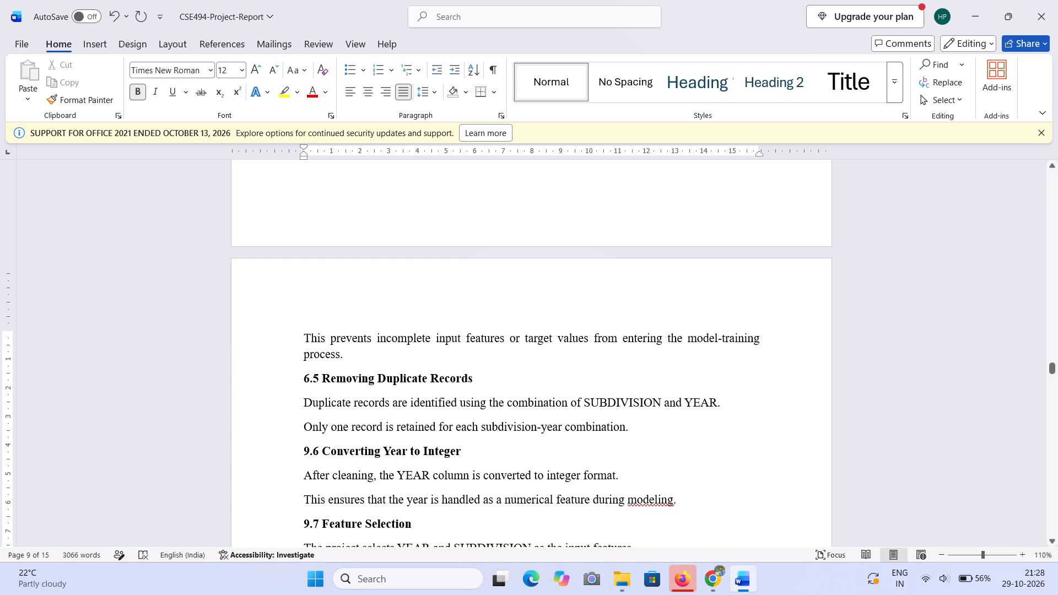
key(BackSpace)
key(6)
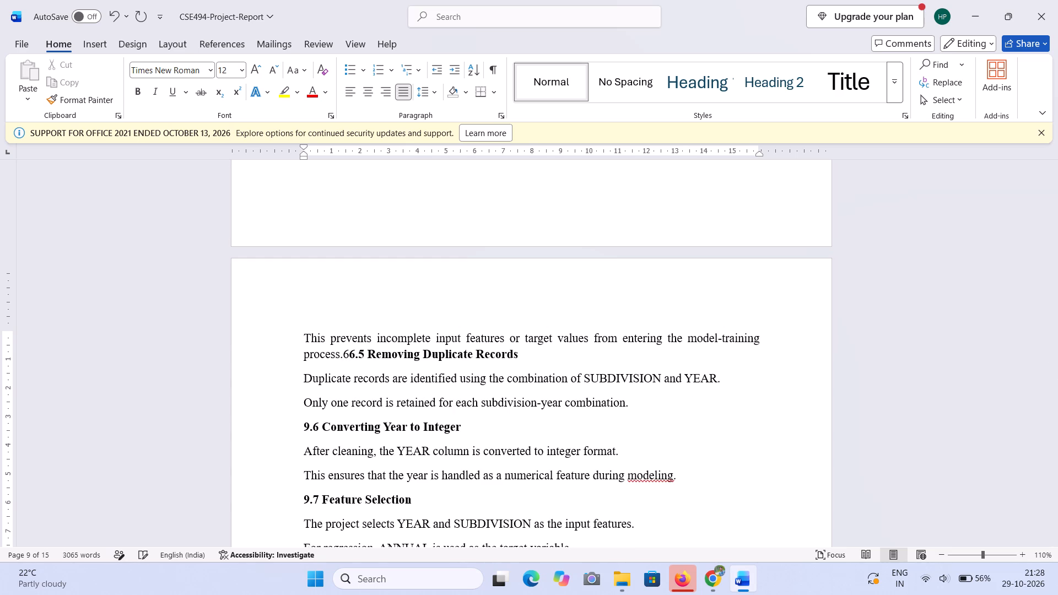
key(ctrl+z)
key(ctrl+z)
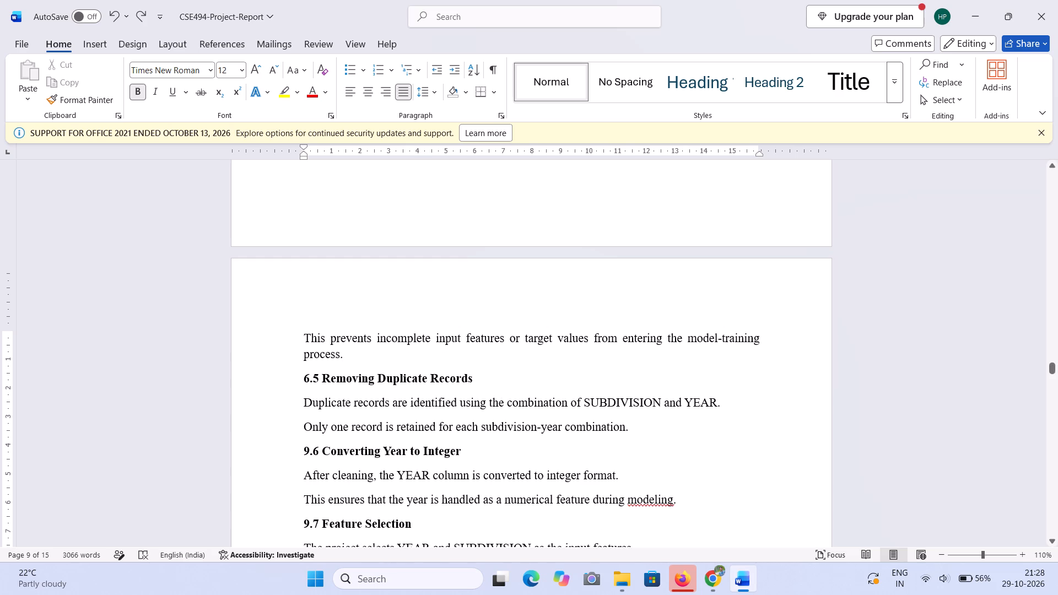
Renumber the Converting Year to Integer subheading as 6.6 and the Feature Selection subheading as 6.7.
click(310, 457)
key(BackSpace)
key(6)
scroll(310, 457, down, 1)
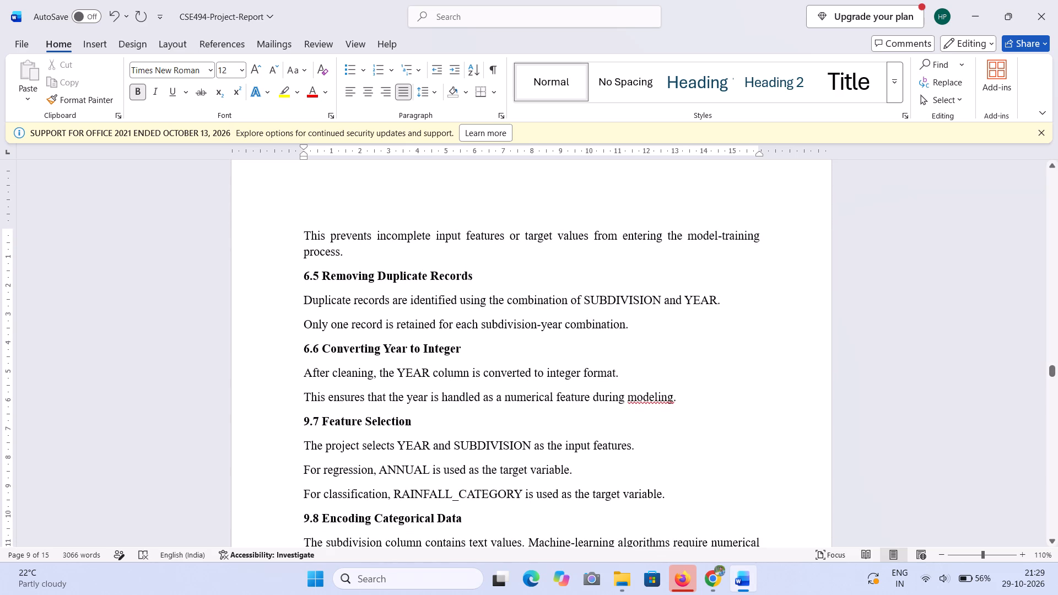
click(309, 418)
key(shift+BackSpace)
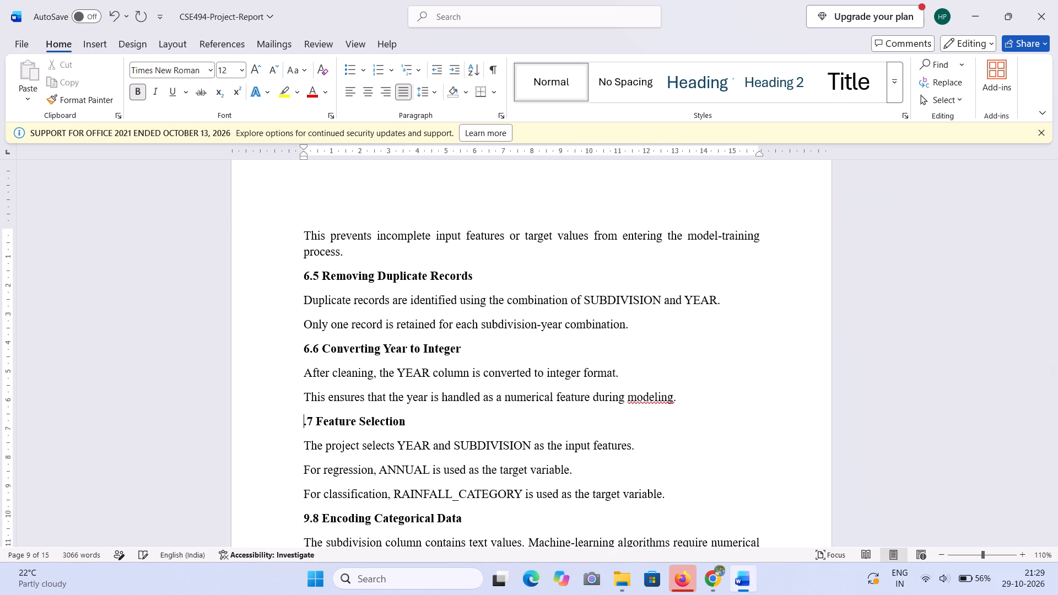
key(6)
scroll(309, 418, down, 1)
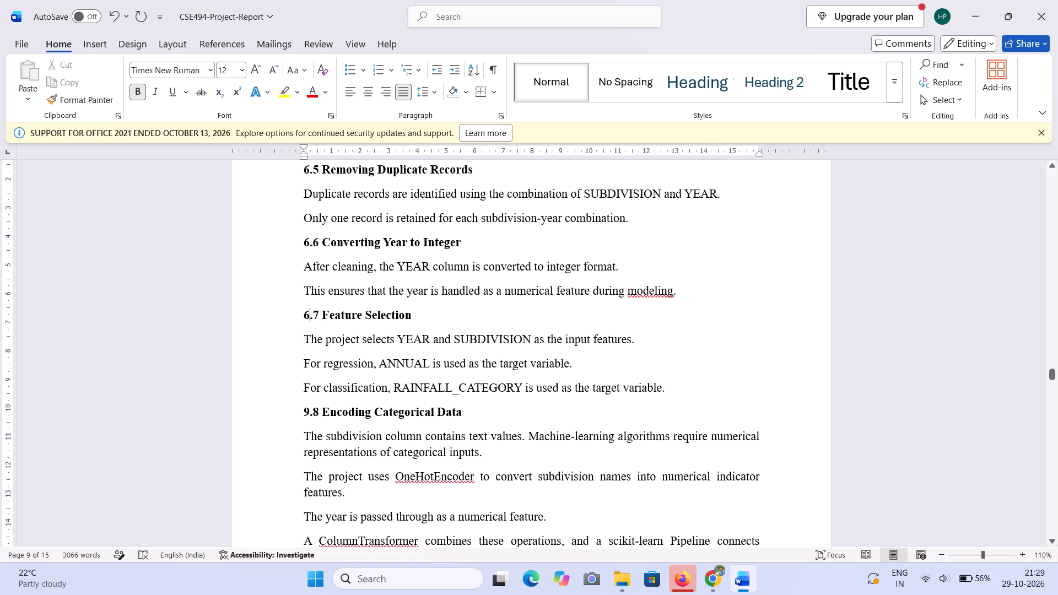
Renumber the Encoding Categorical Data subheading as 6.8 and the Training and Testing Data subheading as 6.9.
click(310, 409)
key(BackSpace)
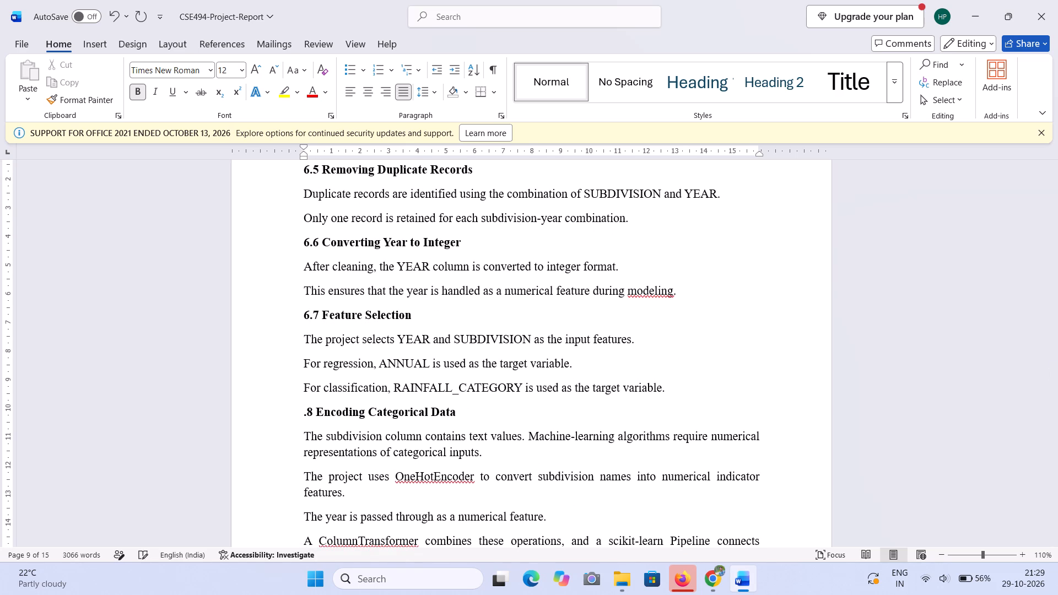
key(6)
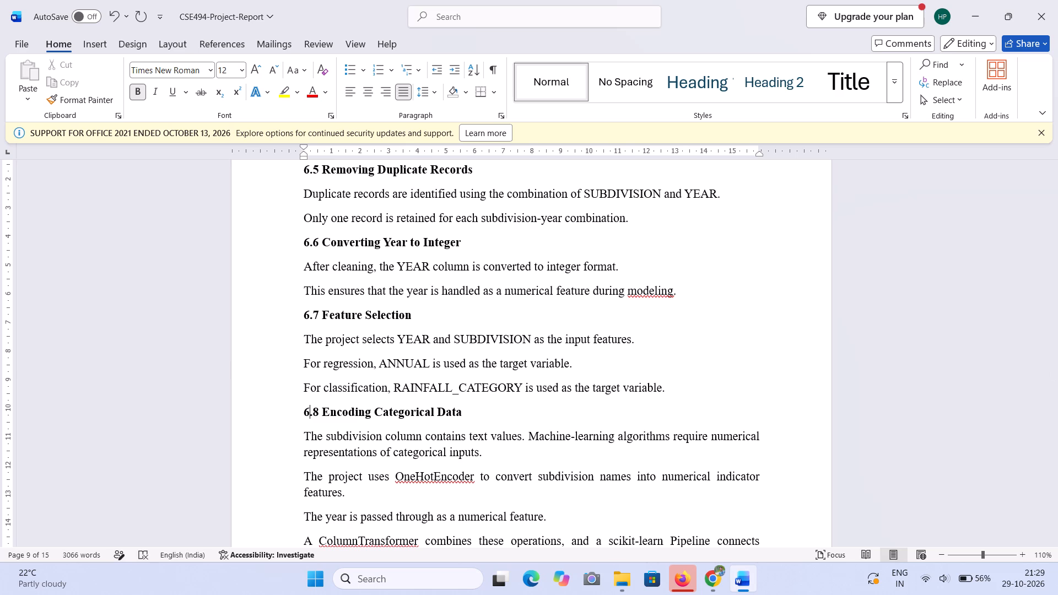
scroll(310, 409, down, 1)
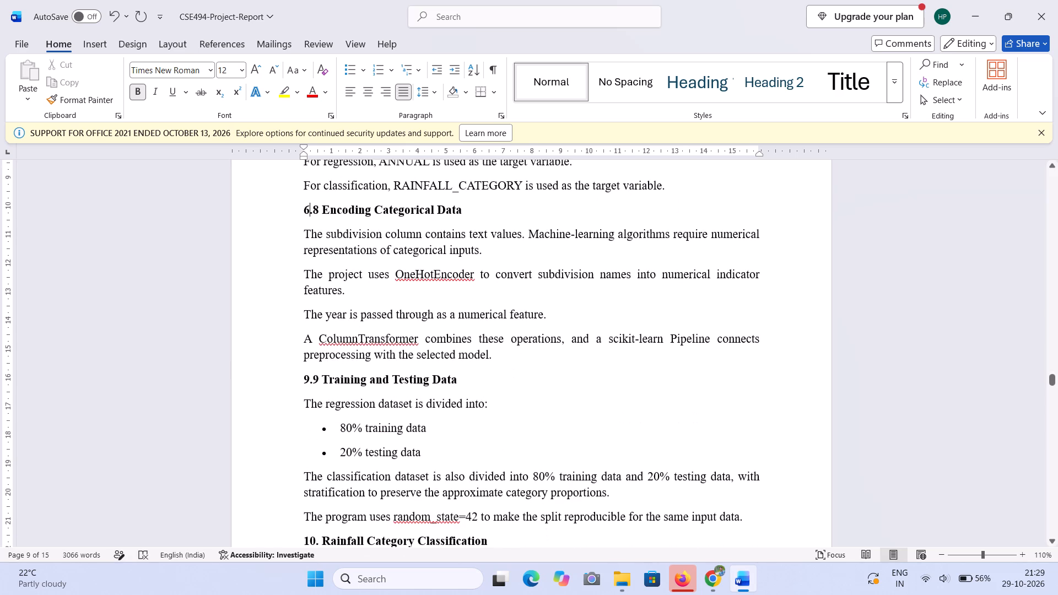
click(311, 381)
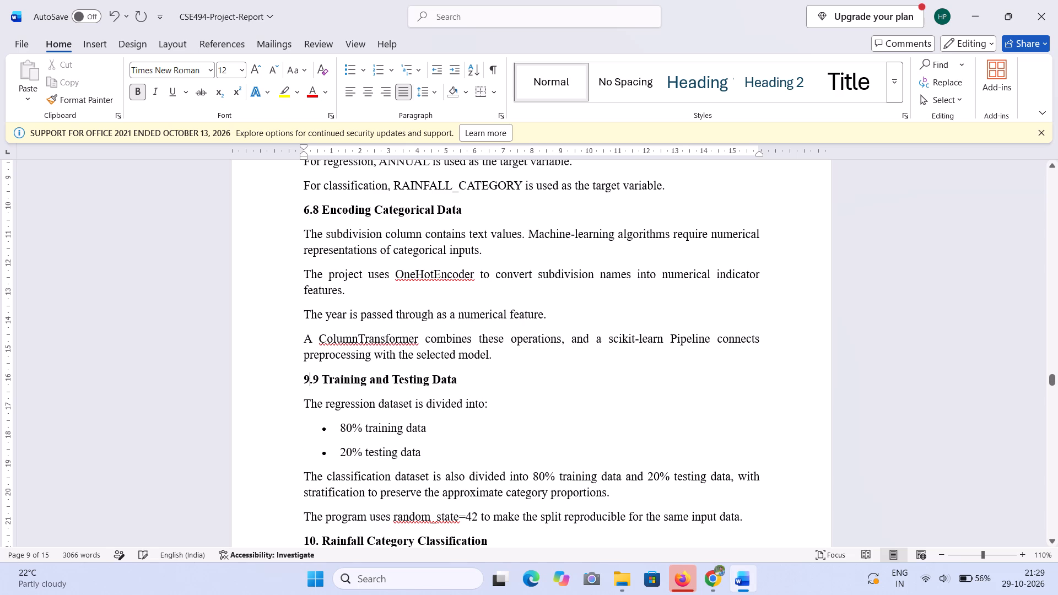
key(BackSpace)
key(6)
Renumber the Rainfall Category Classification section heading as 7.
scroll(311, 381, down, 1)
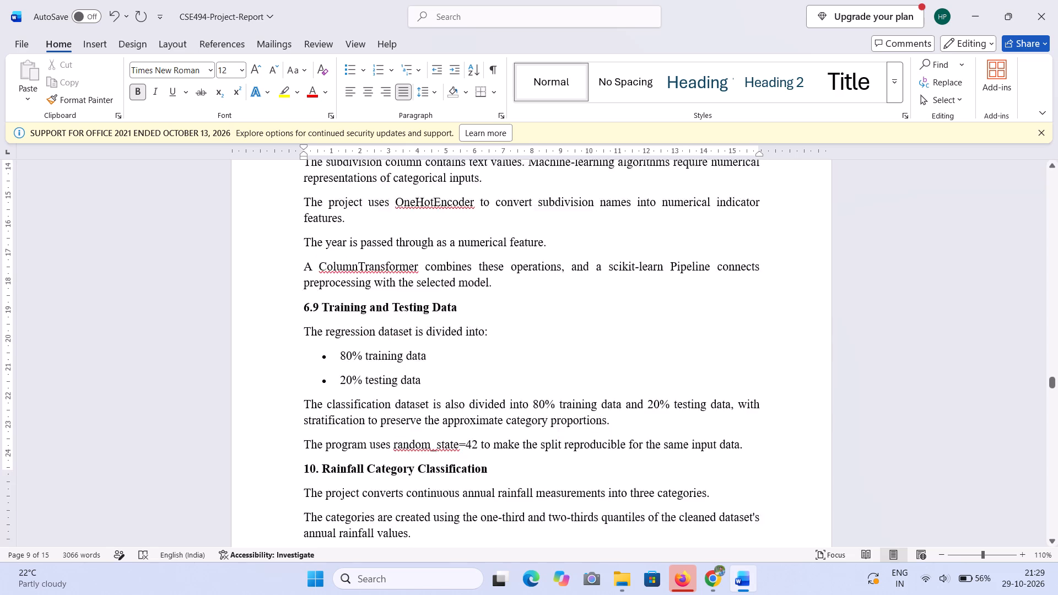
scroll(311, 381, down, 1)
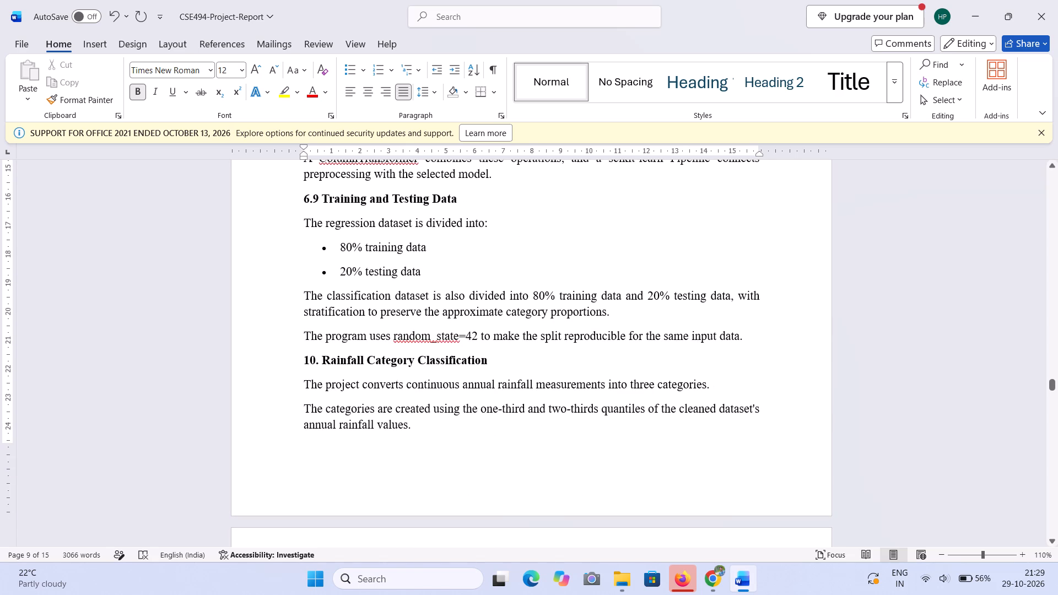
click(317, 360)
key(BackSpace)
key(BackSpace)
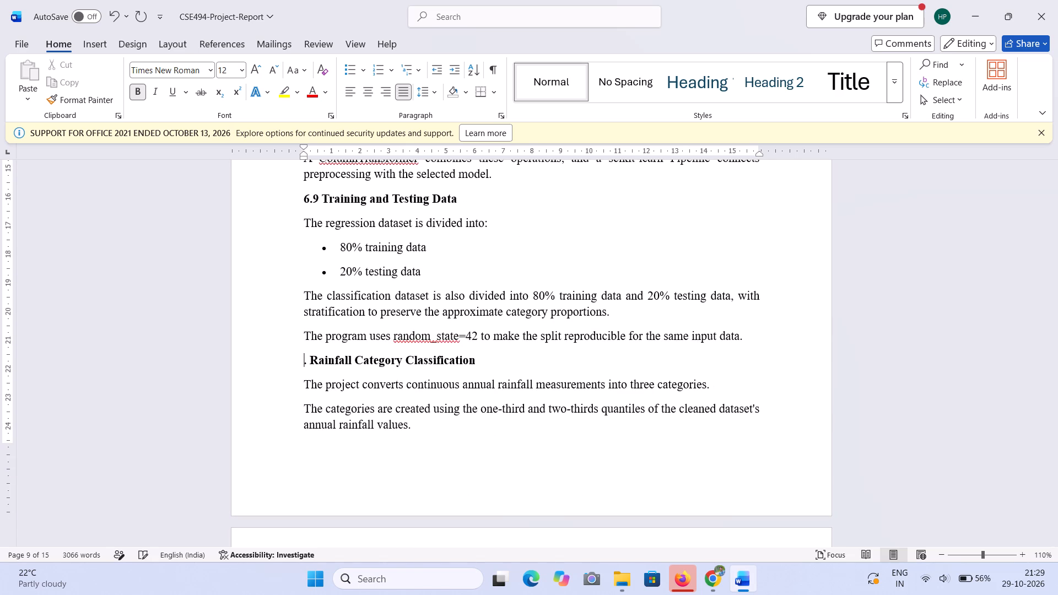
key(7)
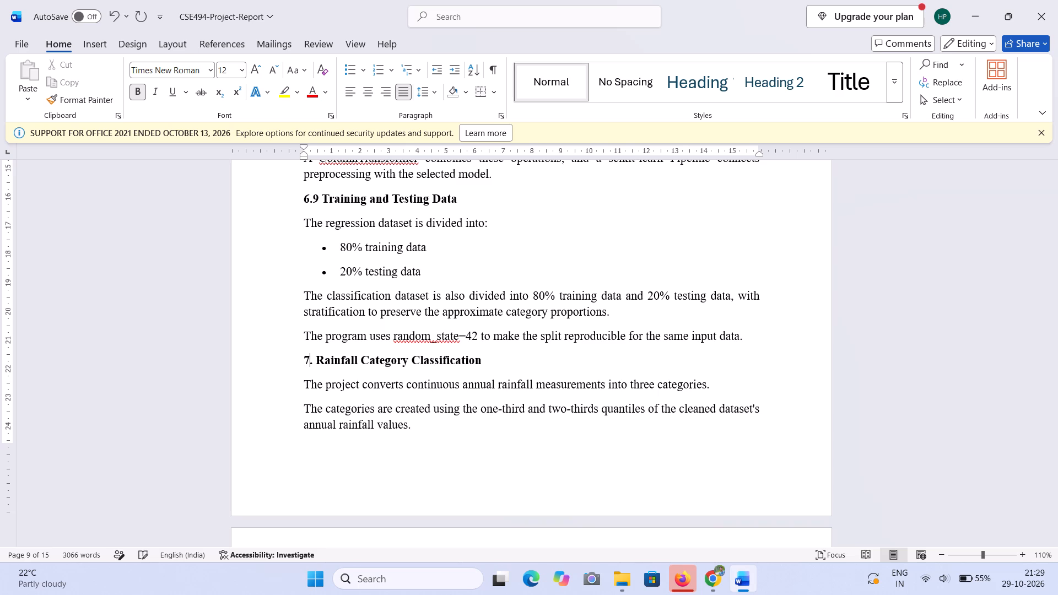
Renumber the Low Rainfall subheading in the Rainfall Category Classification section as 7.1.
scroll(317, 360, down, 1)
ctrl+scroll(317, 360, up, 1)
ctrl+scroll(317, 360, down, 1)
ctrl+scroll(317, 360, up, 1)
ctrl+scroll(317, 360, down, 1)
scroll(317, 360, down, 1)
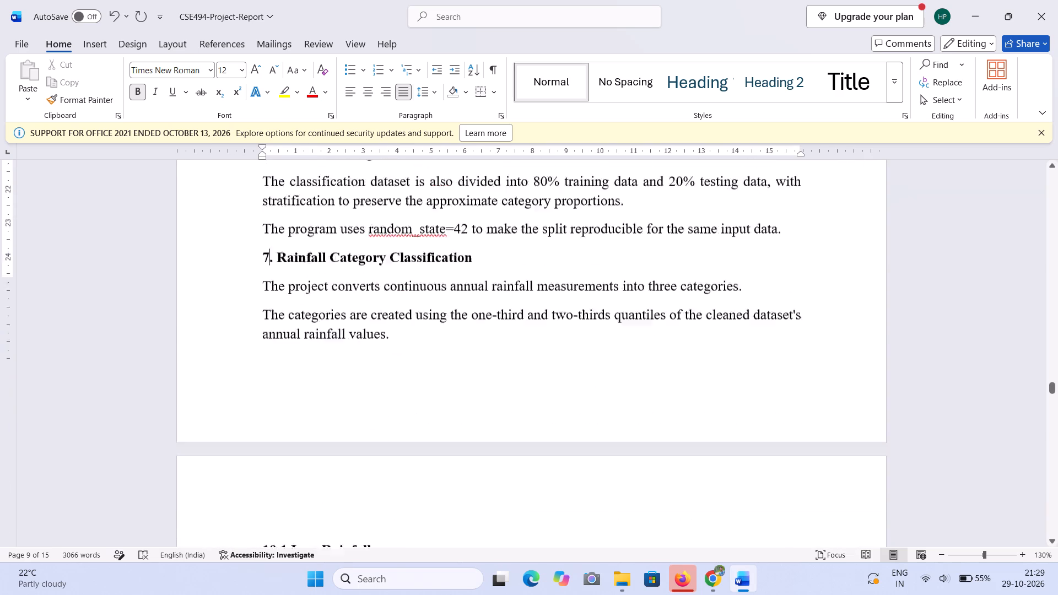
scroll(317, 360, down, 2)
click(277, 293)
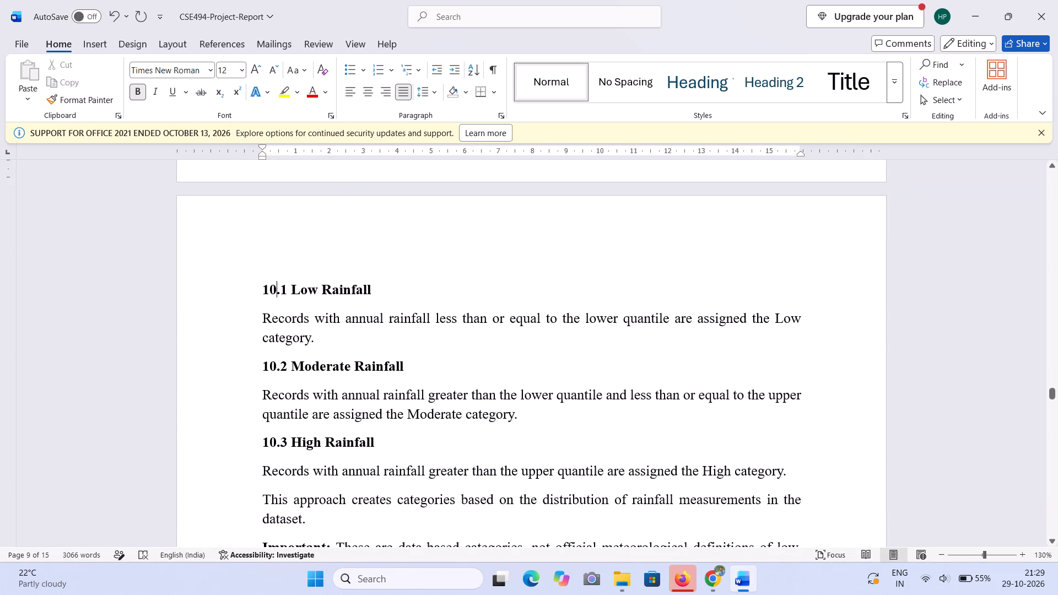
key(BackSpace)
key(BackSpace)
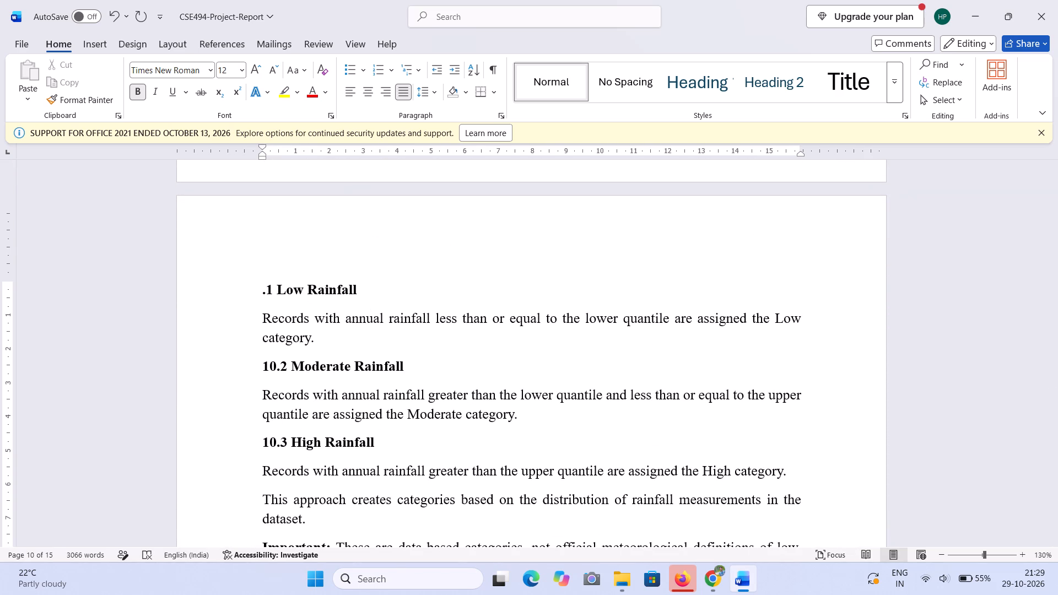
key(7)
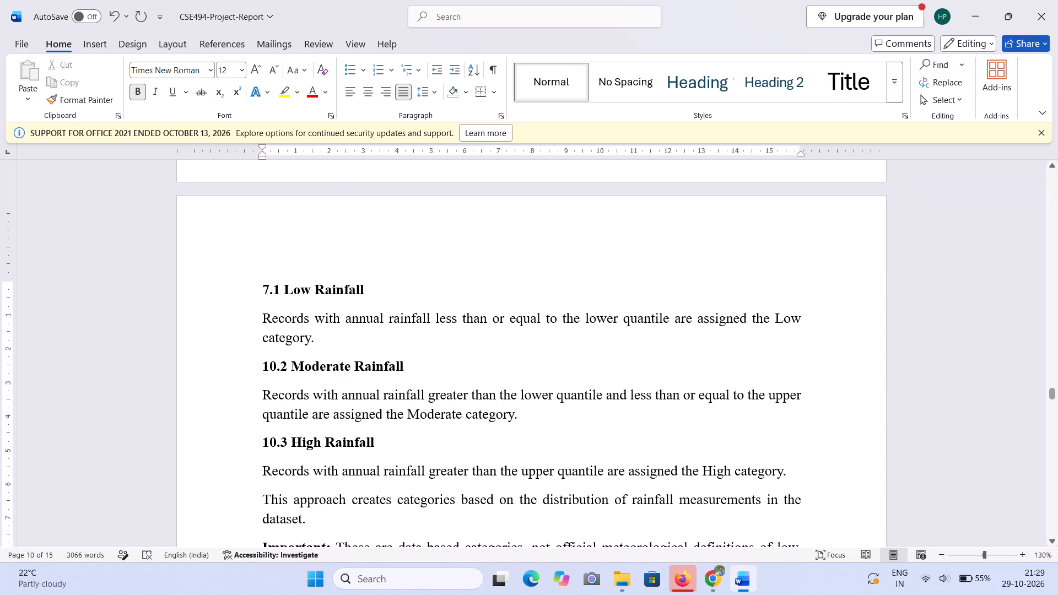
Renumber the Moderate Rainfall subheading as 7.2 and the High Rainfall subheading as 7.3.
click(274, 364)
key(BackSpace)
key(BackSpace)
key(7)
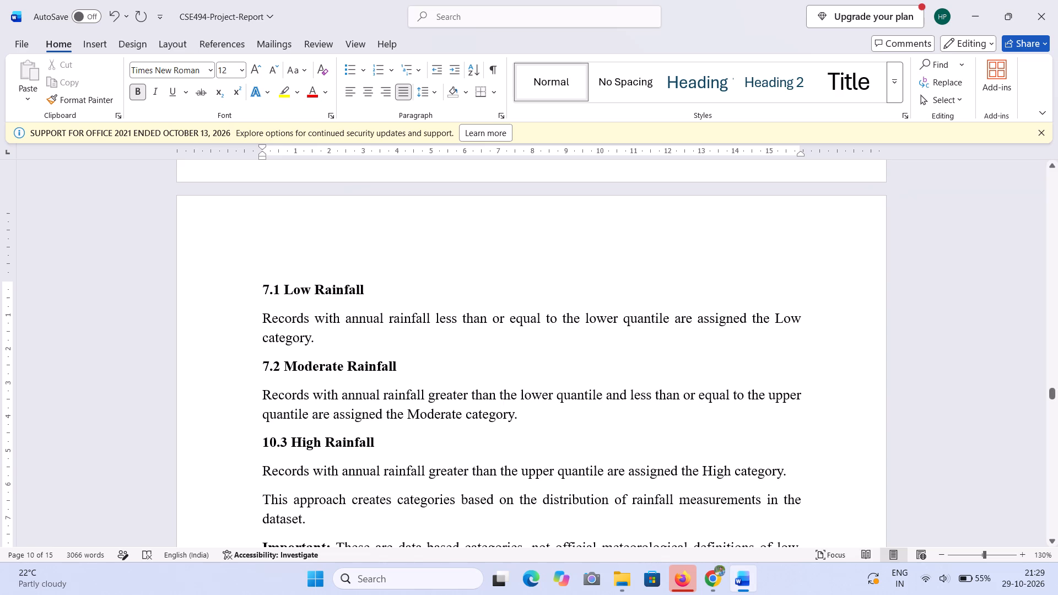
click(276, 443)
key(BackSpace)
key(BackSpace)
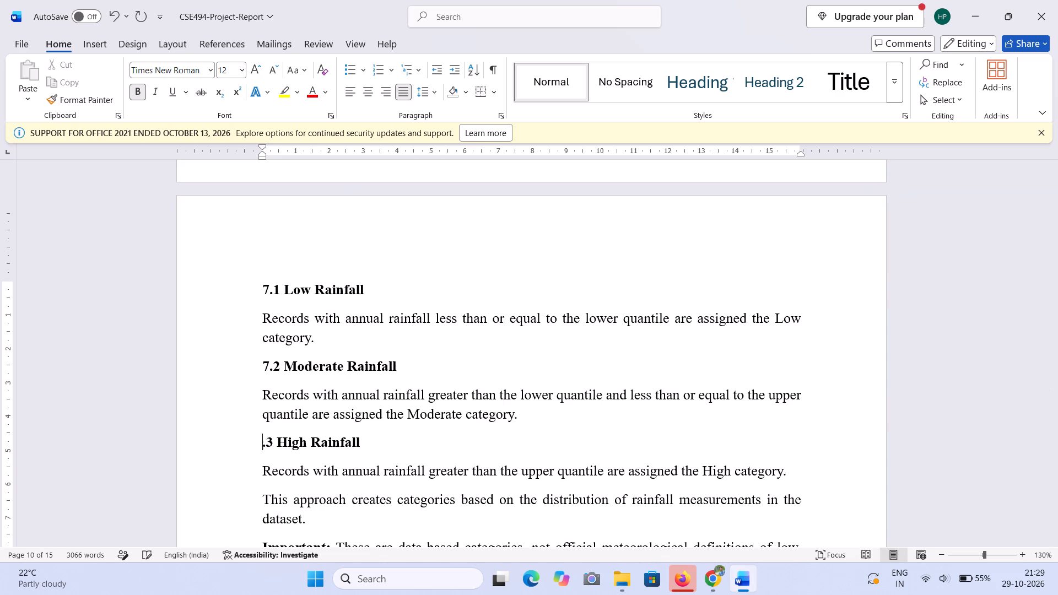
key(7)
Renumber the Machine-Learning Model Implementation section heading as 8 and its Linear Regression subheading as 8.1.
scroll(276, 443, down, 1)
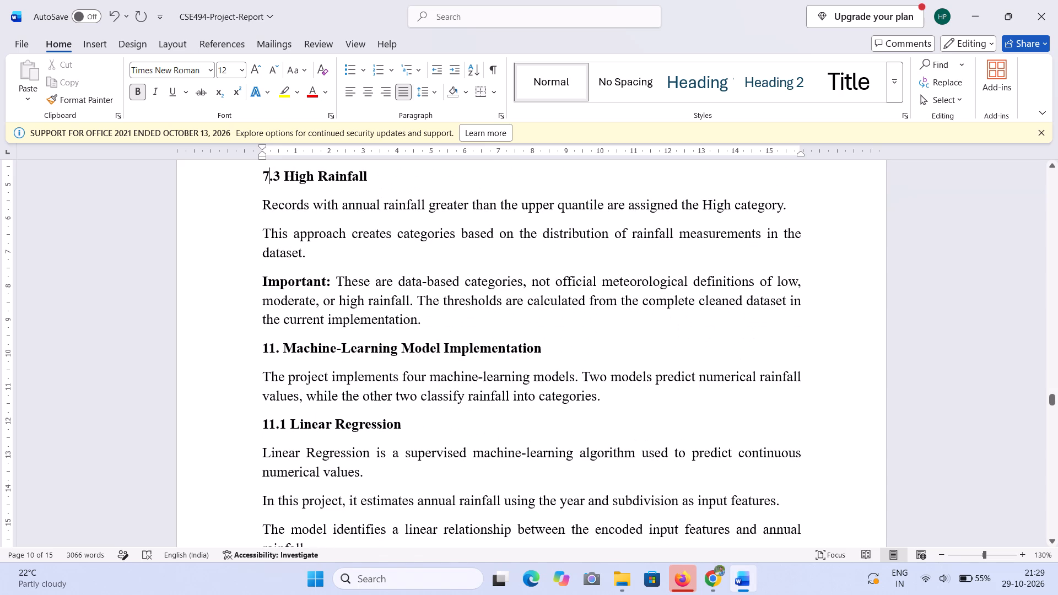
click(274, 349)
key(BackSpace)
key(BackSpace)
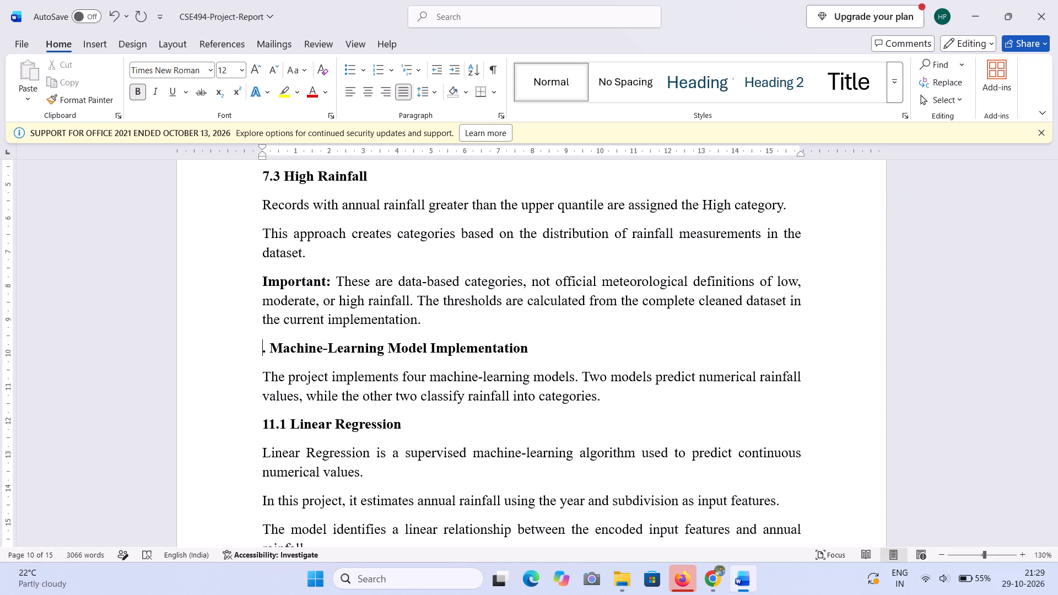
key(8)
scroll(274, 349, down, 1)
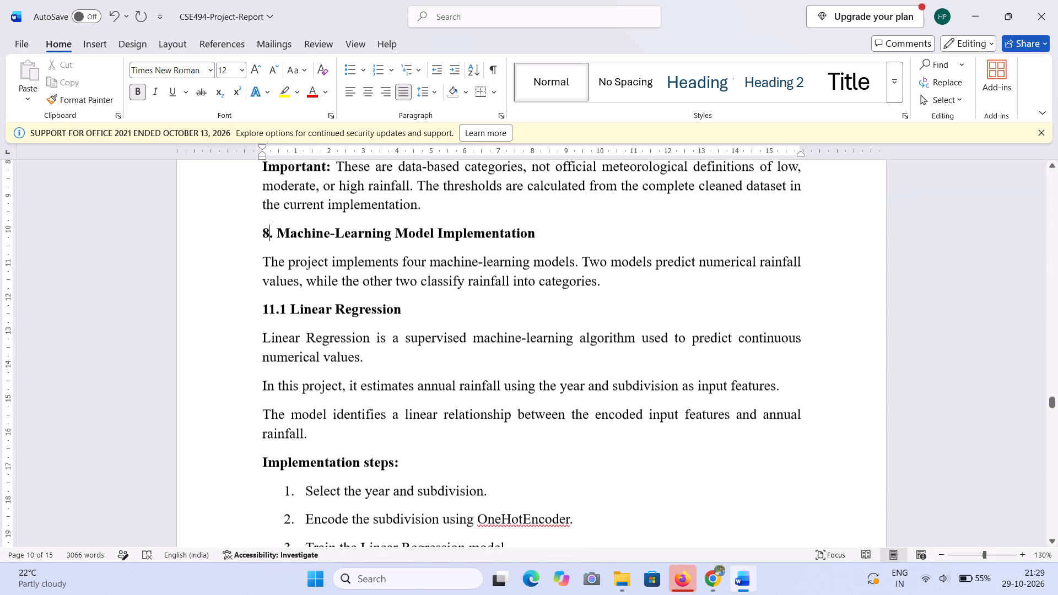
click(274, 296)
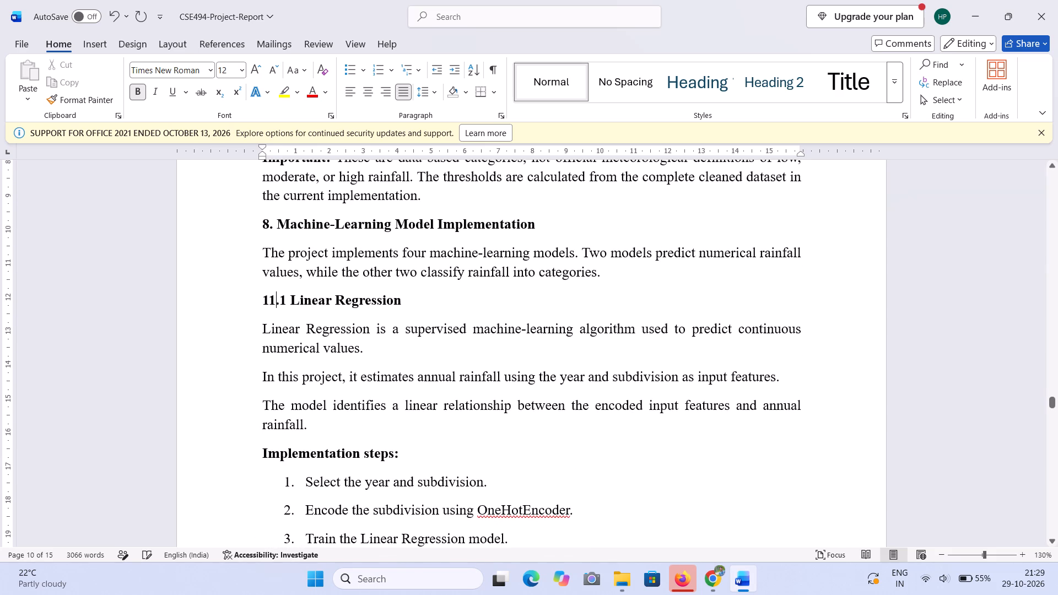
key(BackSpace)
key(BackSpace)
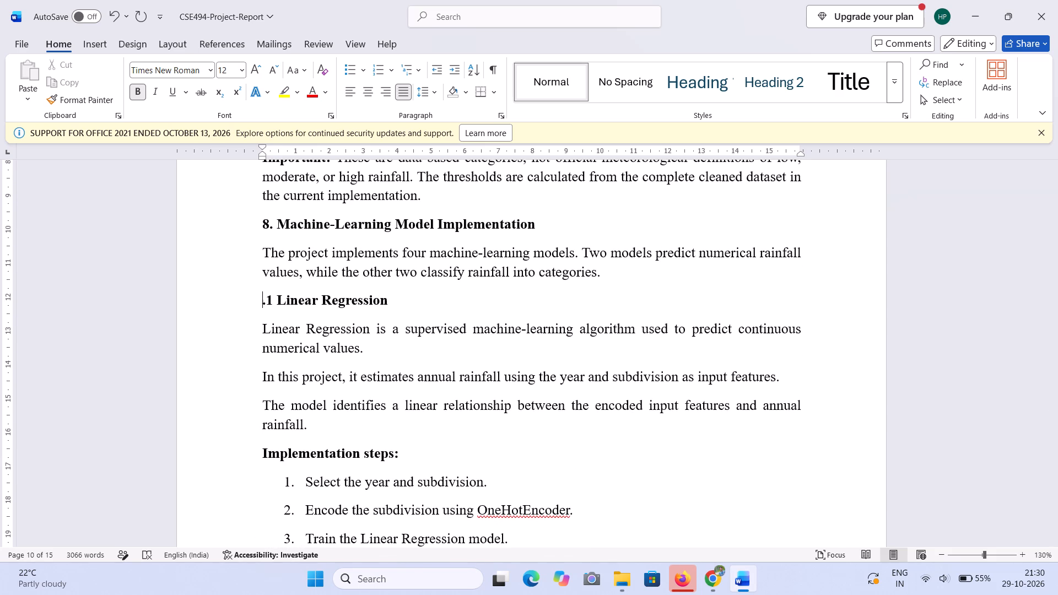
key(8)
Renumber the Decision Tree Regression subheading in the Machine-Learning Model Implementation section as 8.2.
scroll(274, 296, down, 1)
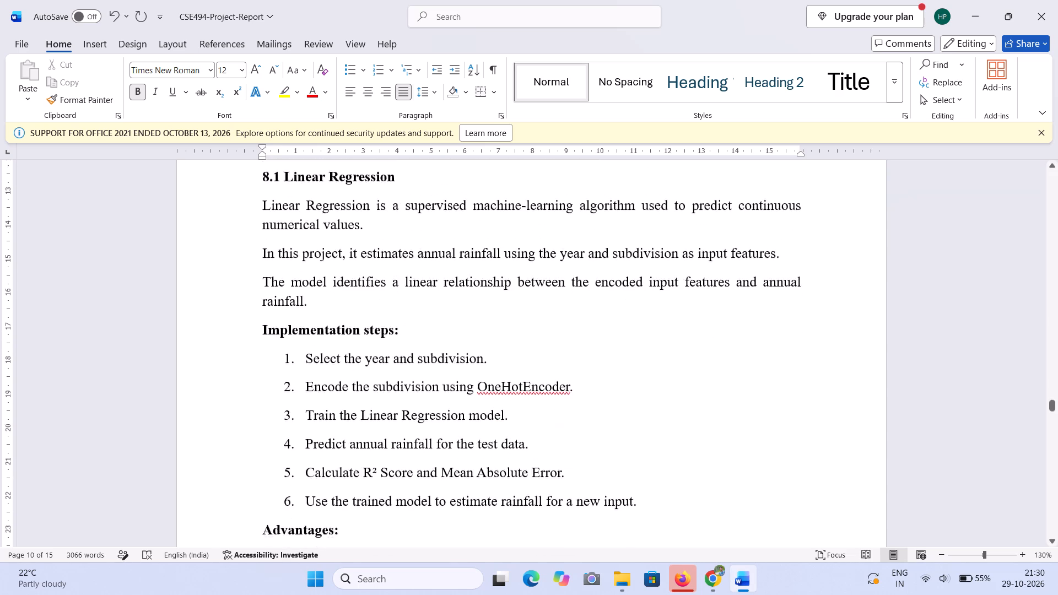
scroll(274, 296, down, 4)
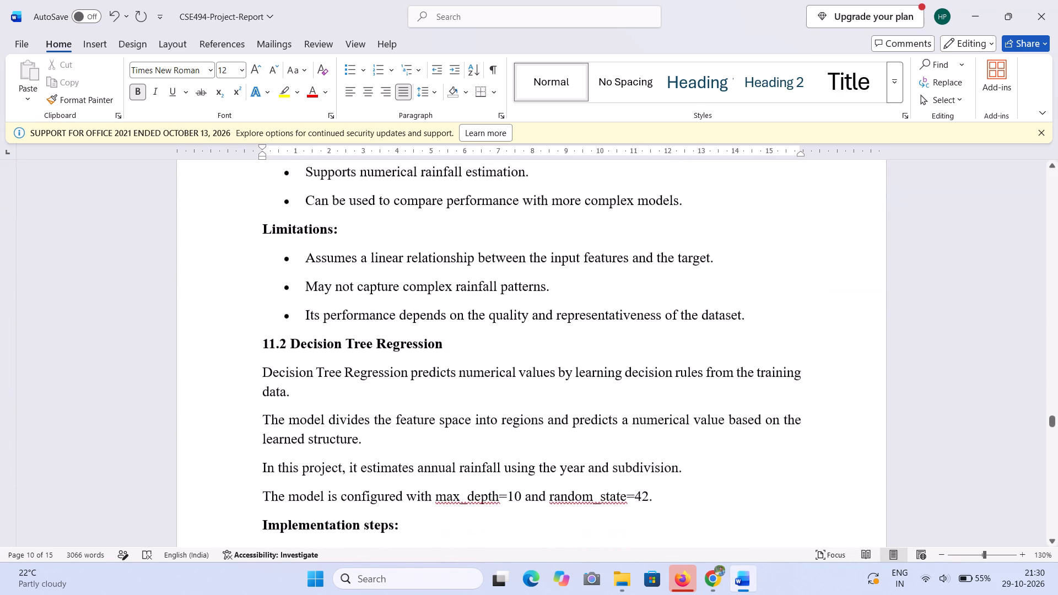
scroll(274, 296, down, 1)
click(273, 268)
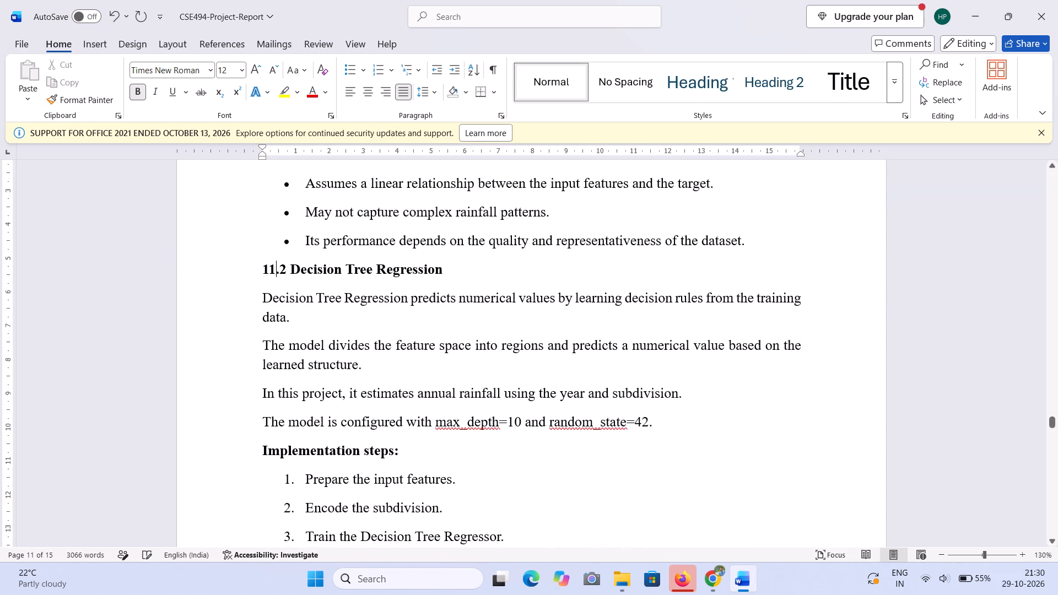
key(BackSpace)
key(BackSpace)
key(8)
Renumber the Logistic Regression subheading in the Machine-Learning Model Implementation section as 8.3.
scroll(273, 268, down, 1)
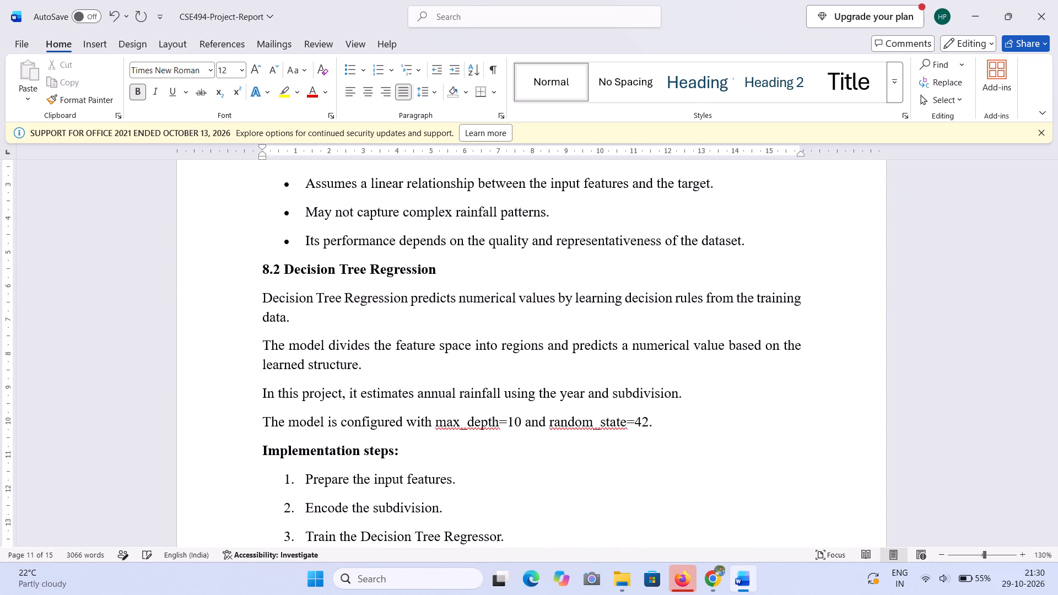
scroll(273, 268, down, 2)
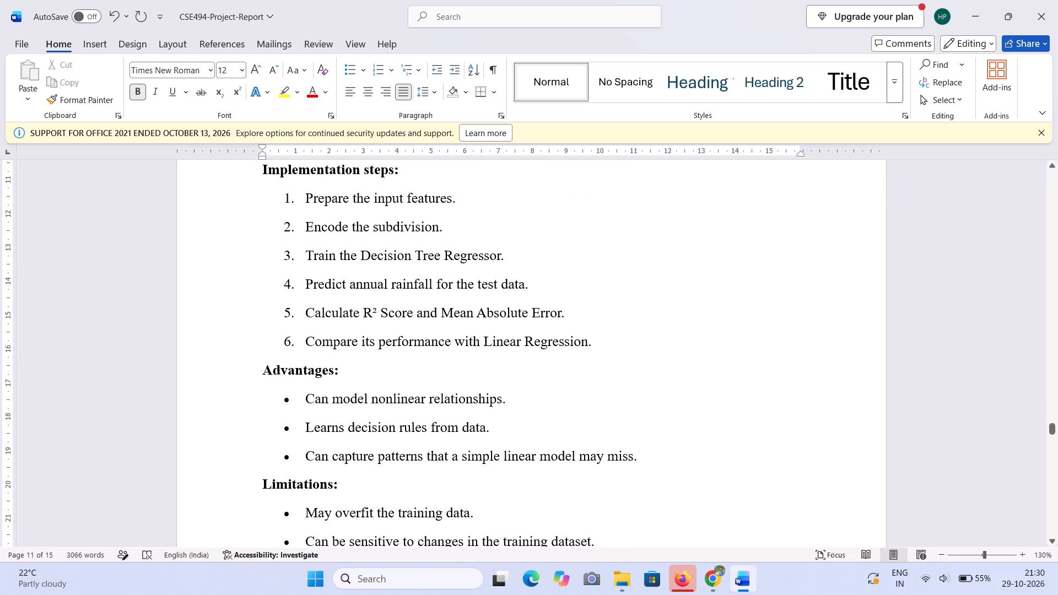
scroll(298, 266, down, 1)
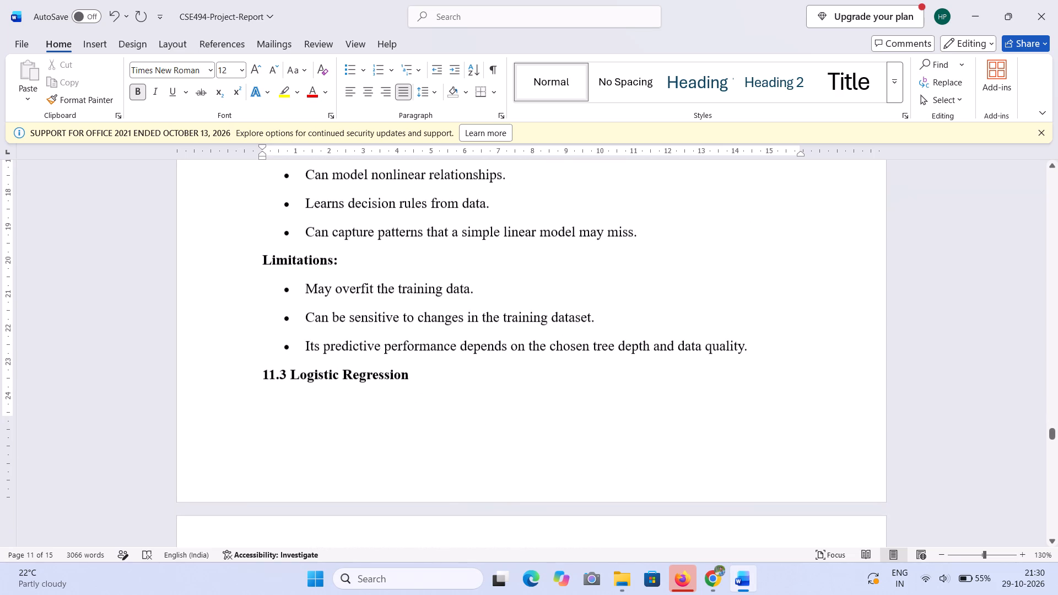
click(276, 367)
key(BackSpace)
key(BackSpace)
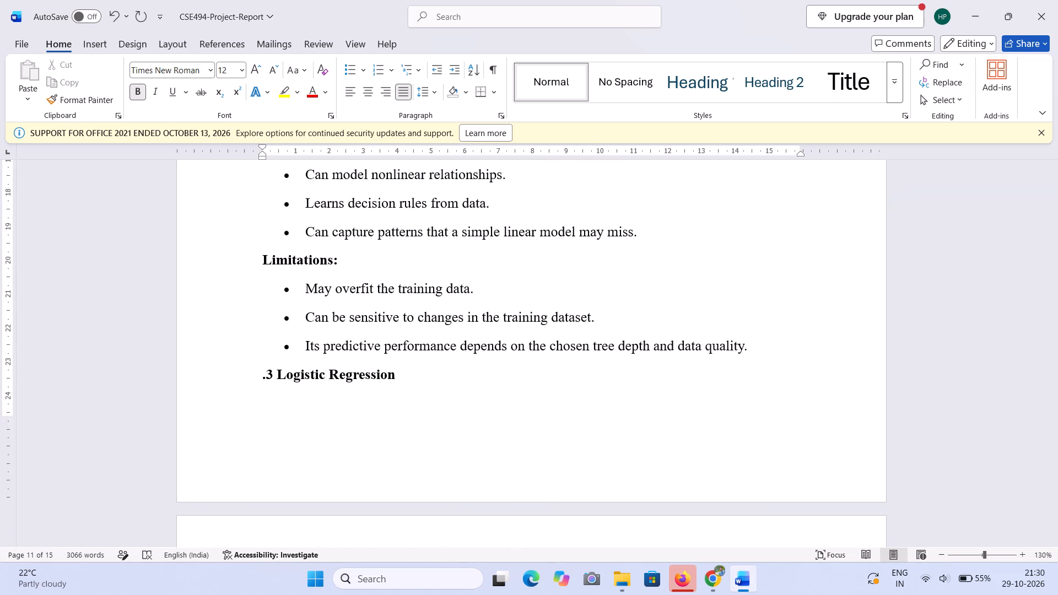
key(8)
Renumber the Decision Tree Classification subheading in the Machine-Learning Model Implementation section as 8.4.
scroll(276, 367, up, 1)
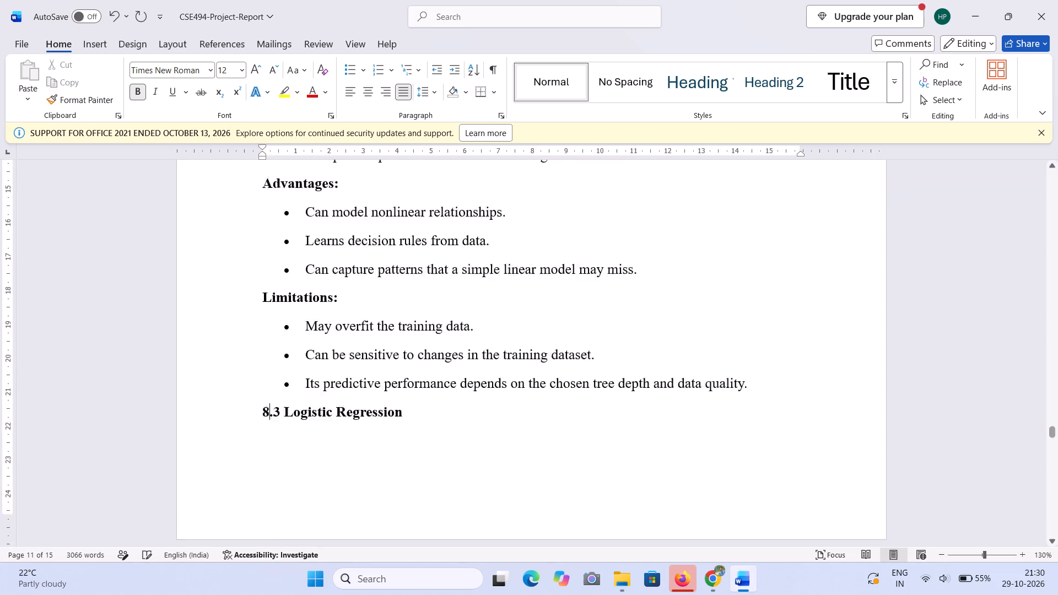
scroll(276, 367, up, 1)
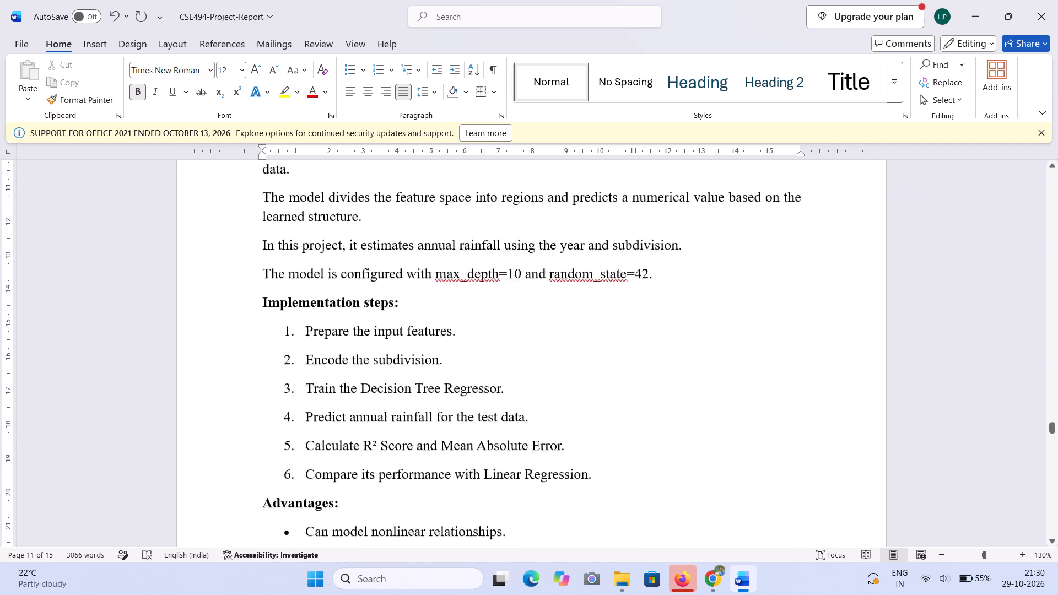
scroll(276, 367, down, 2)
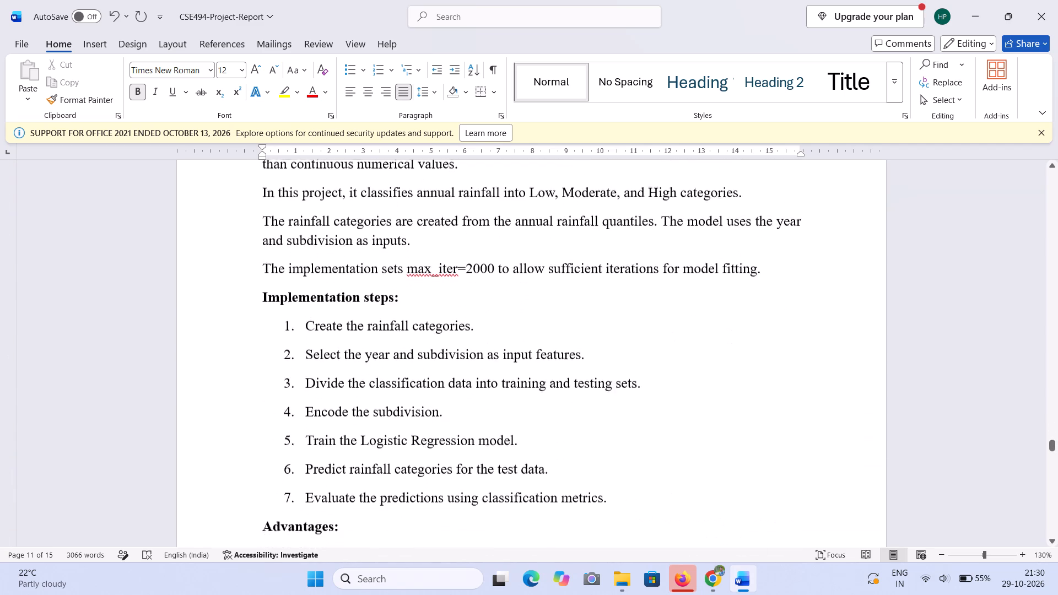
scroll(276, 367, down, 2)
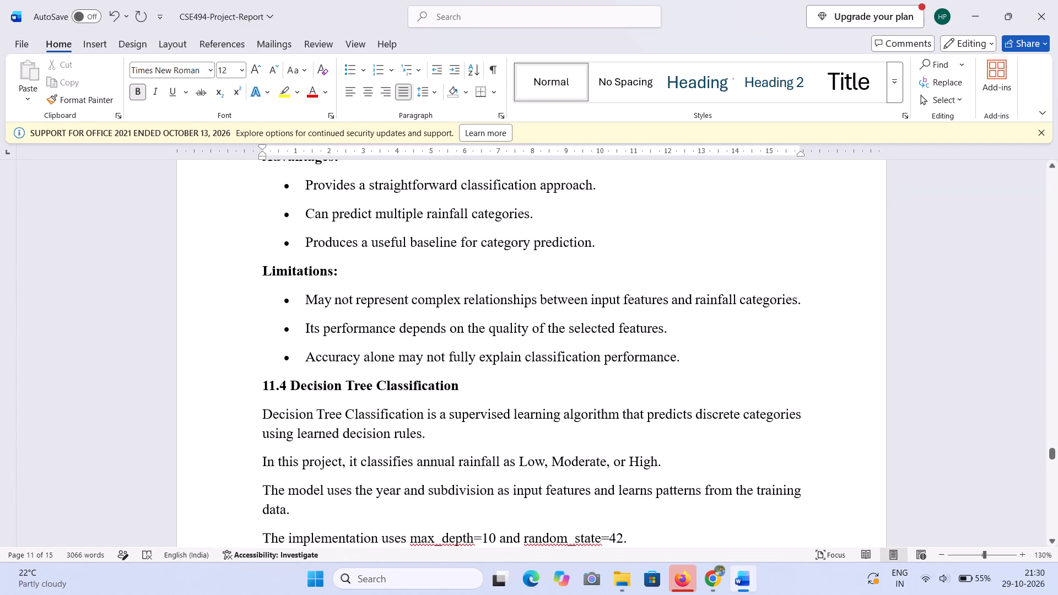
click(274, 389)
key(BackSpace)
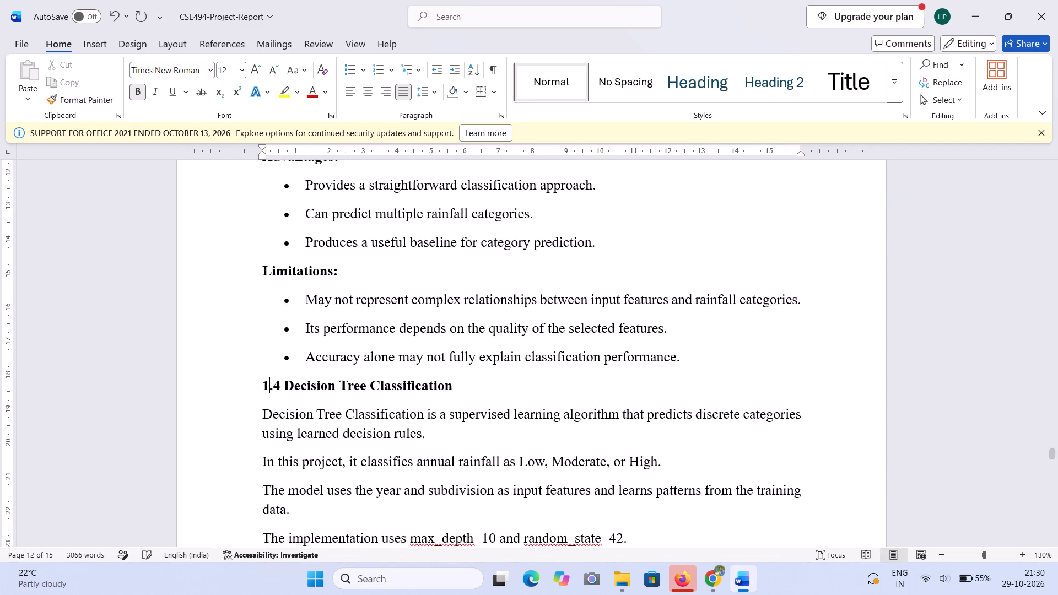
key(BackSpace)
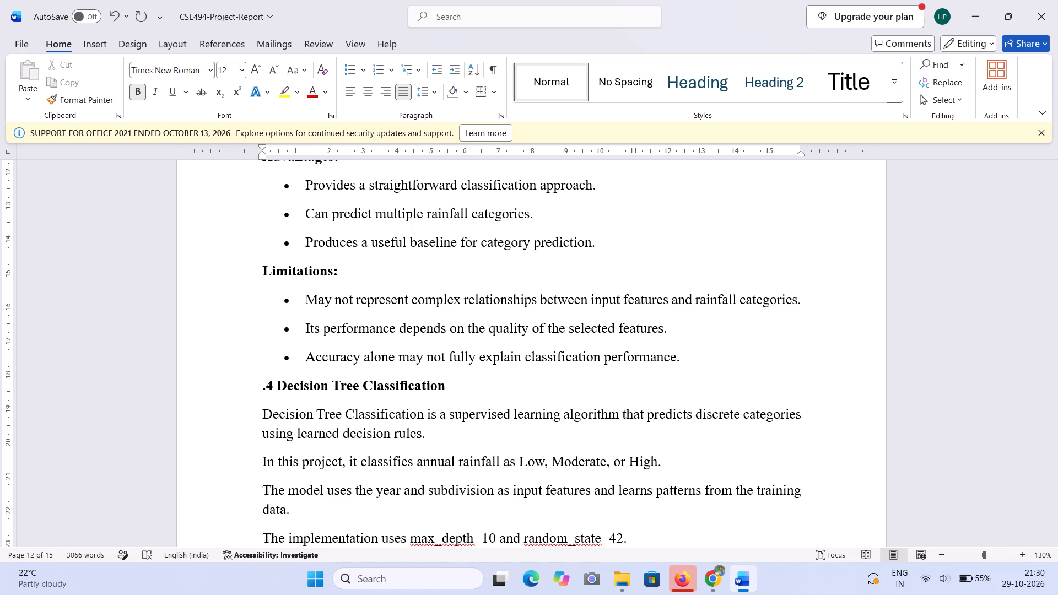
key(8)
Renumber the Model Evaluation Metrics section heading as 9.
scroll(274, 389, down, 1)
ctrl+scroll(274, 389, up, 1)
ctrl+scroll(274, 389, down, 1)
scroll(274, 389, down, 2)
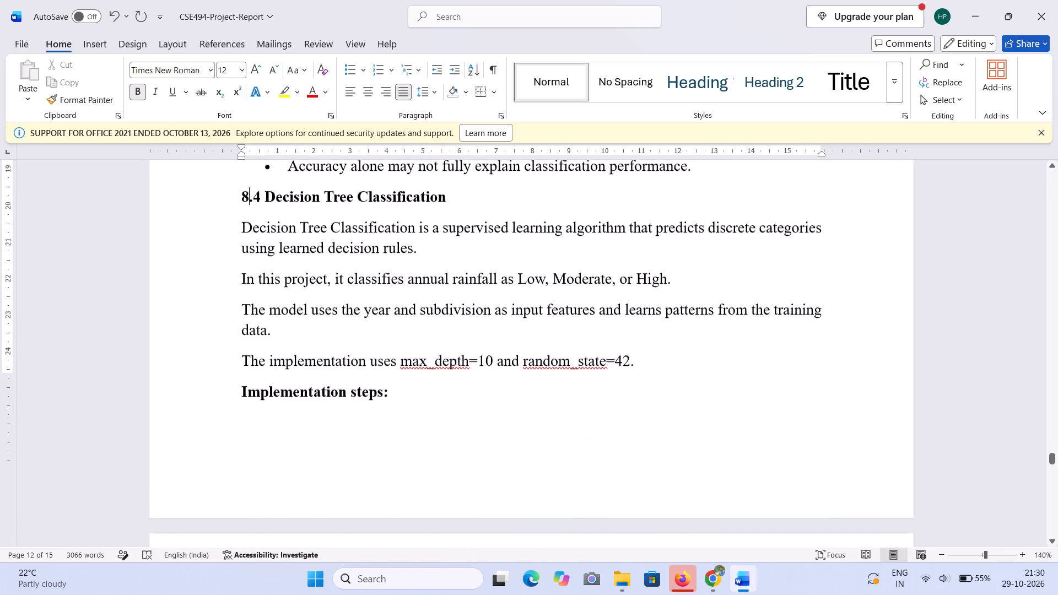
scroll(274, 389, down, 2)
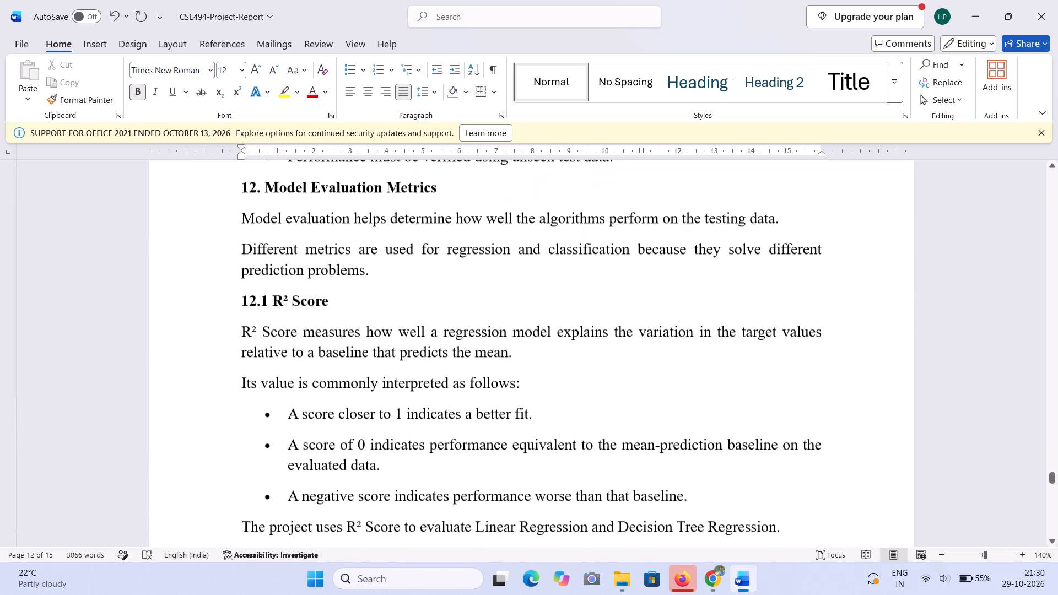
scroll(366, 337, up, 1)
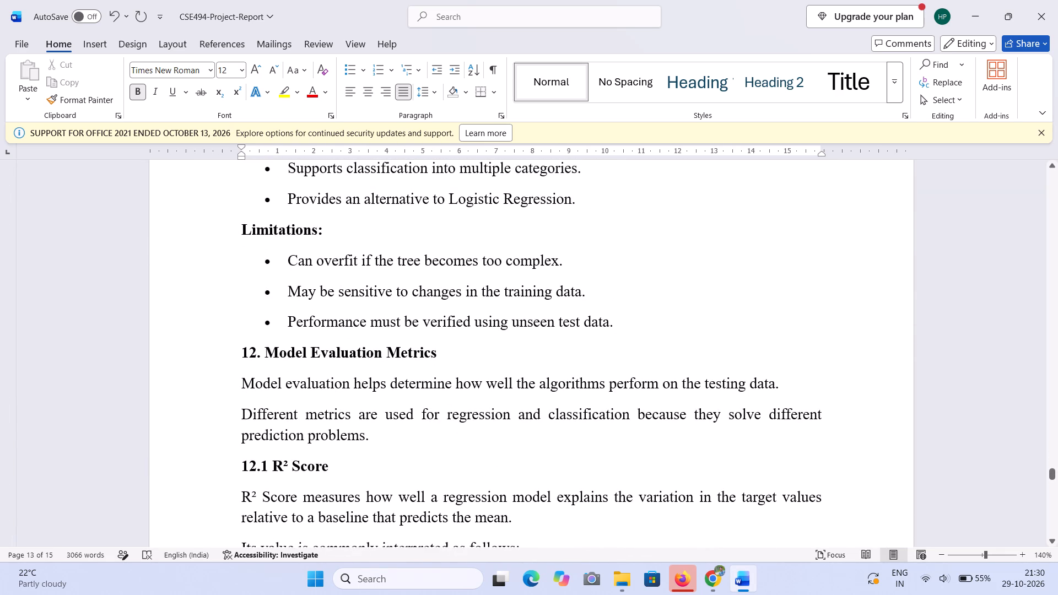
click(256, 356)
key(BackSpace)
key(BackSpace)
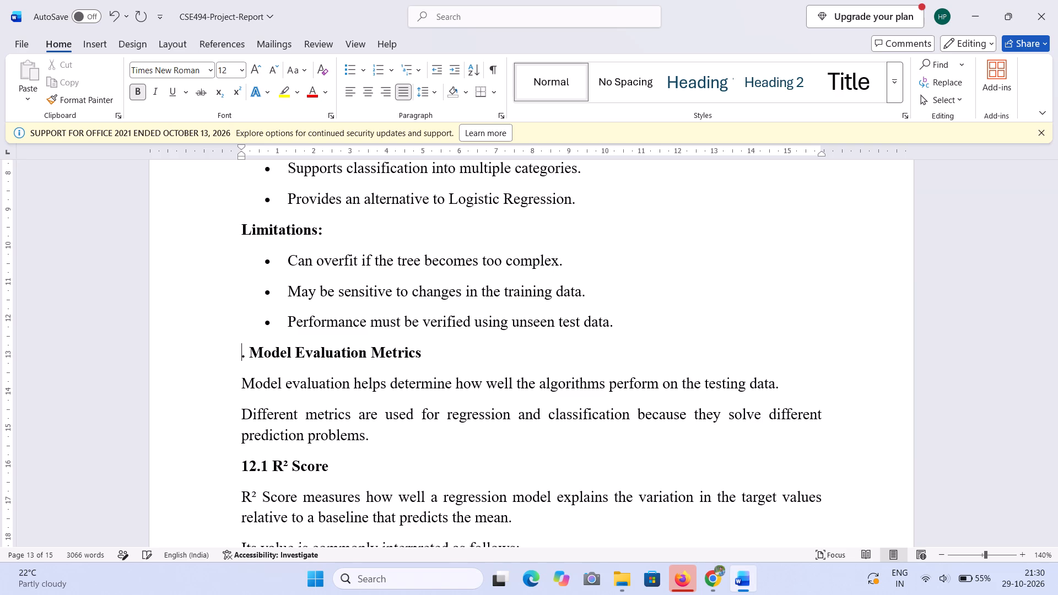
key(9)
Renumber the R² Score subheading in the Model Evaluation Metrics section as 9.1.
scroll(256, 356, down, 1)
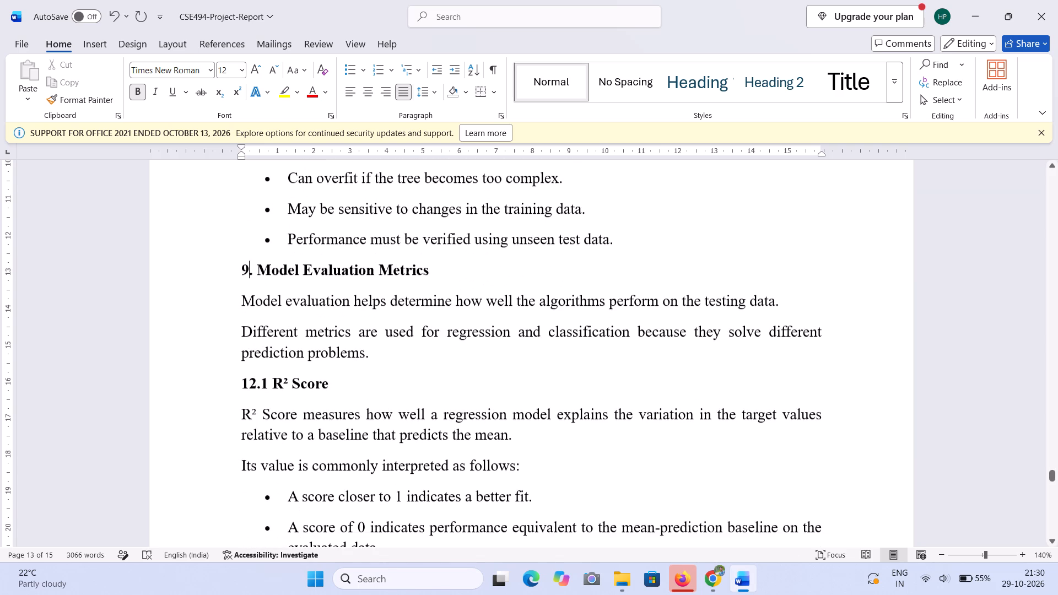
click(256, 384)
key(BackSpace)
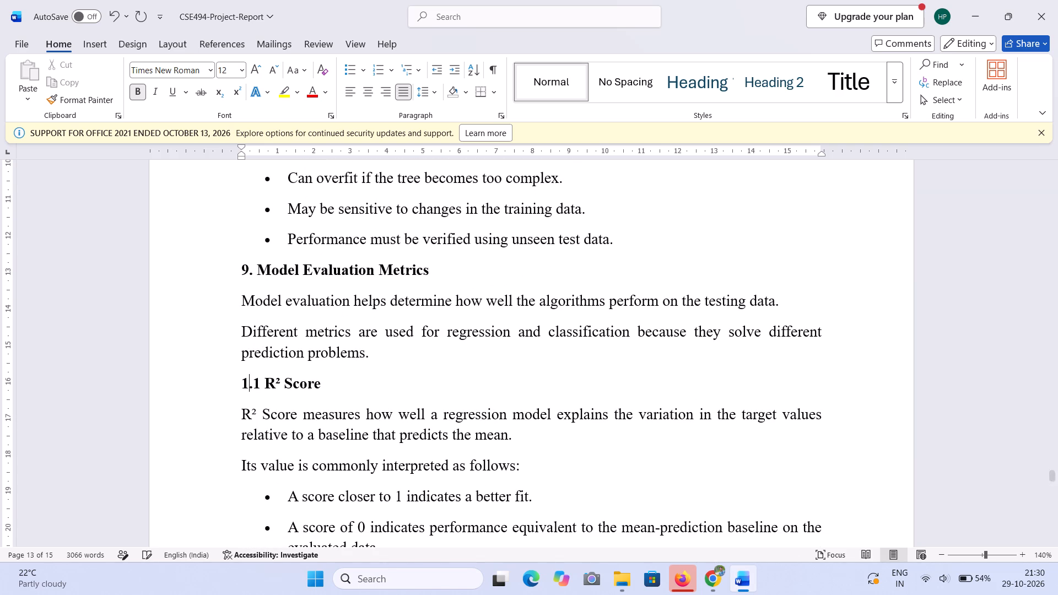
key(BackSpace)
key(9)
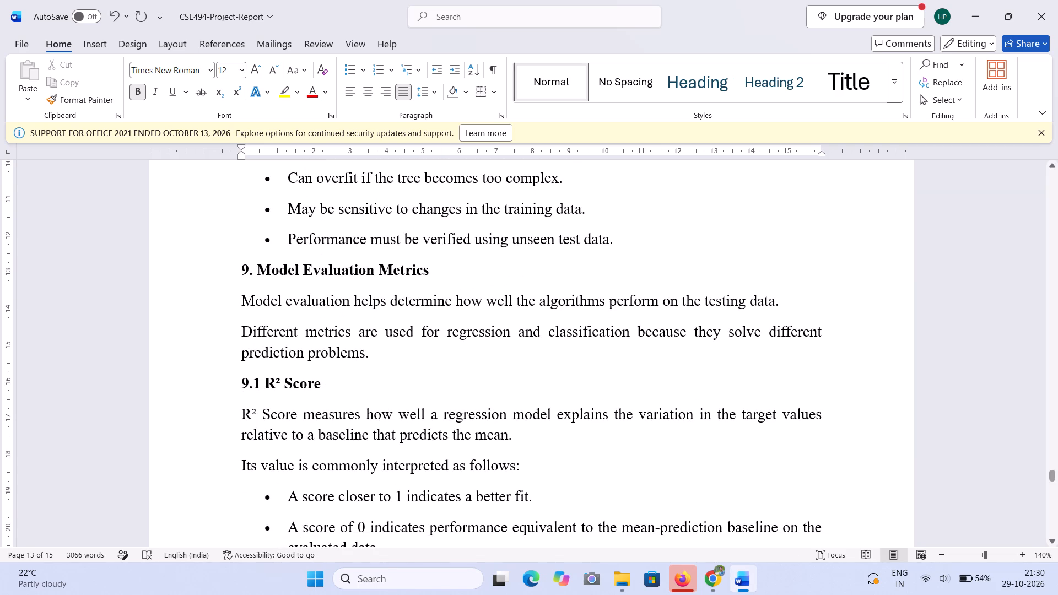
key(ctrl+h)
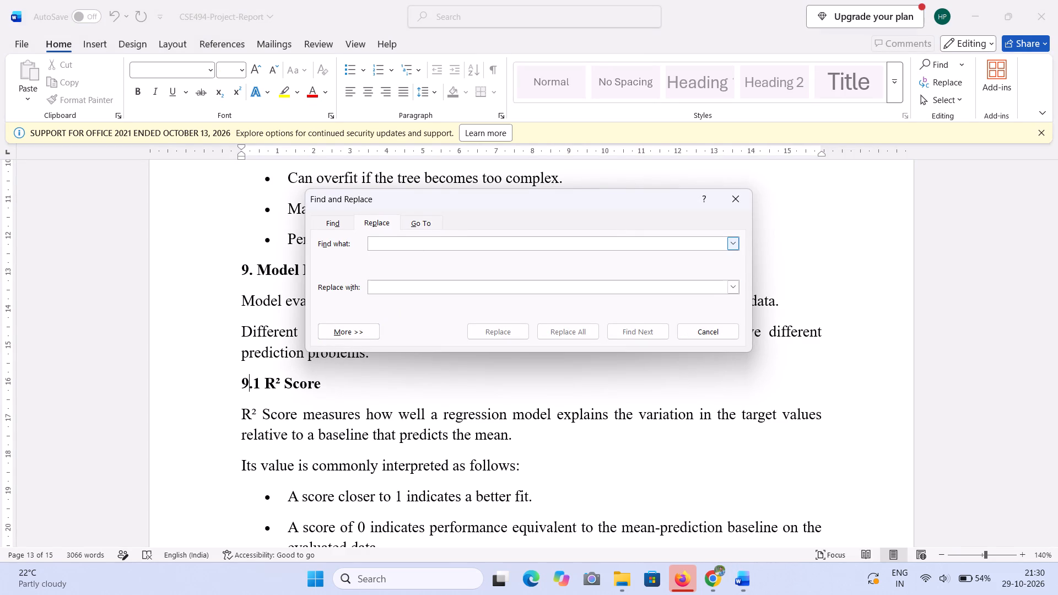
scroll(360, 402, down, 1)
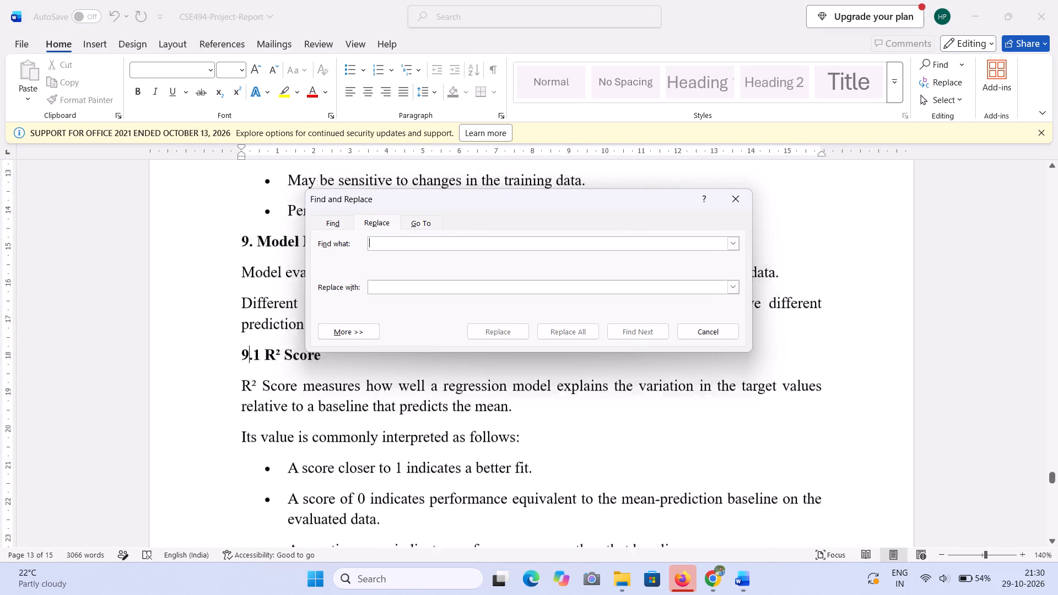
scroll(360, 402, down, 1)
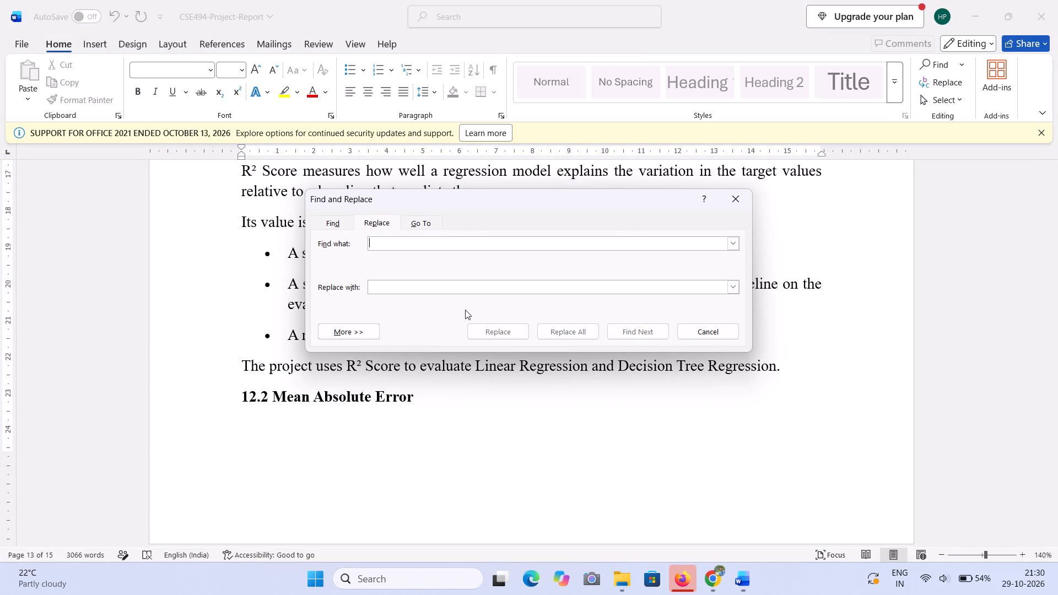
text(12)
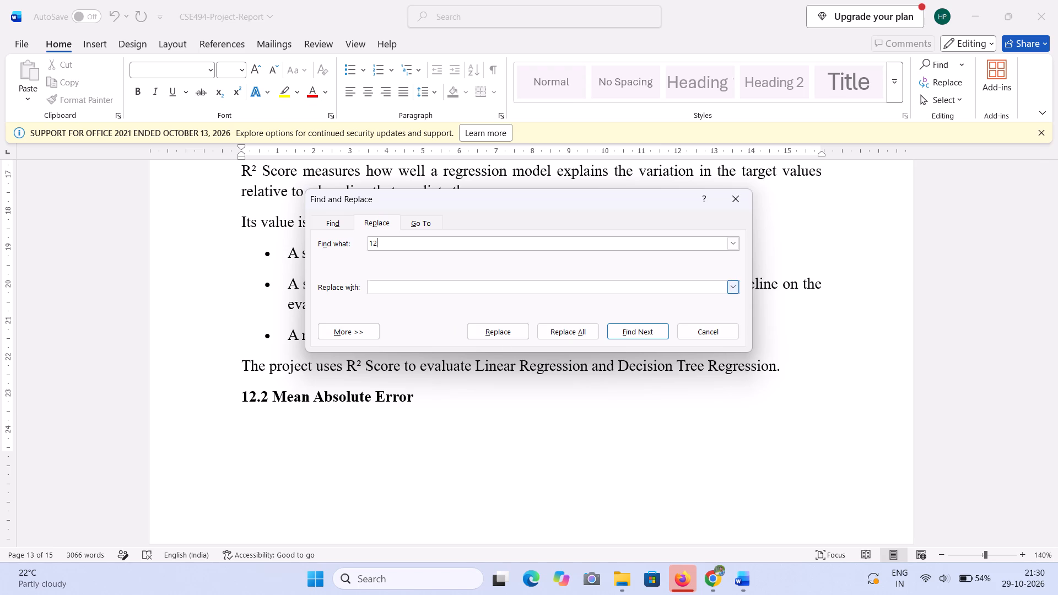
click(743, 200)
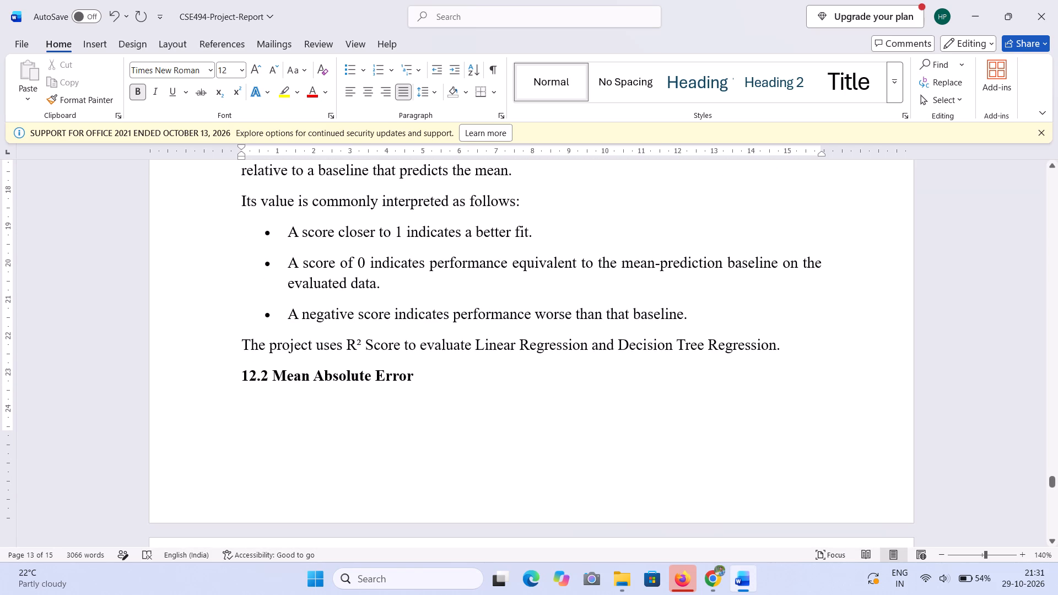
Renumber the Mean Absolute Error subheading in the Model Evaluation Metrics section as 9.2.
click(260, 375)
key(Left)
key(BackSpace)
key(BackSpace)
key(9)
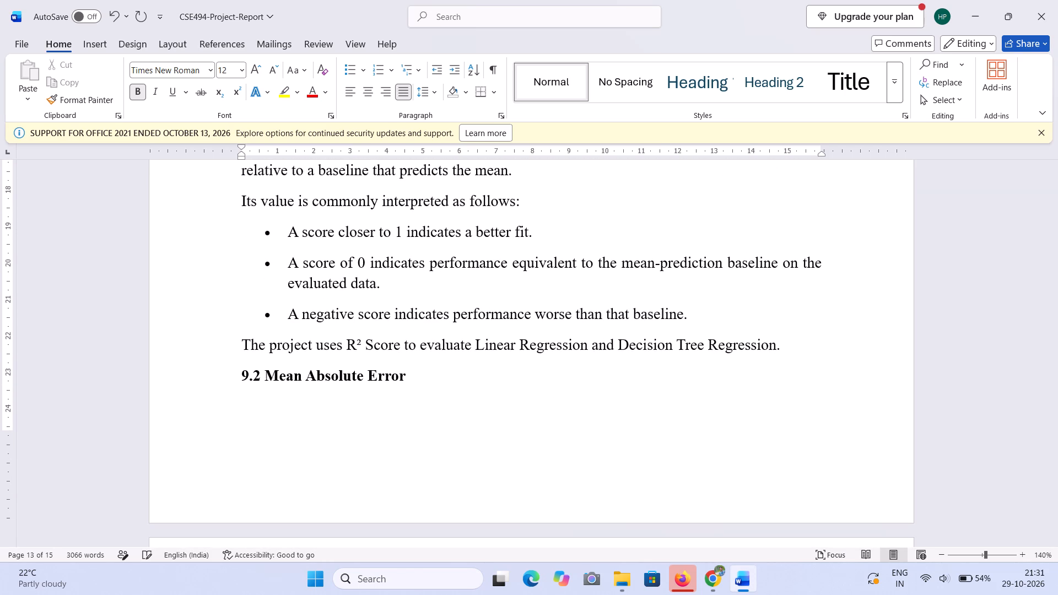
Renumber the Accuracy subheading in the Model Evaluation Metrics section as 9.3.
scroll(260, 375, up, 1)
scroll(260, 375, down, 1)
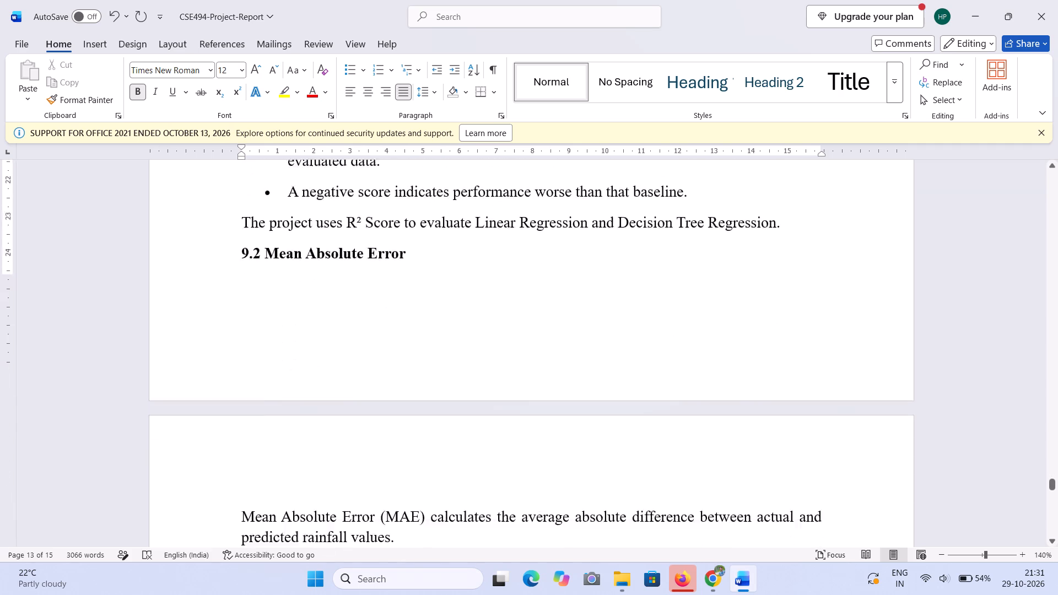
scroll(260, 375, down, 1)
scroll(262, 444, down, 1)
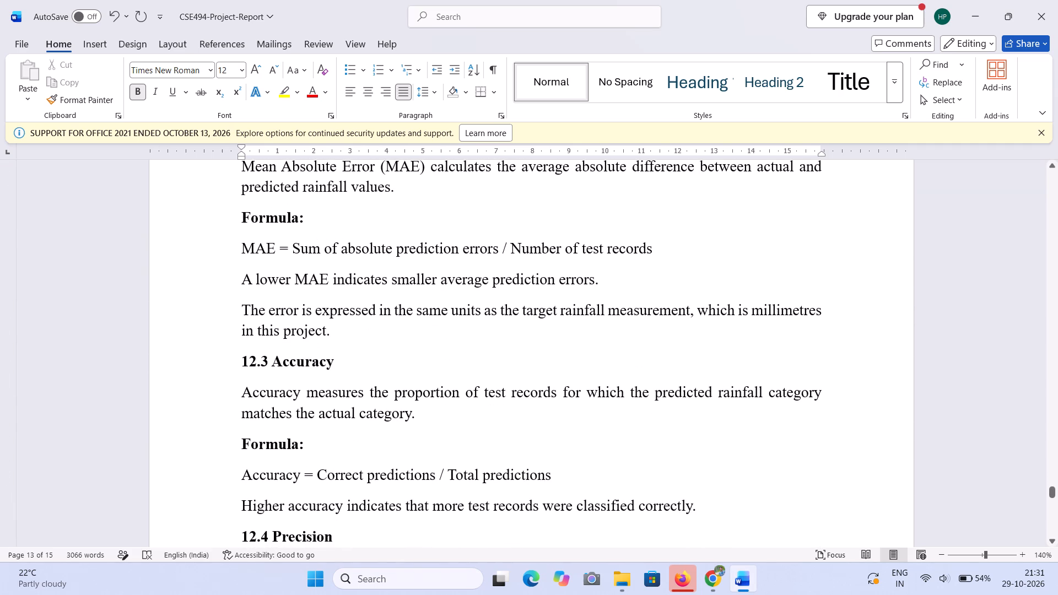
click(256, 366)
key(BackSpace)
key(BackSpace)
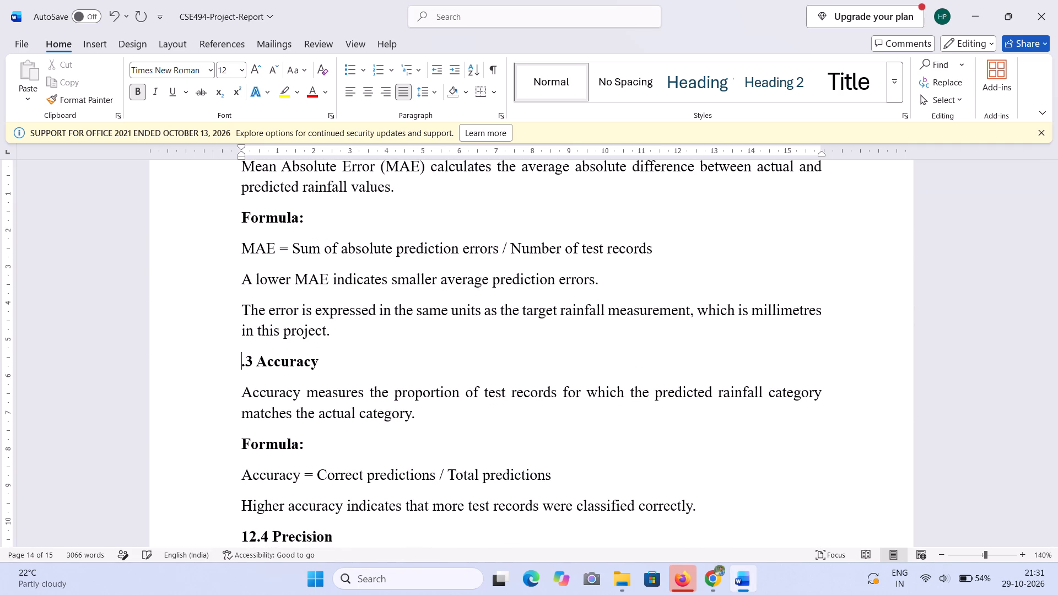
key(9)
Renumber the Precision subheading in the Model Evaluation Metrics section as 9.4.
scroll(256, 366, down, 1)
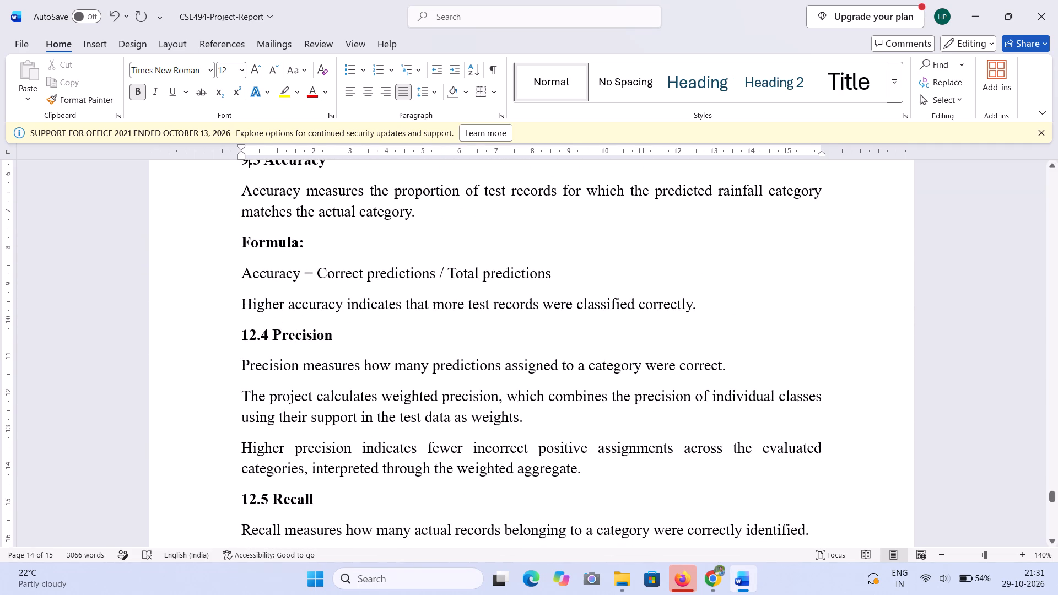
click(255, 329)
key(BackSpace)
key(BackSpace)
key(9)
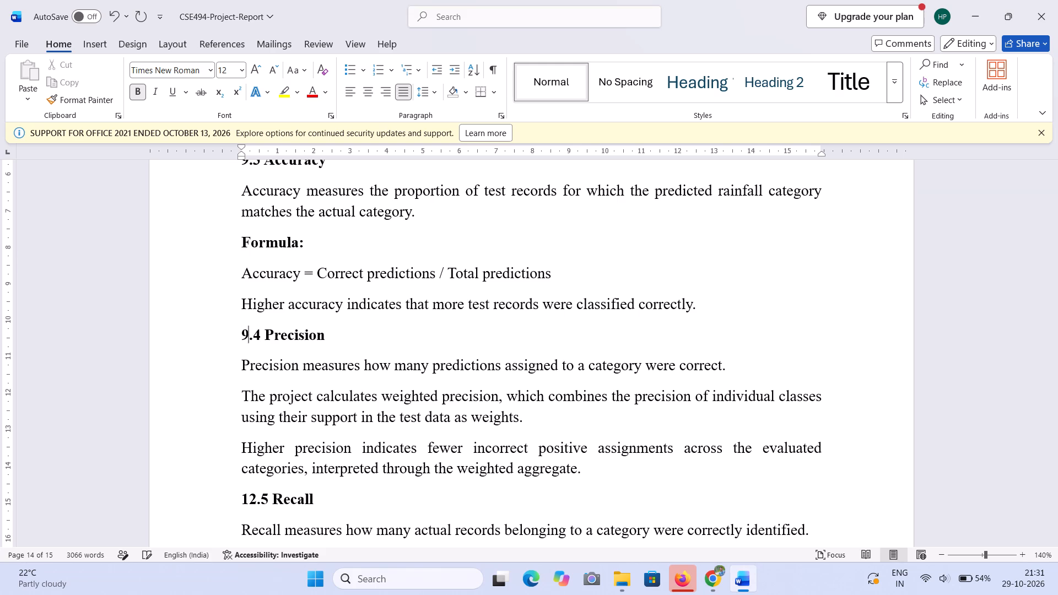
Renumber the Recall subheading in the Model Evaluation Metrics section as 9.5.
scroll(255, 329, down, 1)
click(257, 310)
key(BackSpace)
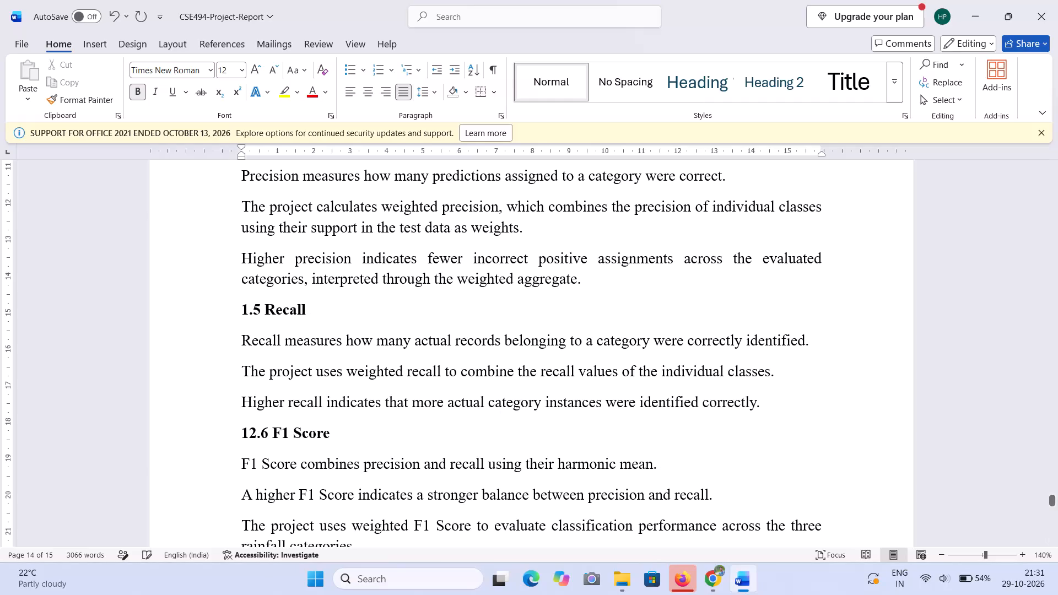
key(BackSpace)
key(9)
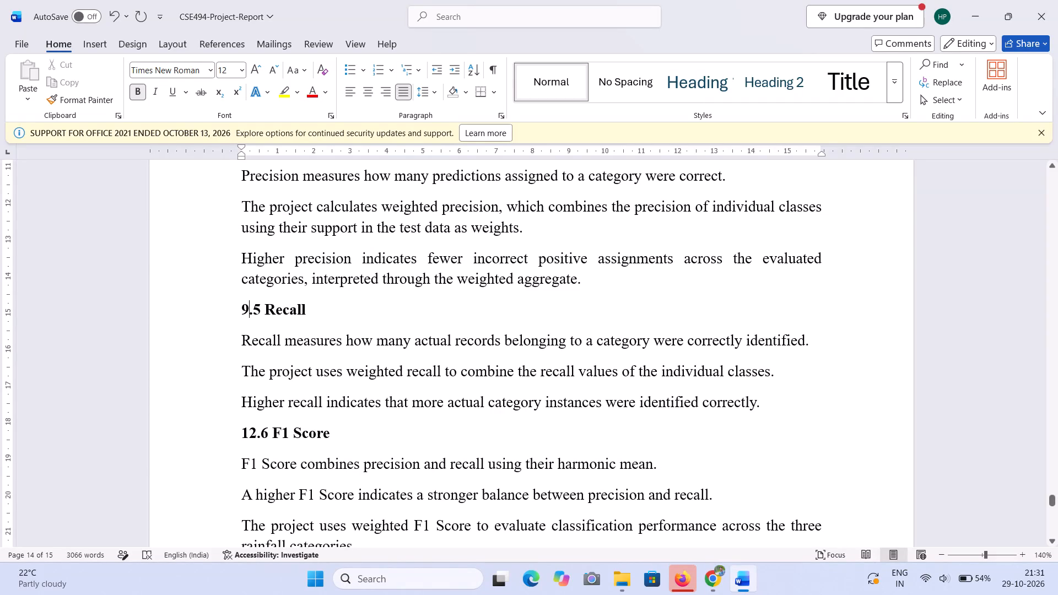
Renumber the F1 Score subheading in the Model Evaluation Metrics section as 9.6.
click(256, 439)
key(BackSpace)
key(BackSpace)
key(9)
Renumber the Rainfall Prediction section heading as 10.
scroll(256, 439, down, 1)
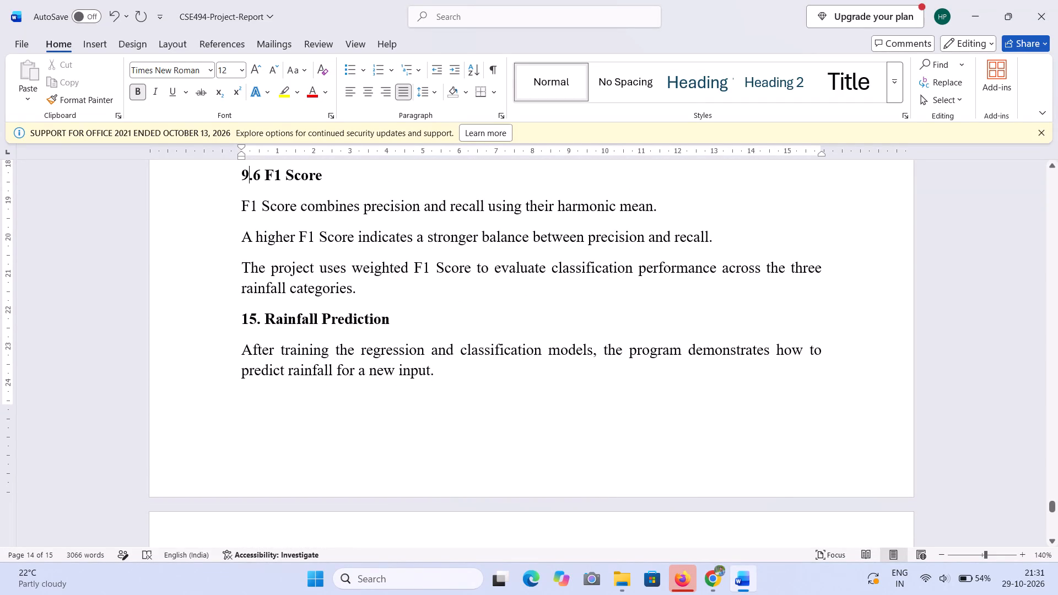
click(258, 322)
key(BackSpace)
key(0)
Renumber the Conclusion section heading as 11.
scroll(258, 322, down, 3)
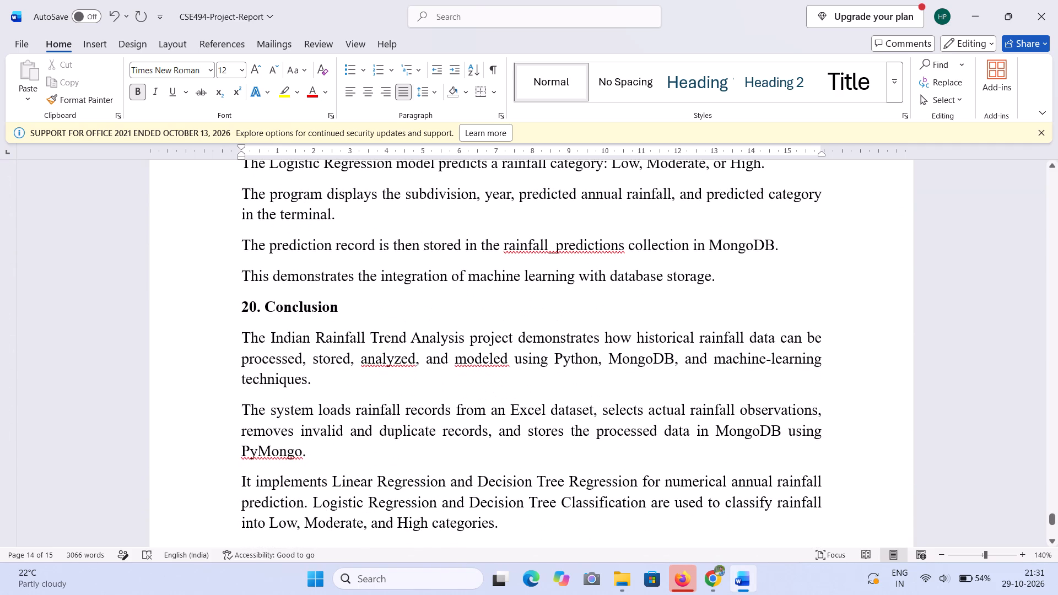
click(253, 307)
key(BackSpace)
key(BackSpace)
text(11)
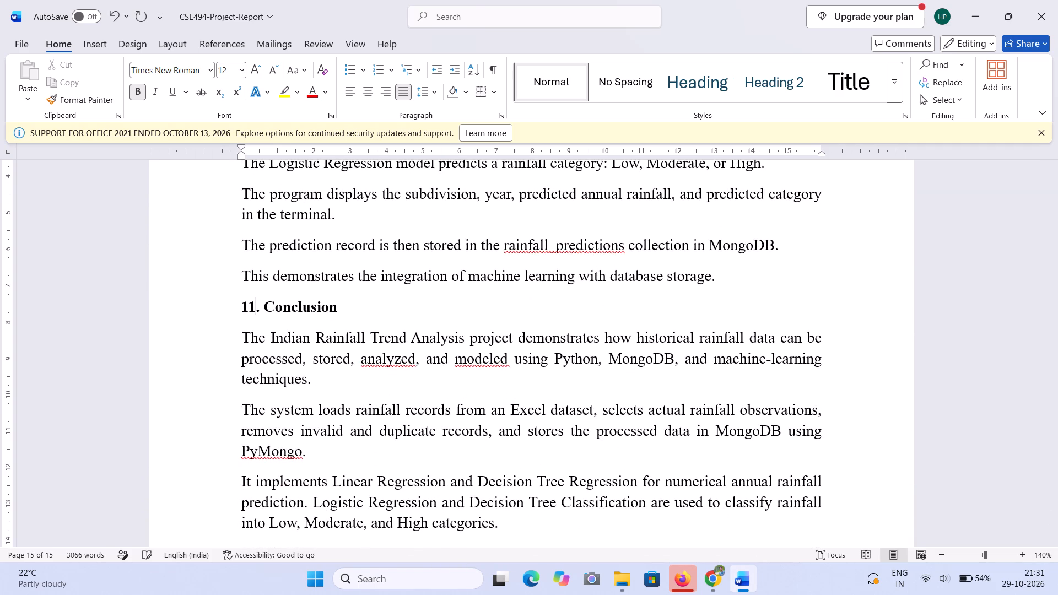
Shrink the Lovely Professional University logo on the cover page and centre it horizontally above the PROJECT REPORT title.
scroll(364, 361, down, 2)
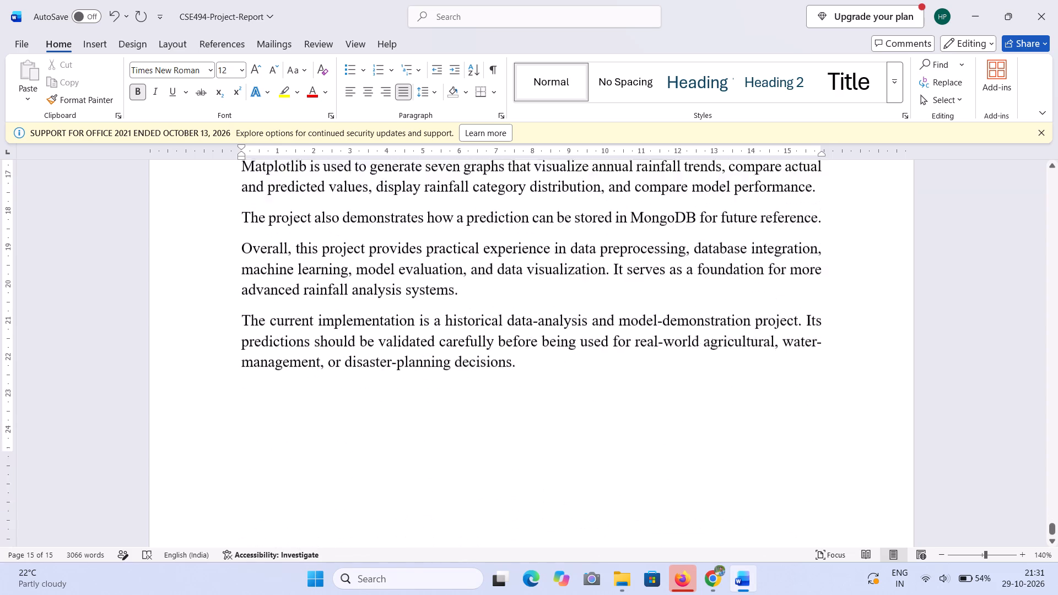
scroll(364, 361, down, 1)
scroll(364, 361, up, 20)
scroll(364, 361, up, 20)
scroll(364, 361, up, 20)
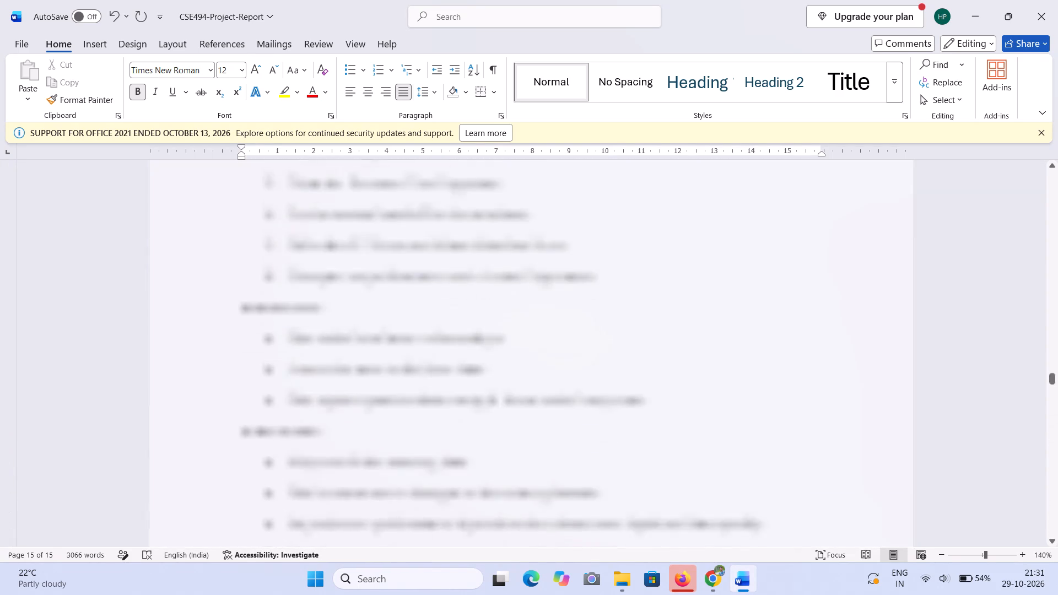
scroll(364, 361, up, 20)
scroll(364, 361, up, 20)
scroll(364, 361, up, 20)
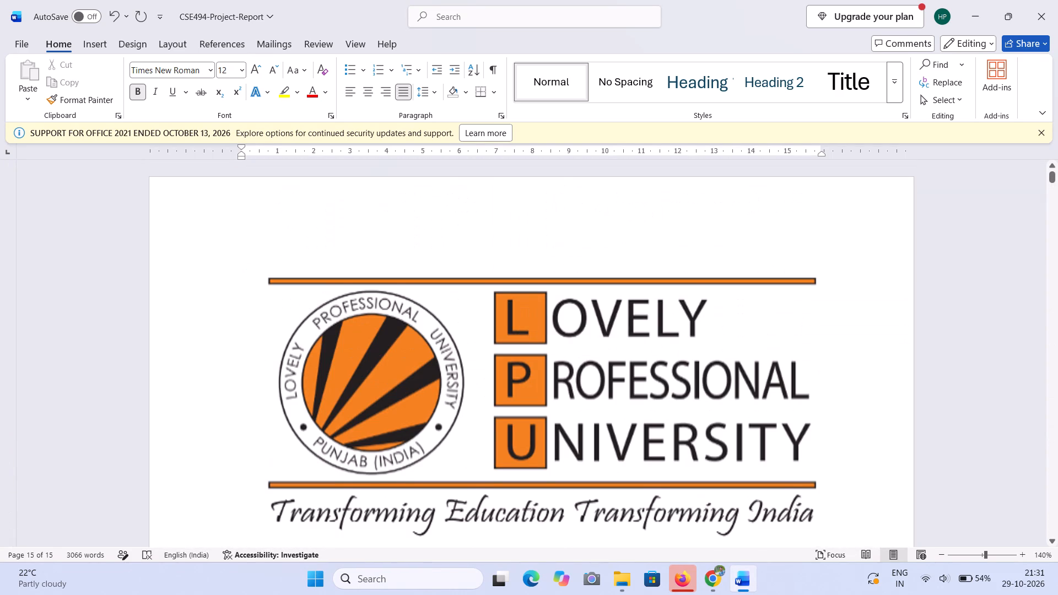
ctrl+scroll(364, 361, down, 6)
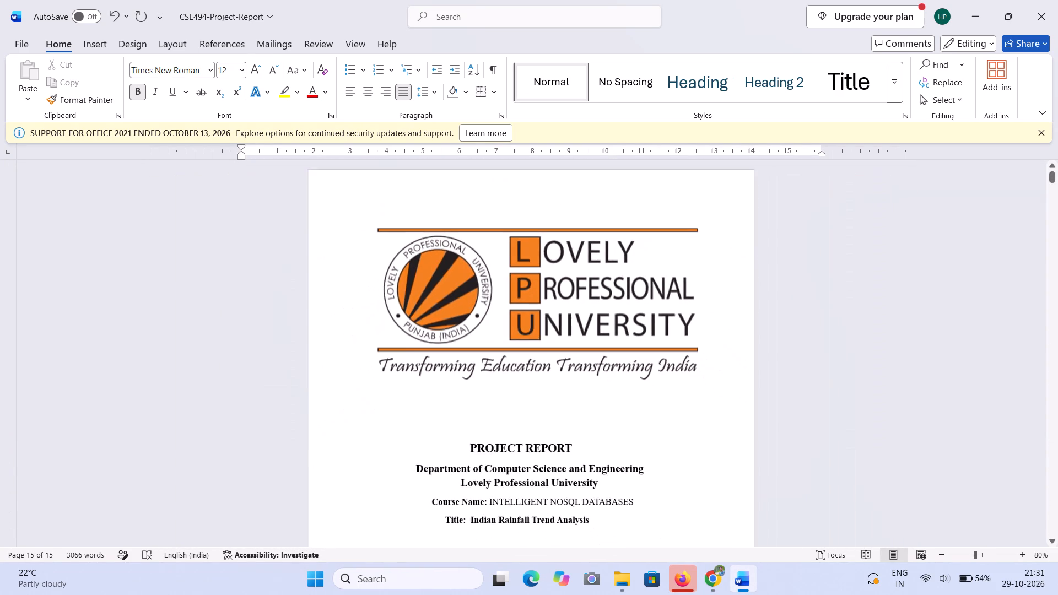
ctrl+scroll(508, 285, up, 3)
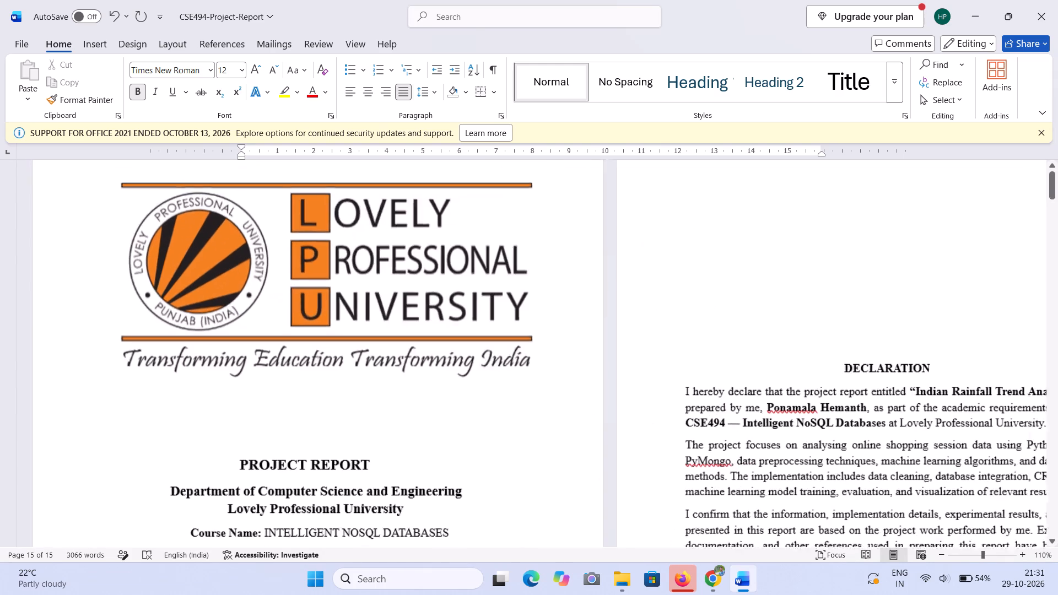
click(528, 286)
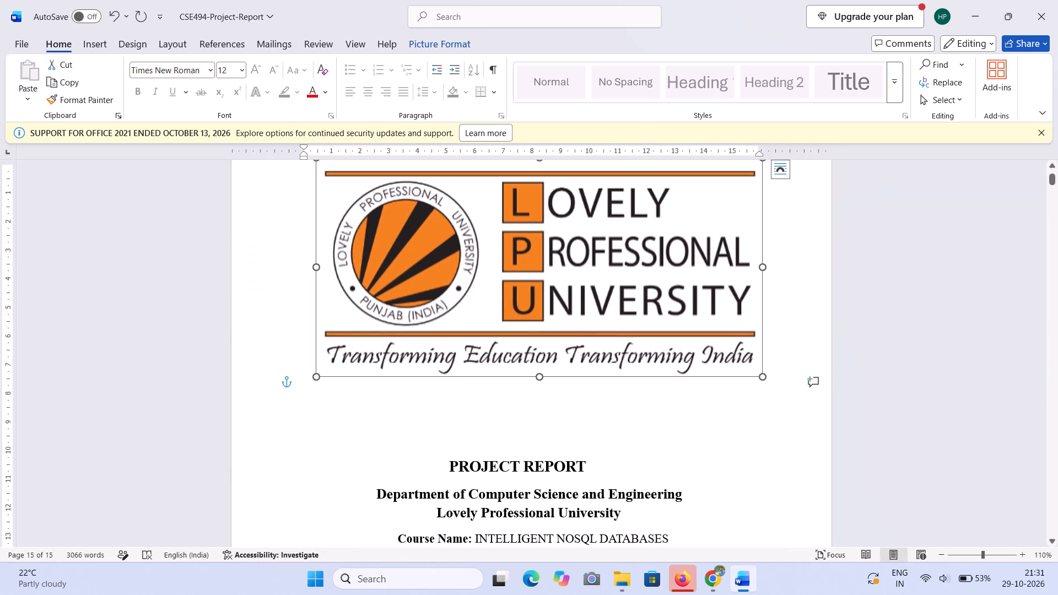
scroll(467, 268, up, 1)
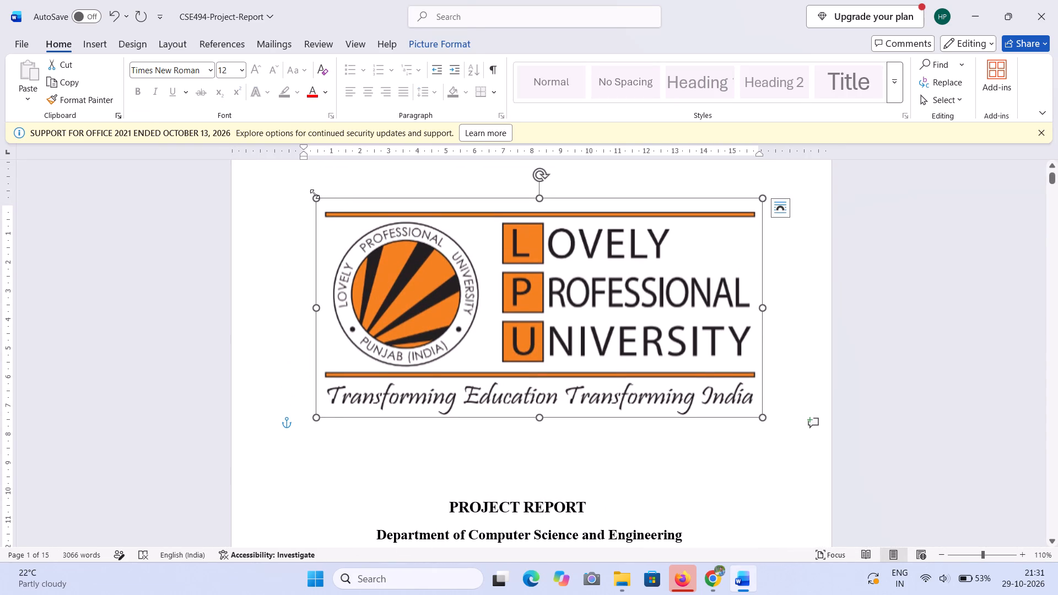
drag(315, 194, 370, 255)
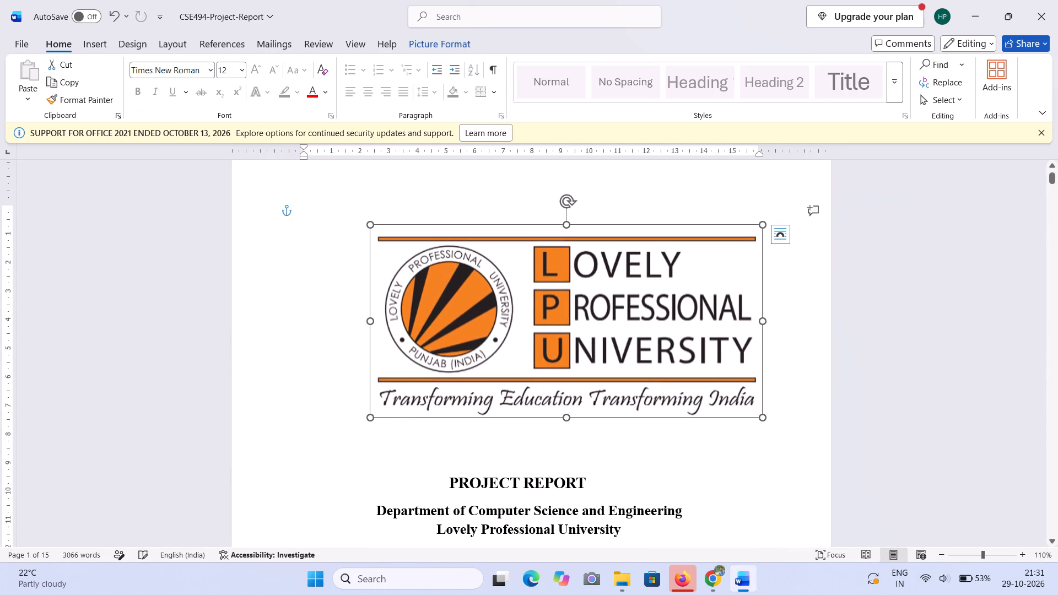
drag(508, 296, 467, 295)
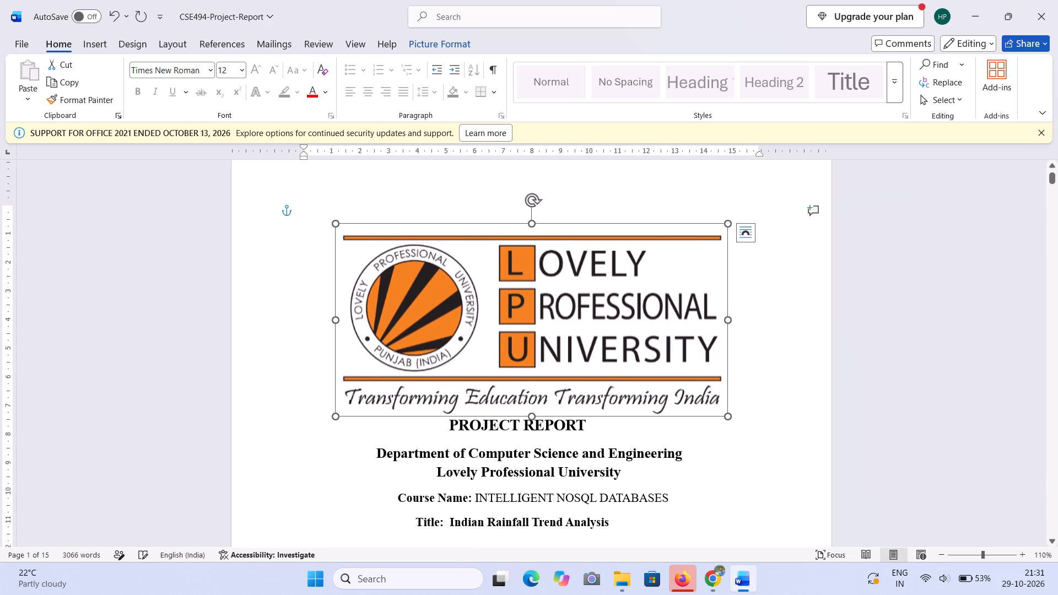
Add blank space between the cover page logo and the PROJECT REPORT title so they no longer crowd each other.
click(994, 403)
scroll(994, 403, up, 1)
scroll(994, 403, down, 1)
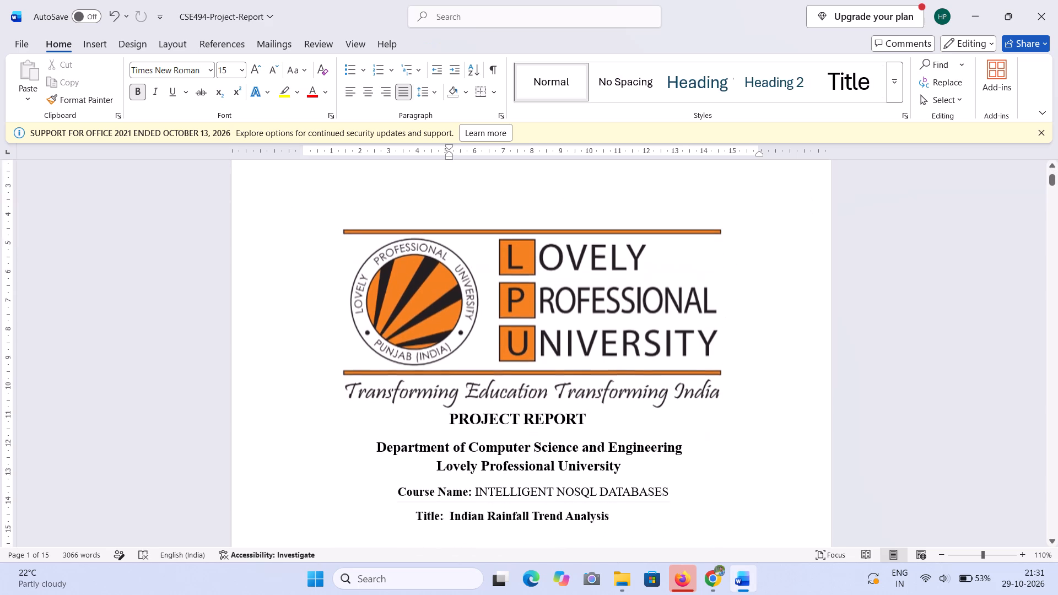
scroll(994, 403, down, 1)
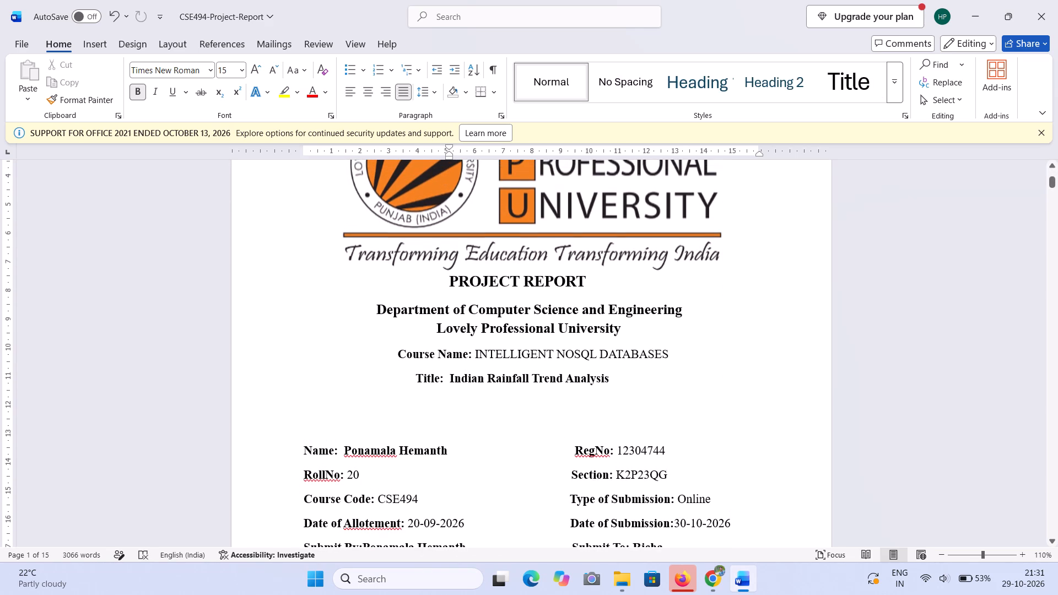
click(452, 282)
key(Return)
key(Return)
key(Return)
key(Return)
key(Left)
key(Return)
key(Return)
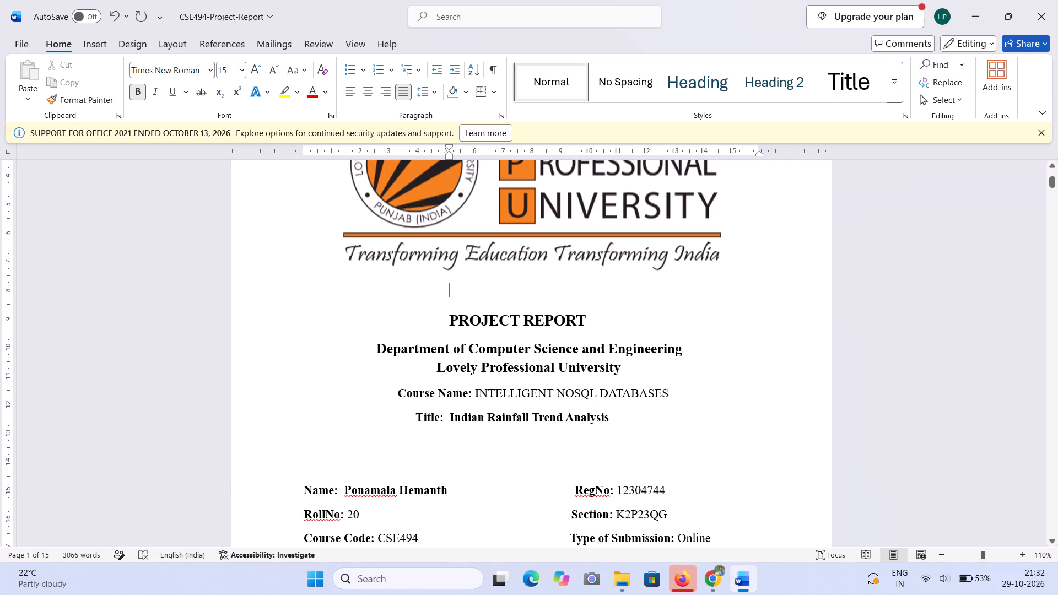
click(1003, 415)
Insert two blank lines above the 1. Introduction heading after the acknowledgement details to push it onto the next page.
scroll(857, 333, down, 1)
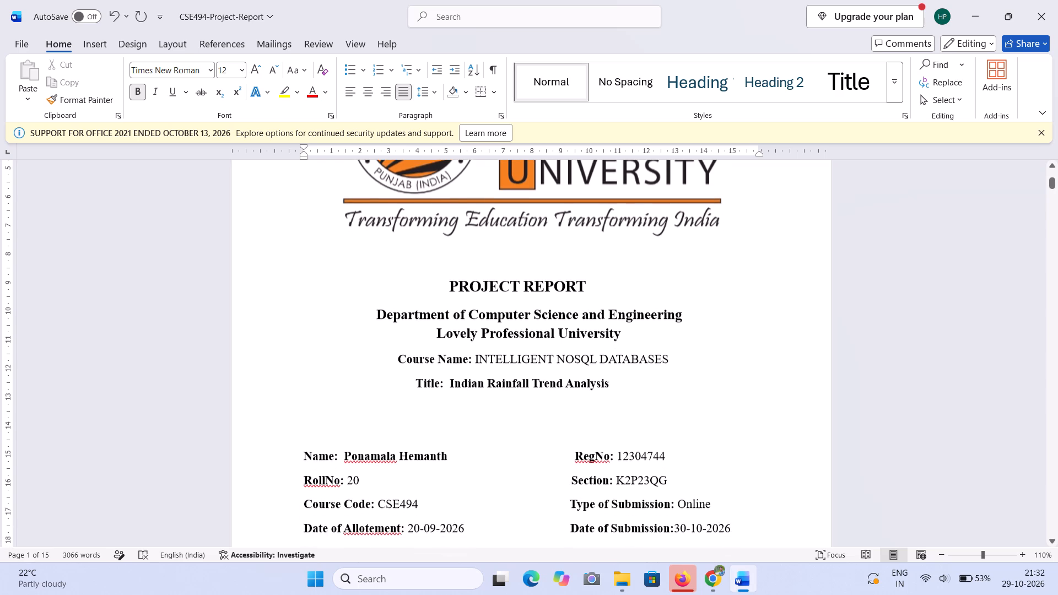
scroll(857, 333, down, 1)
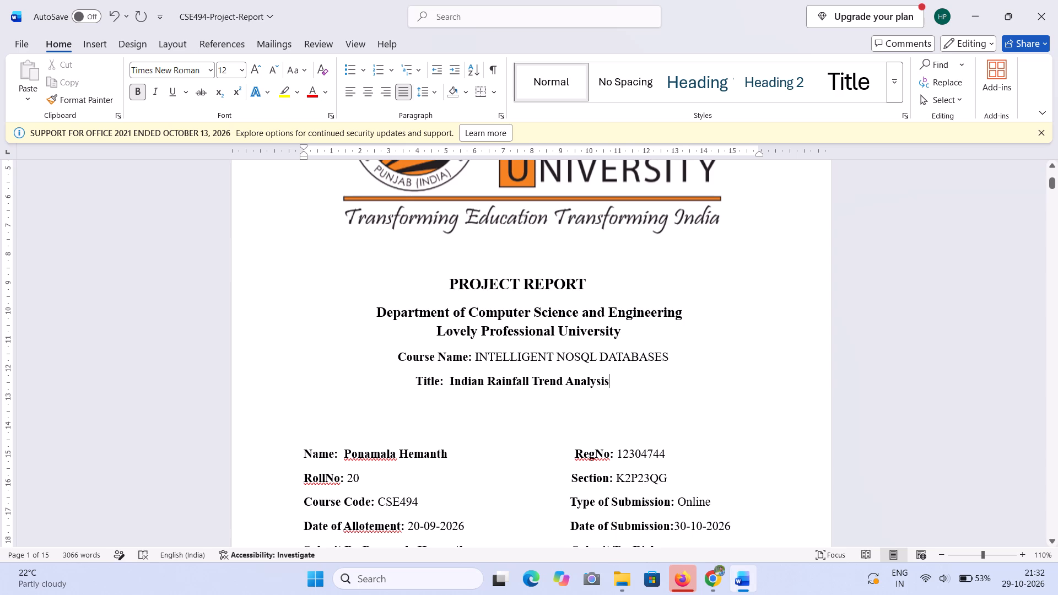
scroll(451, 381, down, 5)
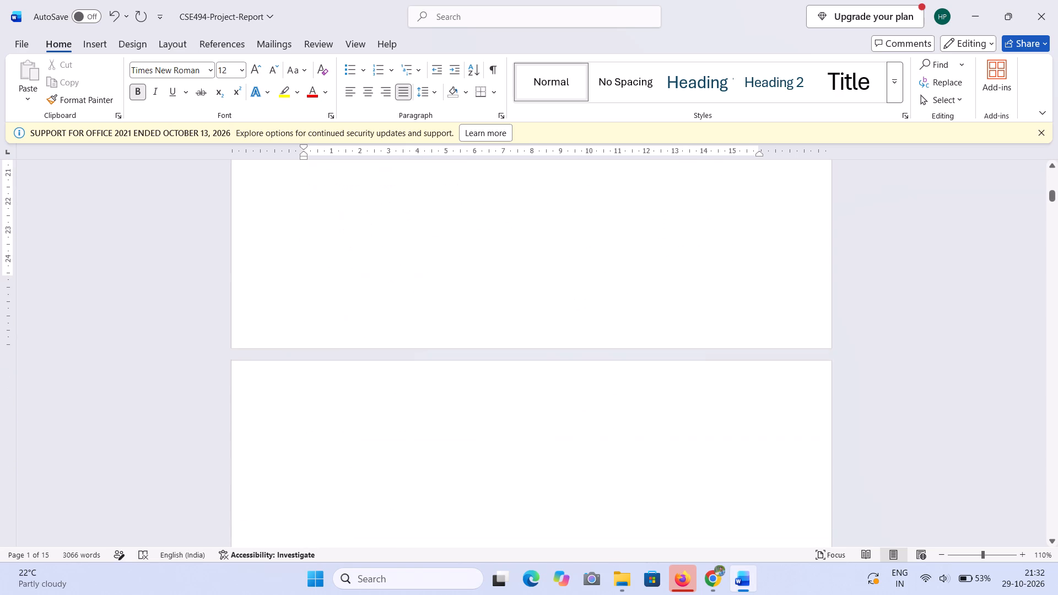
scroll(451, 381, down, 4)
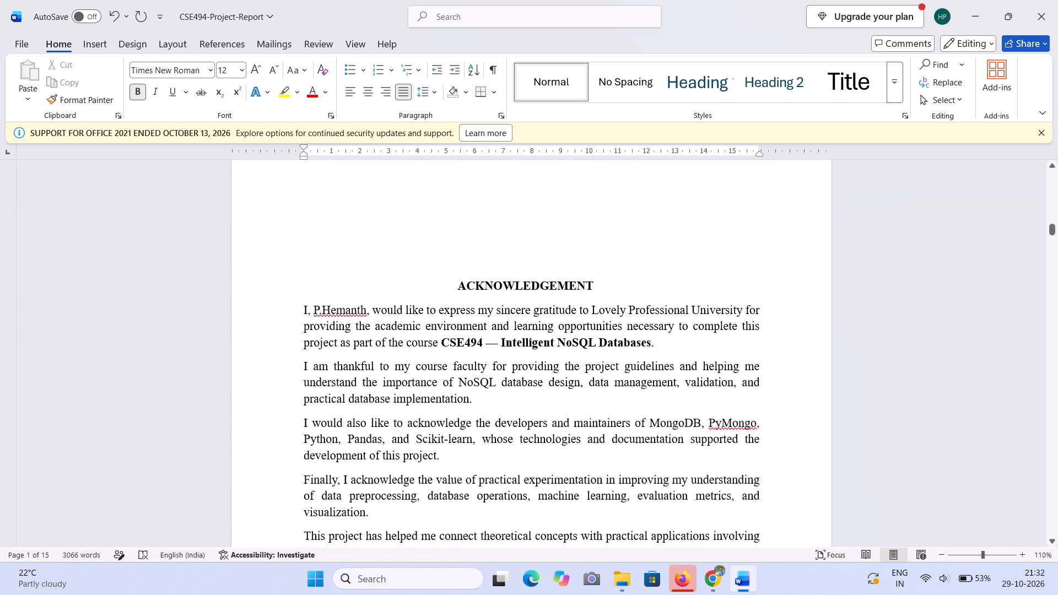
scroll(451, 381, down, 2)
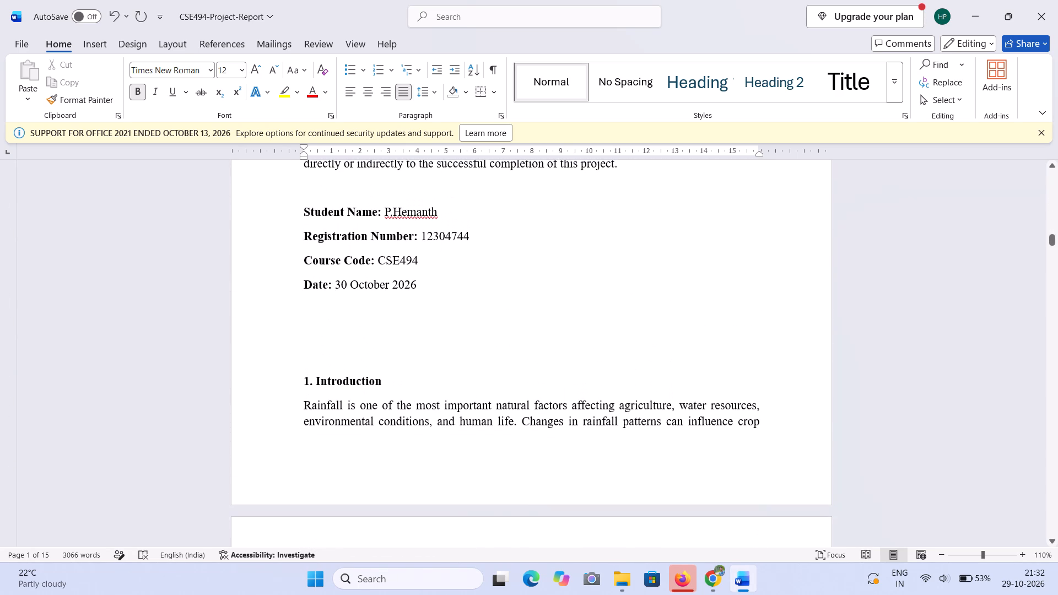
click(450, 340)
key(Return)
key(Return)
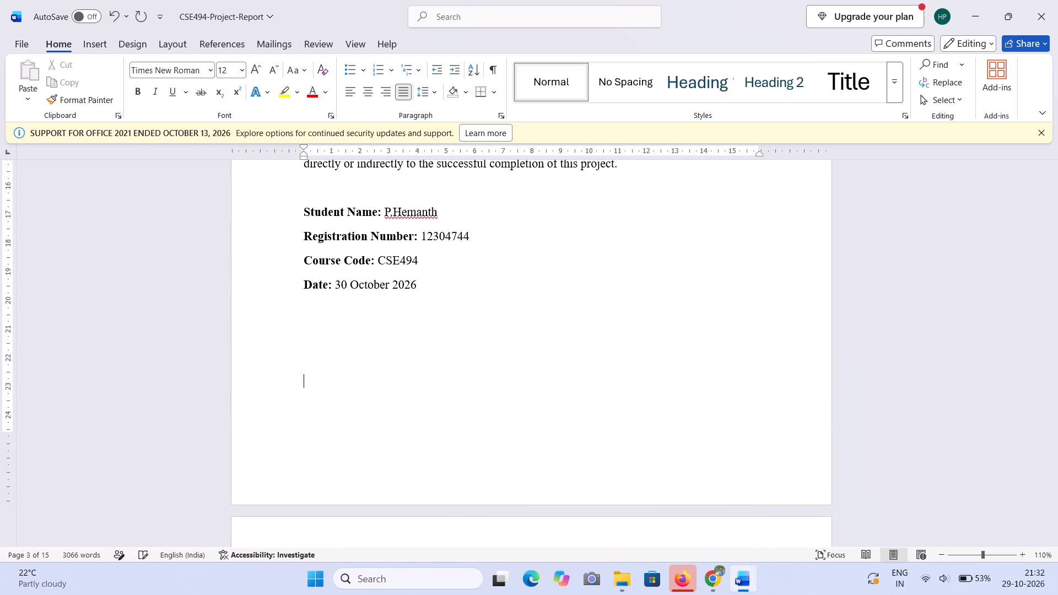
Delete extra blank lines above the ACKNOWLEDGEMENT heading to move it up the page.
scroll(450, 340, up, 2)
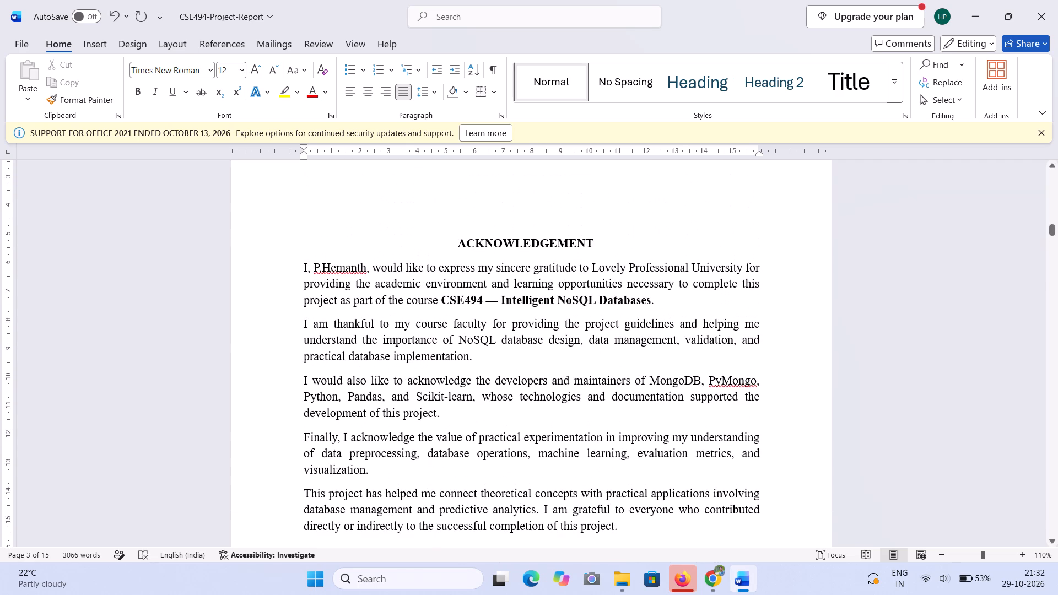
right_click(403, 223)
key(BackSpace)
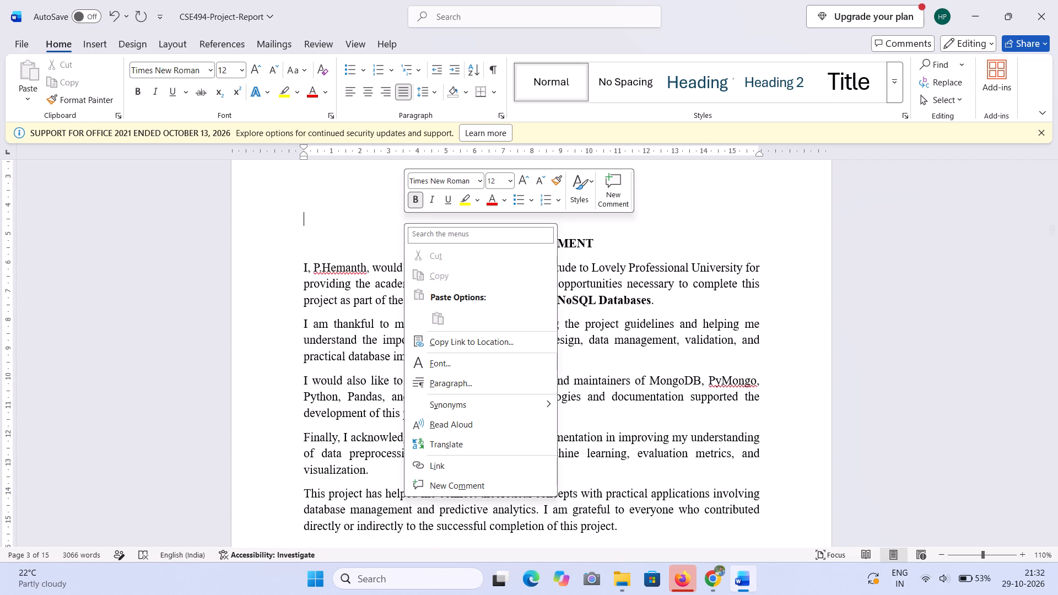
click(403, 223)
scroll(403, 223, up, 1)
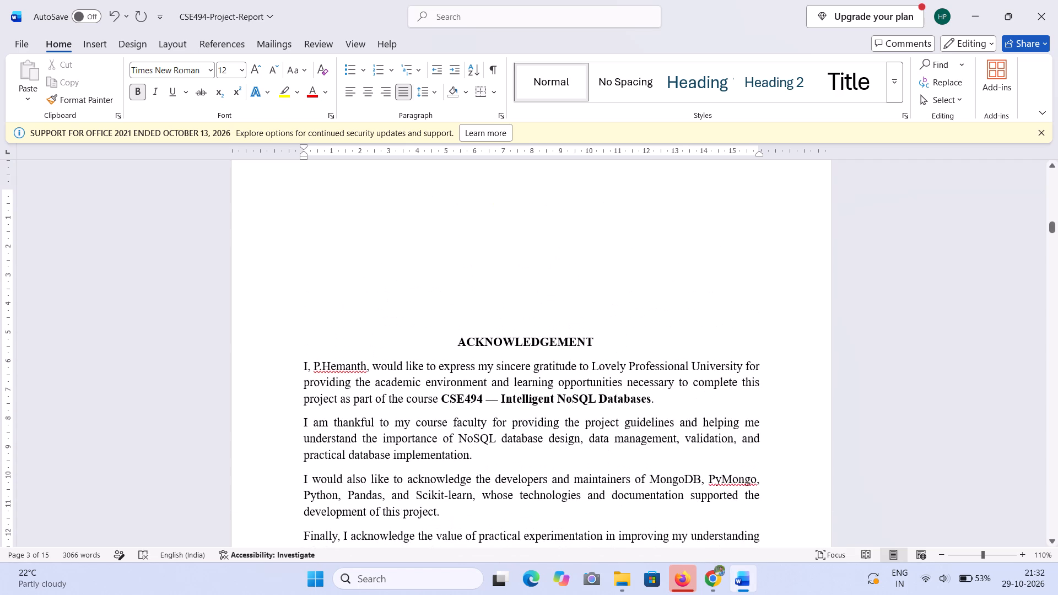
key(BackSpace)
key(BackSpace)
key(BackSpace)
scroll(403, 223, down, 1)
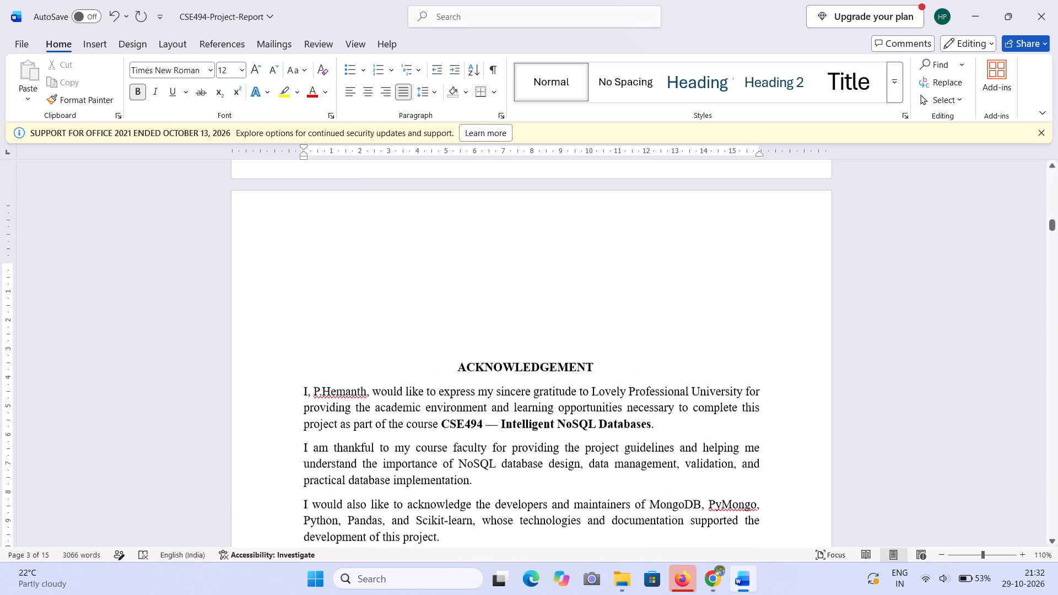
Insert two more blank lines above the 1. Introduction heading so the section starts on the next page.
scroll(403, 223, down, 1)
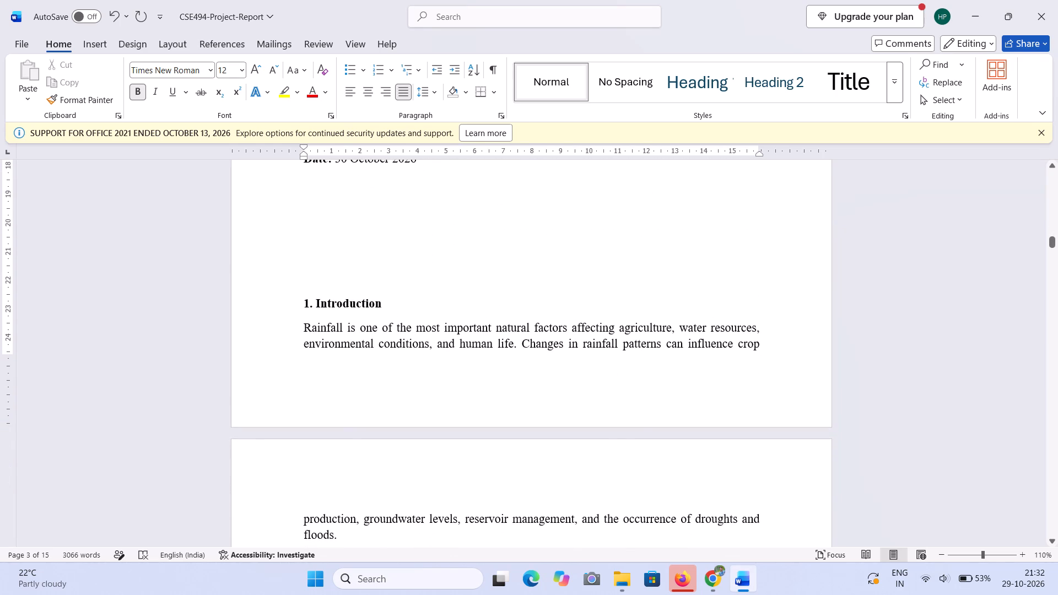
click(496, 248)
key(Return)
key(Return)
key(Return)
key(Return)
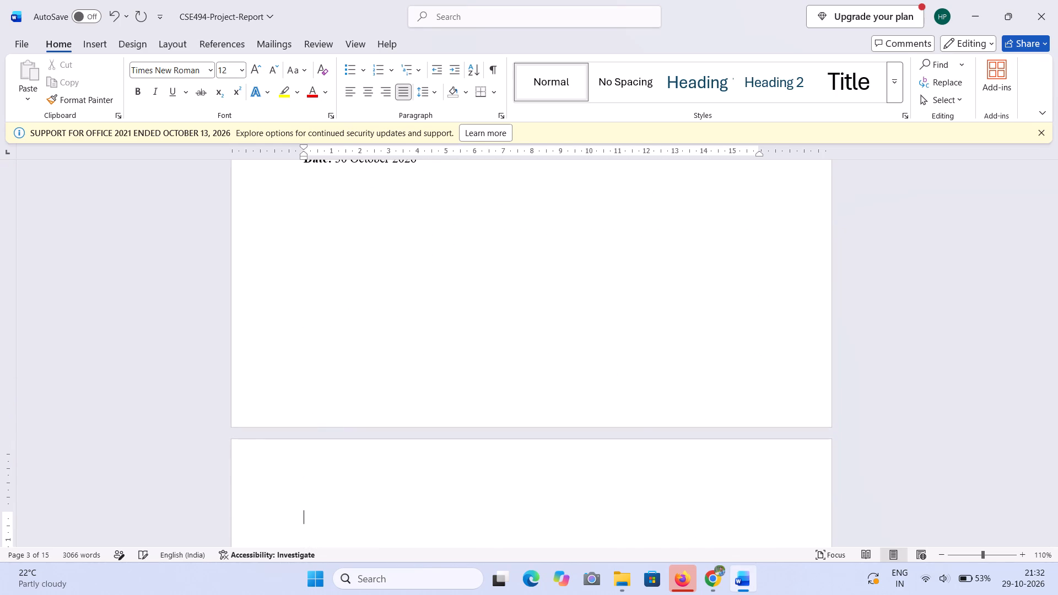
key(BackSpace)
key(BackSpace)
key(BackSpace)
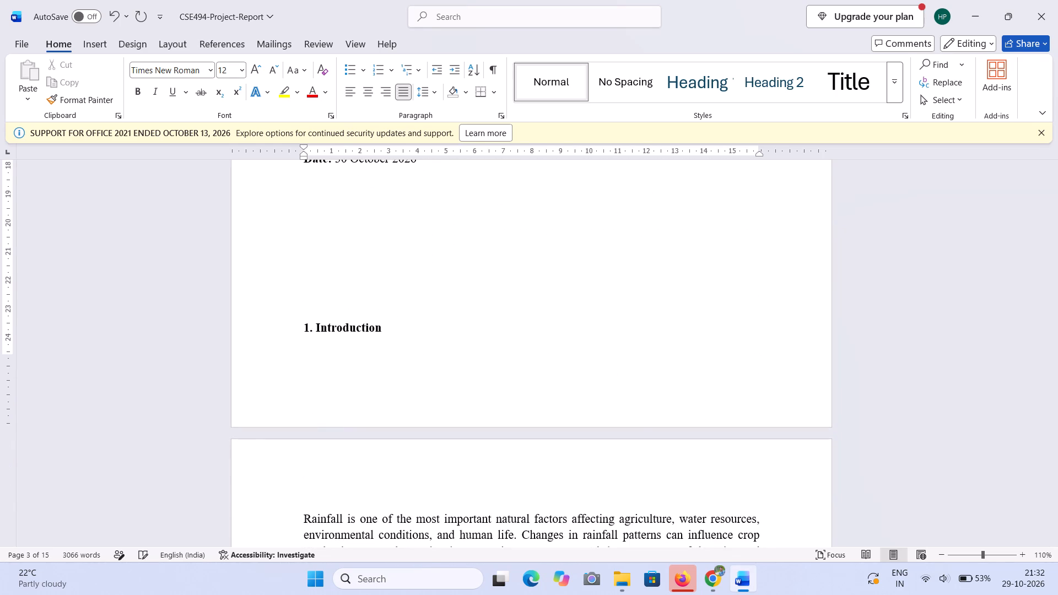
key(Return)
Review the page breaks, spacing and heading numbers from the Introduction section through the 5.1 Introduction subheading.
scroll(496, 248, down, 1)
scroll(591, 343, down, 4)
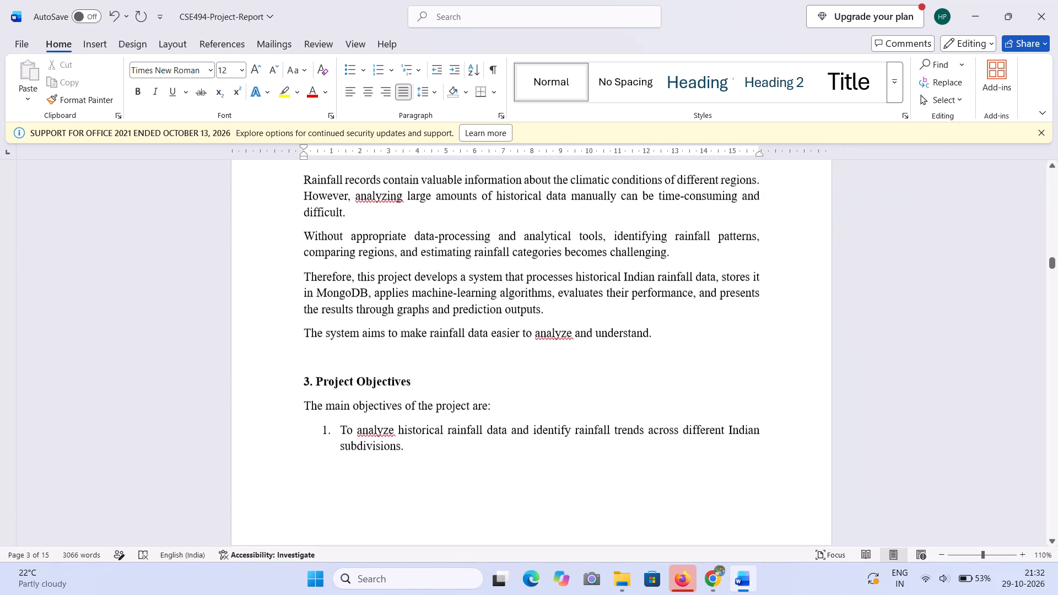
scroll(591, 343, down, 1)
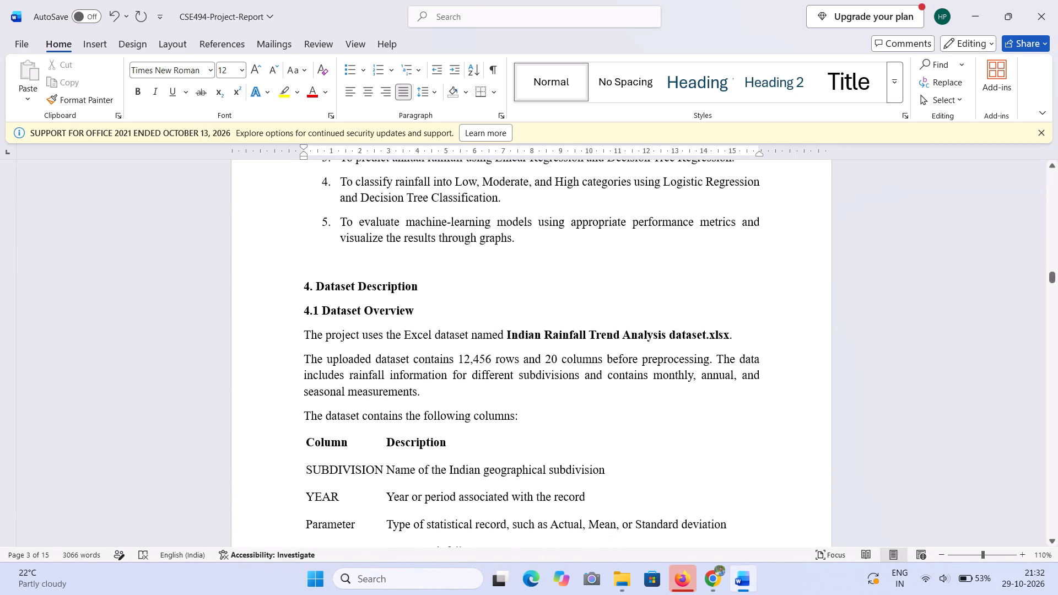
scroll(591, 343, down, 4)
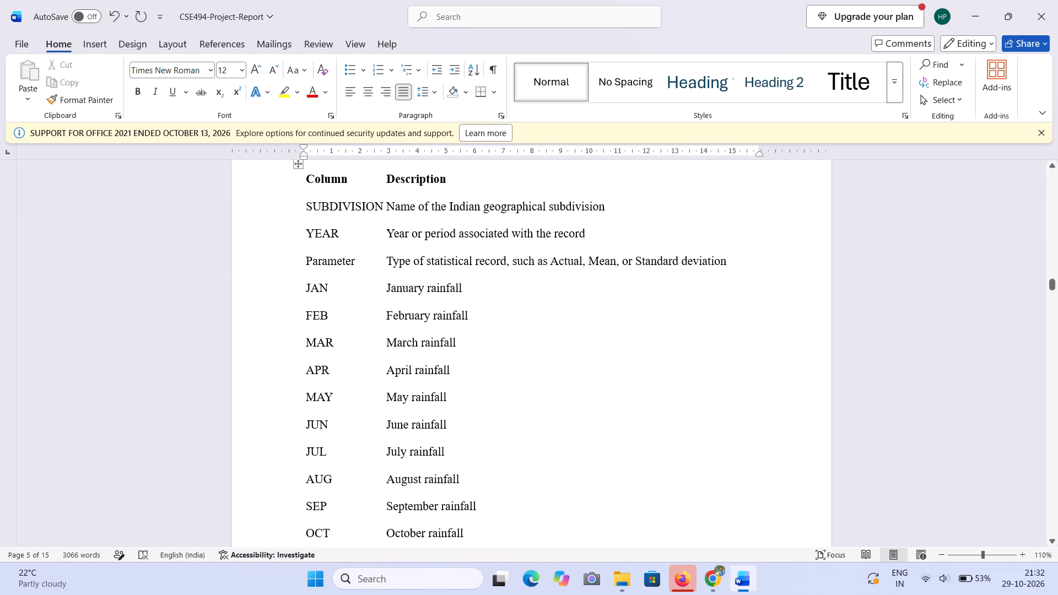
scroll(591, 343, down, 2)
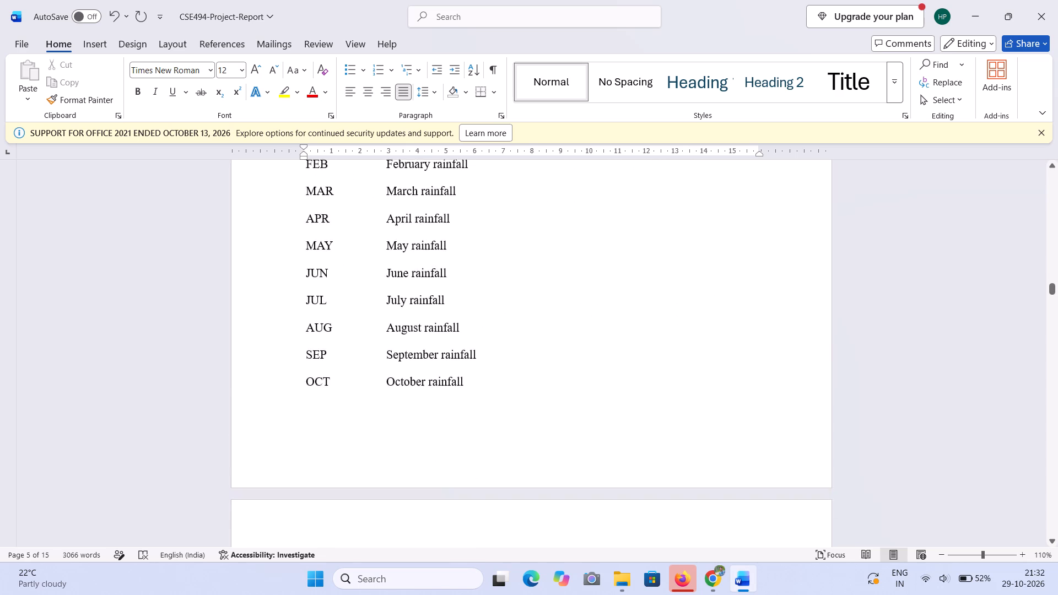
scroll(591, 343, down, 2)
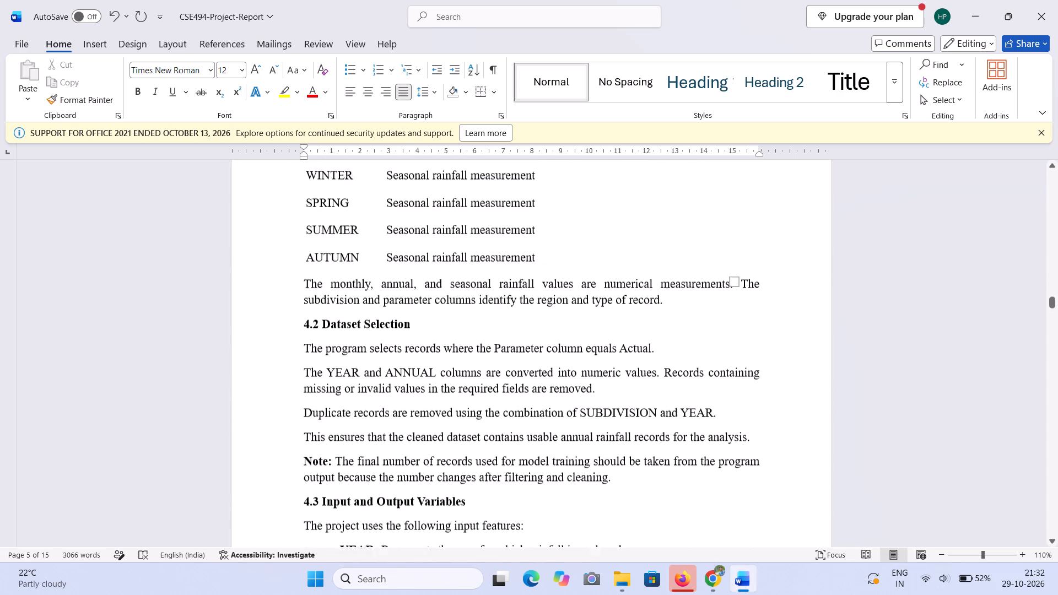
scroll(591, 343, down, 1)
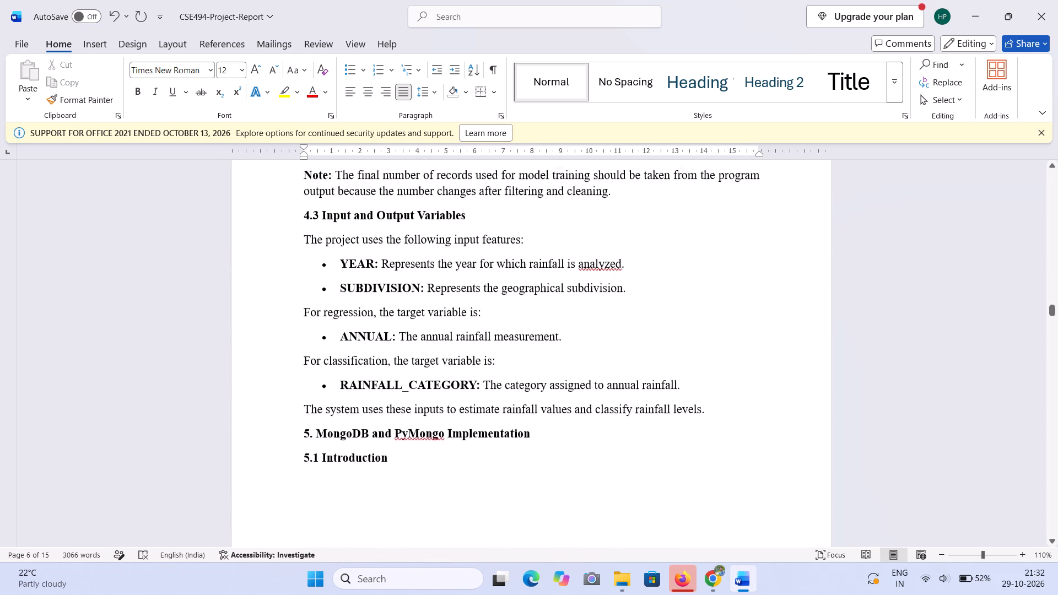
scroll(591, 343, down, 1)
scroll(591, 343, up, 2)
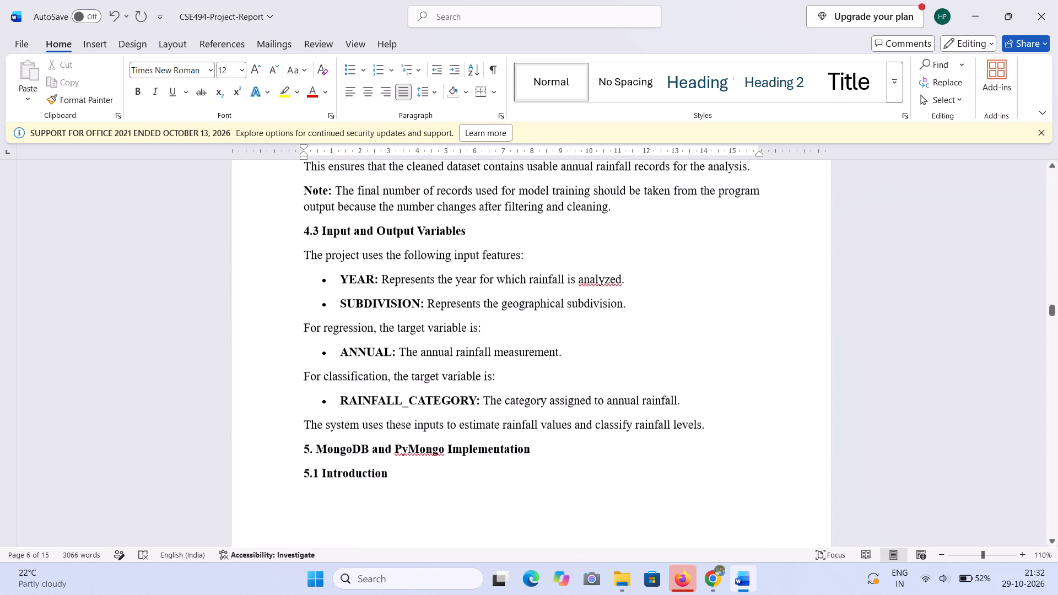
scroll(591, 343, up, 2)
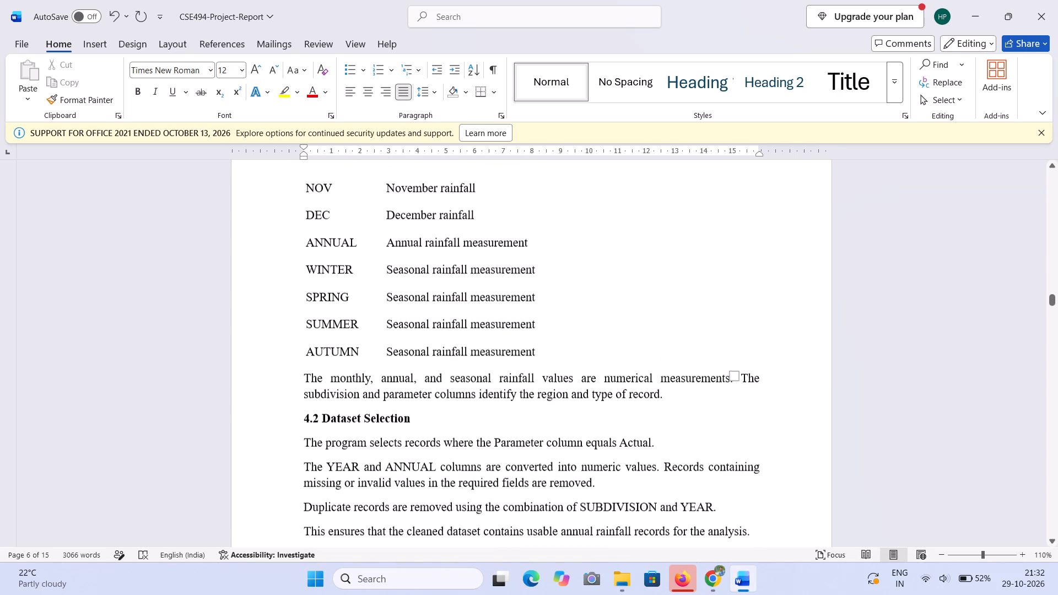
scroll(591, 343, up, 5)
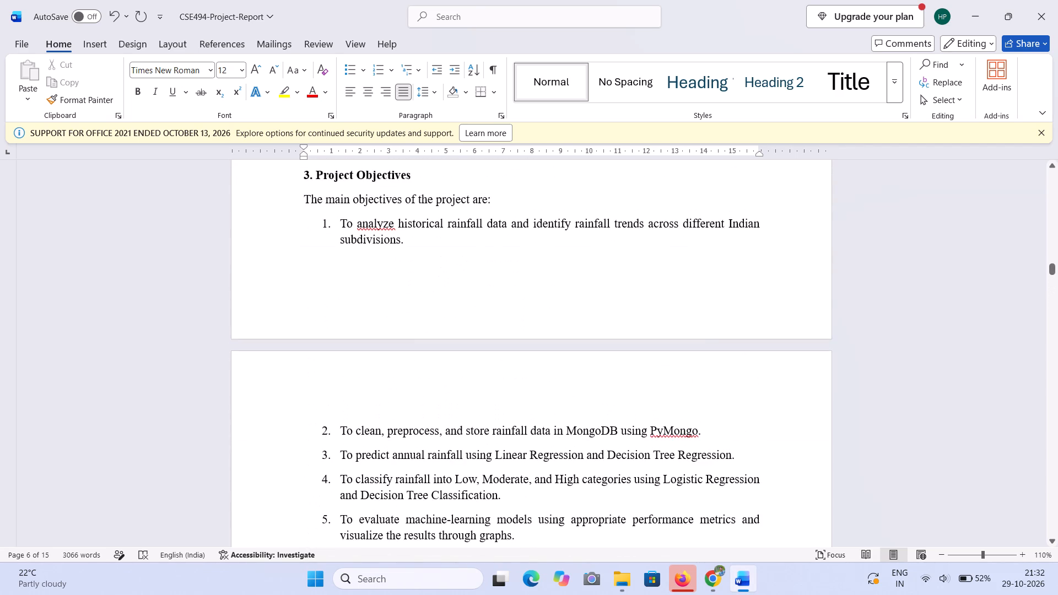
scroll(591, 343, down, 1)
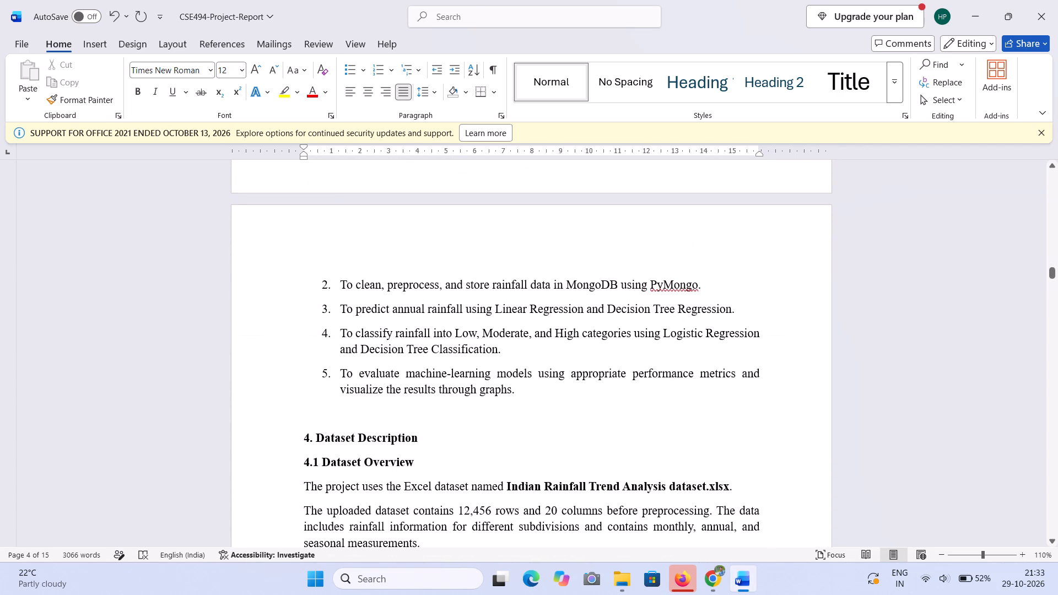
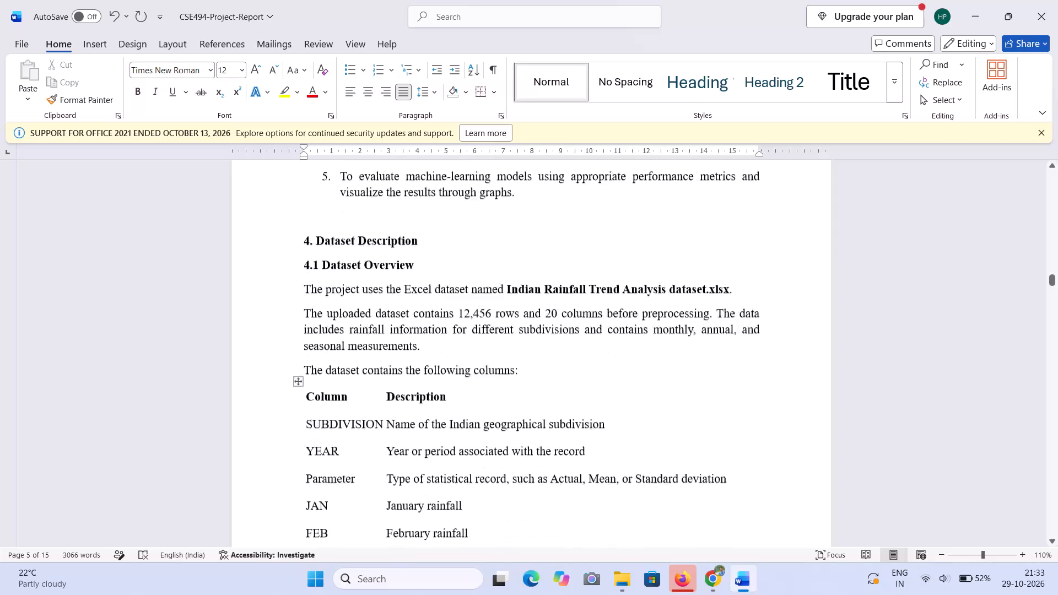
Insert three blank lines above the 5. MongoDB and PyMongo Implementation heading to push the section onto the next page.
scroll(591, 343, down, 1)
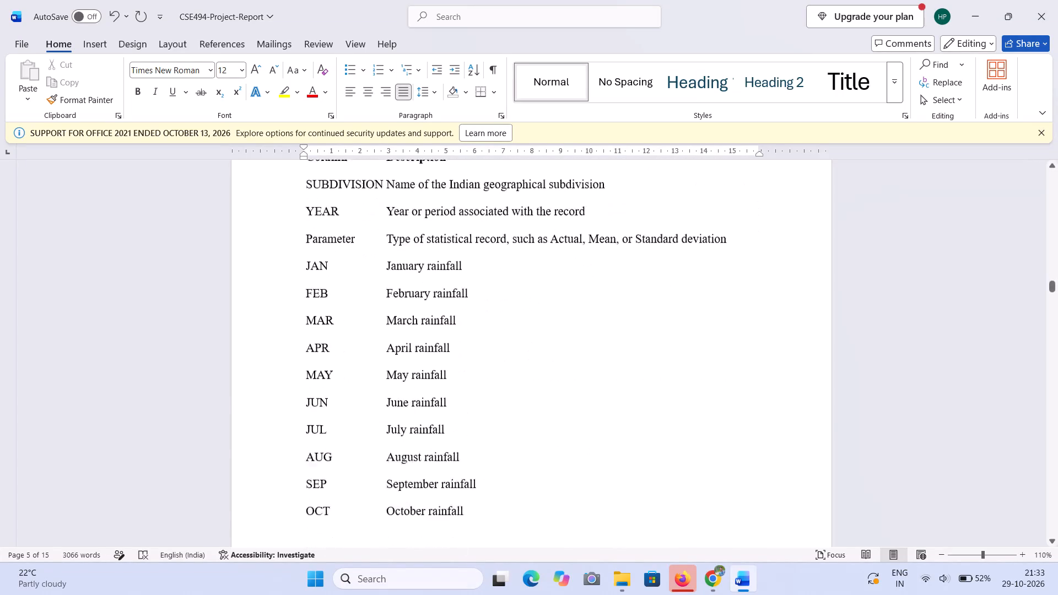
scroll(591, 343, down, 3)
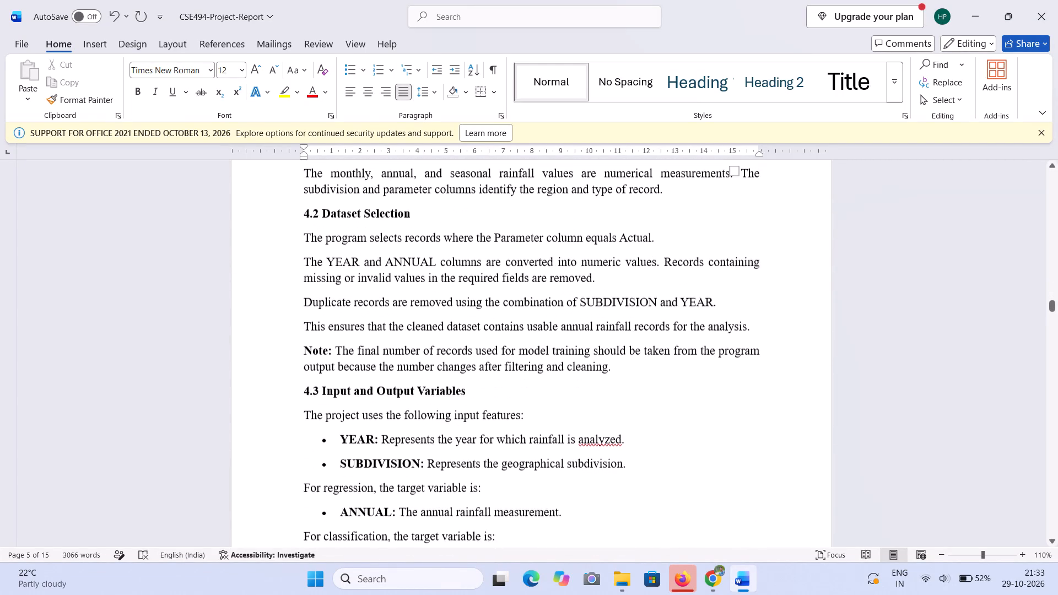
scroll(591, 343, down, 1)
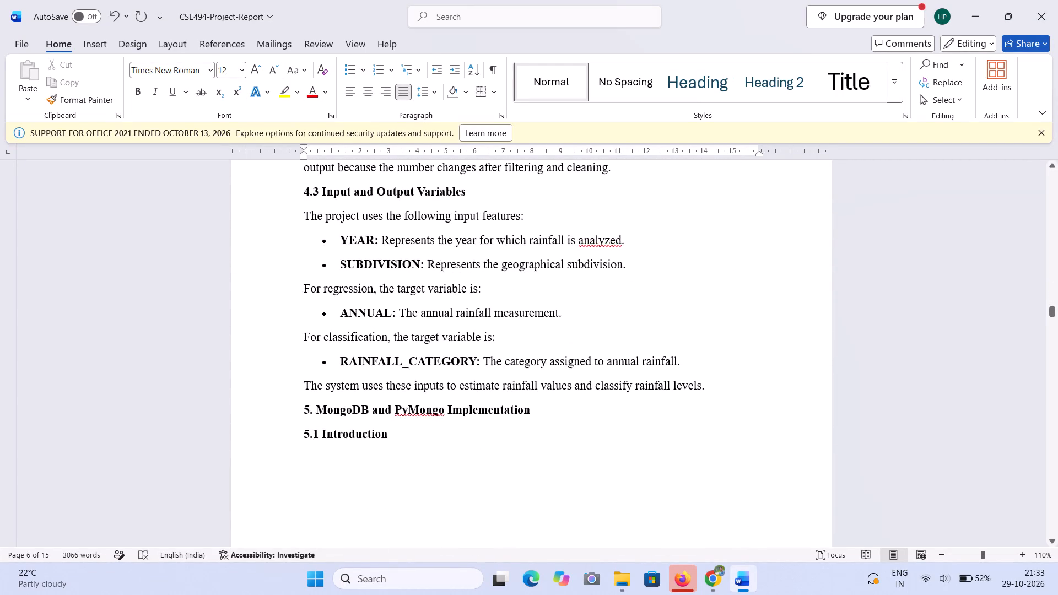
scroll(591, 343, down, 2)
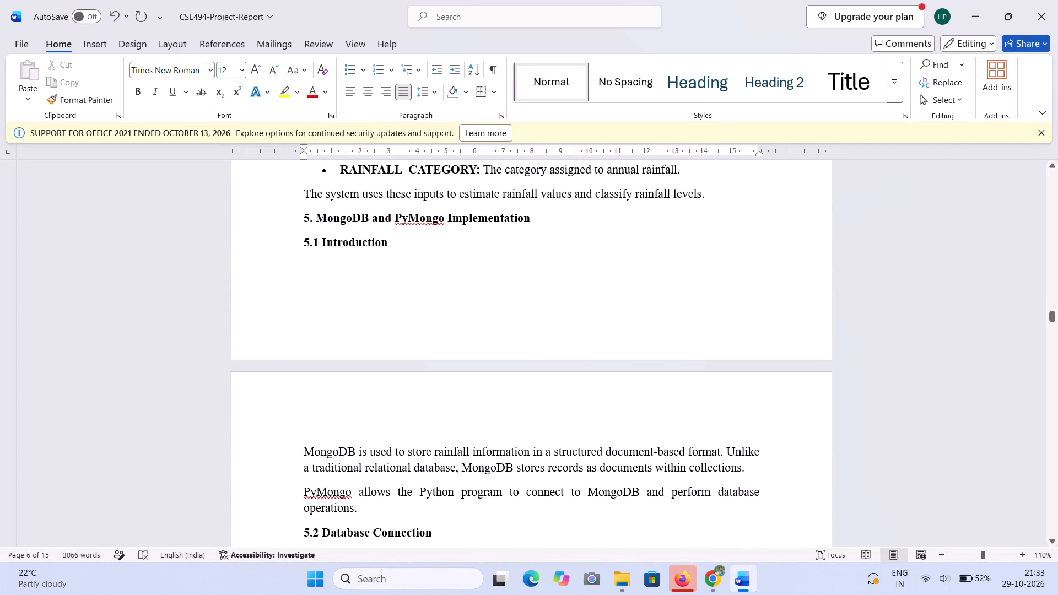
click(721, 201)
key(Return)
key(Return)
key(Return)
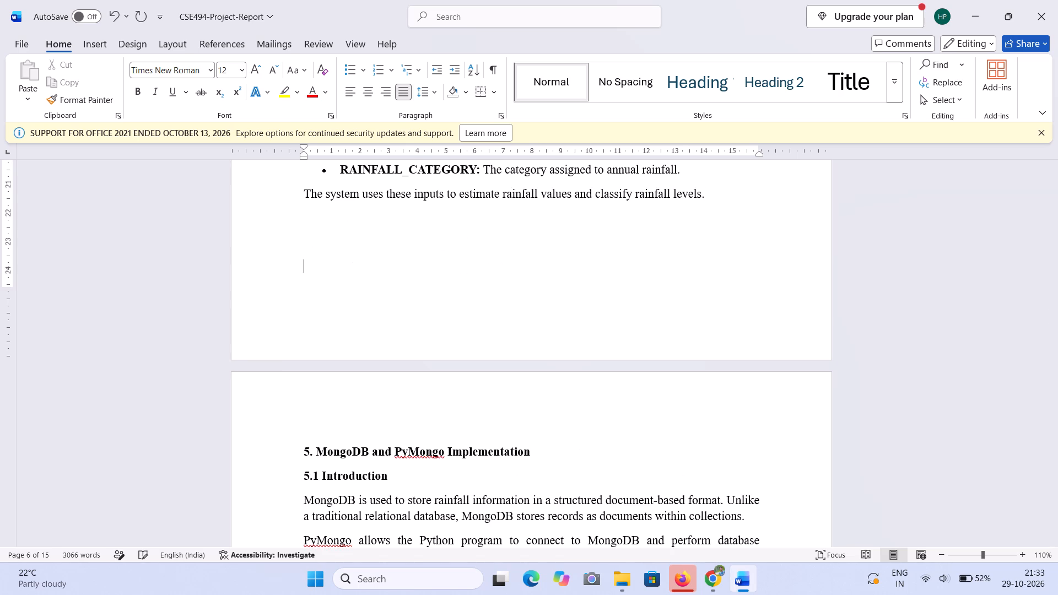
Review the page layout and headings of the remaining sections from 5. MongoDB and PyMongo Implementation through 11. Conclusion.
scroll(721, 201, down, 2)
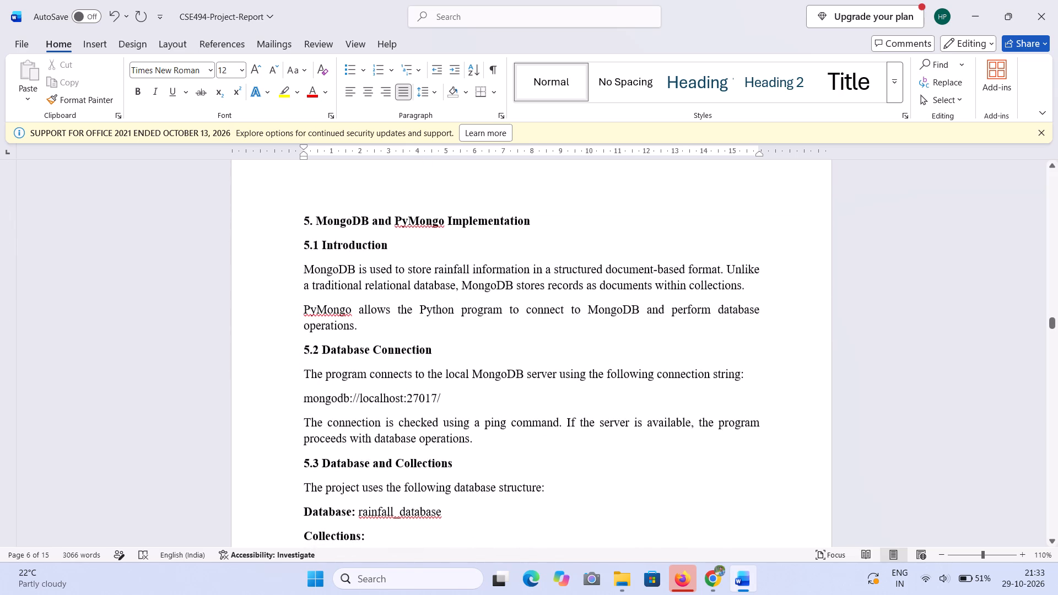
scroll(721, 201, down, 20)
scroll(721, 201, down, 20)
scroll(721, 201, down, 20)
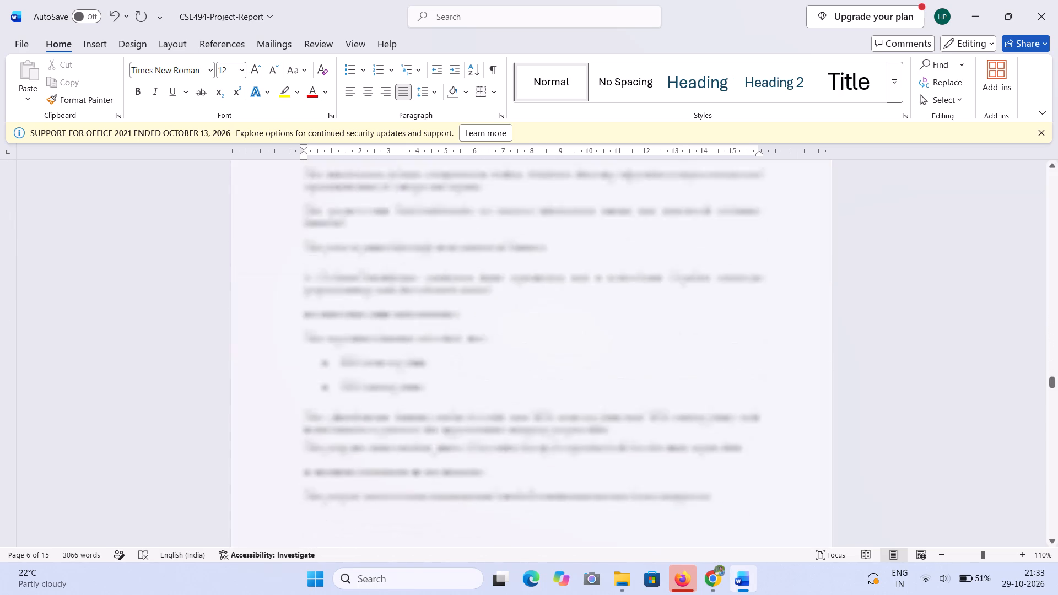
scroll(721, 201, down, 15)
scroll(721, 201, up, 2)
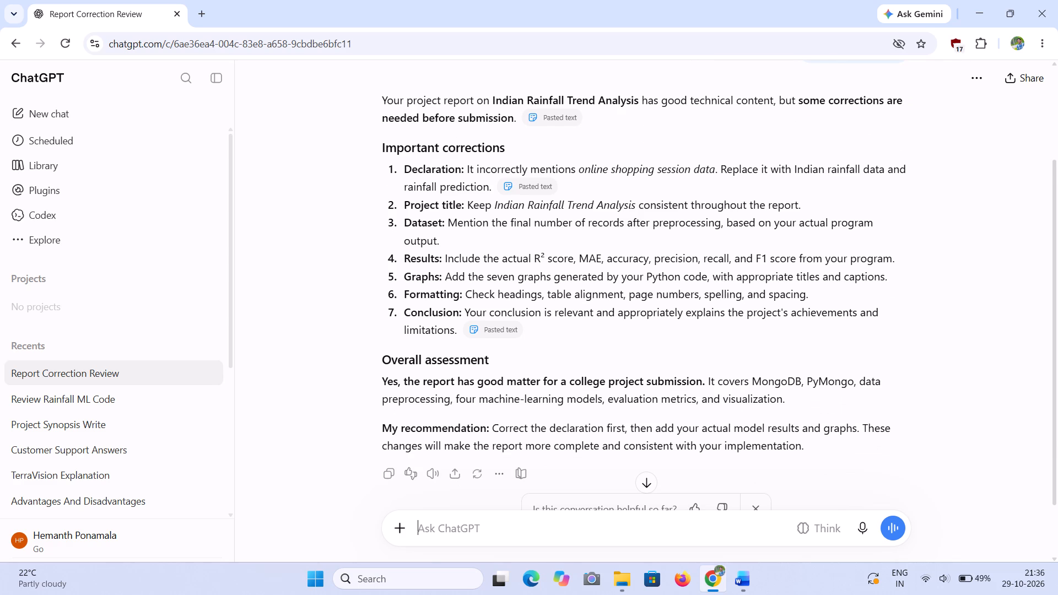
scroll(589, 297, down, 1)
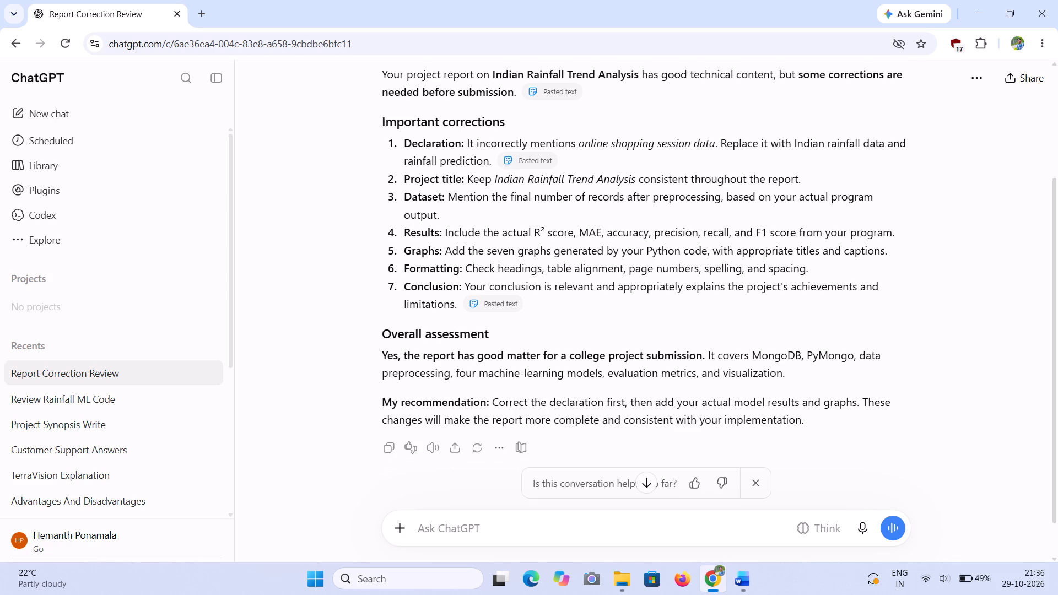
click(743, 567)
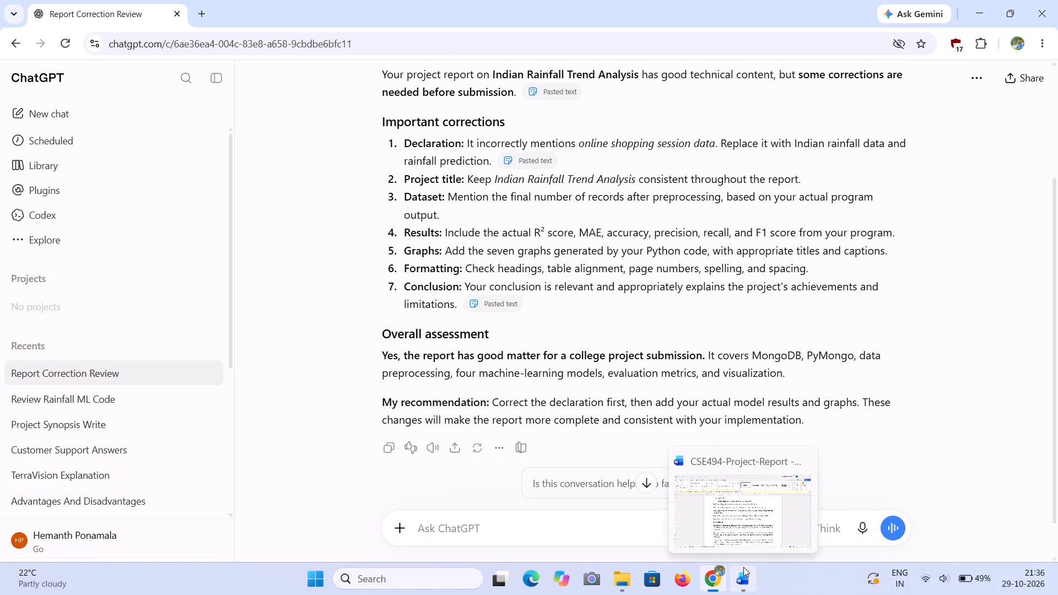
In File Explorer's Downloads folder, delete the files rainfall_ml_project_updated, rainfall_ml_project and rainfall_classification_fixed.
click(610, 580)
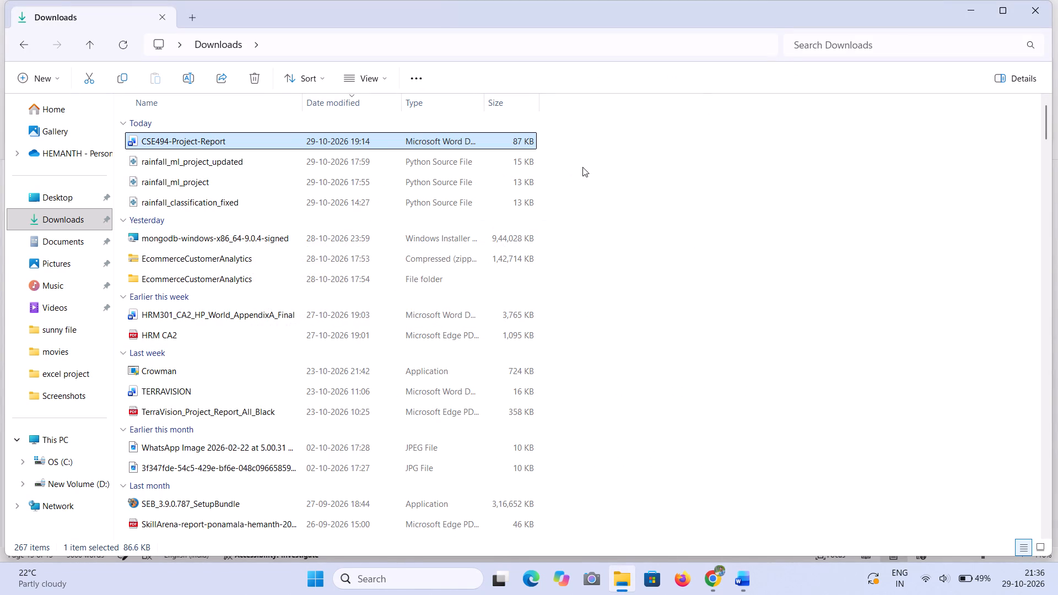
drag(599, 155, 525, 203)
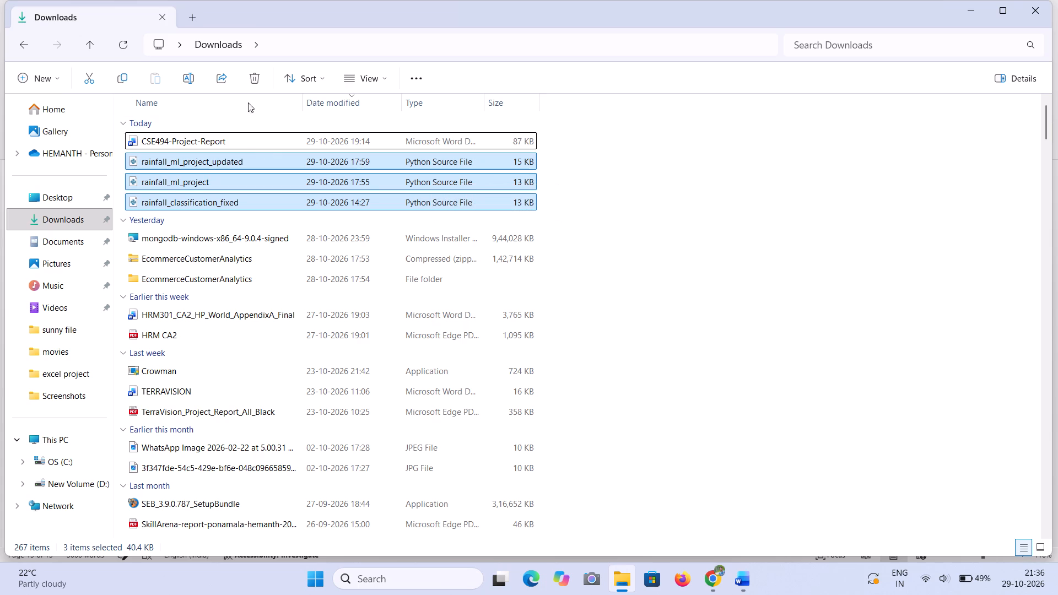
click(258, 82)
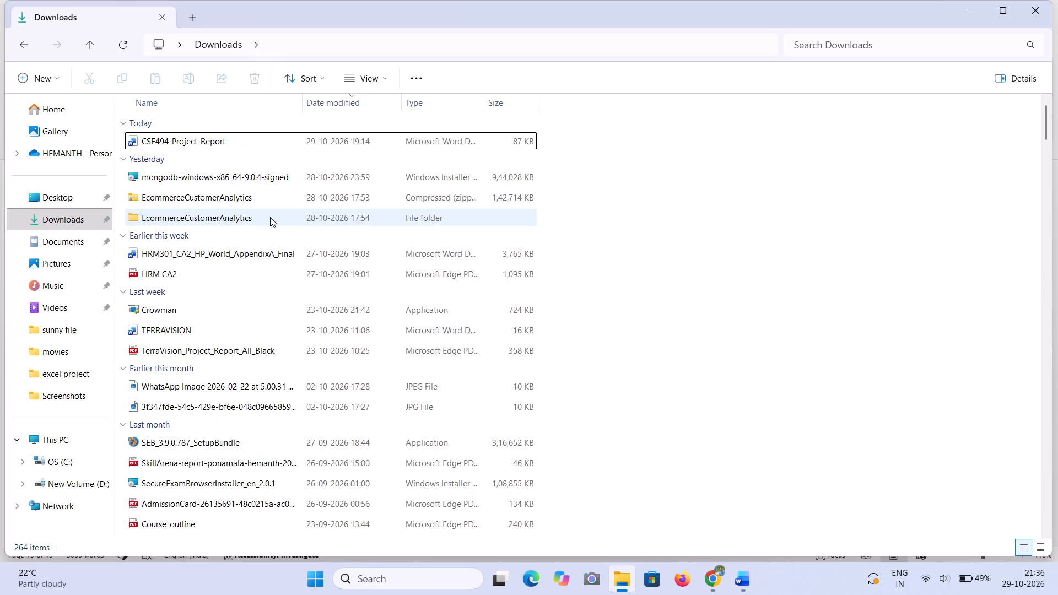
Delete the unzipped EcommerceCustomerAnalytics folder from Downloads.
click(174, 218)
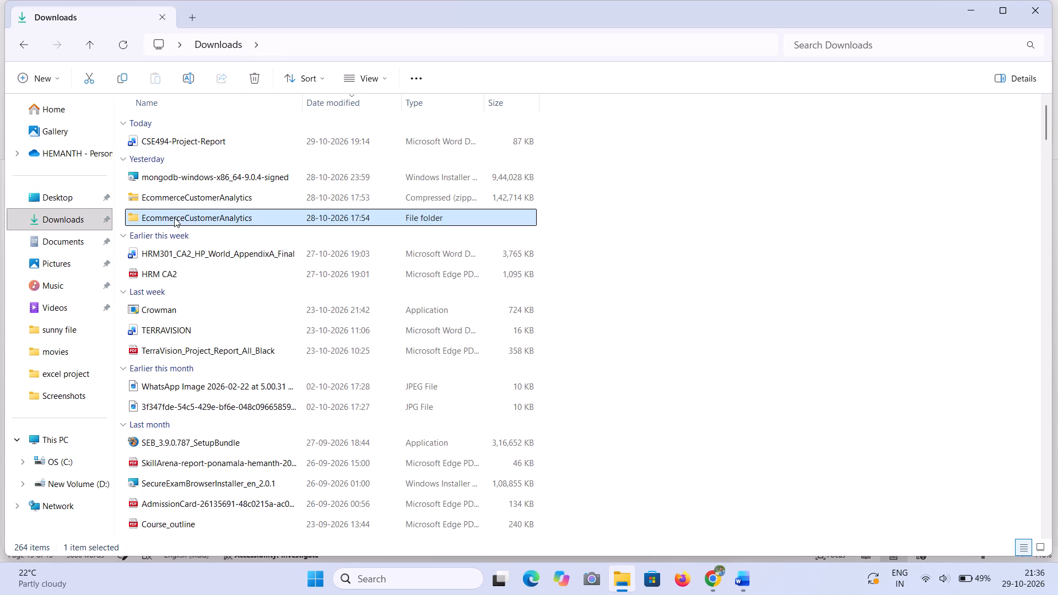
click(253, 78)
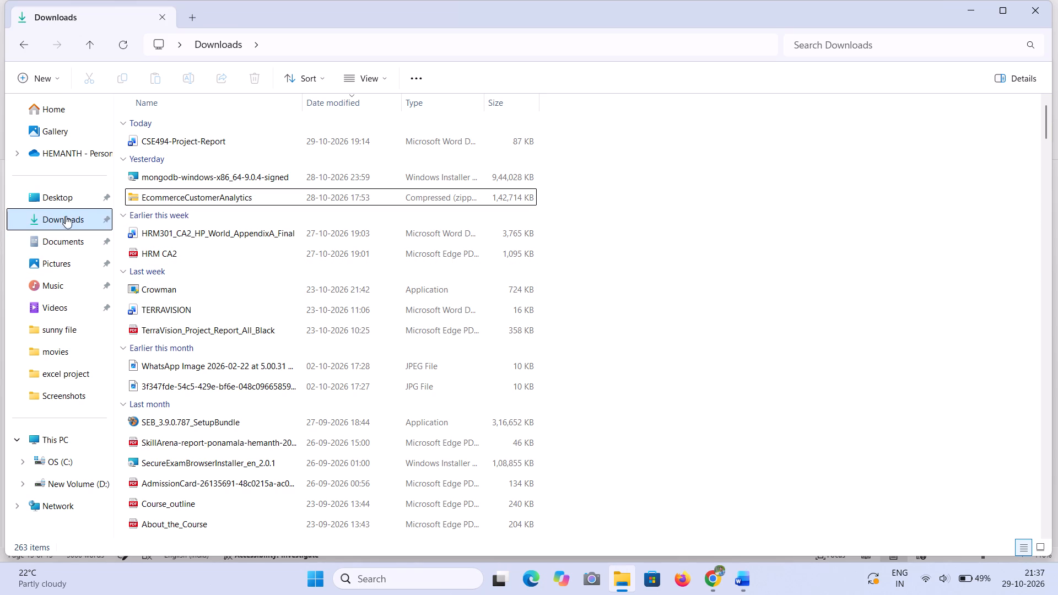
Open the Screenshots folder inside Pictures and sort its files by date, oldest first.
click(61, 264)
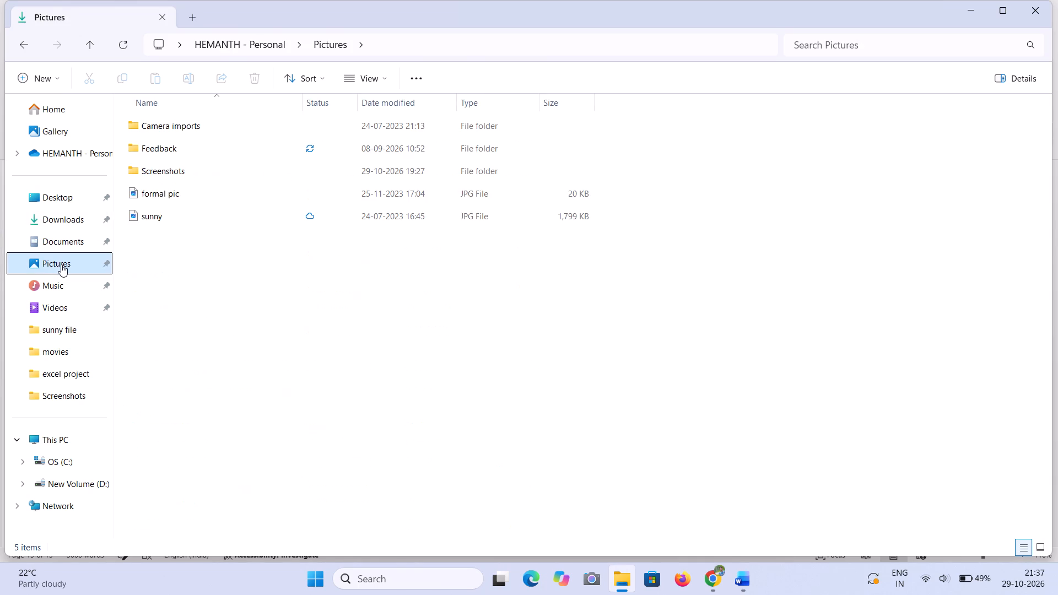
double_click(206, 167)
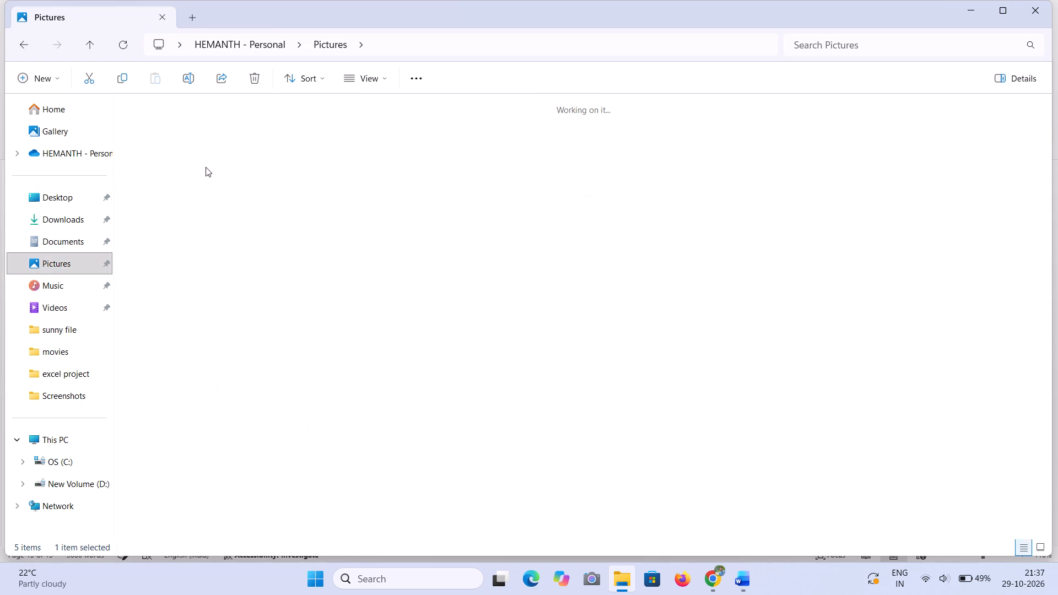
scroll(261, 204, down, 11)
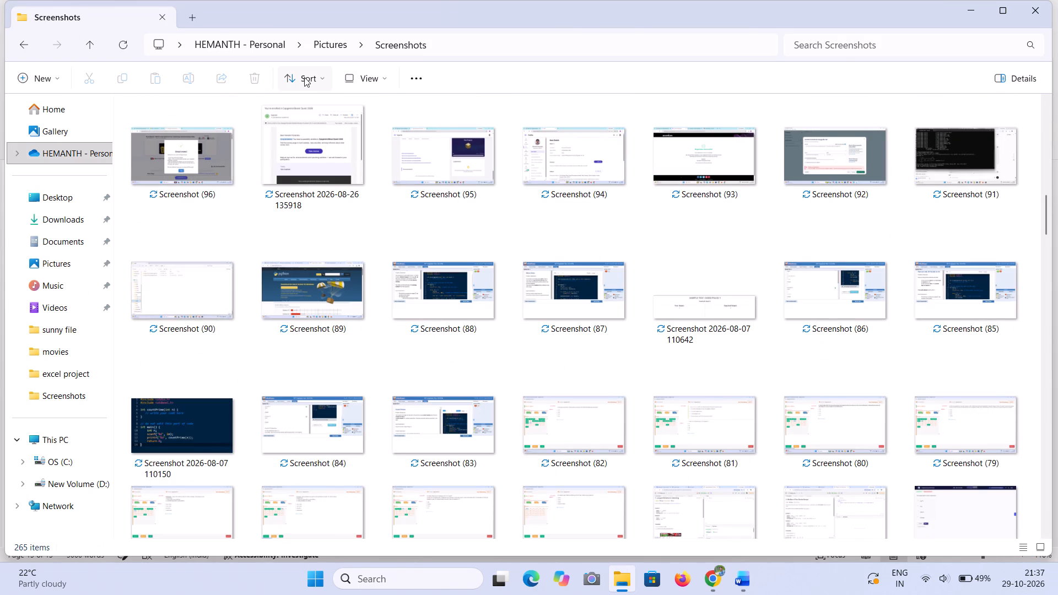
click(304, 77)
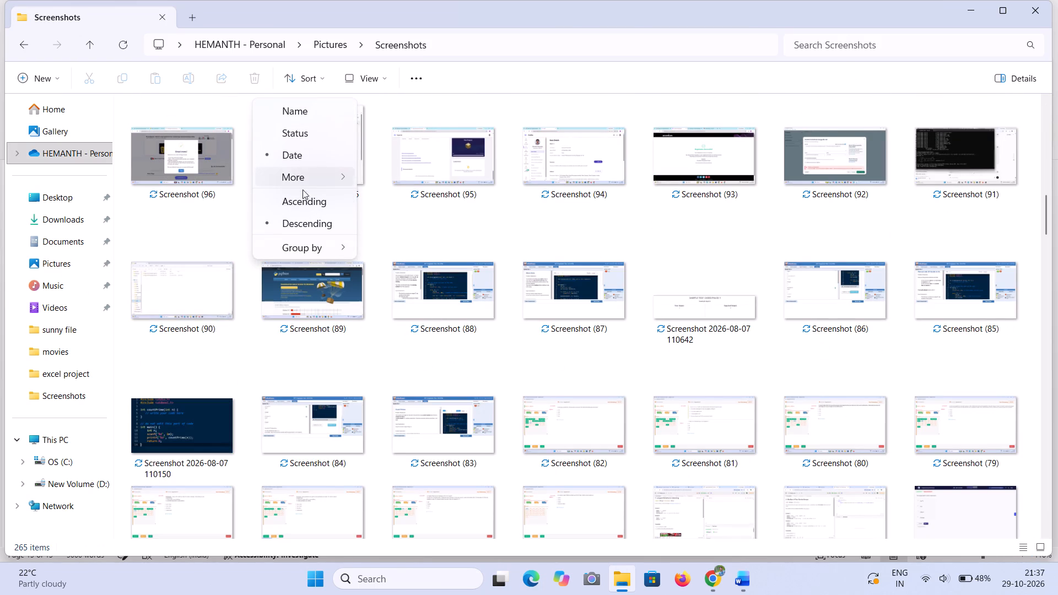
click(311, 160)
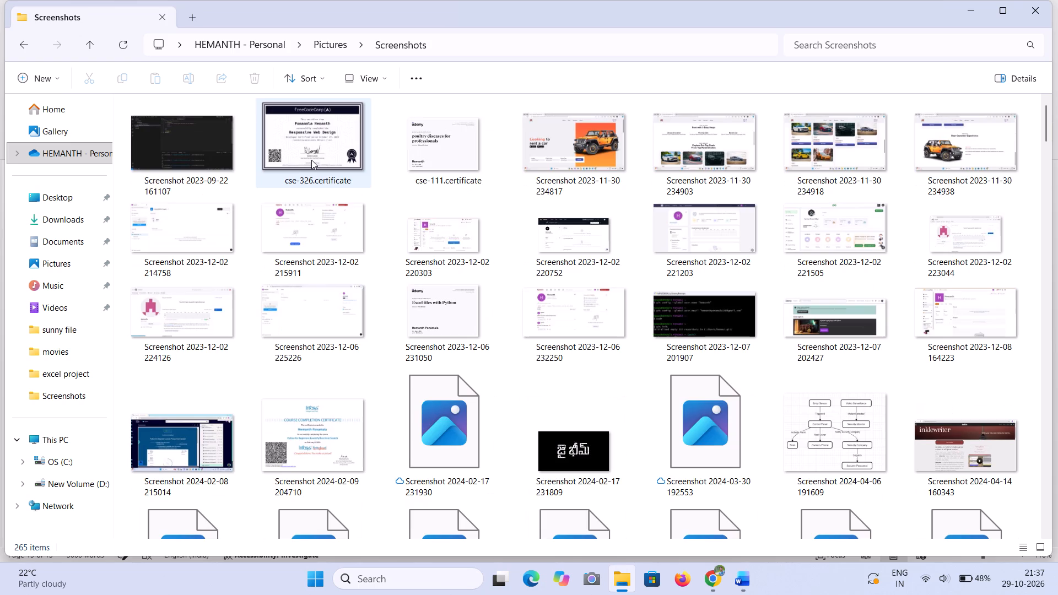
scroll(311, 160, up, 3)
scroll(311, 160, down, 20)
scroll(311, 160, down, 4)
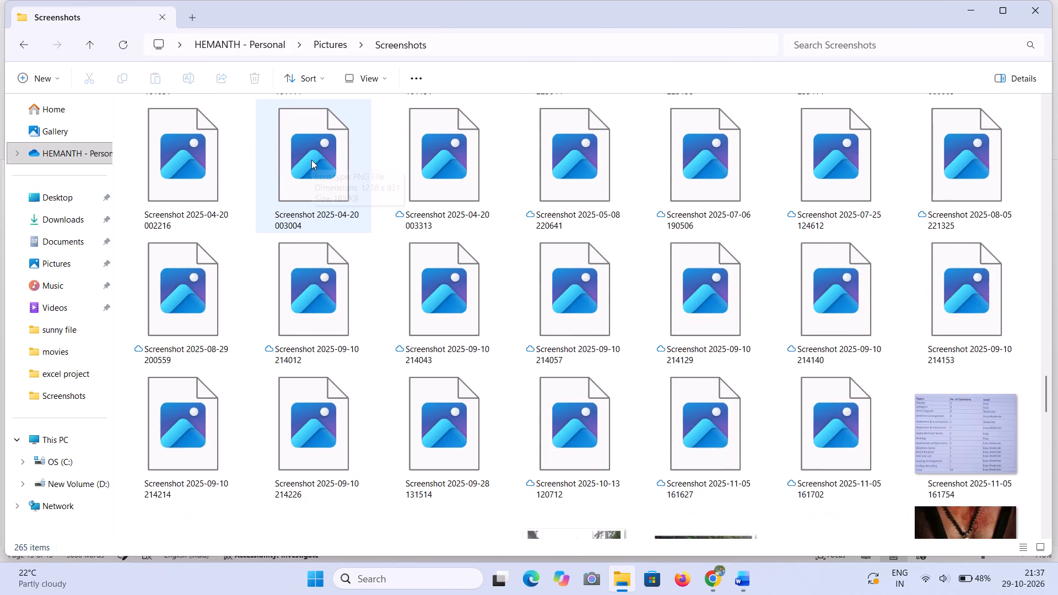
scroll(311, 160, down, 8)
scroll(311, 160, down, 15)
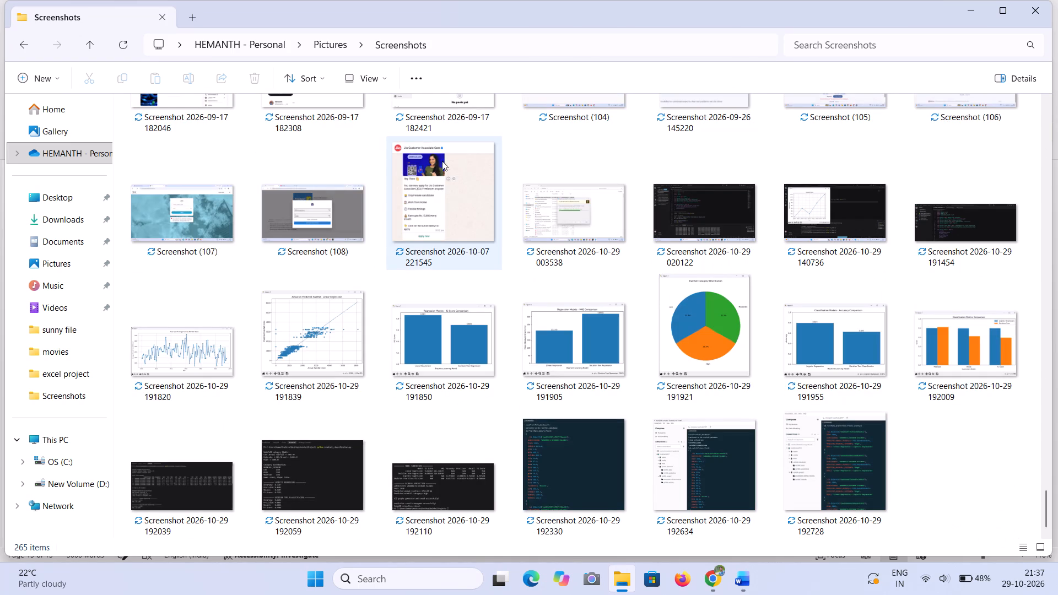
double_click(478, 205)
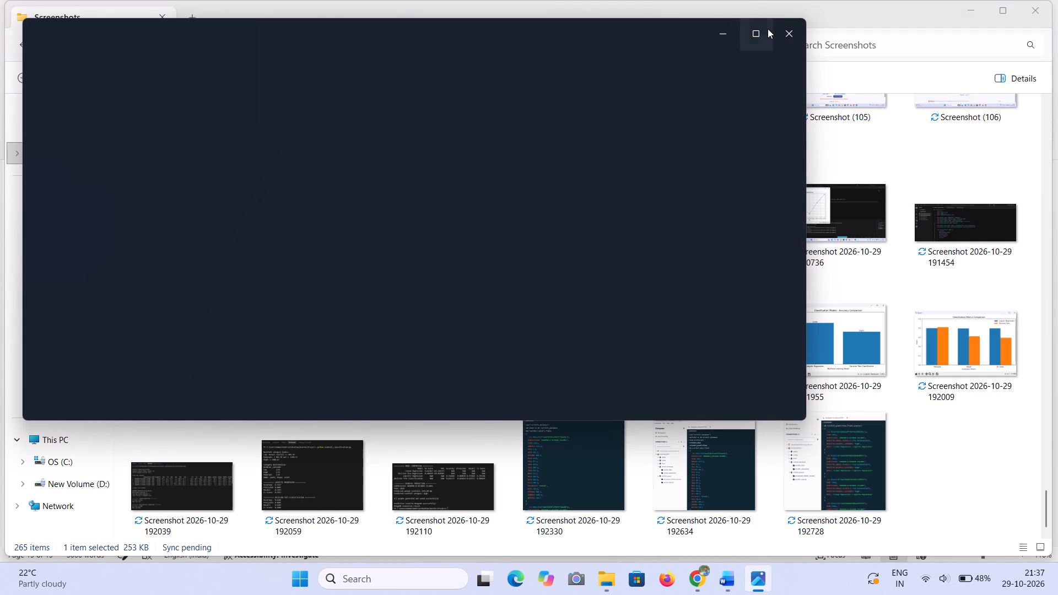
click(768, 29)
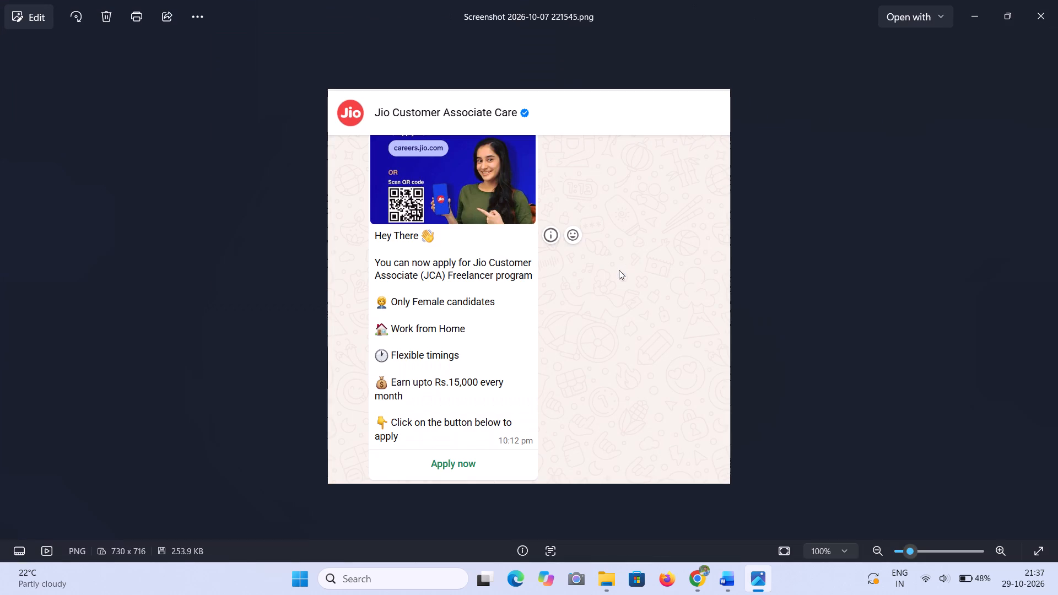
key(Right)
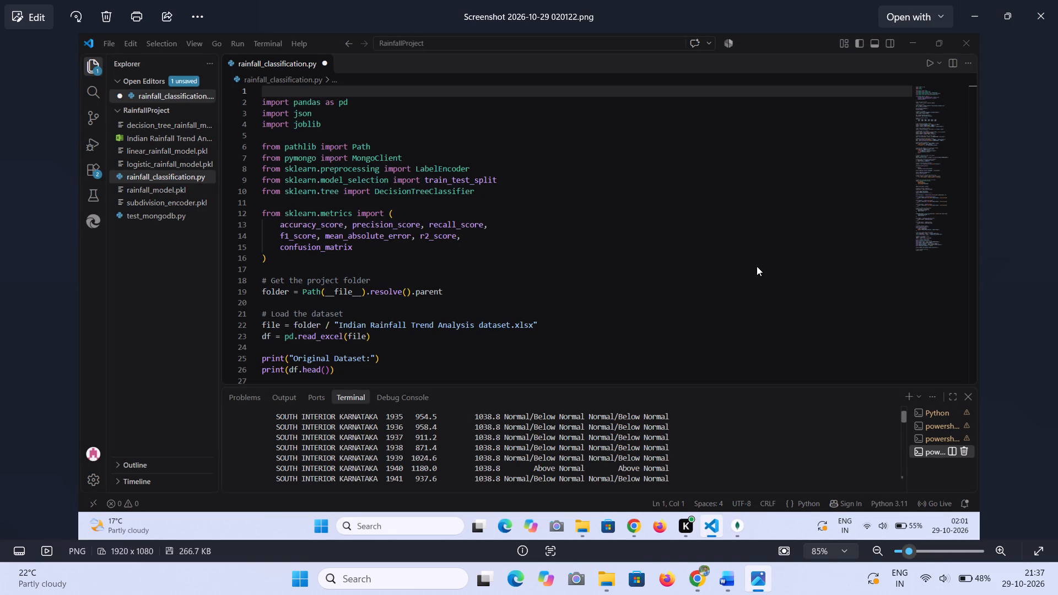
key(Left)
key(Right)
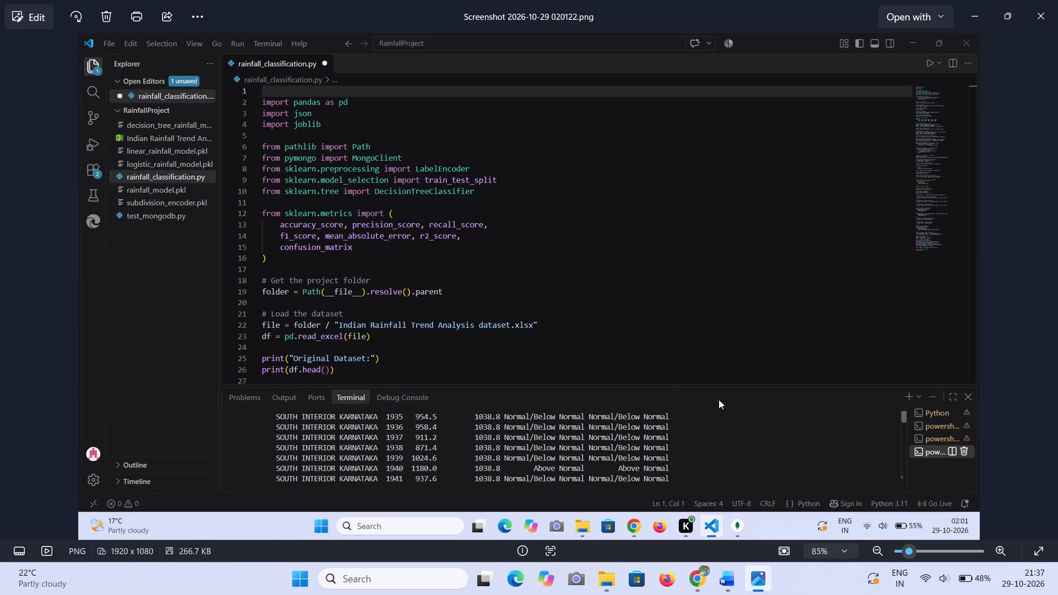
key(Right)
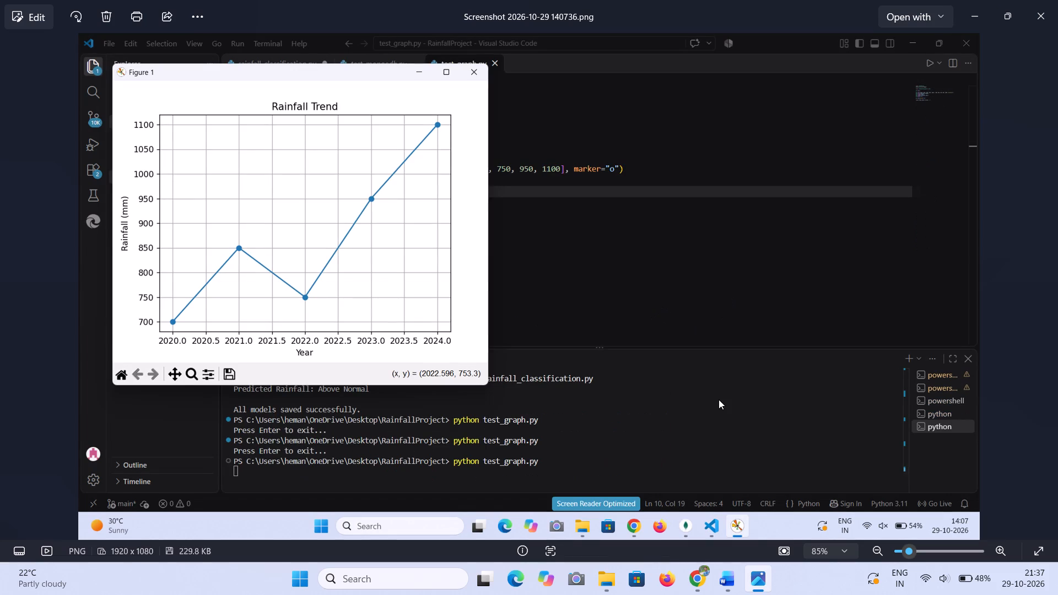
key(Right)
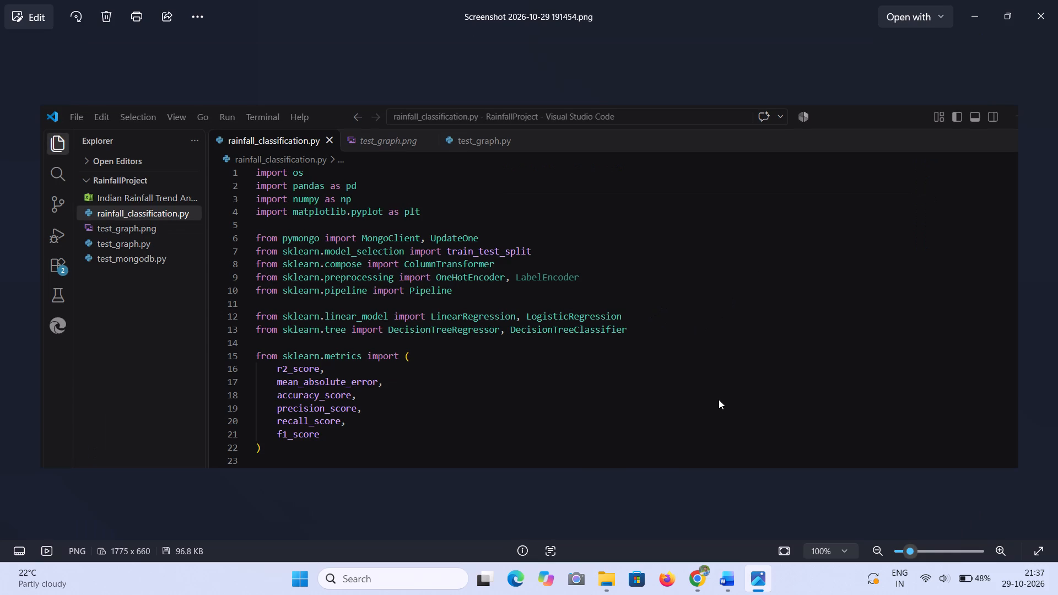
key(Left)
key(Left)
key(Delete)
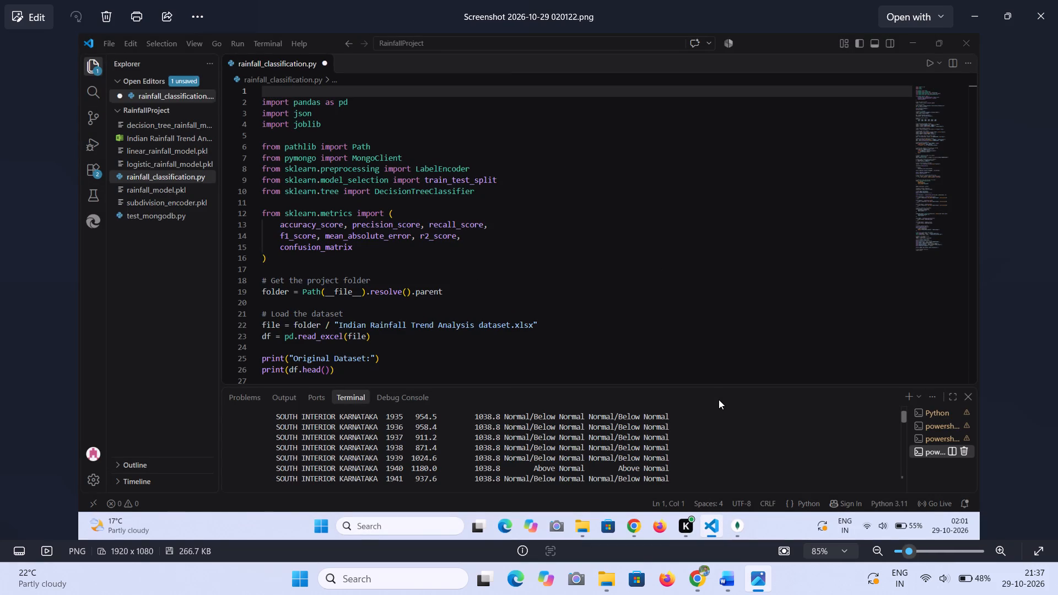
key(Right)
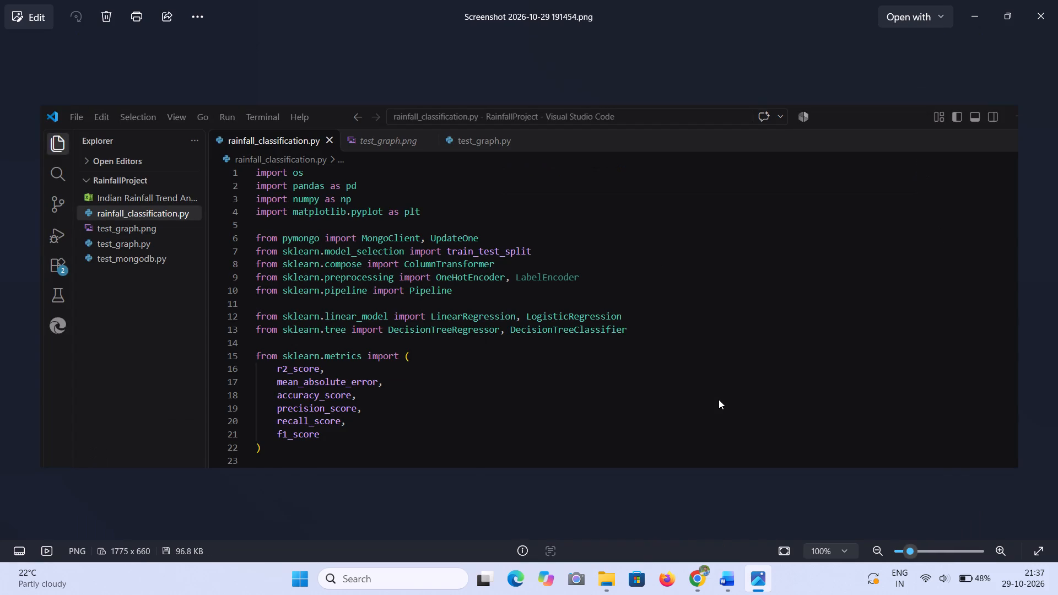
key(Left)
key(Delete)
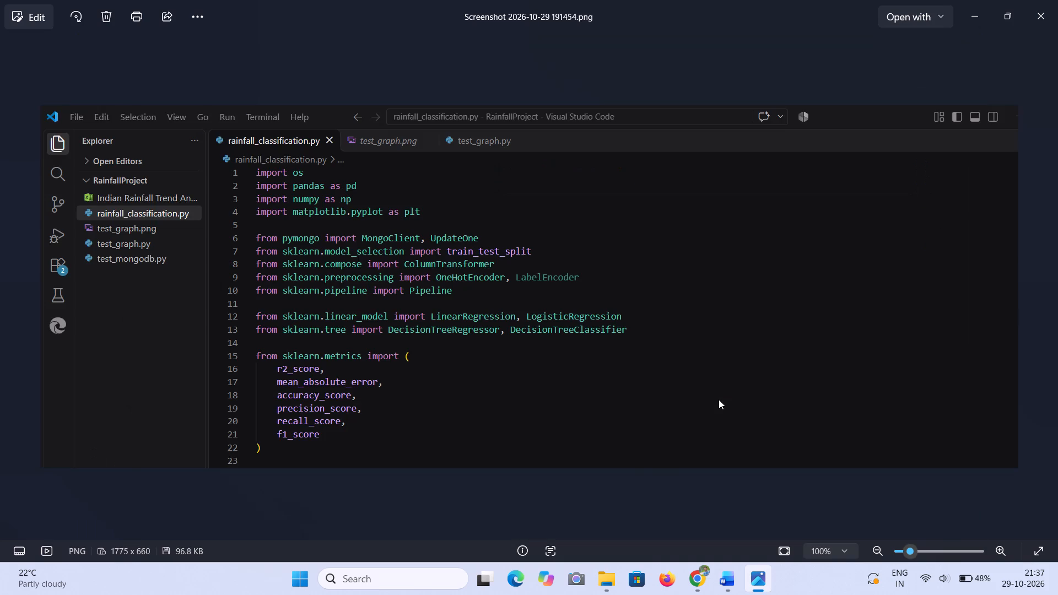
key(Right)
key(Left)
key(ctrl+c)
Switch to the CSE494-Project-Report in Word and look through sections 3 to 8 for where the copied code screenshot belongs.
click(721, 572)
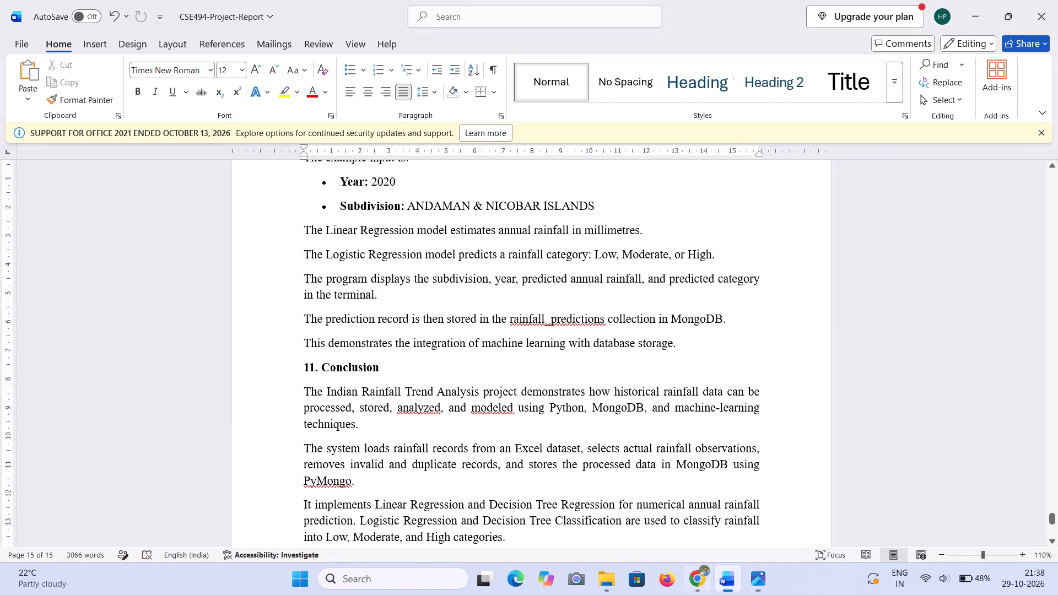
scroll(436, 332, up, 20)
scroll(436, 332, up, 20)
scroll(436, 332, up, 5)
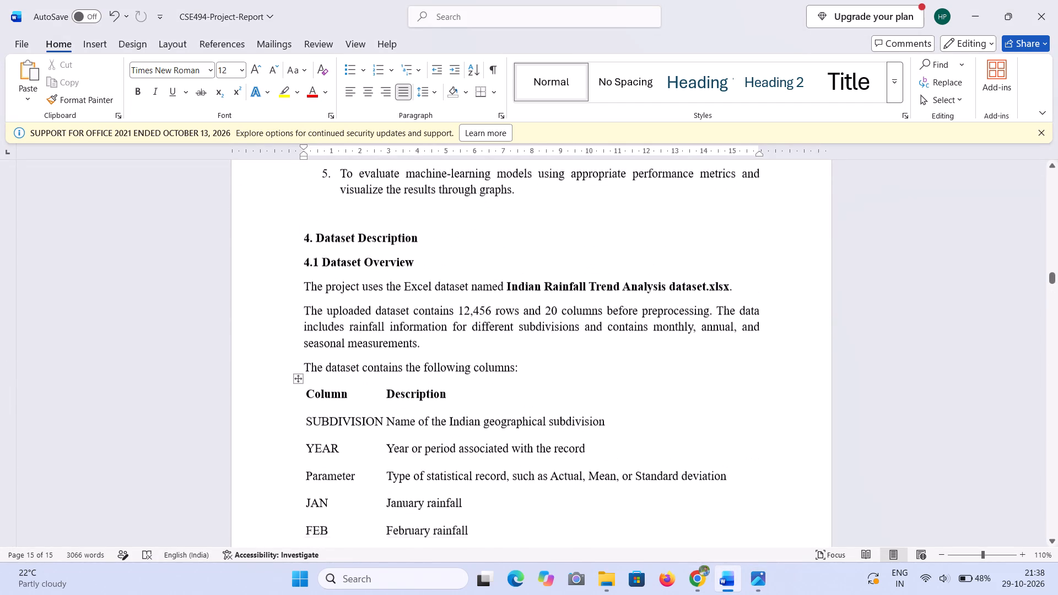
scroll(436, 332, up, 2)
scroll(436, 332, down, 1)
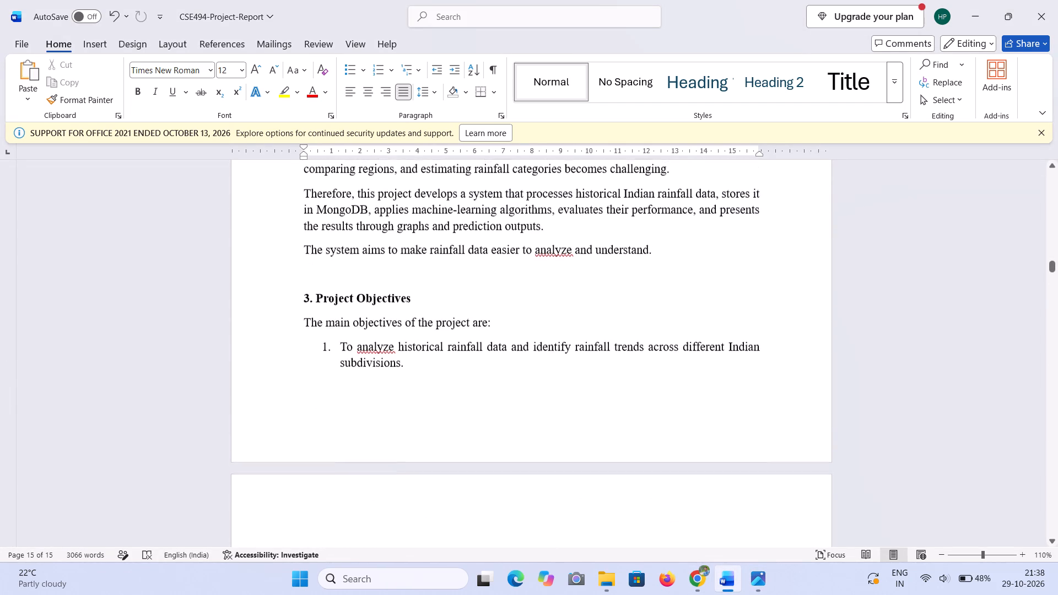
scroll(436, 332, down, 1)
scroll(436, 332, up, 2)
scroll(436, 332, down, 4)
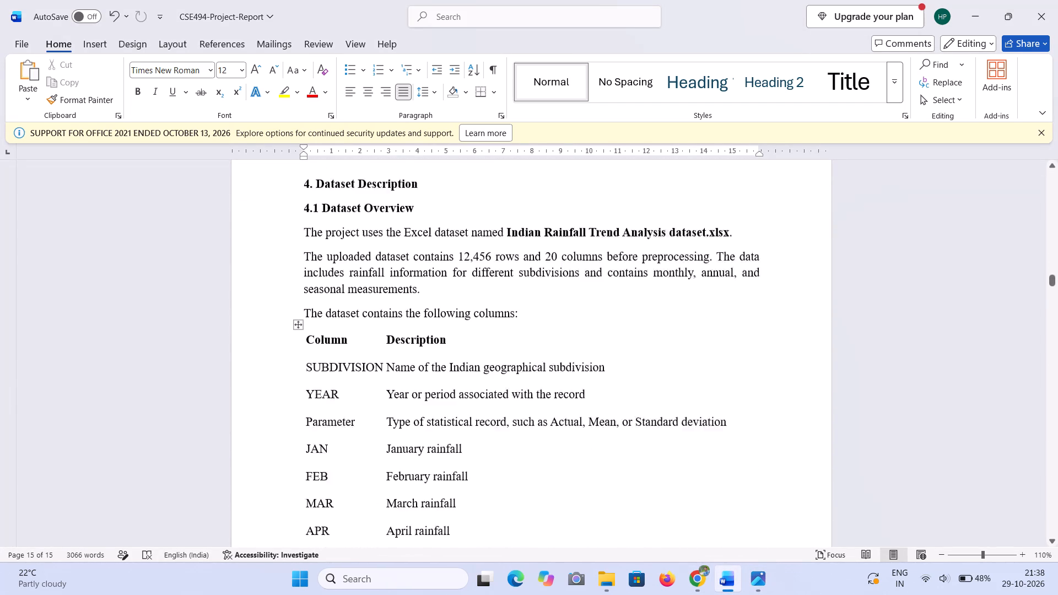
scroll(436, 332, down, 5)
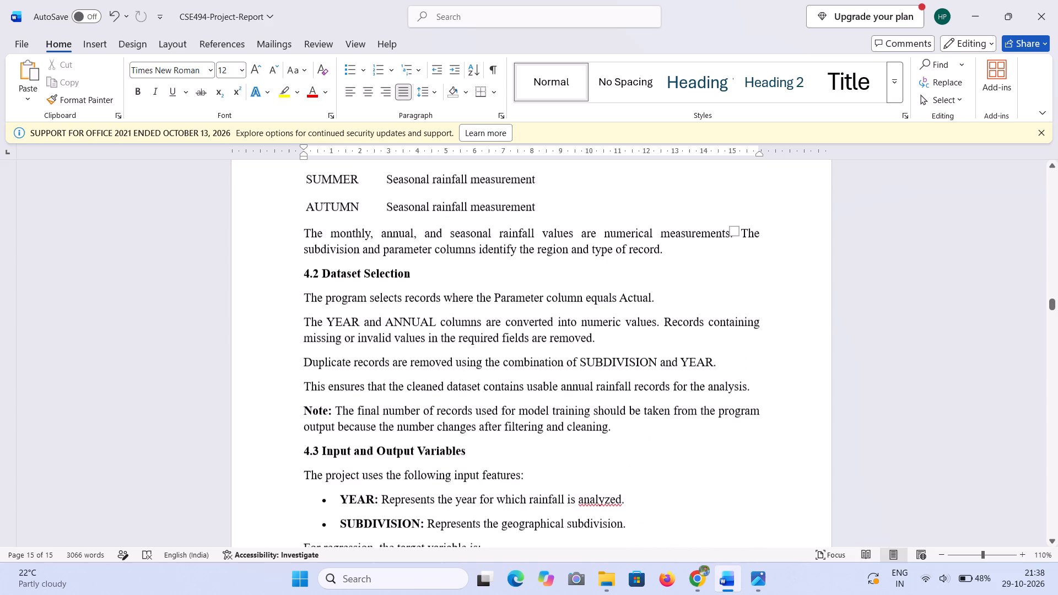
scroll(436, 332, down, 2)
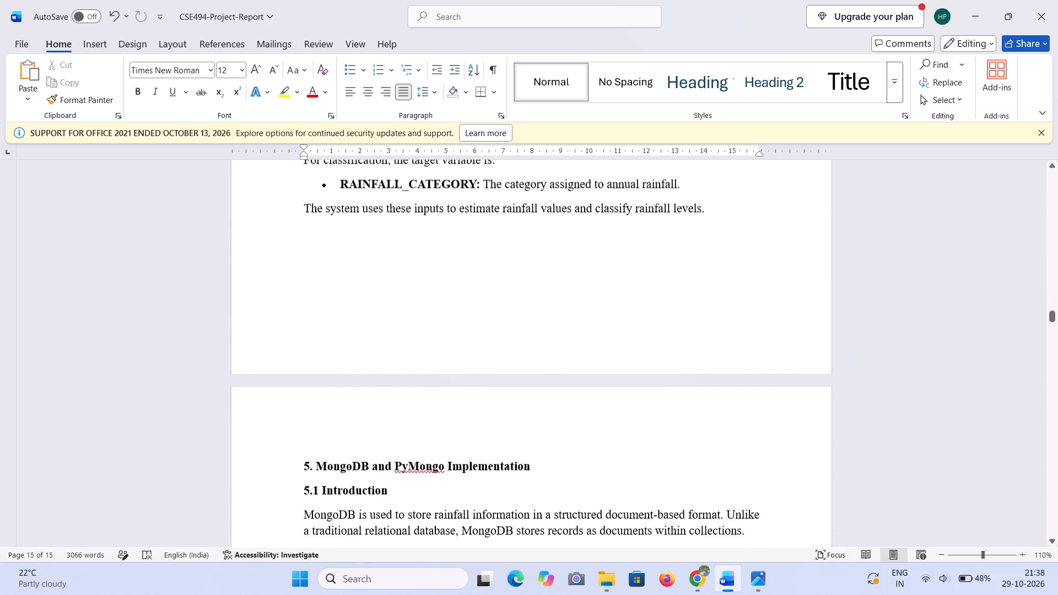
scroll(436, 332, down, 1)
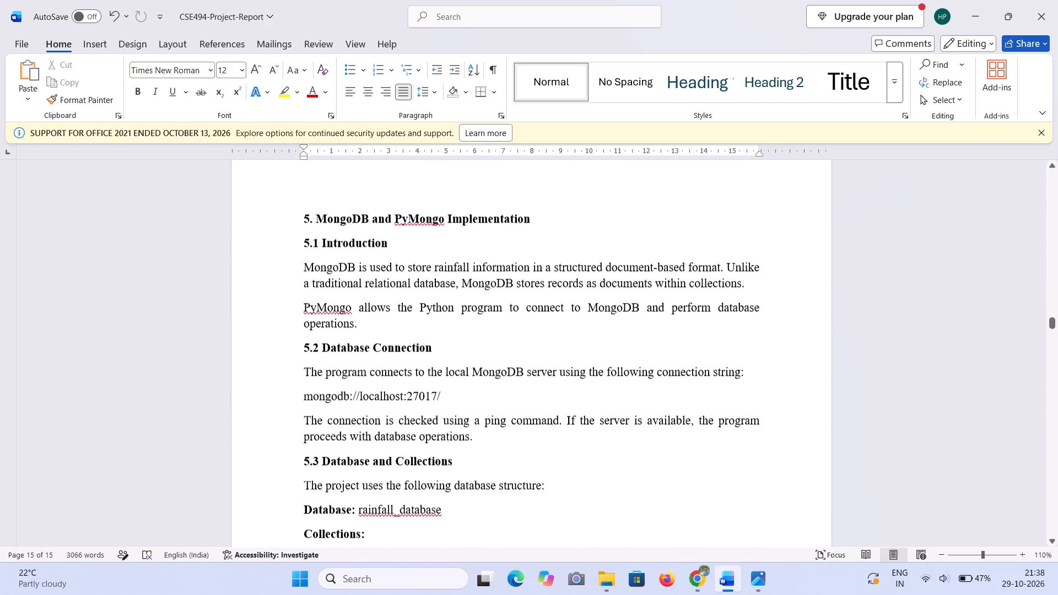
scroll(436, 332, down, 1)
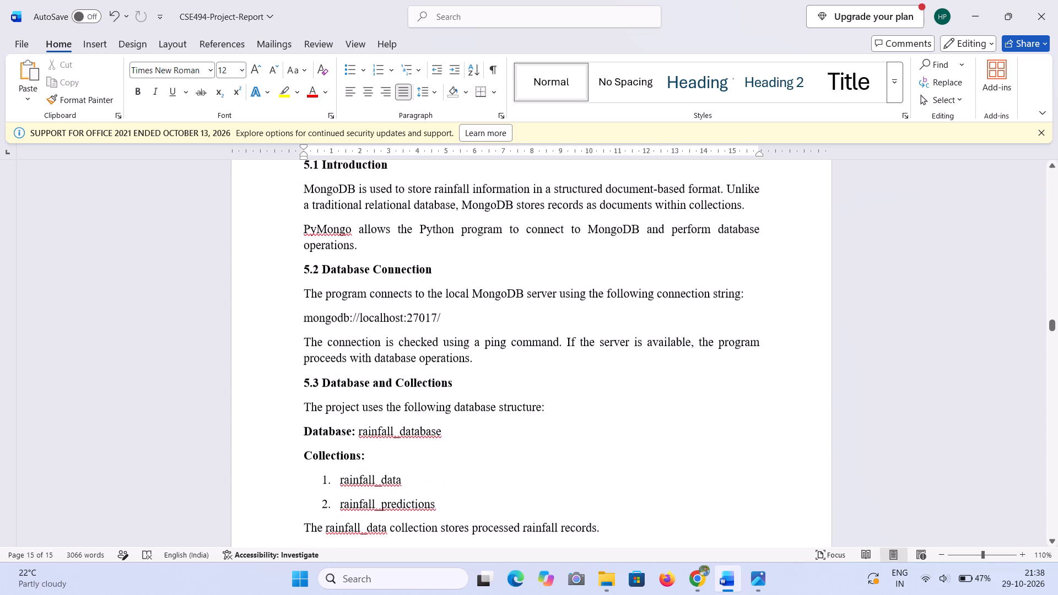
scroll(436, 332, down, 2)
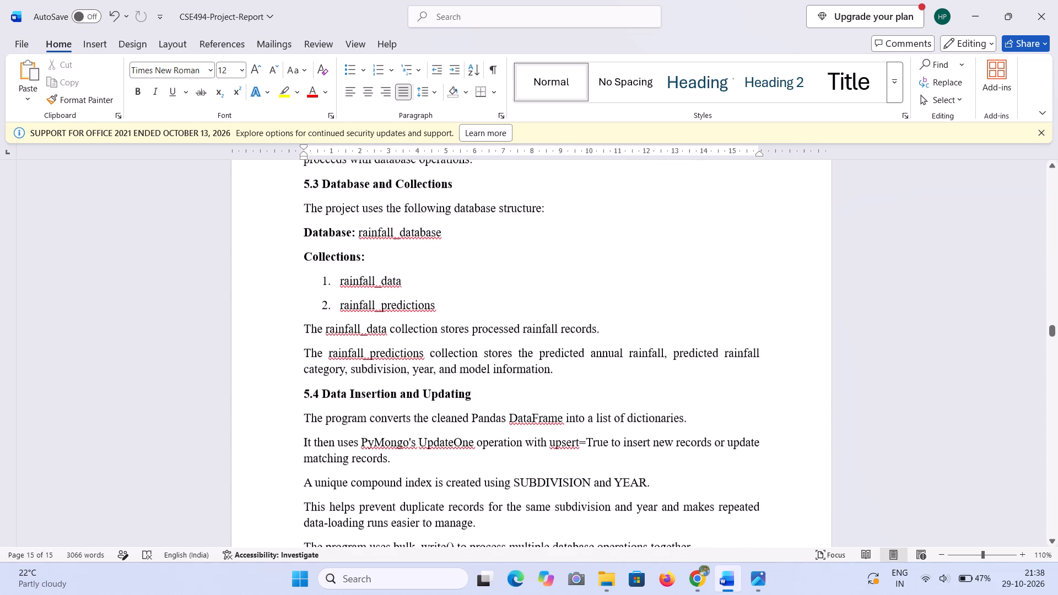
scroll(436, 332, down, 3)
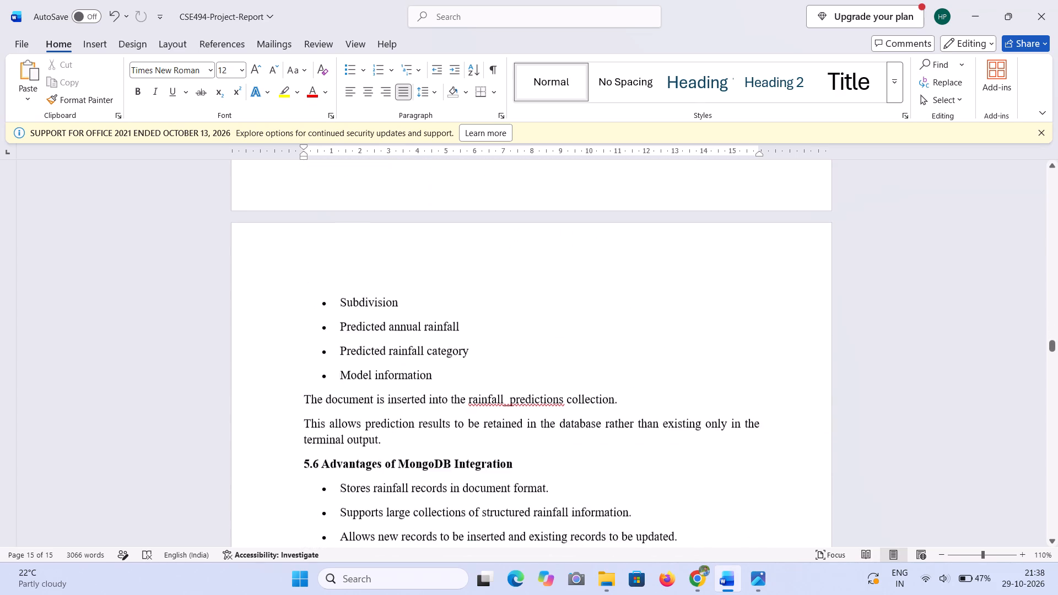
scroll(436, 332, down, 2)
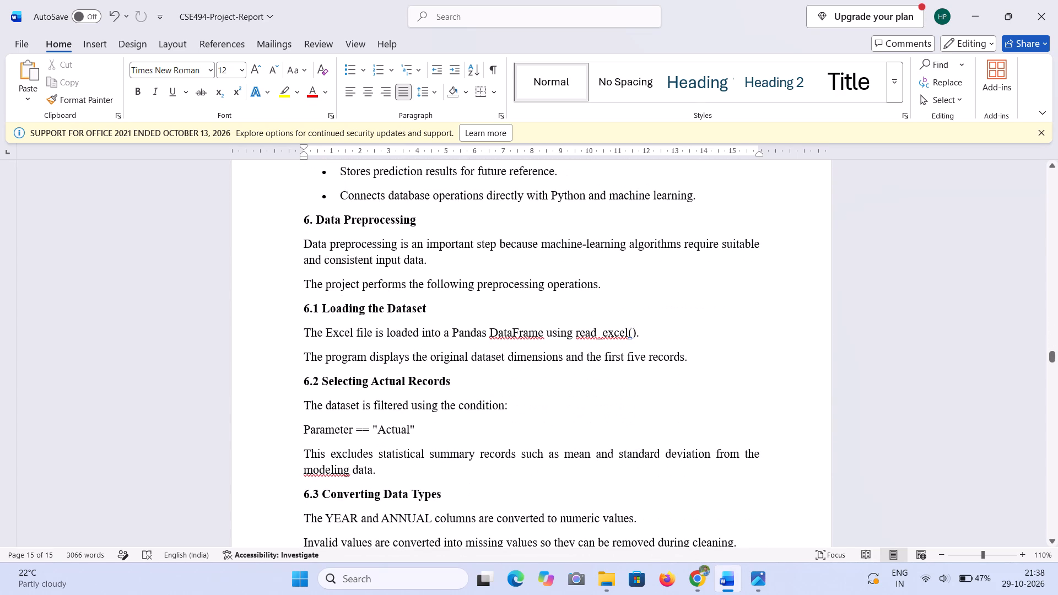
scroll(436, 332, down, 3)
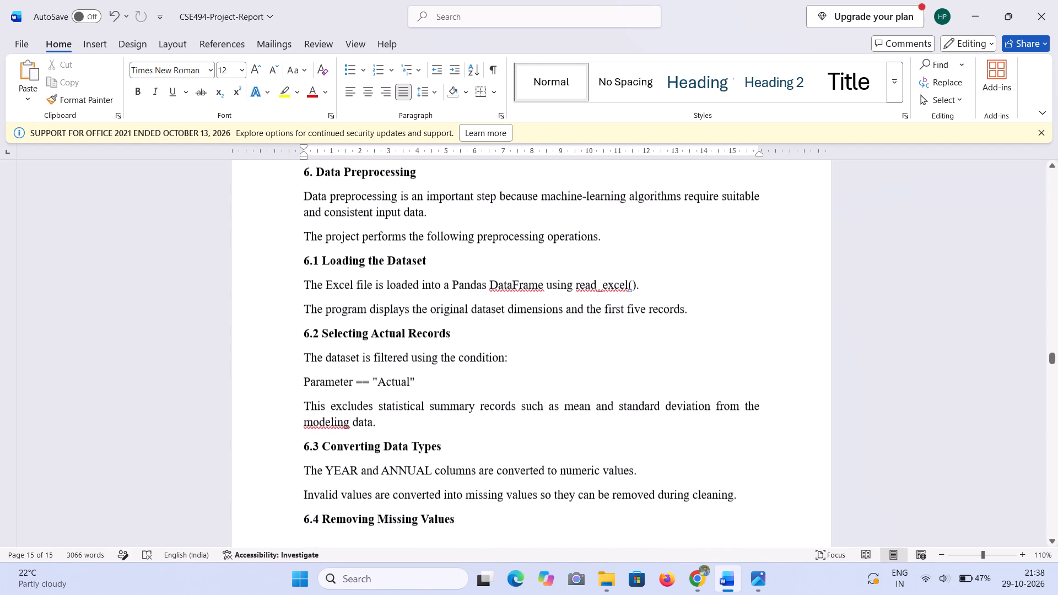
scroll(436, 332, down, 1)
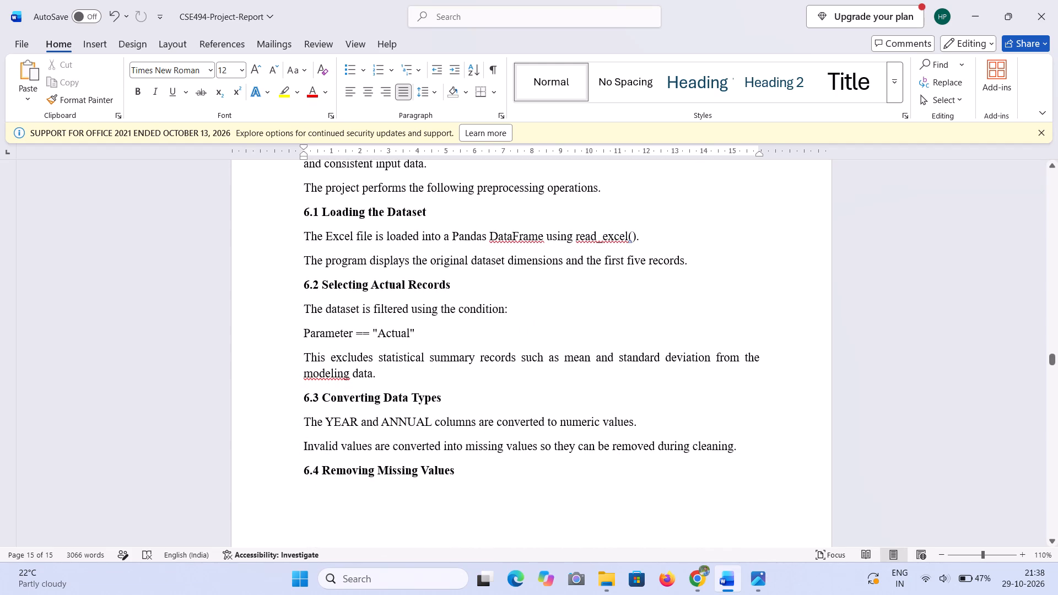
scroll(436, 332, down, 2)
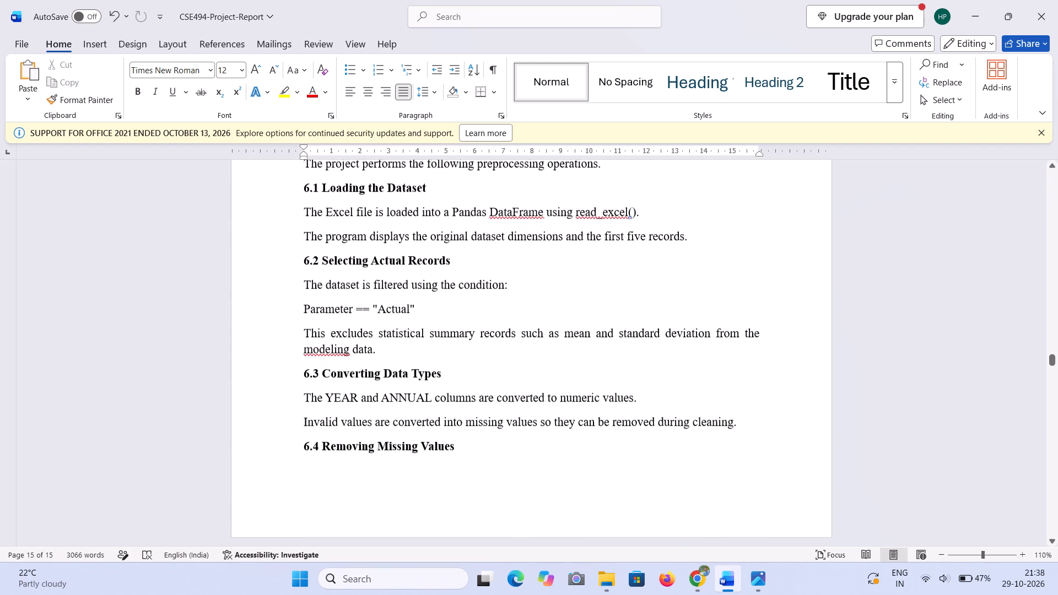
scroll(436, 332, down, 2)
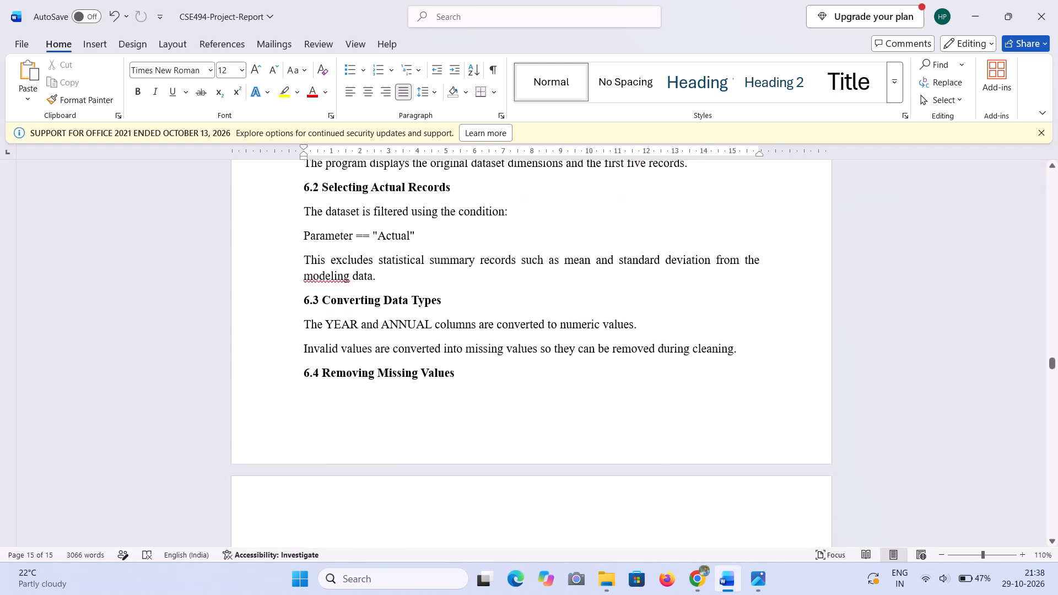
scroll(436, 332, down, 2)
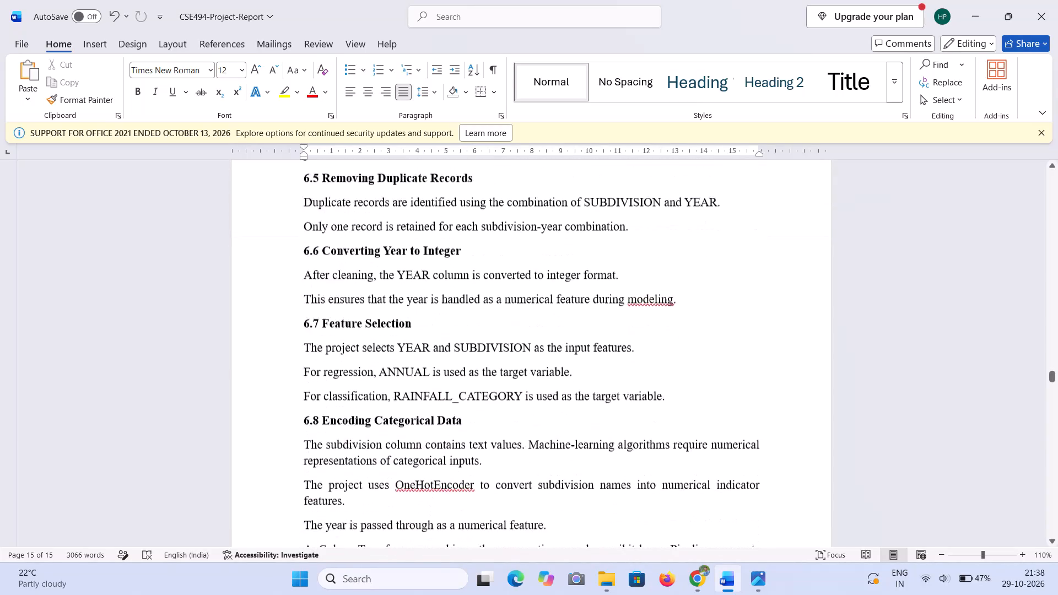
scroll(436, 332, down, 2)
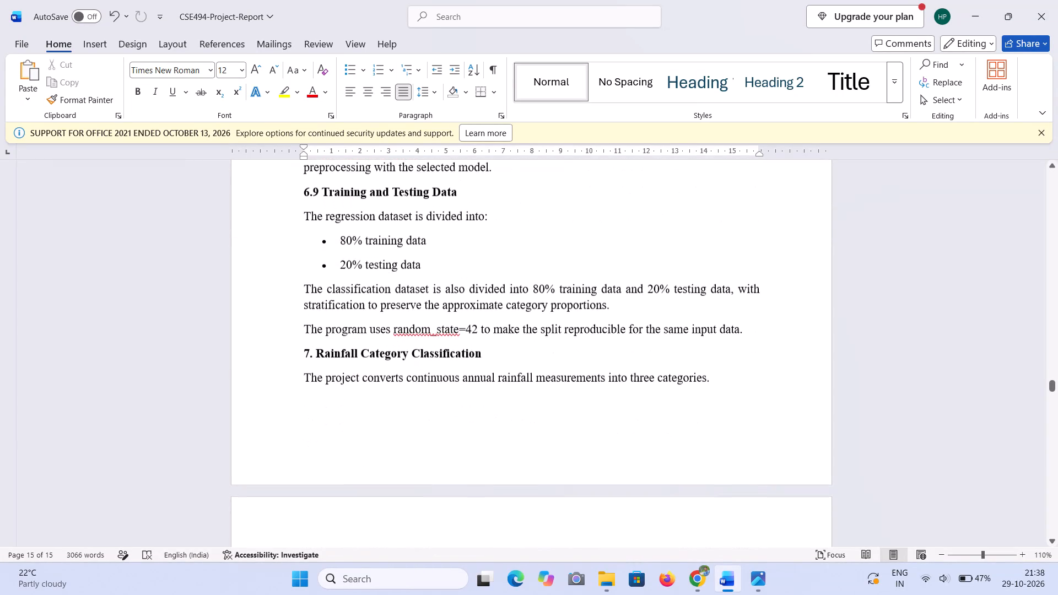
scroll(436, 332, down, 2)
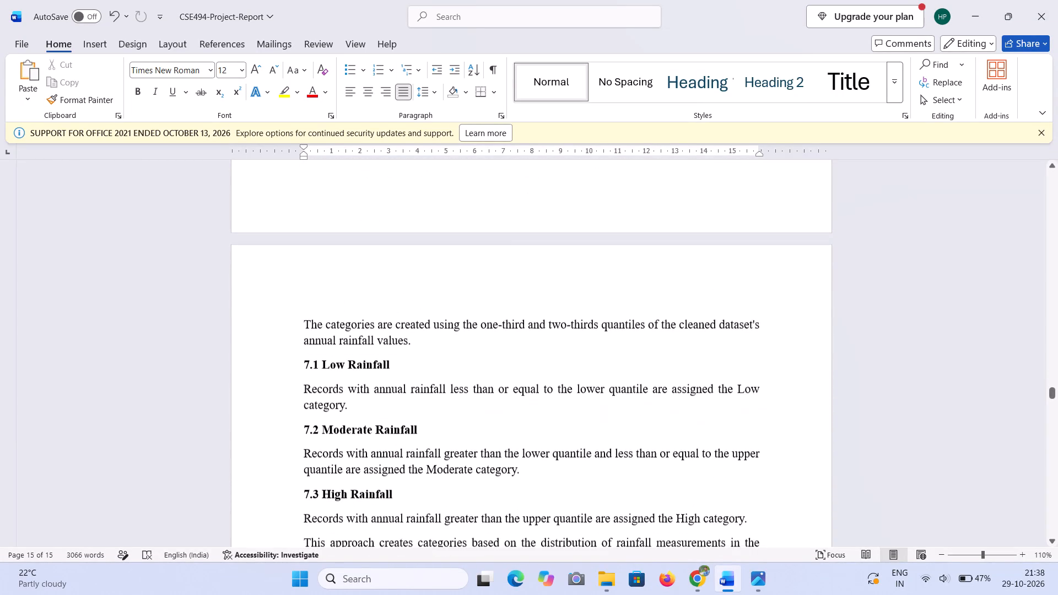
scroll(447, 364, down, 2)
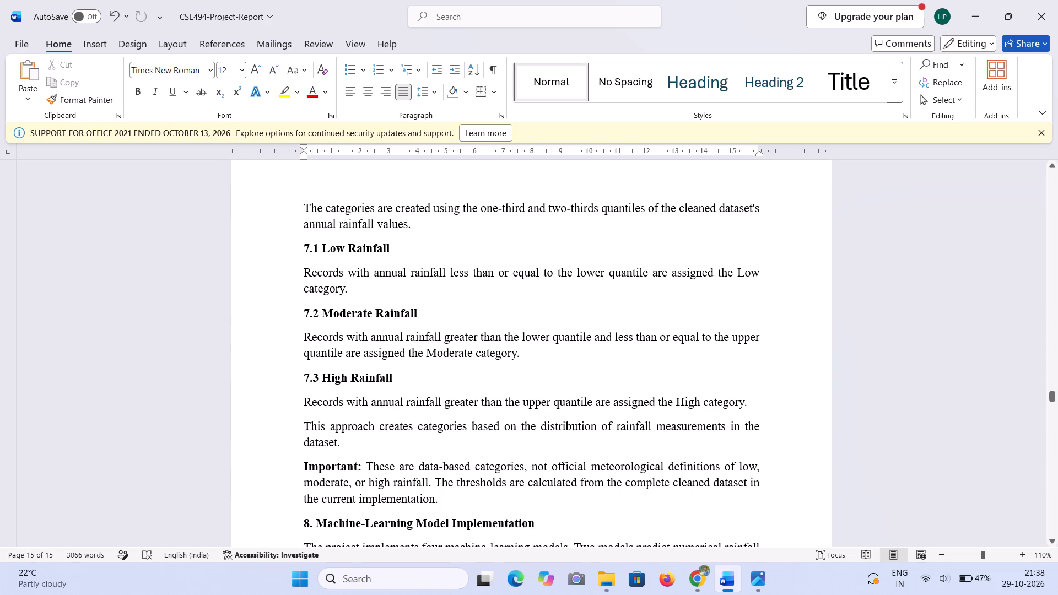
scroll(447, 364, up, 2)
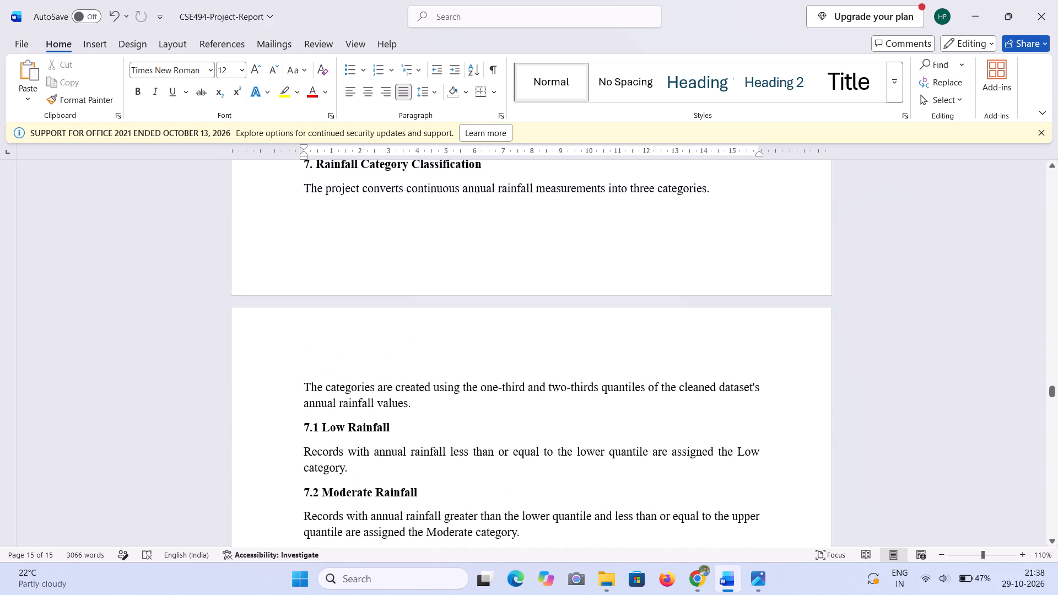
scroll(447, 364, up, 2)
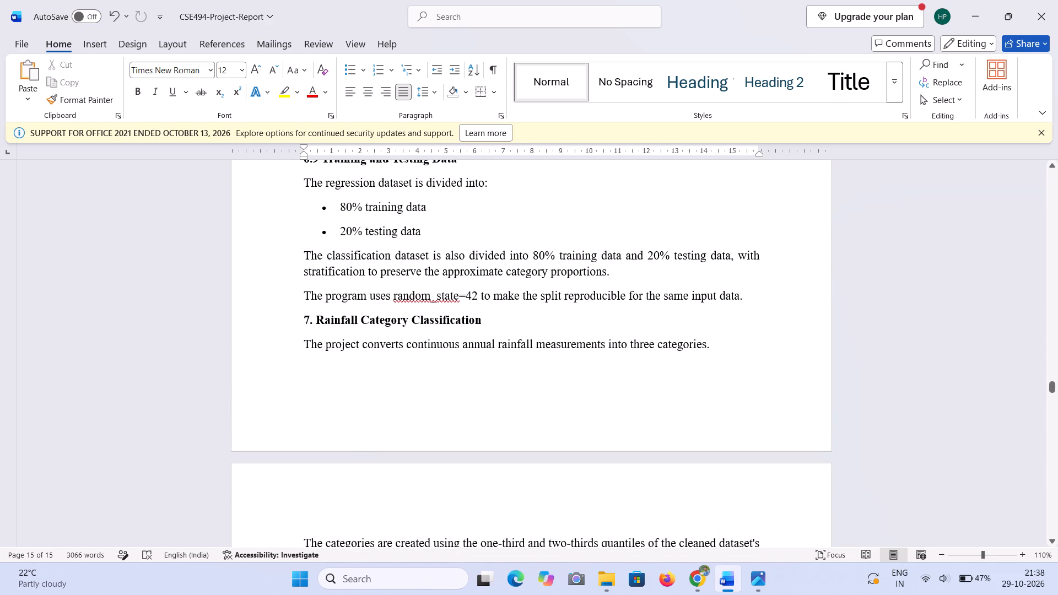
scroll(447, 364, up, 10)
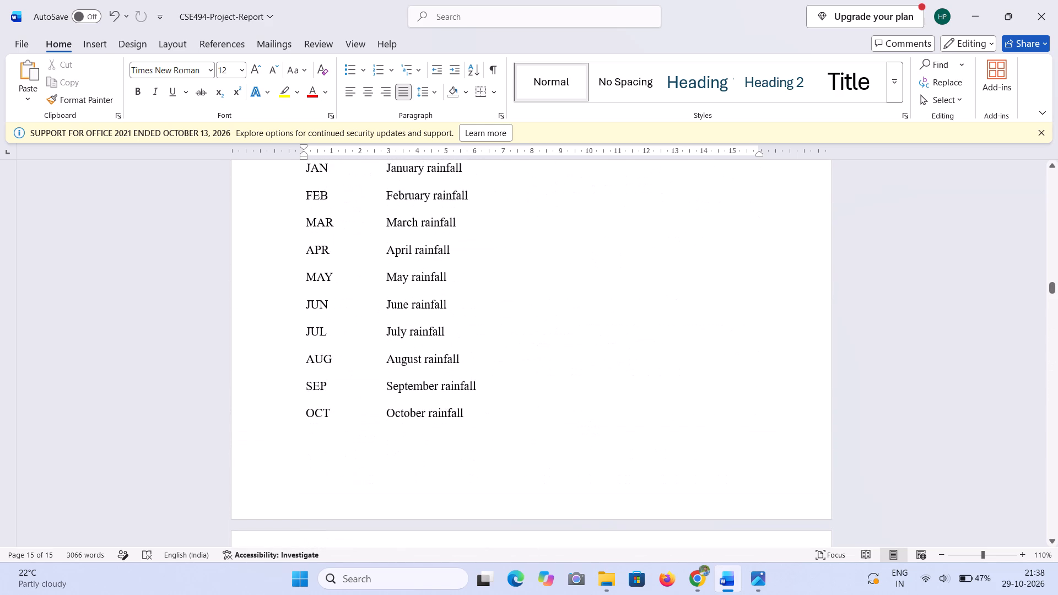
Review sections 2 to 4 of the report, from Problem Statement through Input and Output Variables, for where the copied code screenshot belongs.
scroll(447, 364, up, 2)
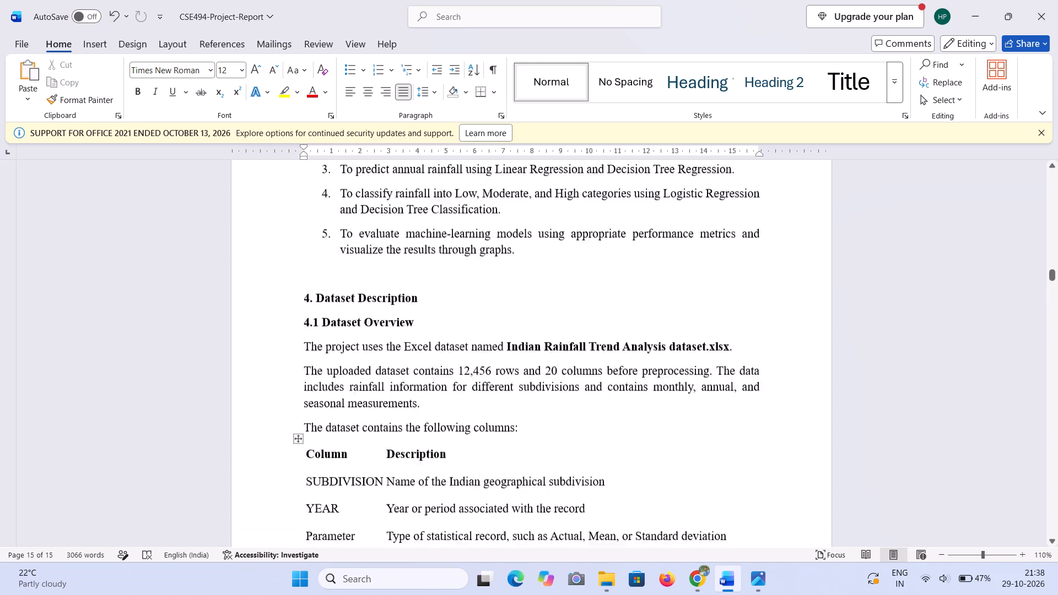
scroll(447, 364, up, 4)
scroll(447, 364, down, 1)
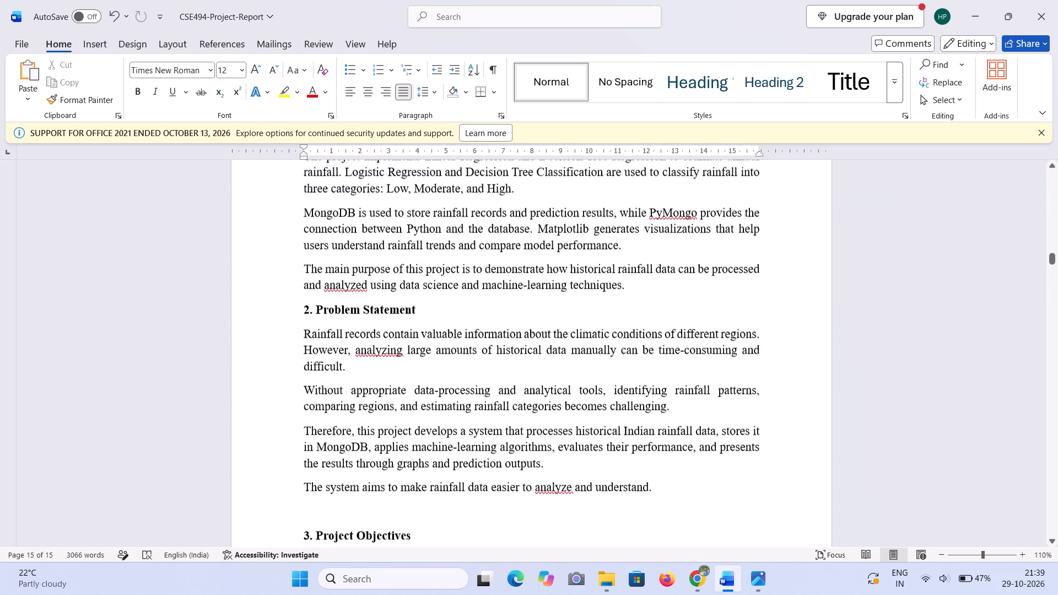
scroll(447, 364, down, 1)
scroll(447, 364, up, 2)
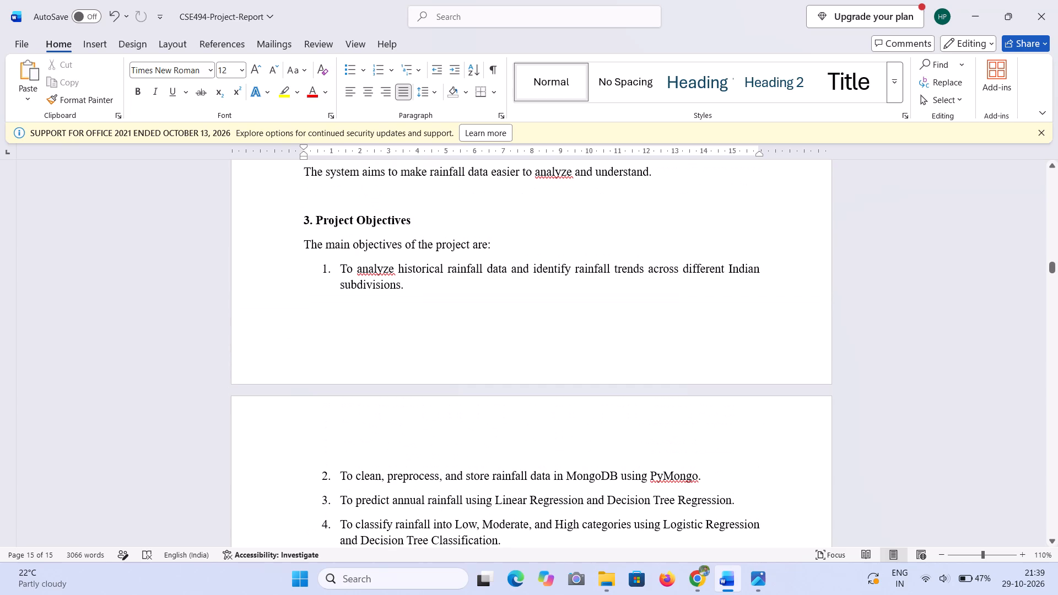
scroll(447, 364, down, 4)
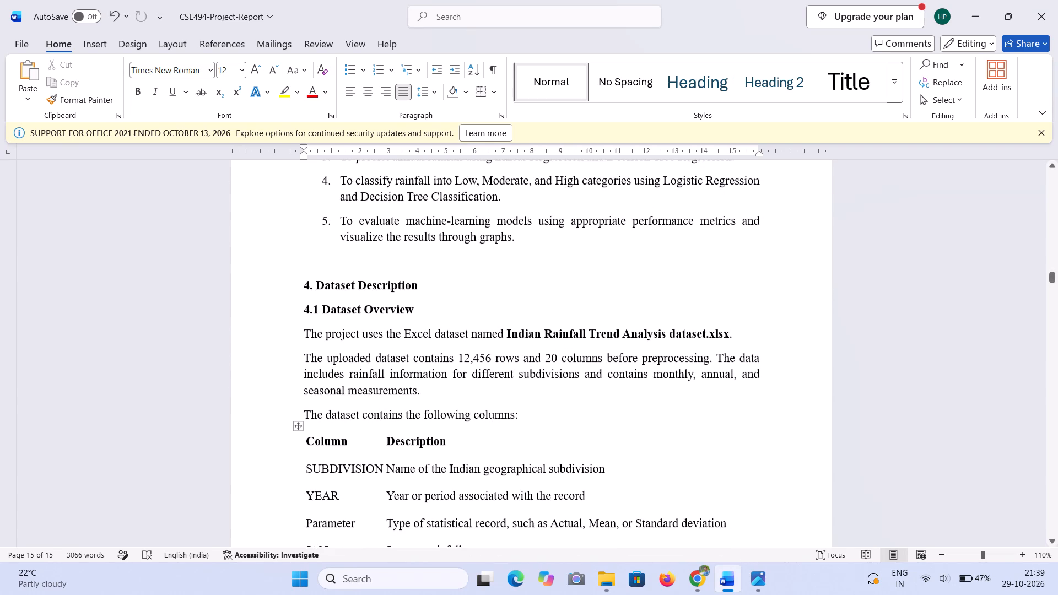
scroll(701, 363, down, 2)
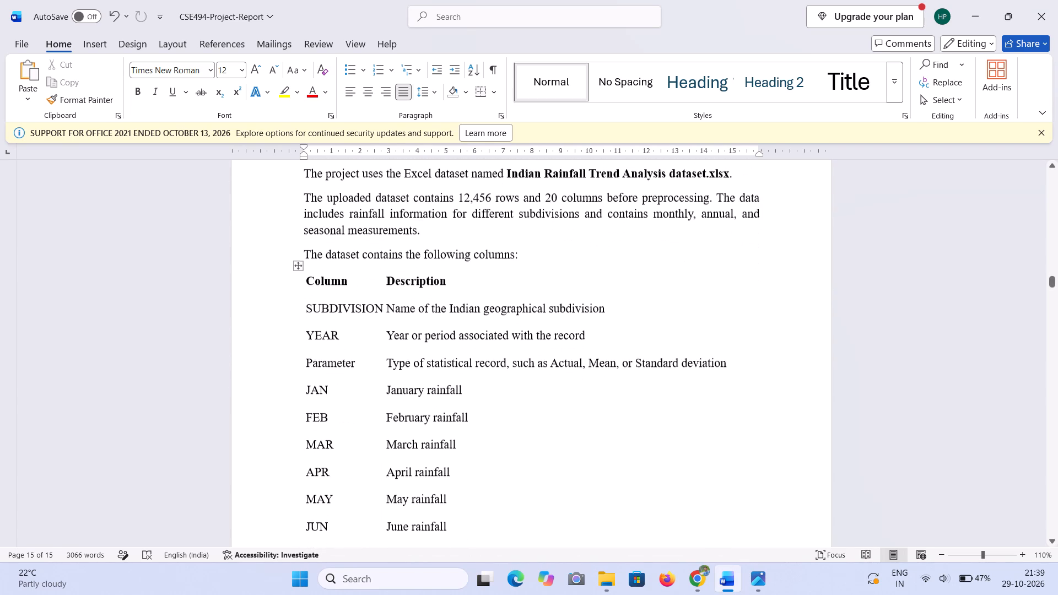
scroll(701, 363, down, 3)
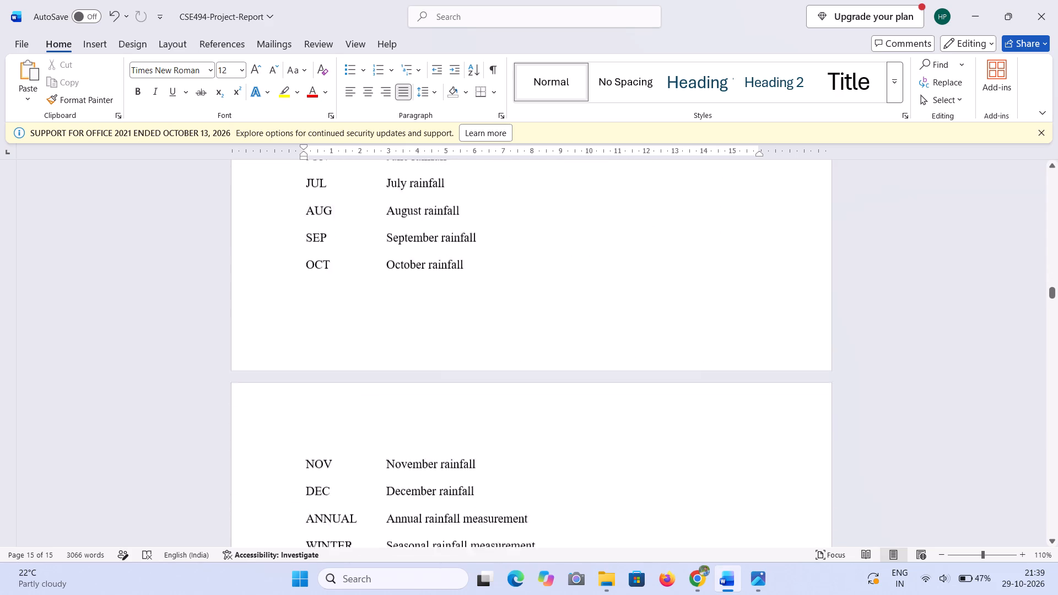
scroll(701, 363, down, 3)
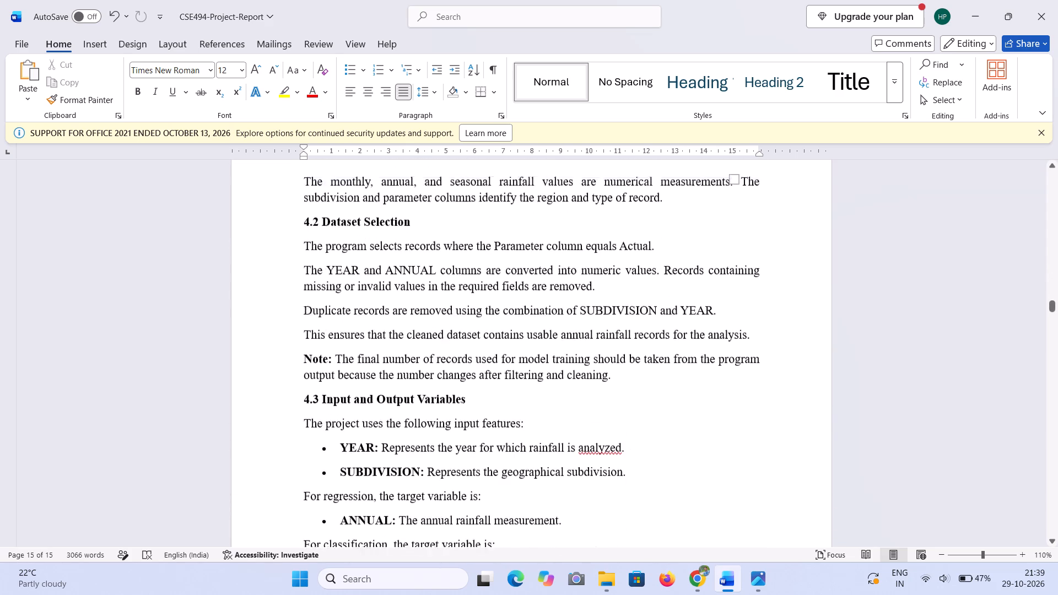
scroll(701, 363, down, 2)
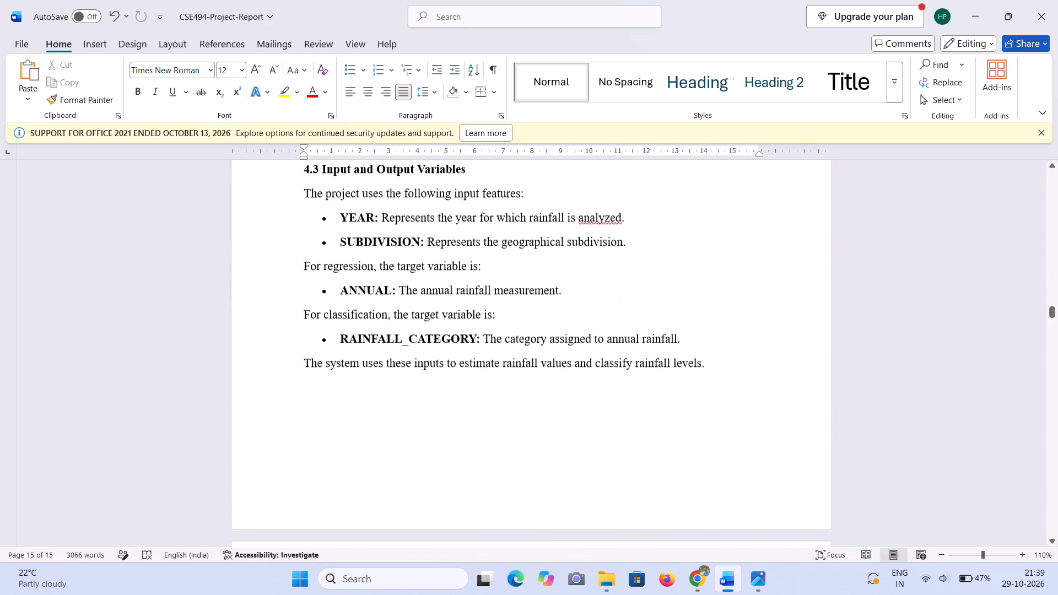
scroll(701, 363, down, 2)
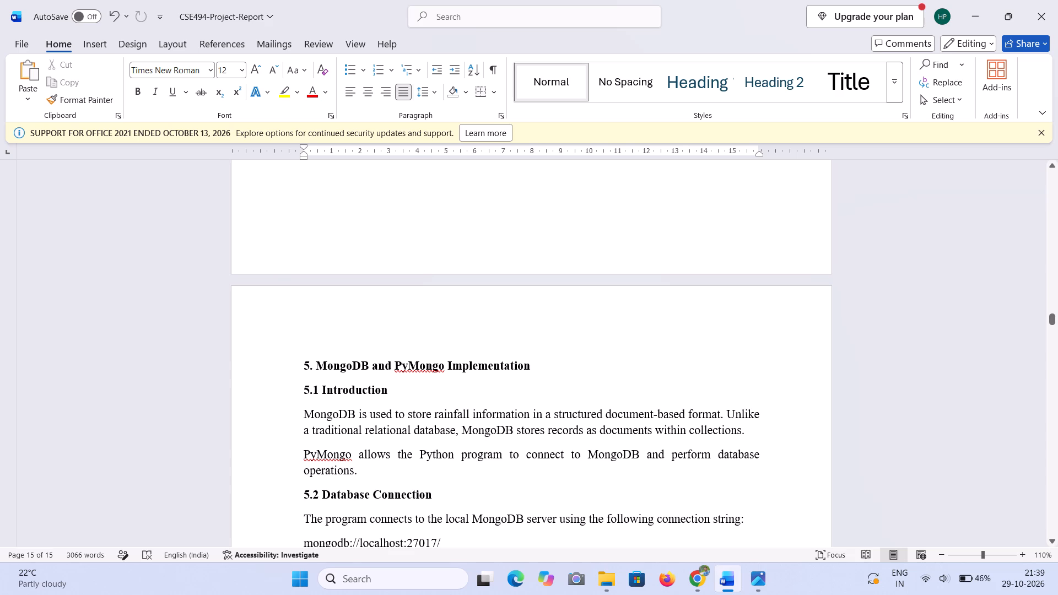
Read section 5, MongoDB and PyMongo Implementation, checking its subsections for a suitable place for screenshots.
scroll(569, 423, down, 1)
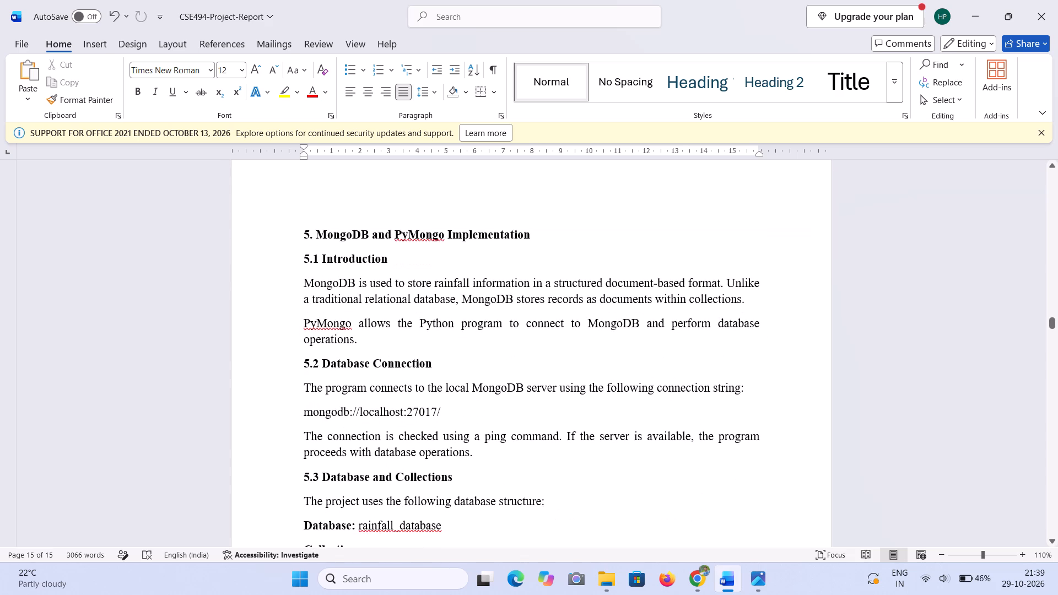
scroll(569, 423, down, 1)
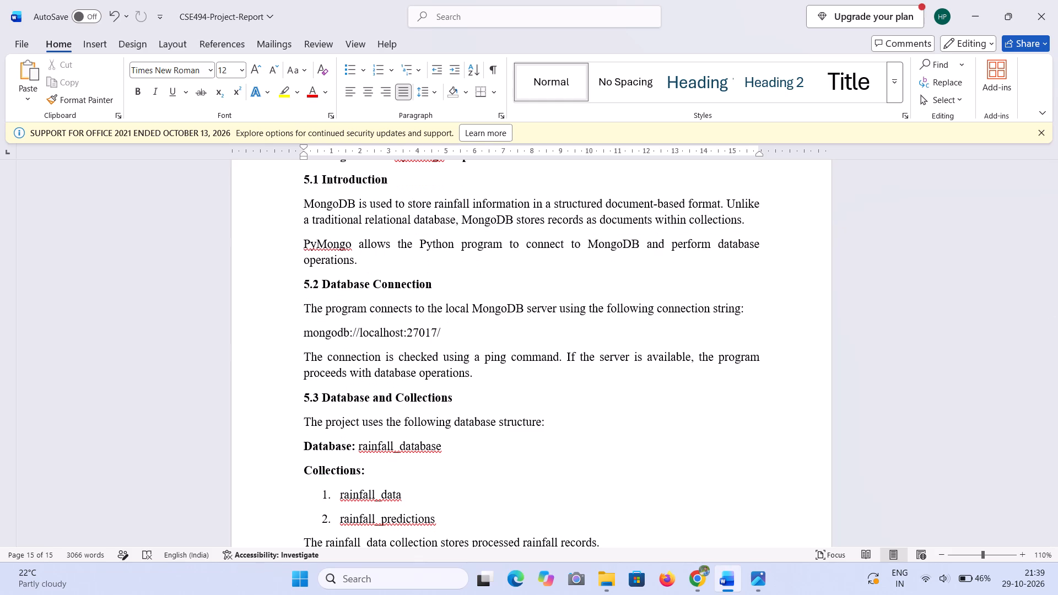
scroll(569, 423, down, 1)
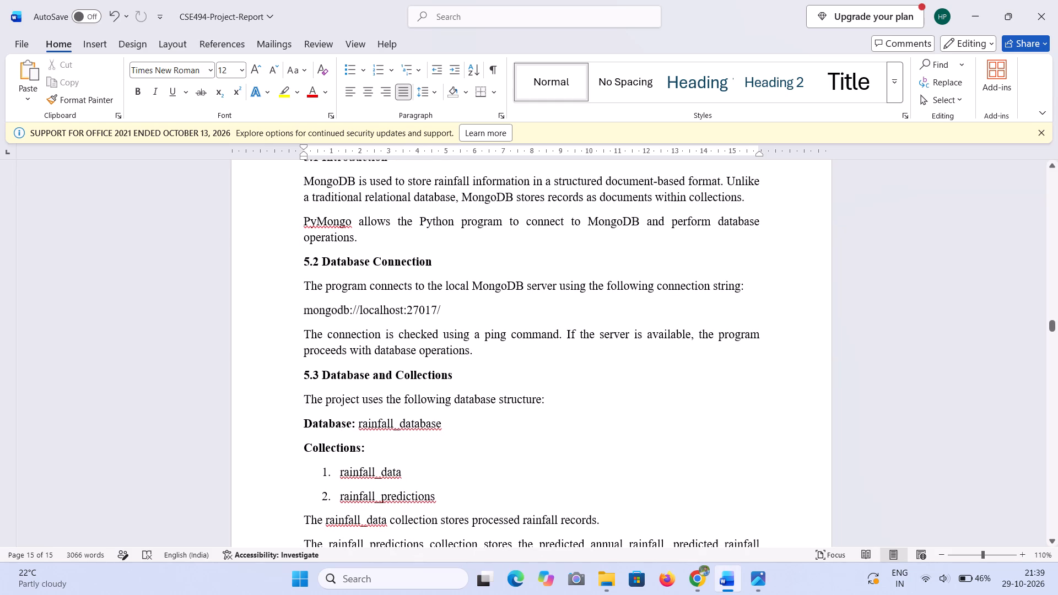
scroll(569, 423, down, 1)
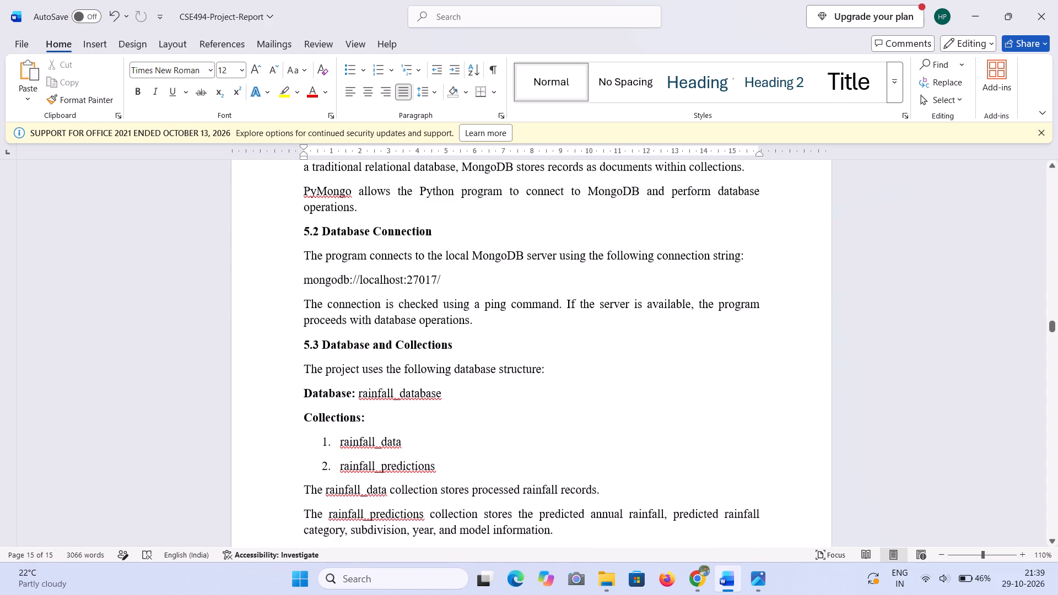
scroll(569, 423, down, 2)
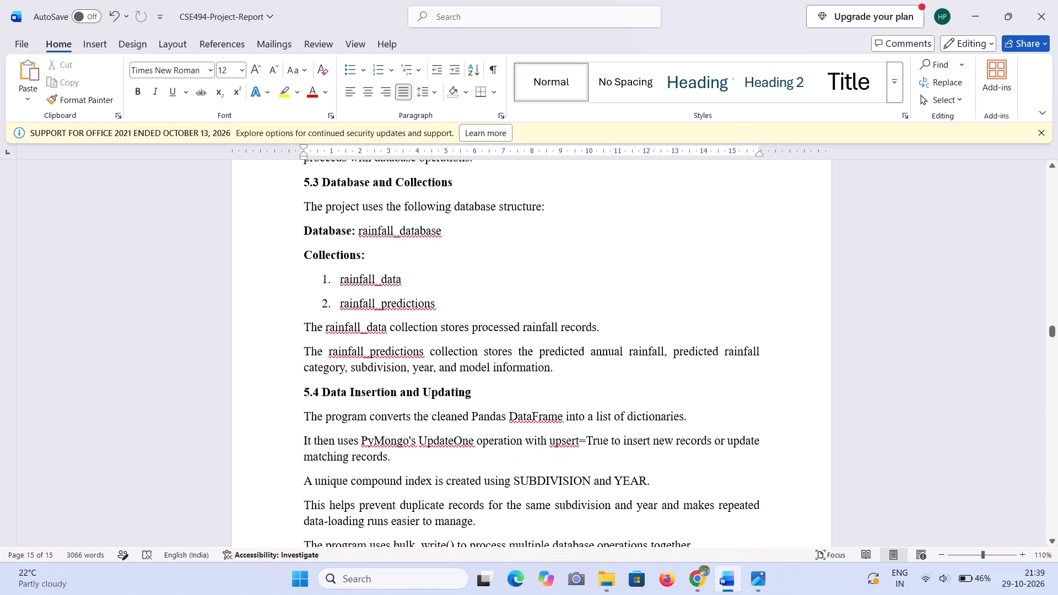
scroll(569, 423, down, 1)
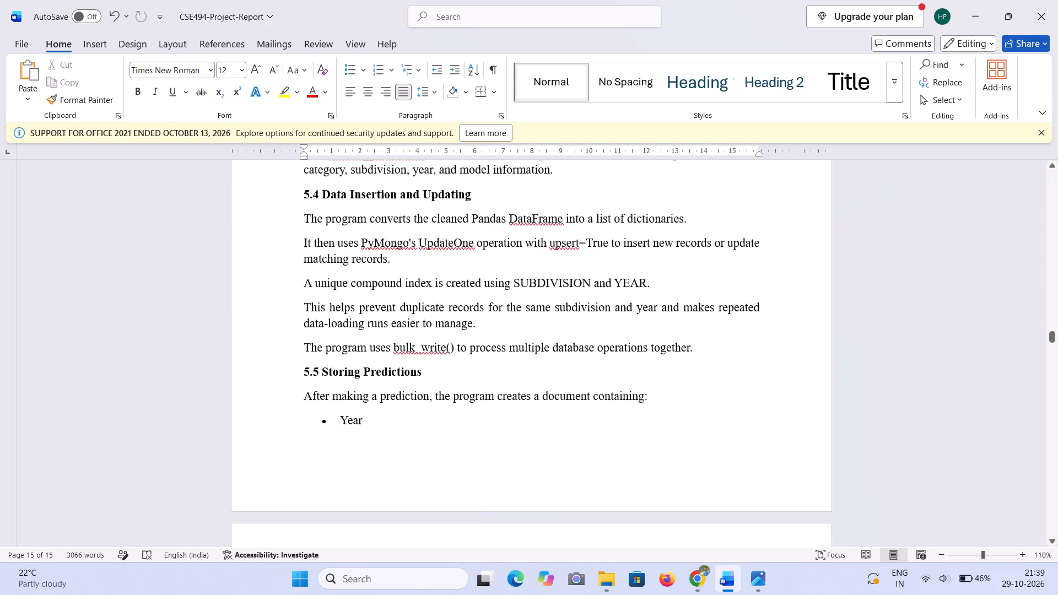
scroll(569, 423, down, 2)
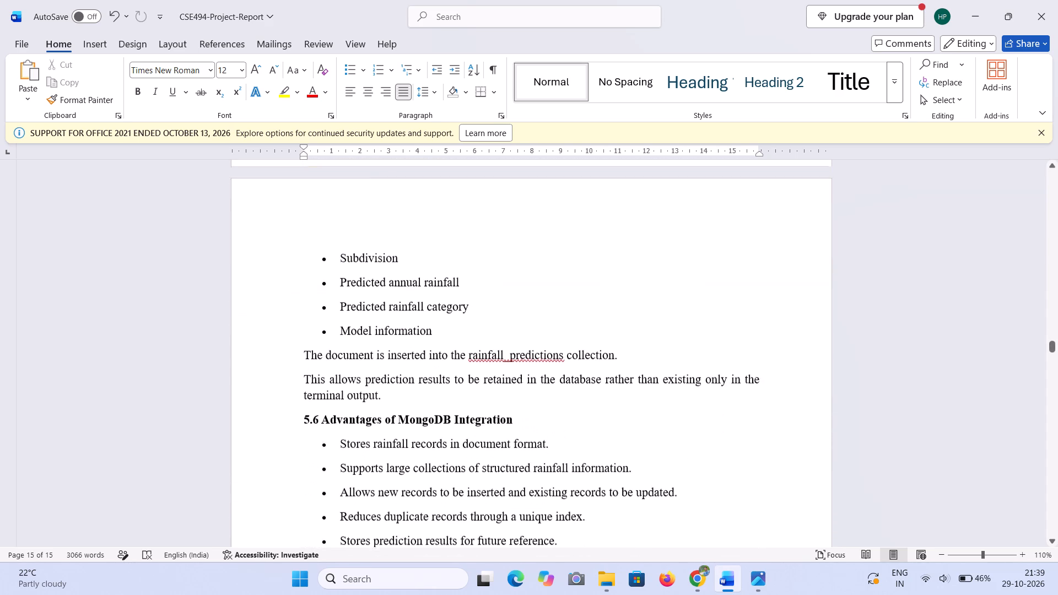
scroll(569, 423, down, 1)
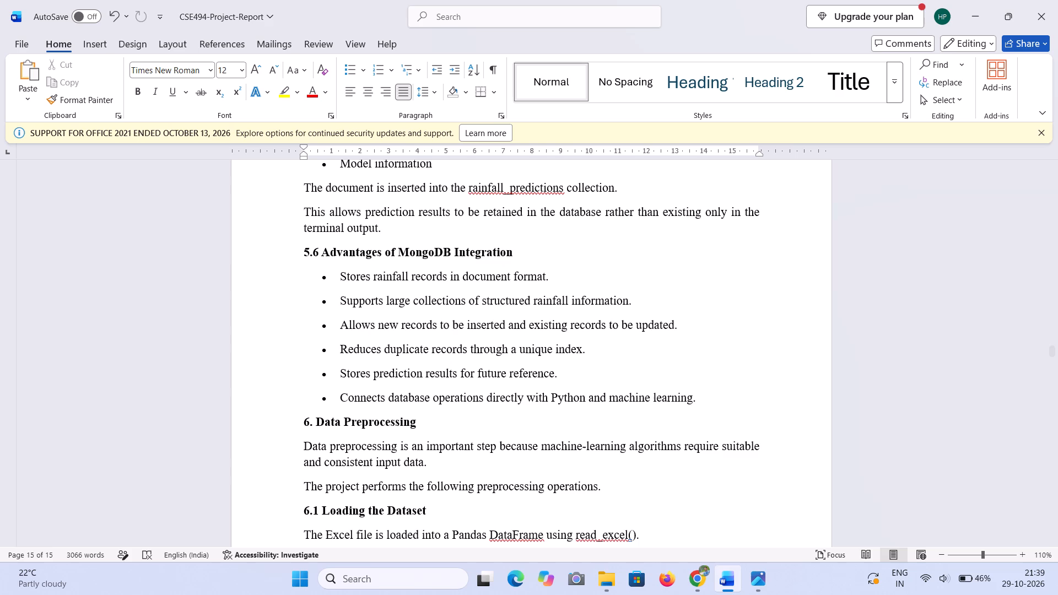
Look through Data Preprocessing, Rainfall Category Classification and sections 8.1 and 8.2 of the report for suitable screenshot positions.
scroll(569, 423, down, 1)
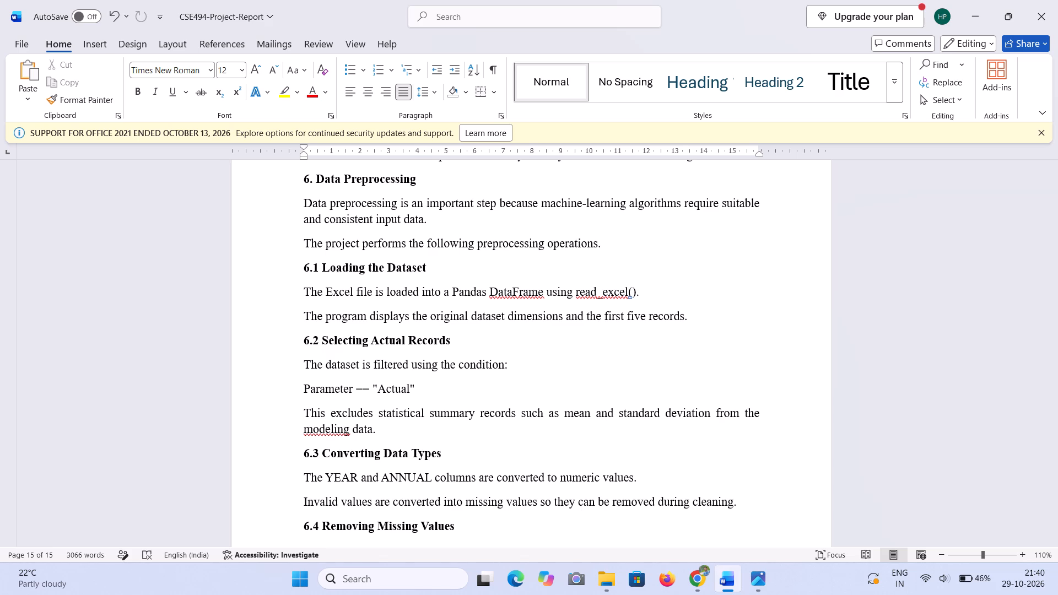
scroll(569, 423, up, 1)
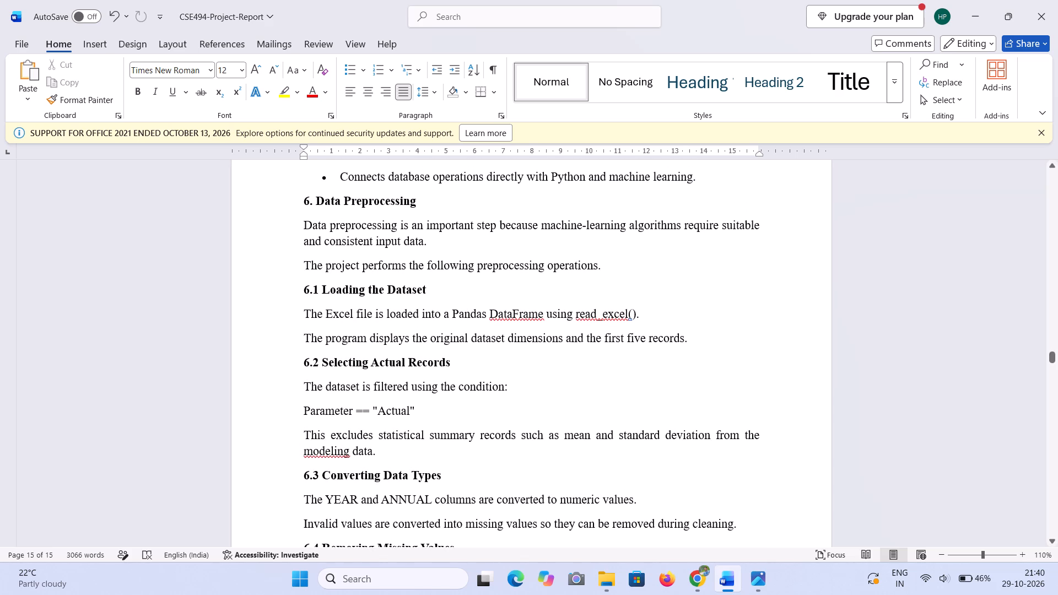
scroll(610, 359, up, 1)
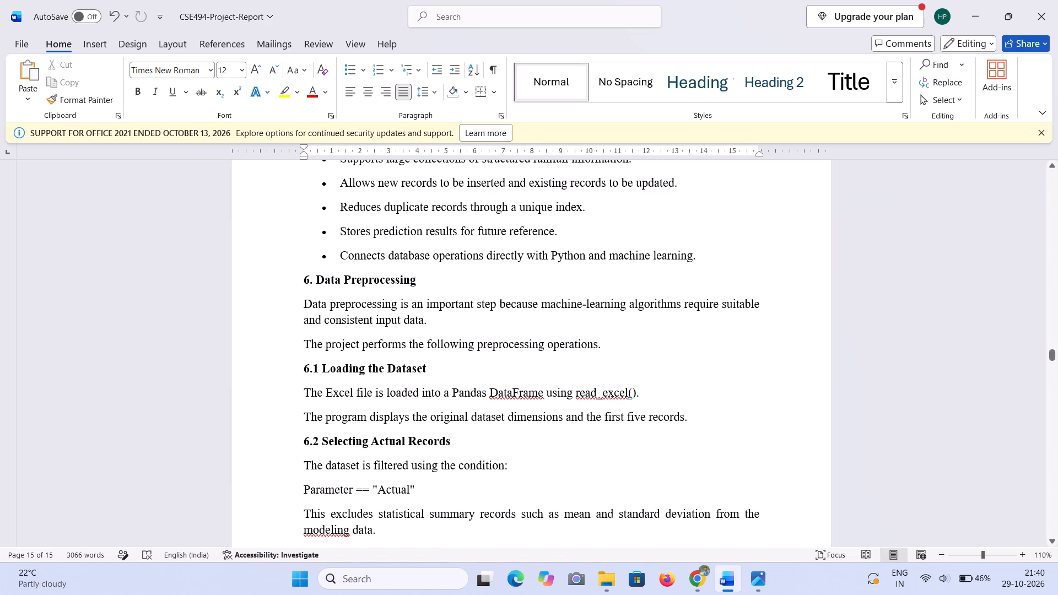
scroll(595, 385, down, 1)
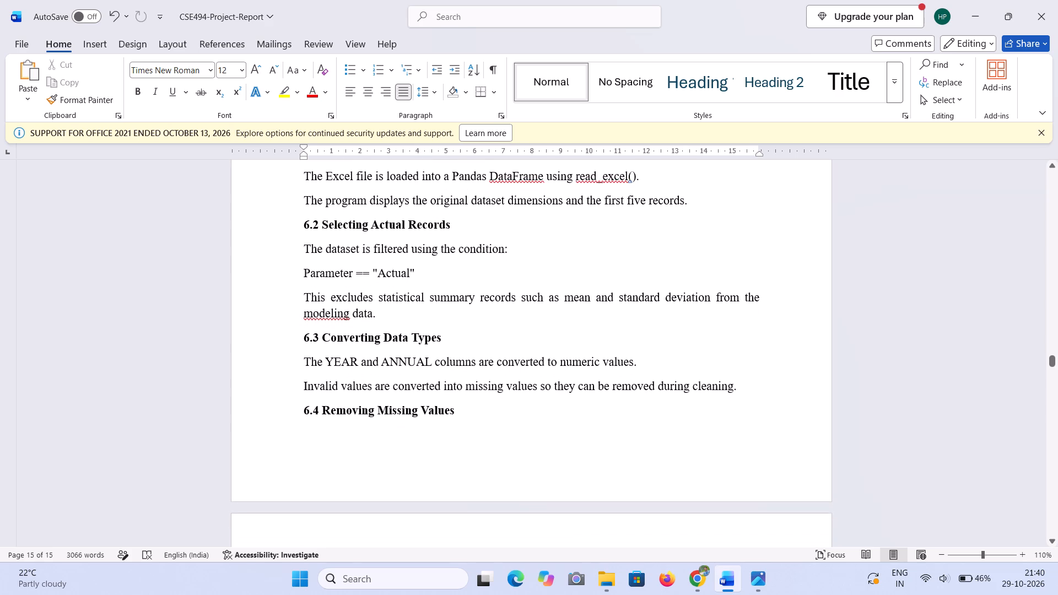
scroll(595, 385, down, 3)
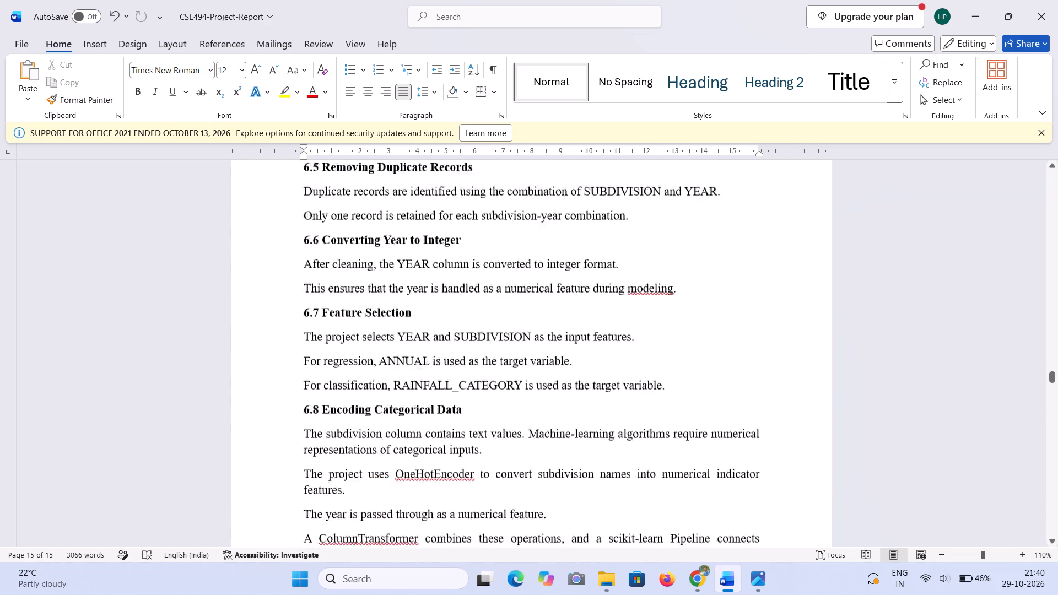
scroll(595, 385, down, 4)
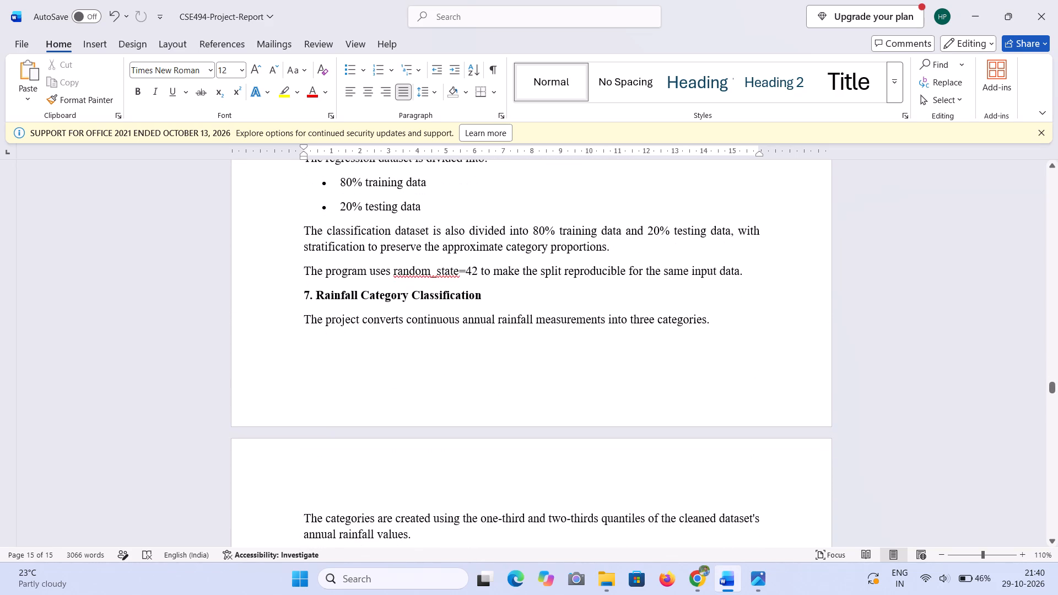
scroll(595, 385, down, 1)
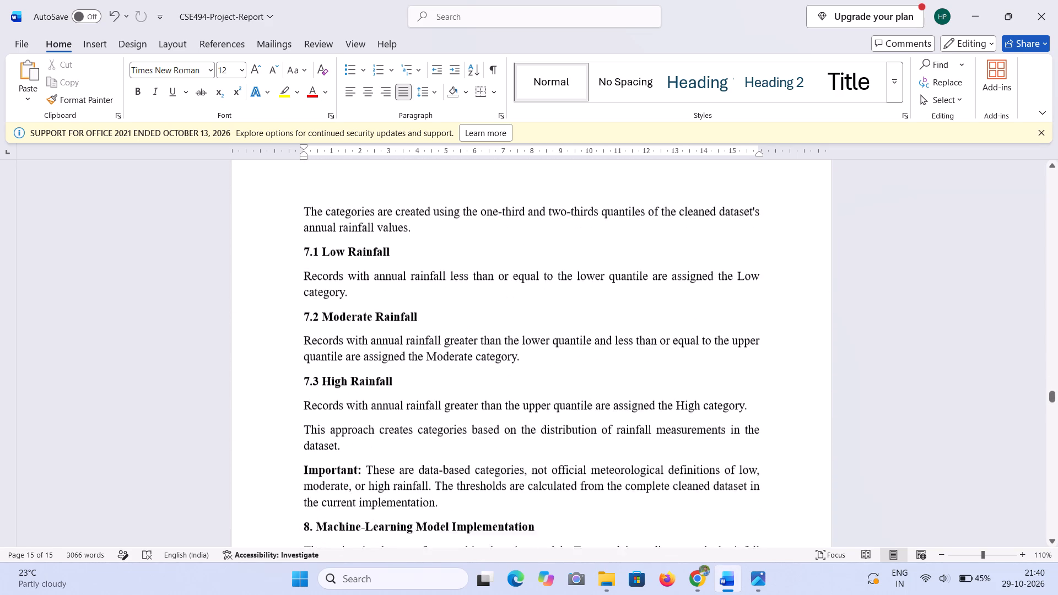
scroll(595, 385, down, 2)
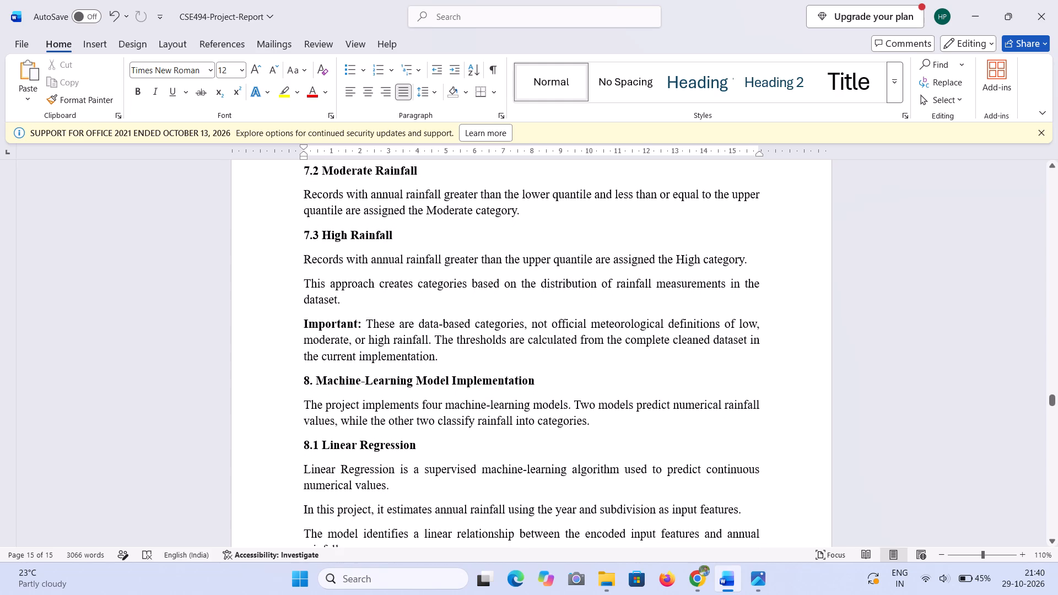
scroll(595, 385, down, 3)
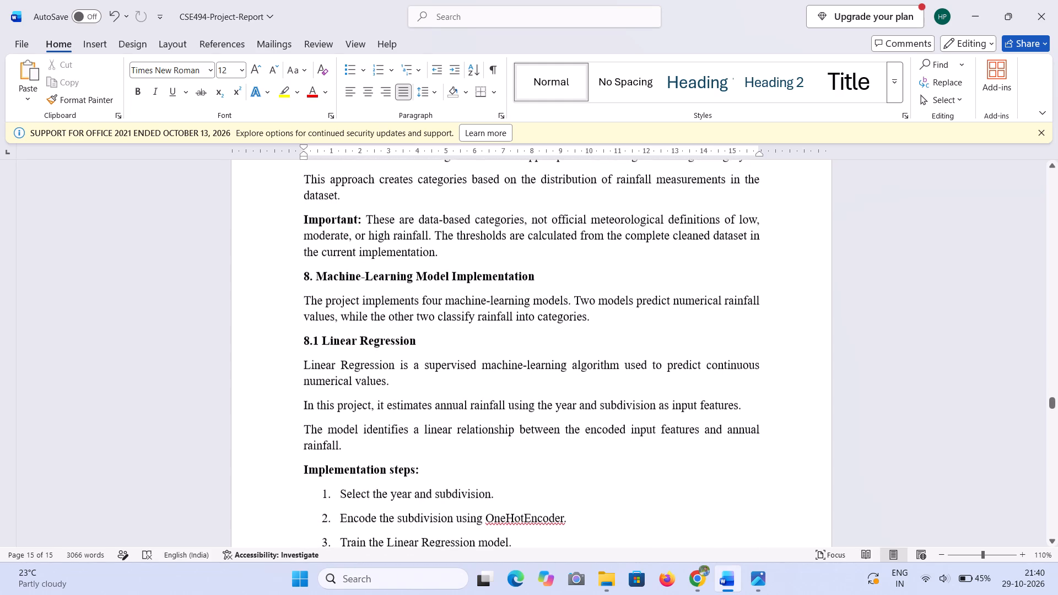
scroll(595, 385, down, 4)
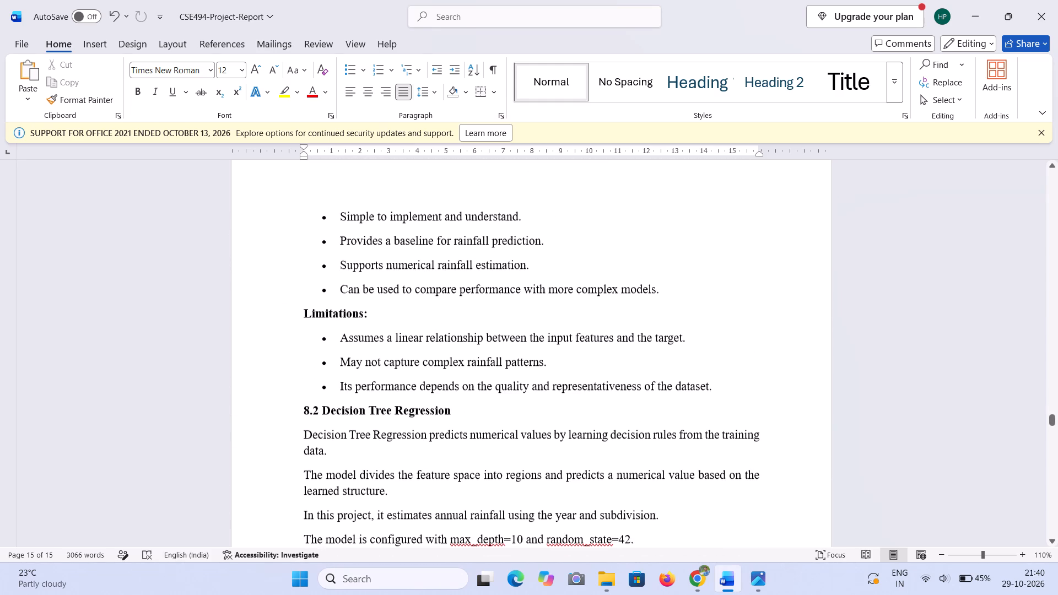
scroll(595, 385, up, 2)
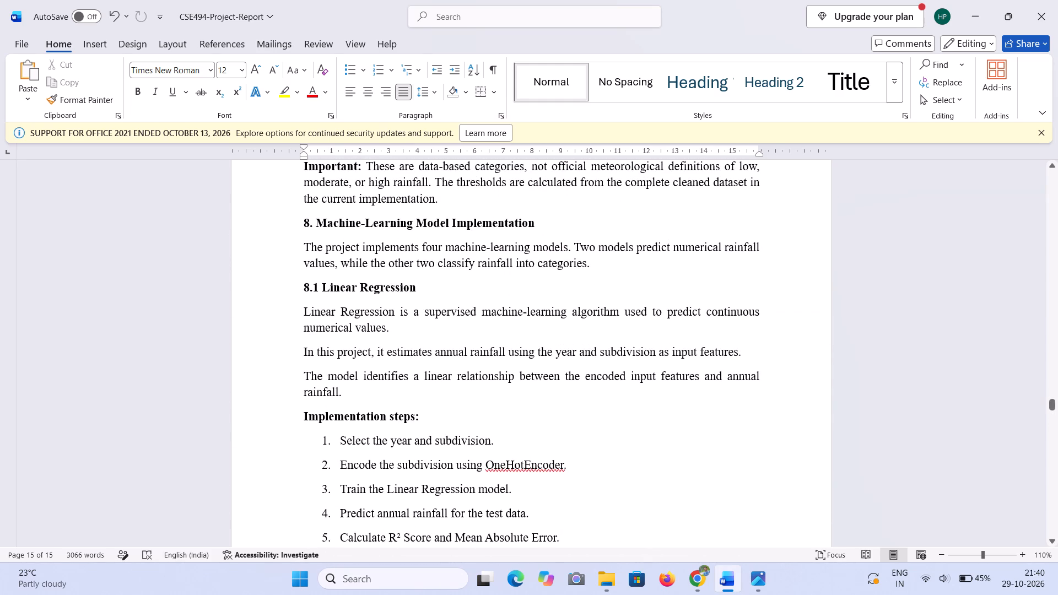
Switch to Photos and browse forward from the code screenshot through the rainfall graphs, terminal outputs and MongoDB screenshots.
click(752, 574)
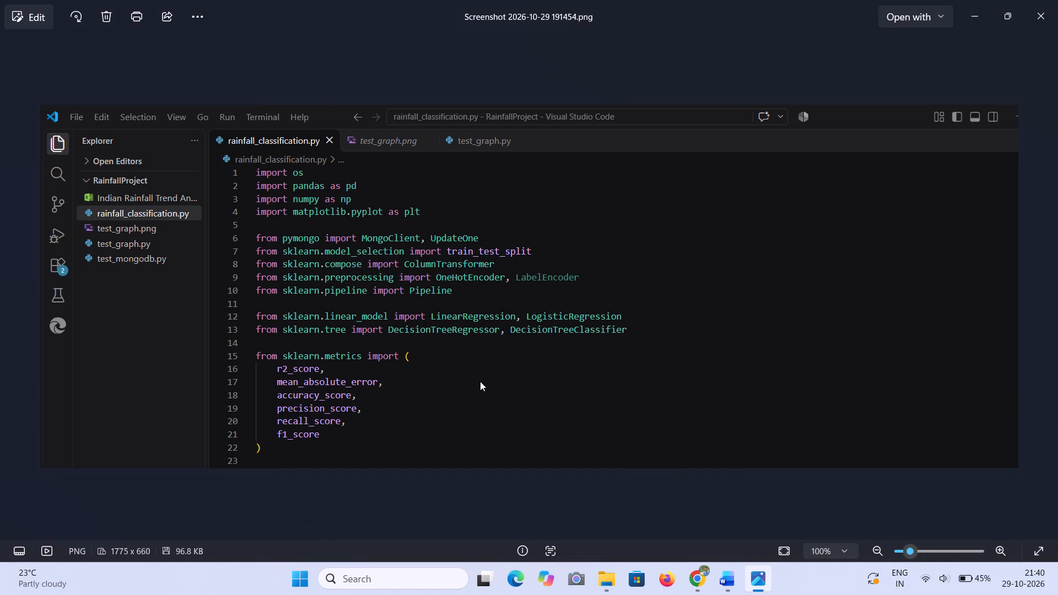
key(Right)
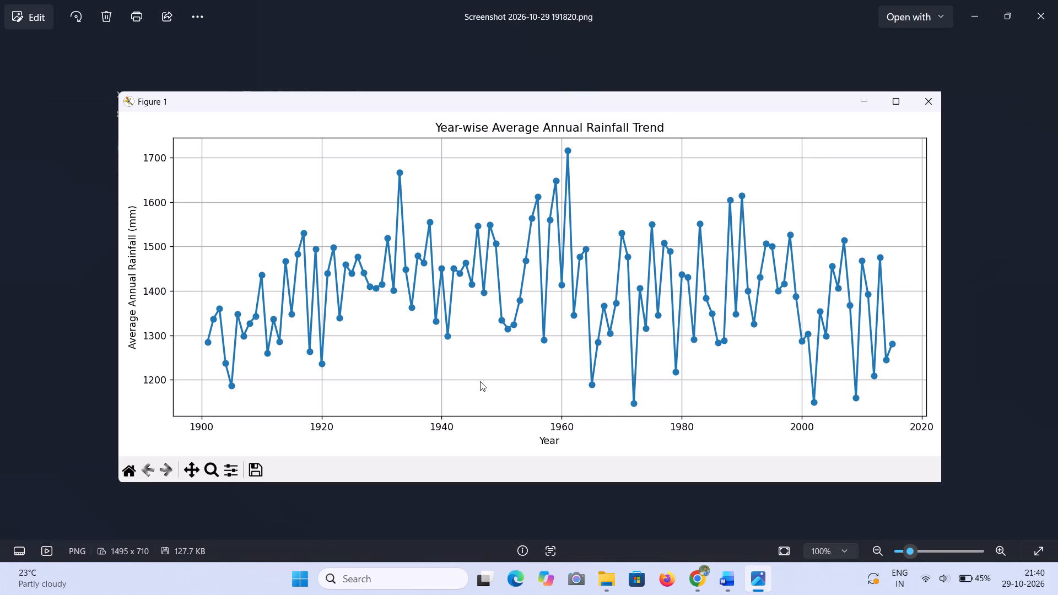
key(Right)
key(Right)
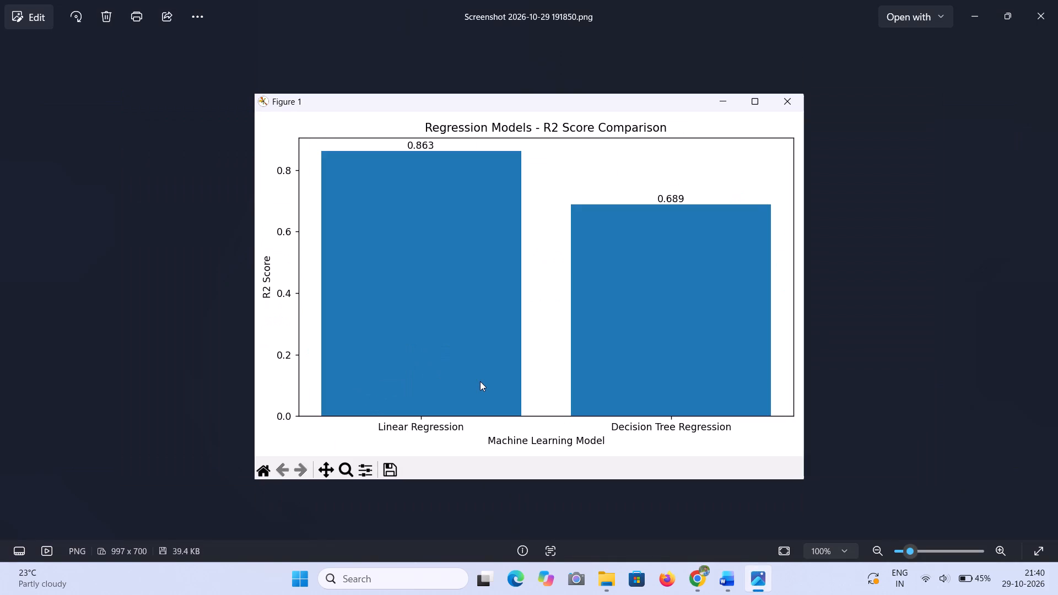
key(Down)
key(Left)
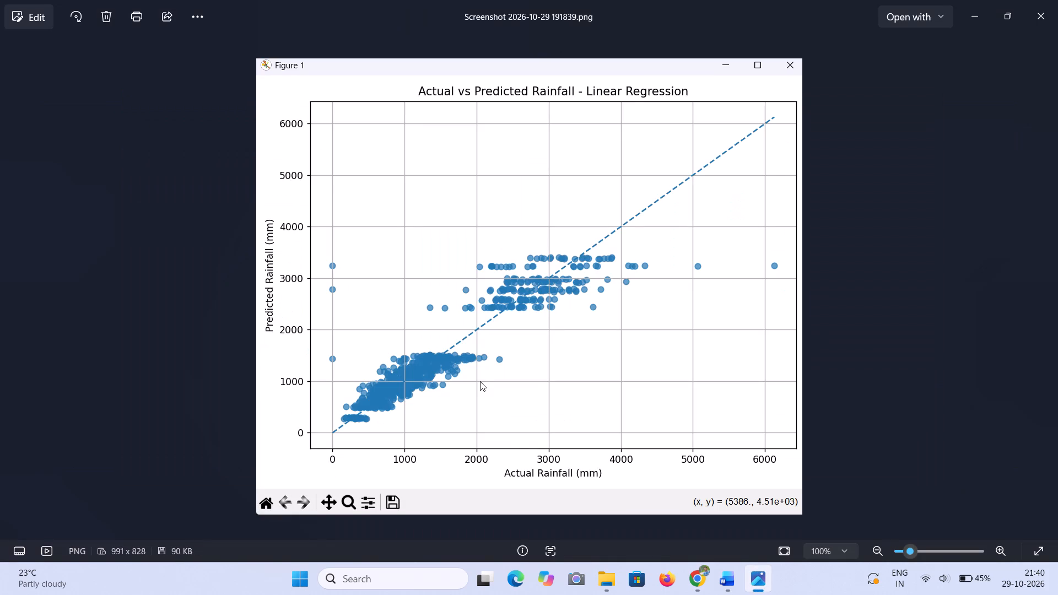
key(Right)
key(Right)
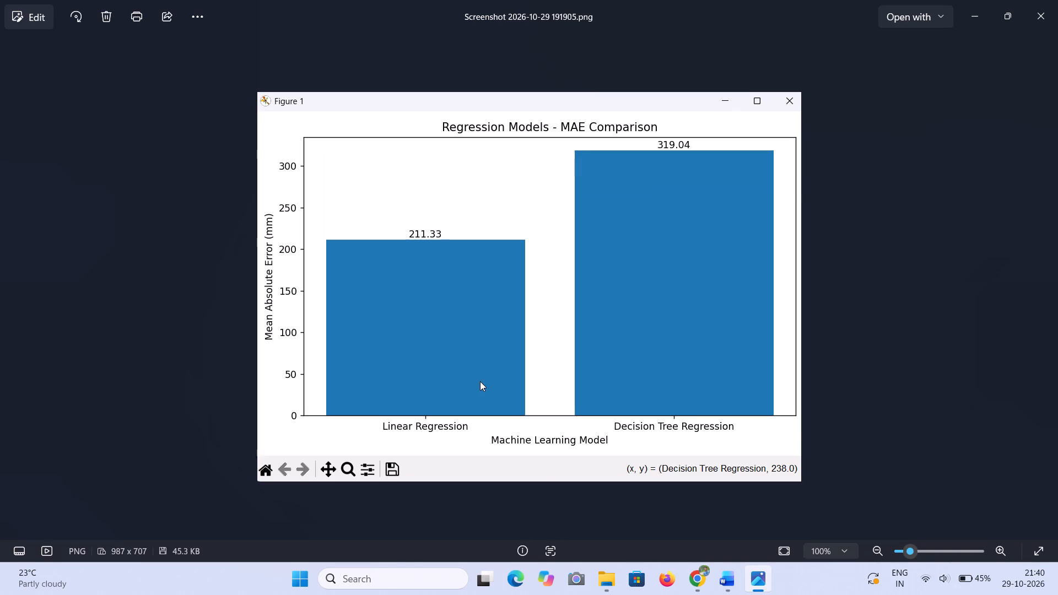
key(Right)
key(Right)
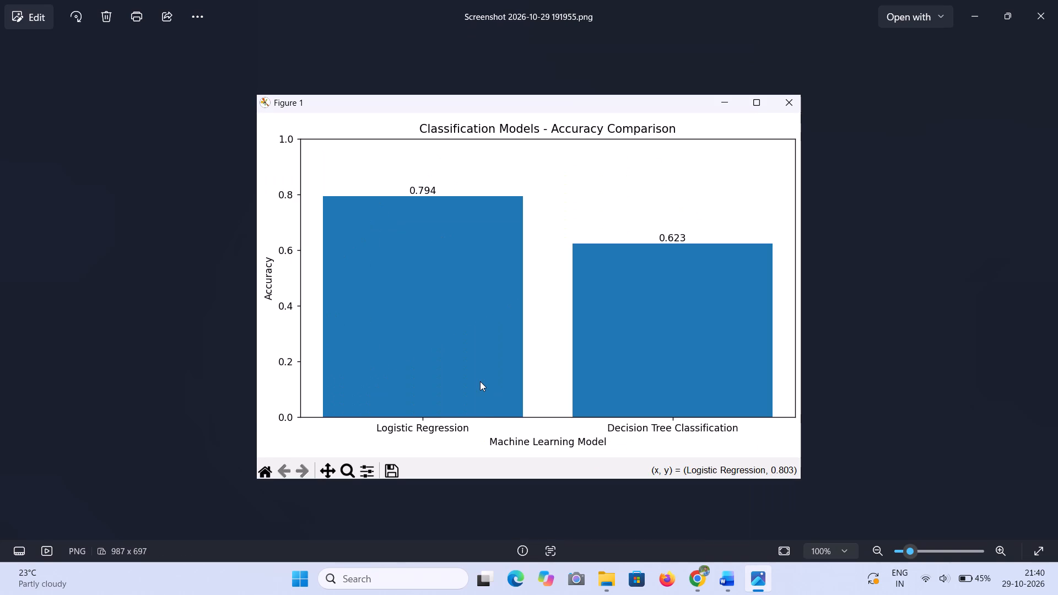
key(Right)
key(Right)
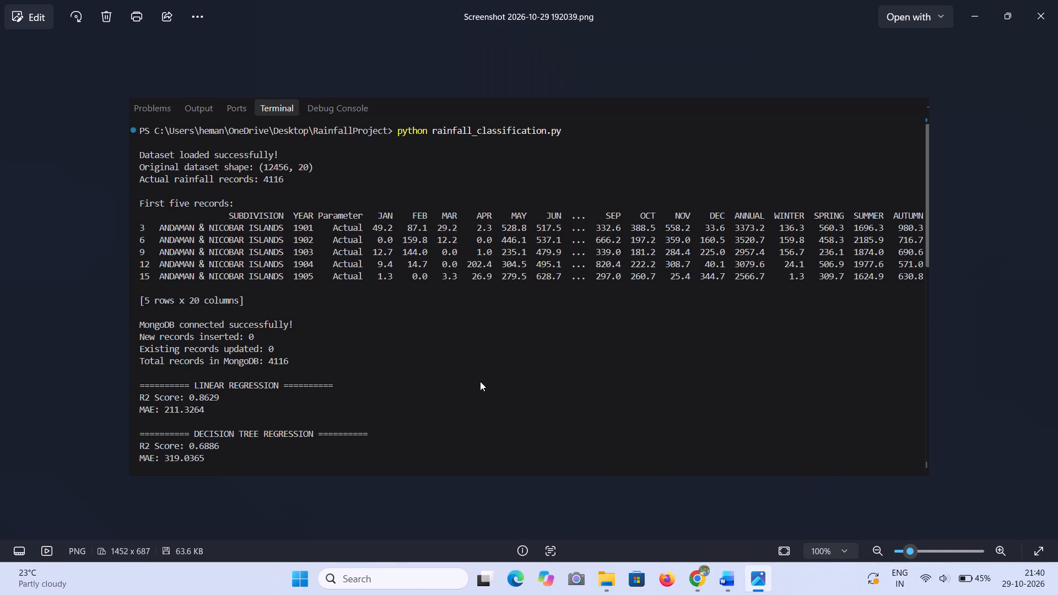
key(Right)
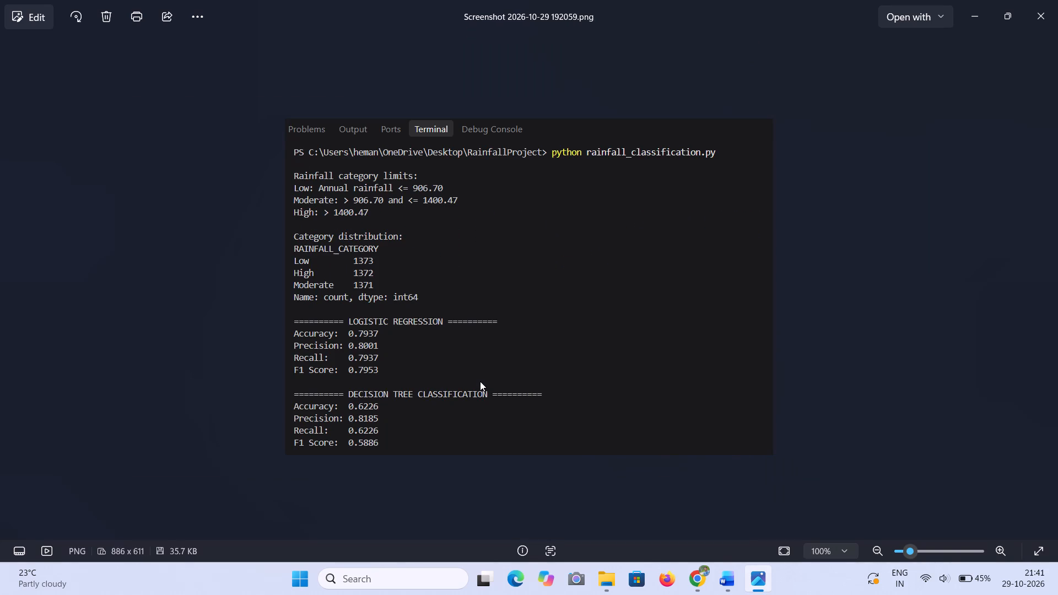
key(Right)
key(Right)
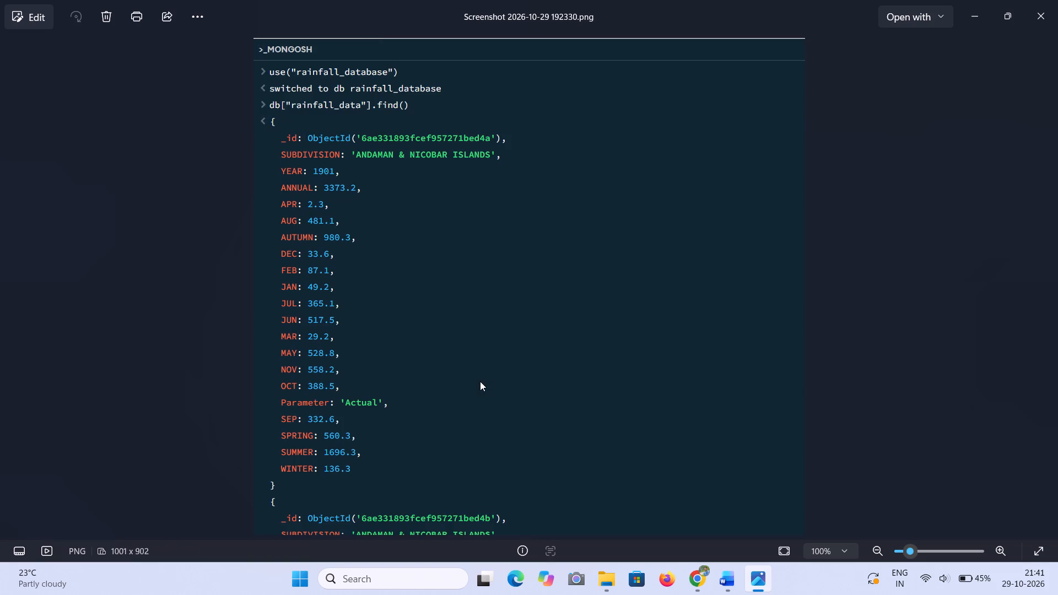
key(Right)
key(Right)
key(Right)
key(Right)
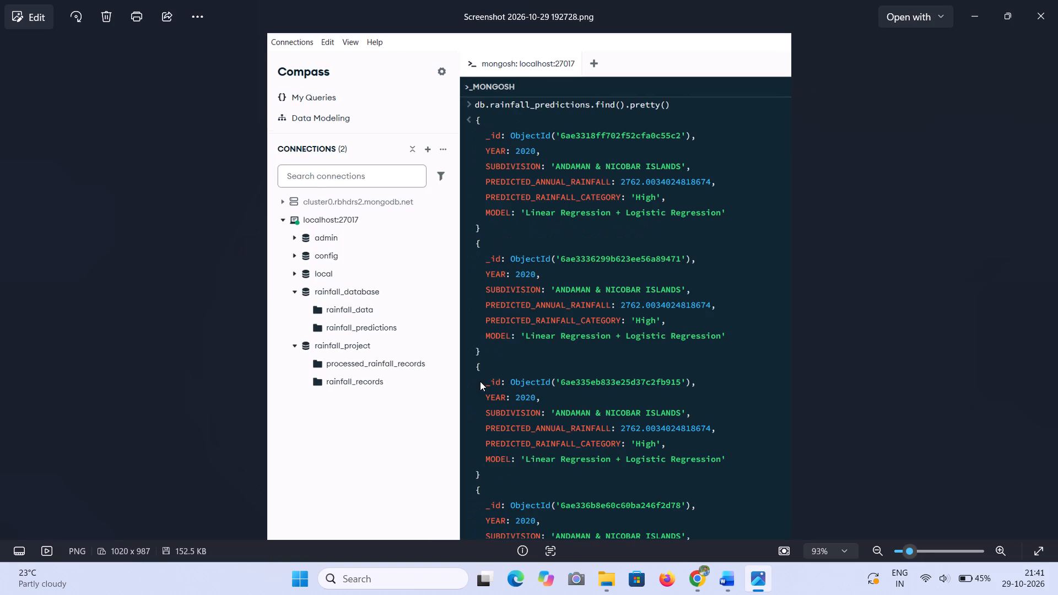
key(Right)
Browse back through the MongoDB, terminal and graph screenshots to the rainfall_classification.py code screenshot with the imports.
key(Left)
key(Left)
key(Left)
key(Left)
key(Left)
key(Left)
key(Left)
key(Left)
key(Left)
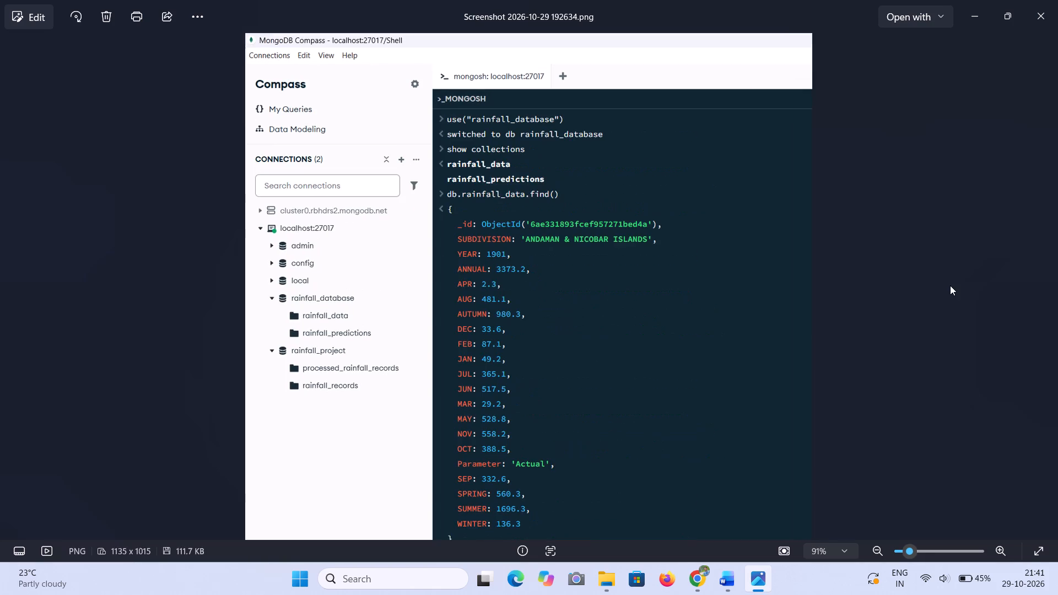
key(Left)
key(Left)
key(Left)
key(Left)
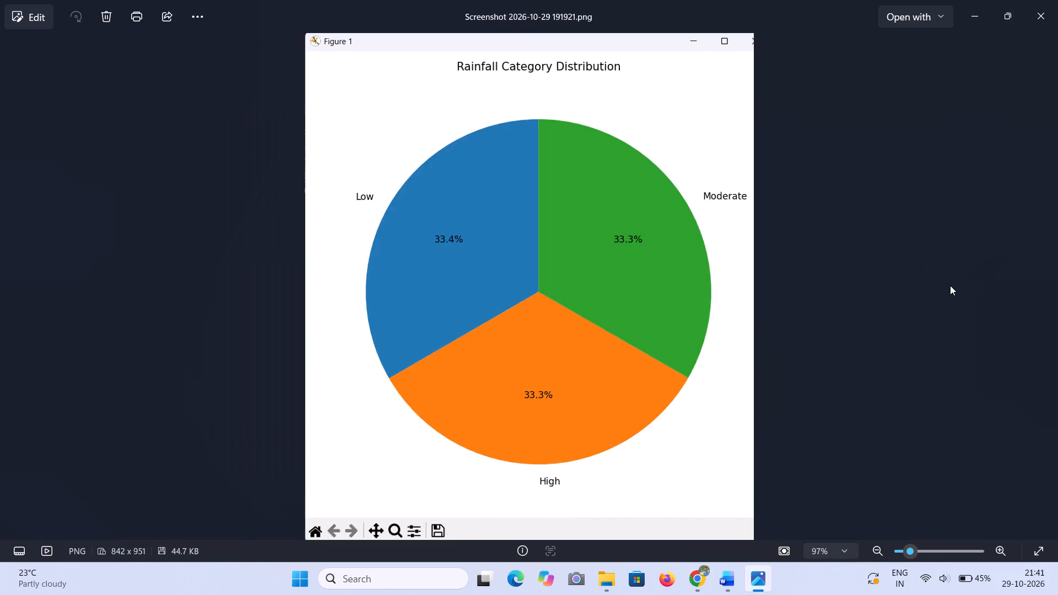
key(Left)
key(Left)
key(Left)
key(Left)
key(Left)
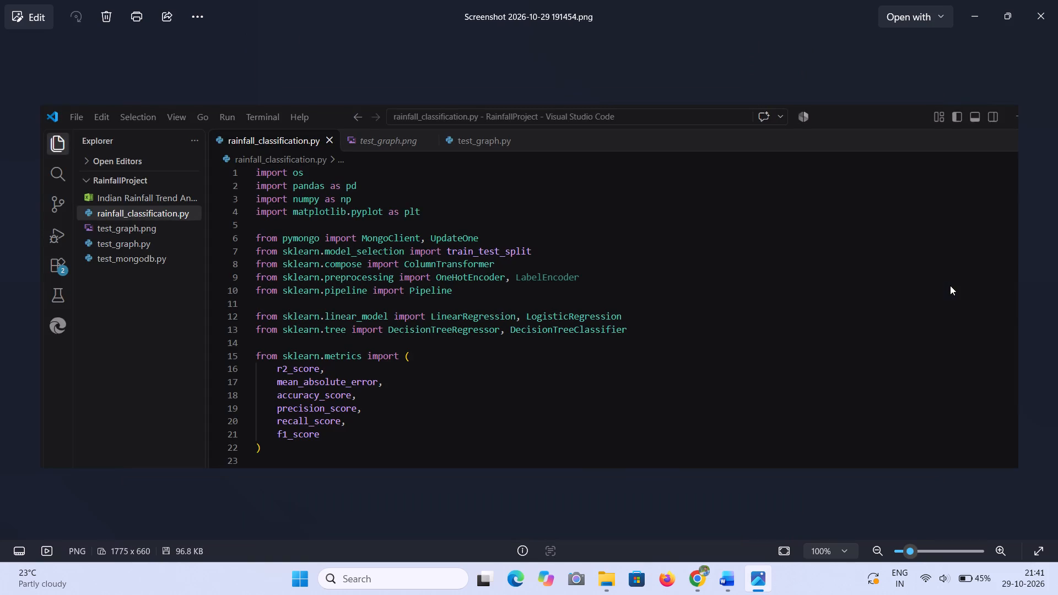
key(Left)
key(Right)
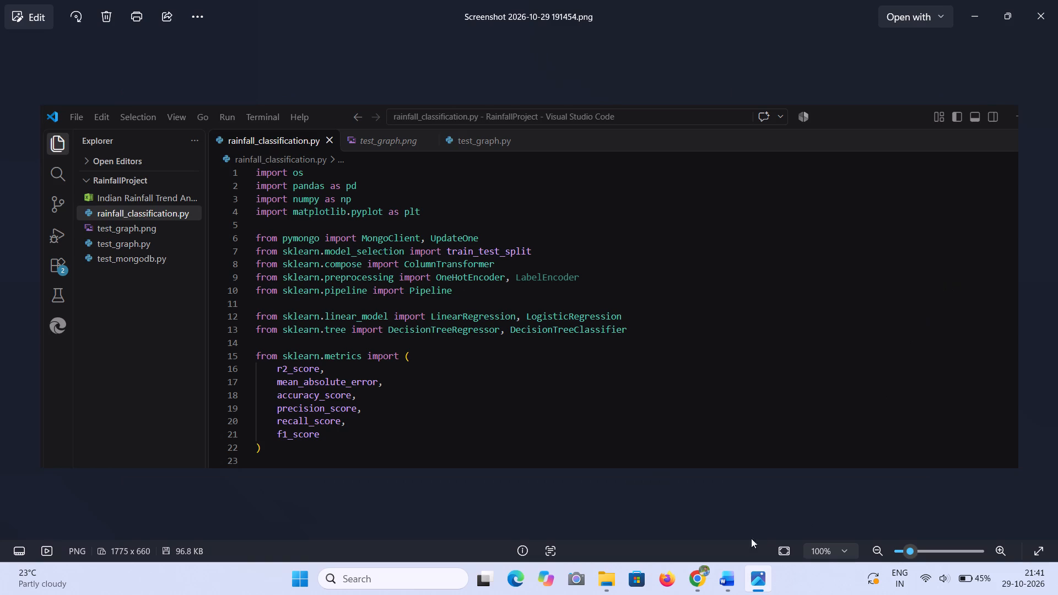
Return to the report in Word and look back from section 8 to section 4, Dataset Description, for a screenshot position.
click(728, 574)
scroll(585, 413, up, 1)
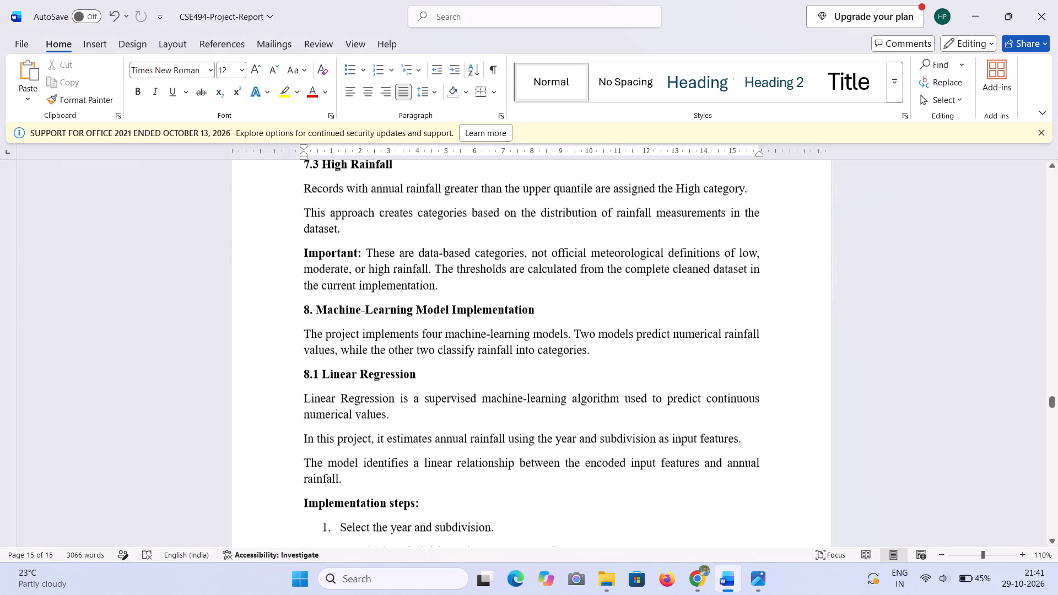
scroll(585, 413, up, 1)
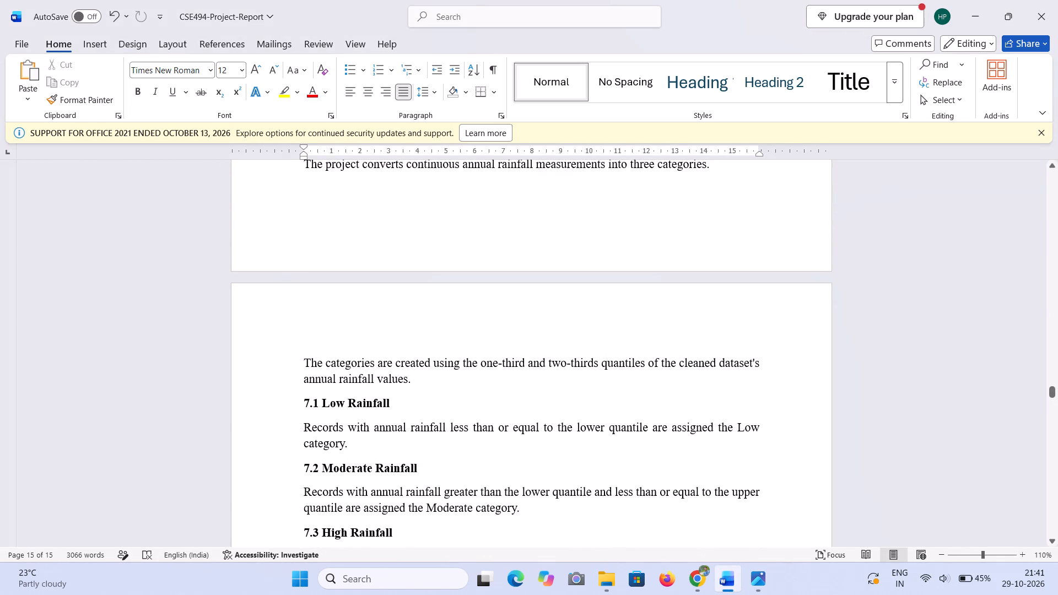
scroll(585, 413, up, 1)
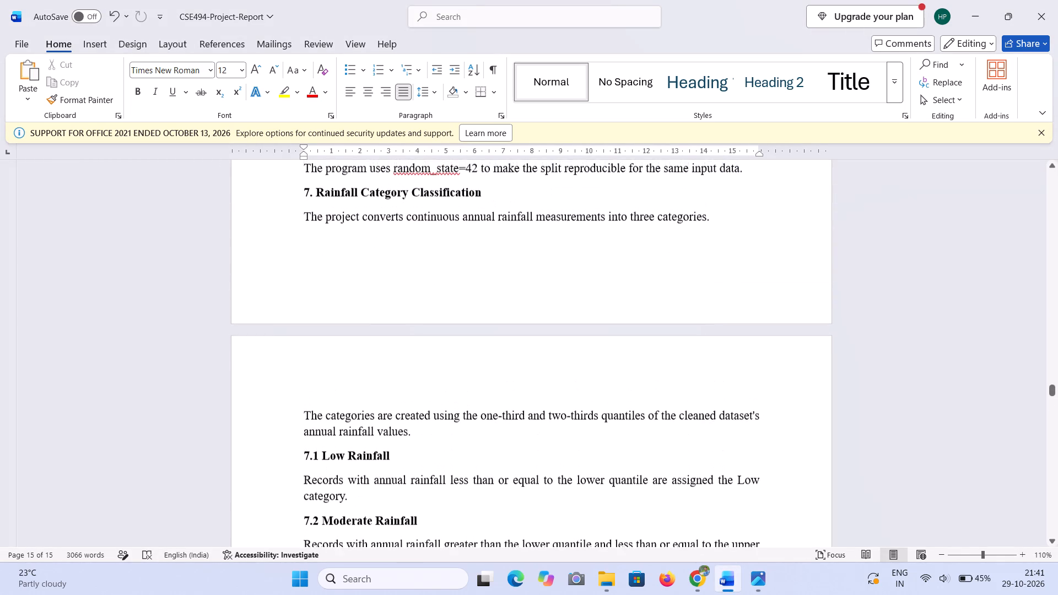
scroll(585, 413, up, 4)
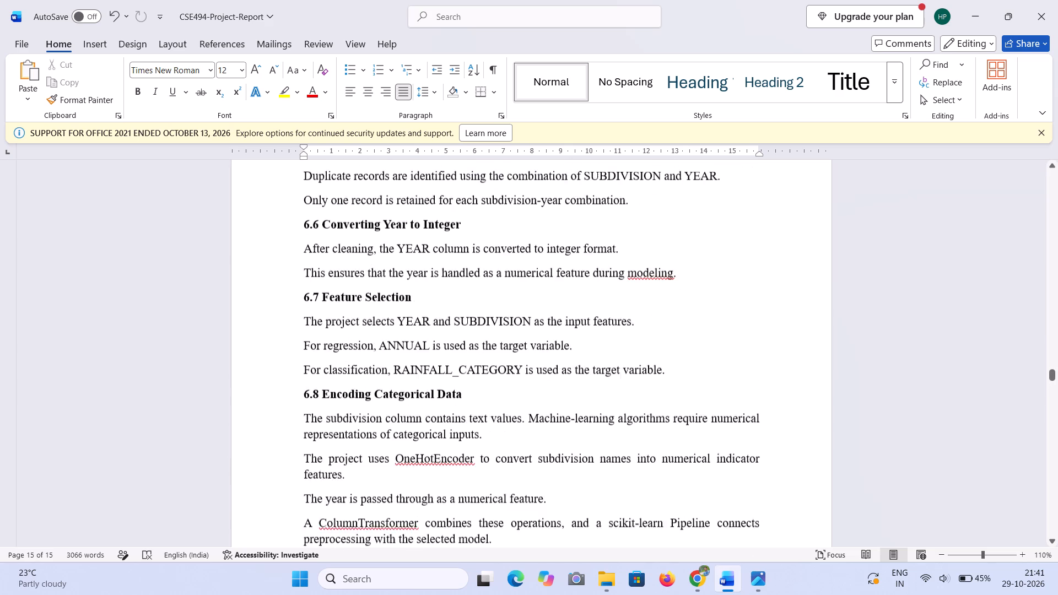
scroll(585, 413, up, 5)
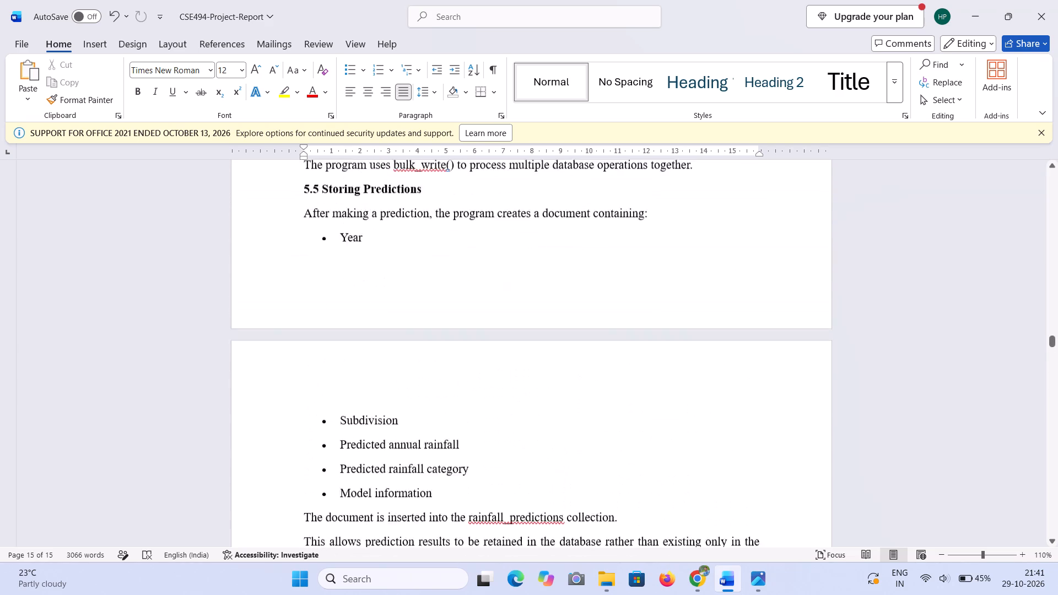
scroll(585, 413, up, 3)
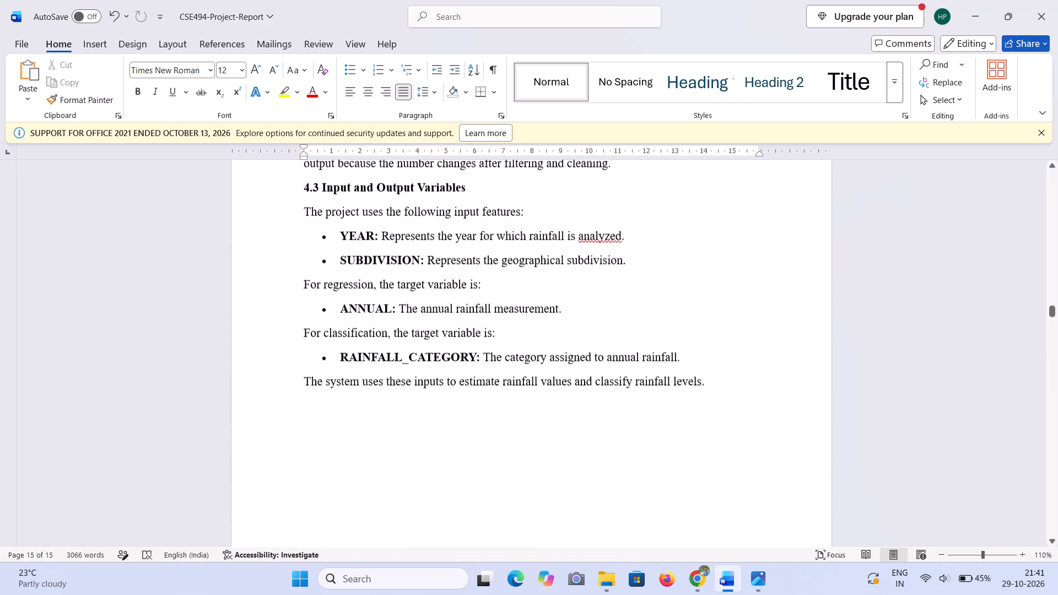
scroll(585, 413, up, 4)
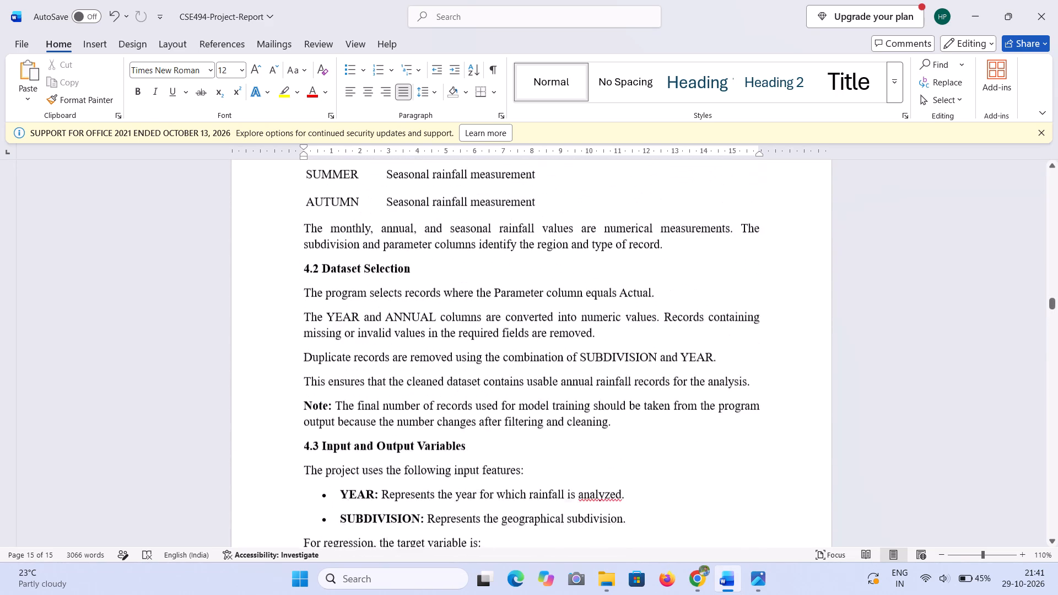
scroll(585, 413, up, 3)
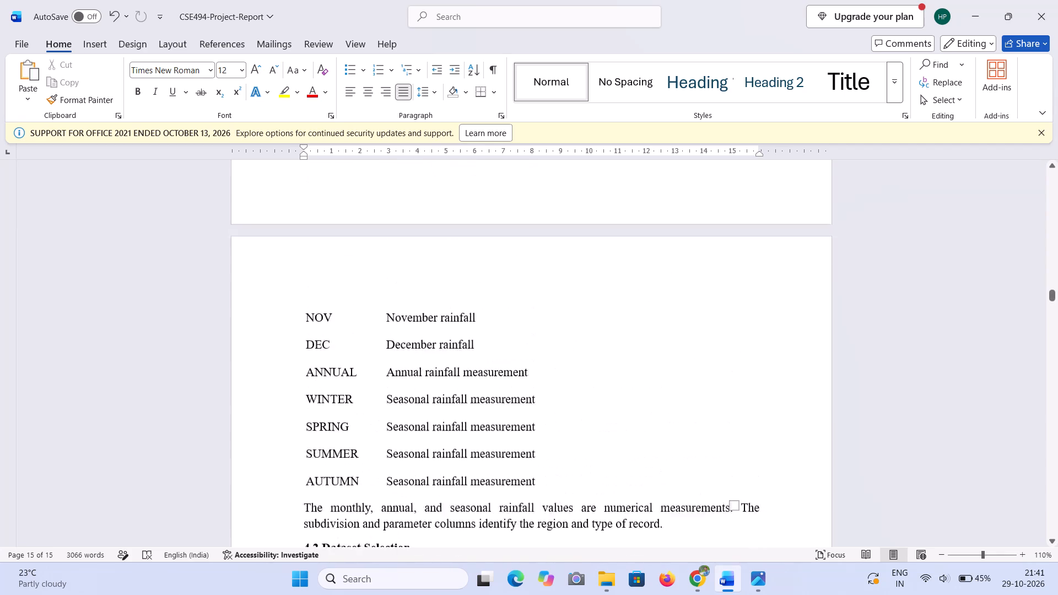
scroll(585, 413, up, 3)
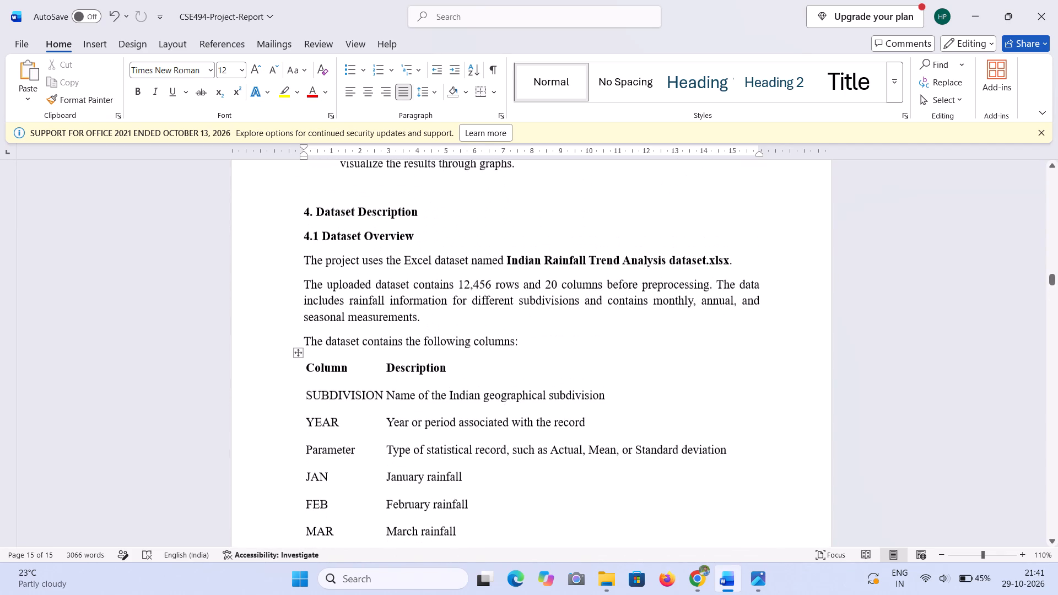
Review the report from 4.1 Dataset Overview through 5.5 Storing Predictions for a suitable screenshot position.
scroll(585, 413, down, 1)
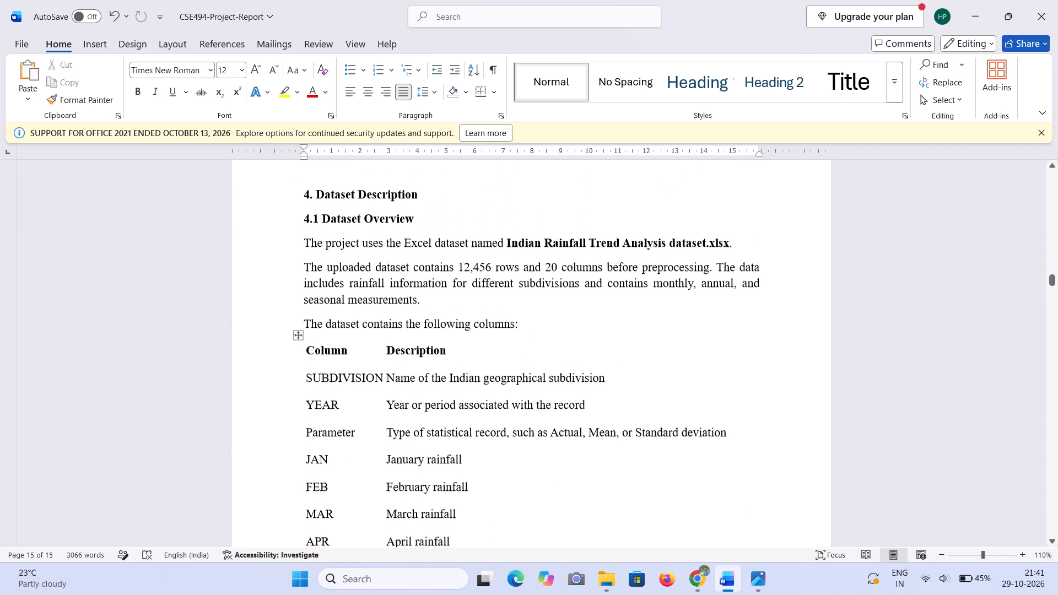
scroll(585, 413, down, 3)
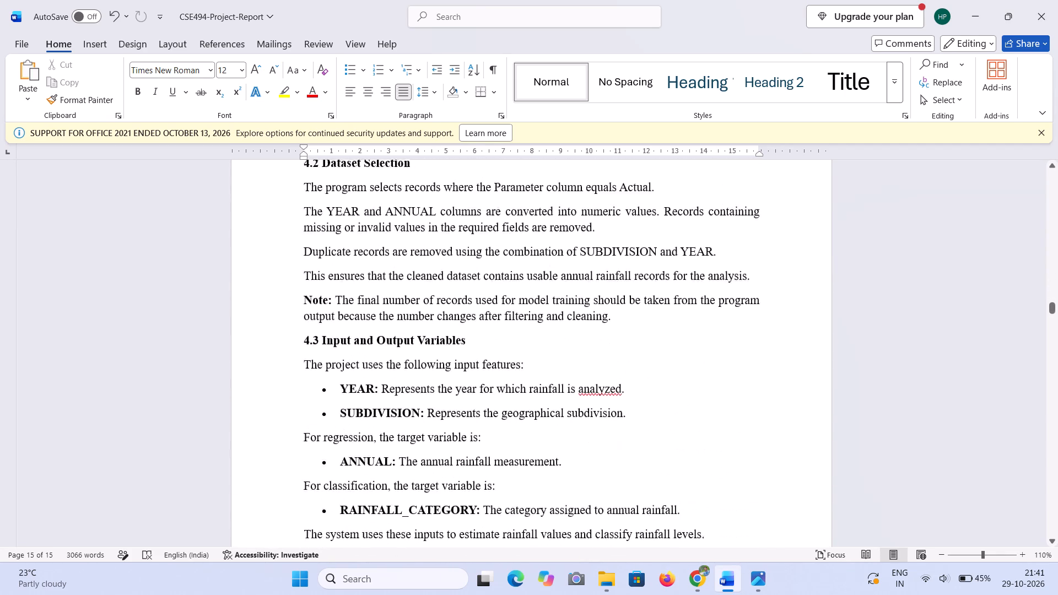
scroll(585, 413, down, 3)
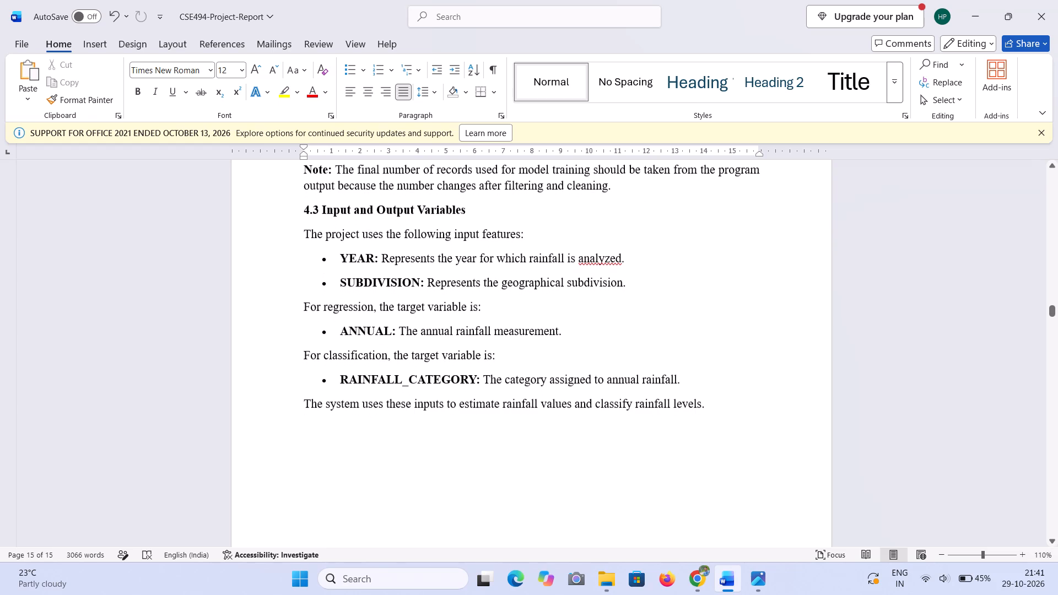
scroll(585, 413, down, 3)
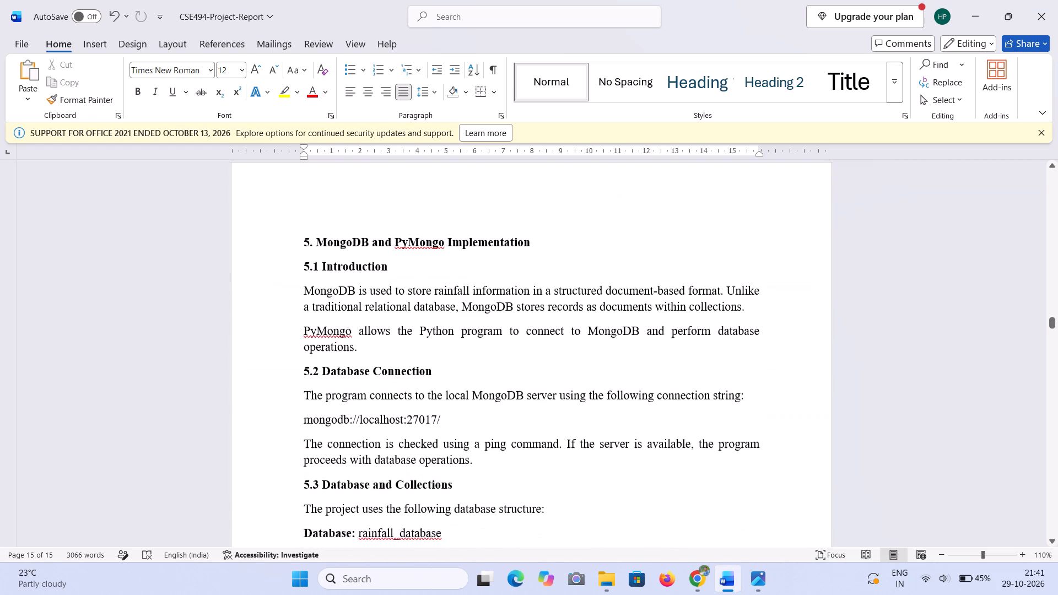
scroll(585, 413, down, 1)
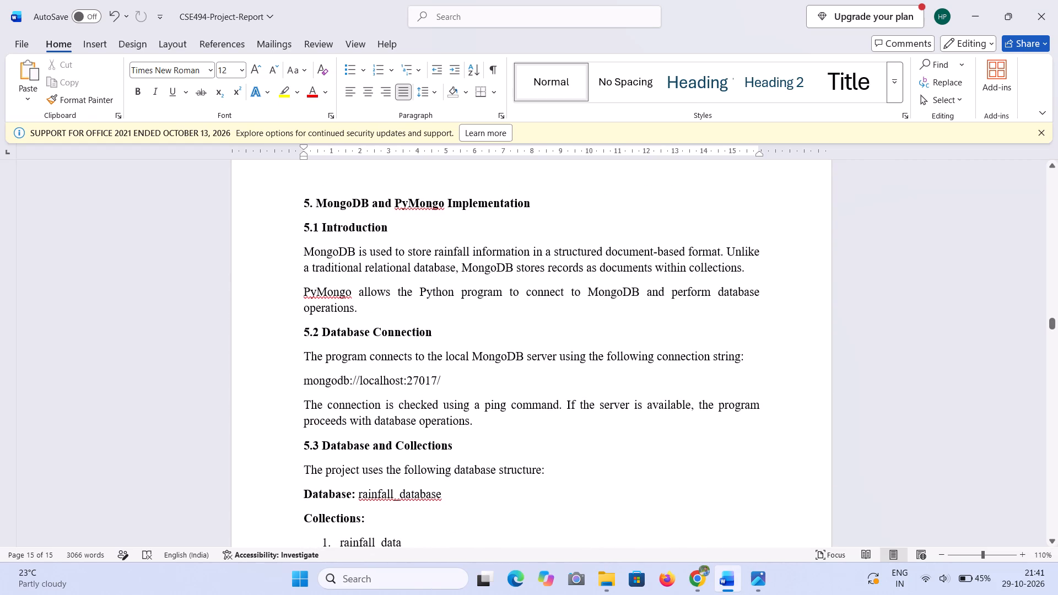
scroll(585, 413, down, 2)
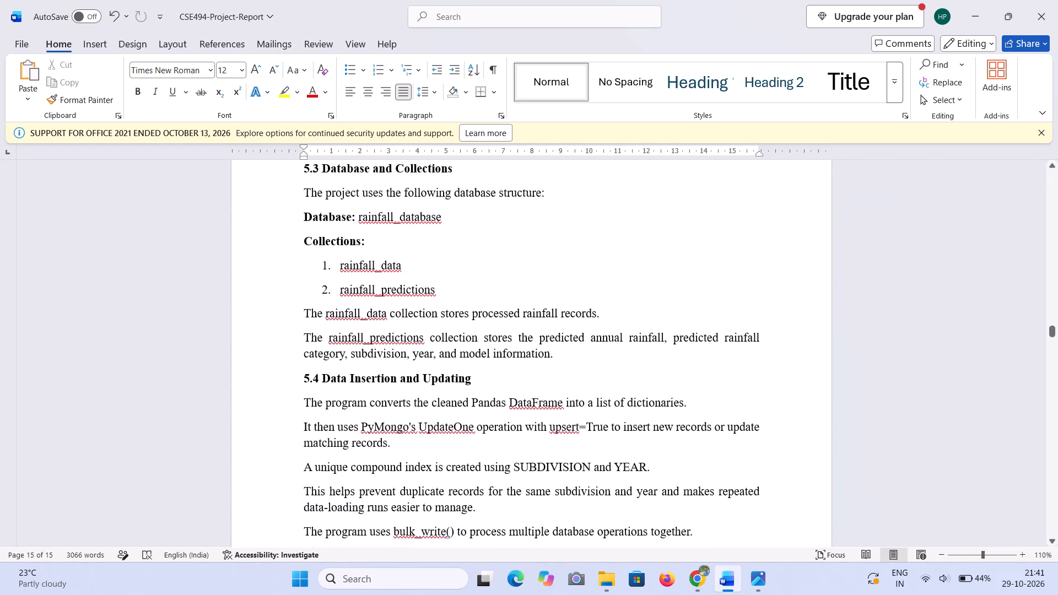
scroll(585, 413, down, 2)
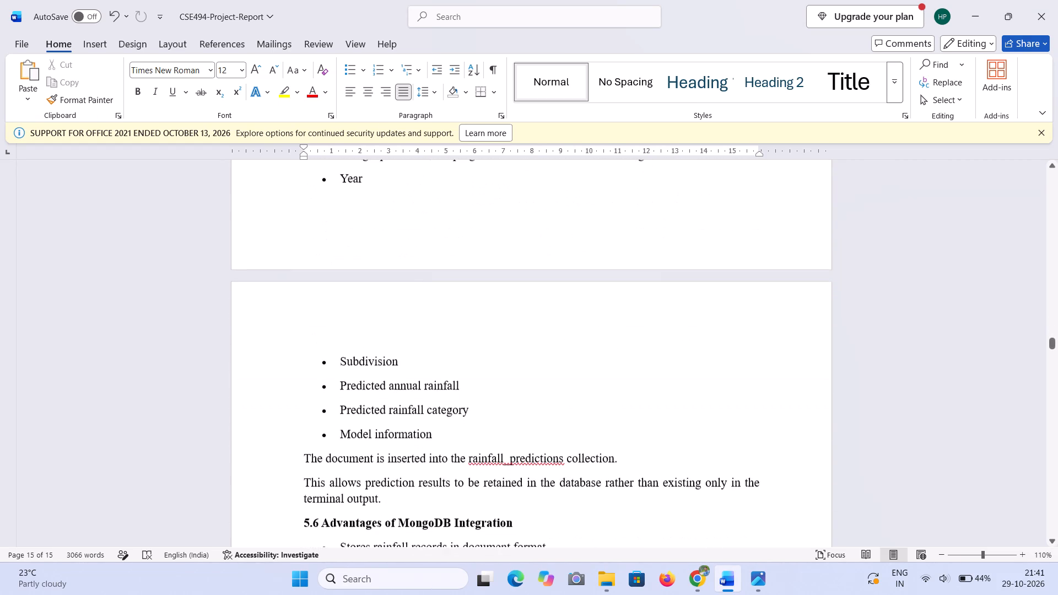
Insert three blank lines between the last bullet of 5.6 Advantages of MongoDB Integration and the heading 6. Data Preprocessing, placing the cursor there.
scroll(585, 413, down, 3)
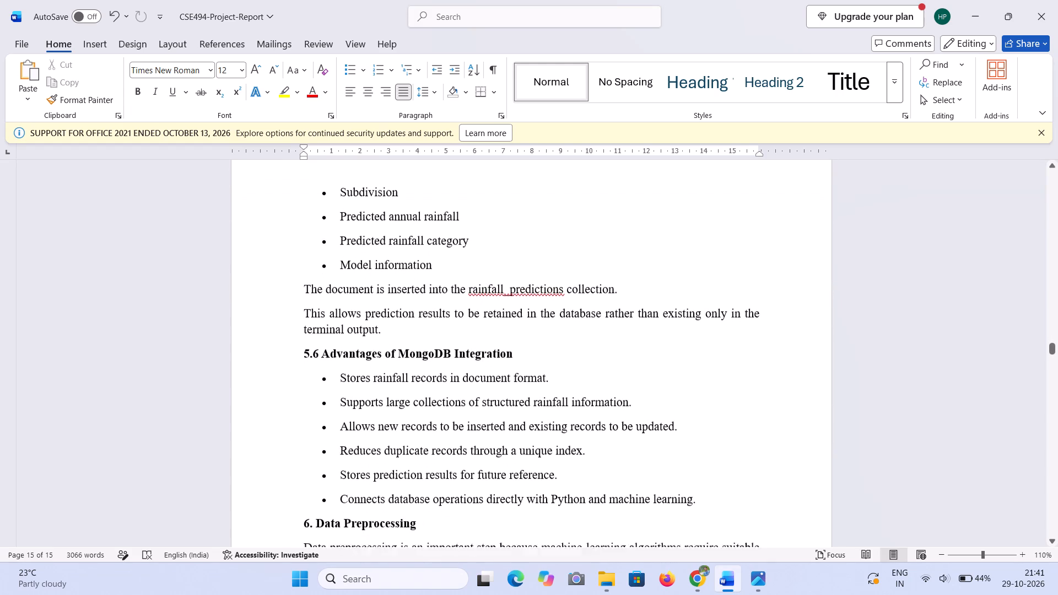
scroll(585, 413, down, 1)
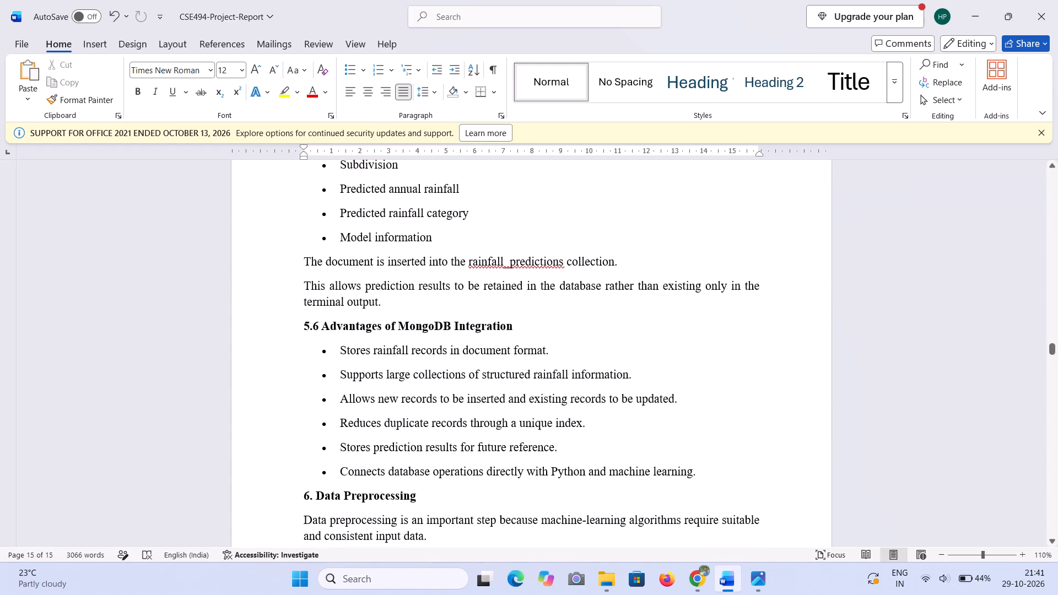
scroll(585, 413, down, 1)
click(712, 448)
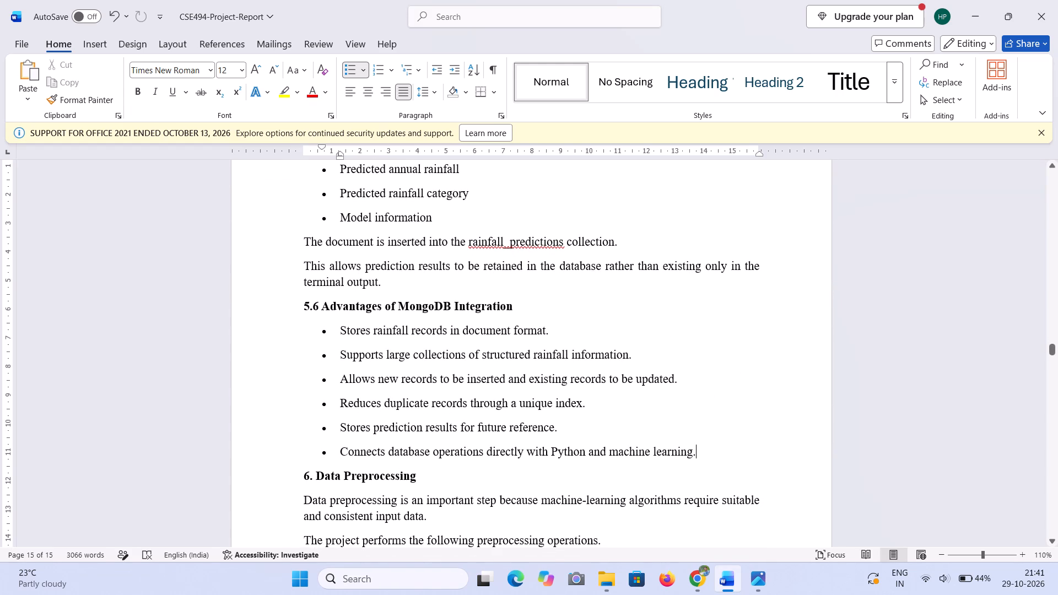
key(Return)
key(Return)
key(Return)
key(Return)
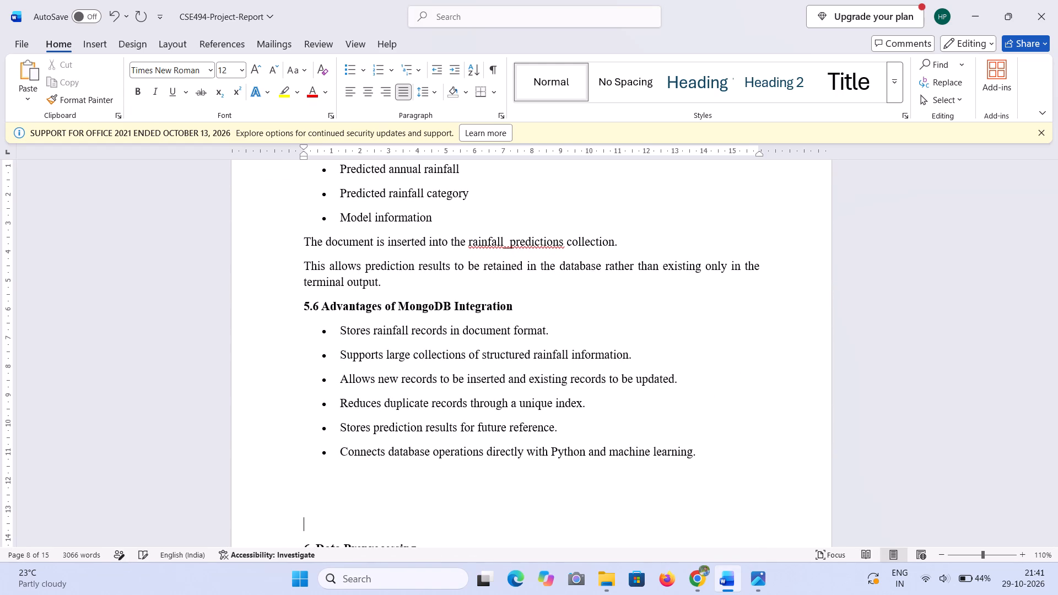
key(Up)
key(Up)
Insert twelve more blank lines below the 5.6 bullet list to push the heading 6. Data Preprocessing onto the following page.
key(Return)
key(Return)
key(Return)
key(Return)
key(Return)
key(Return)
key(Return)
key(Return)
key(Return)
key(Return)
key(Return)
scroll(712, 448, down, 1)
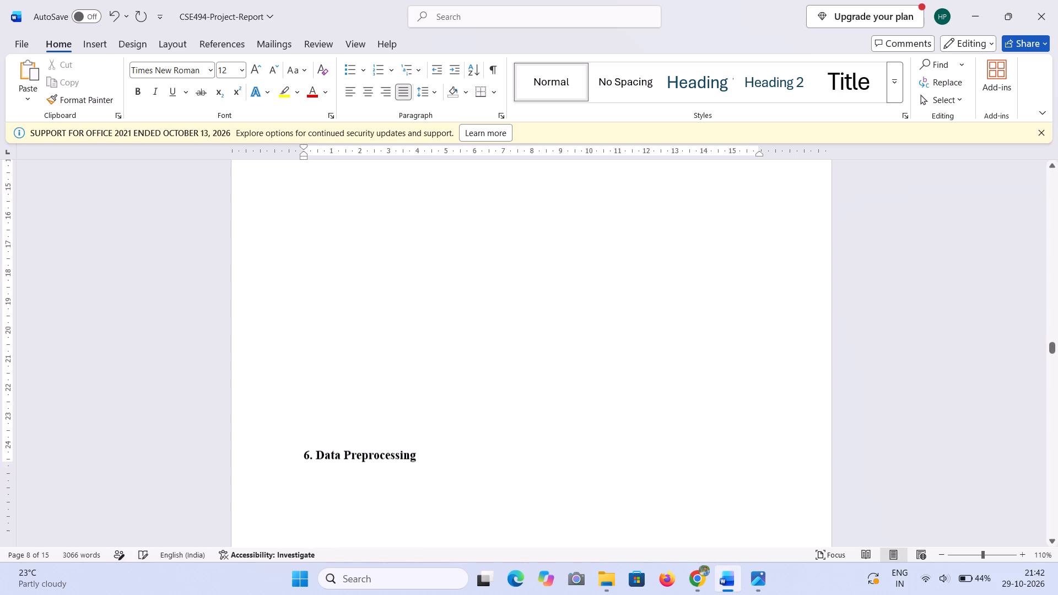
scroll(712, 448, down, 1)
scroll(712, 448, up, 1)
key(Return)
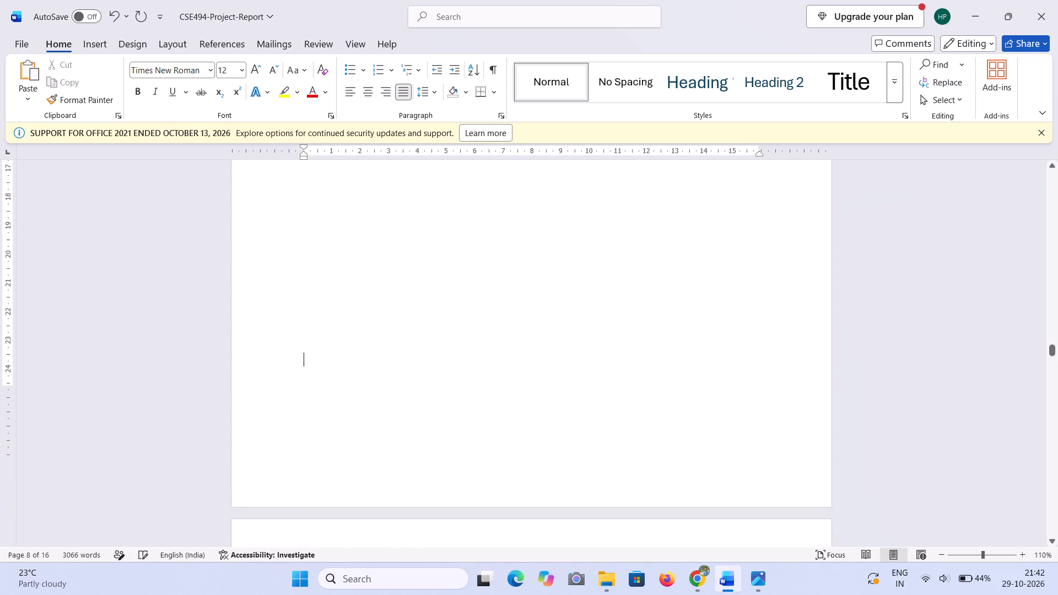
Paste the copied rainfall_classification.py code screenshot just below the last bullet of 5.6 Advantages of MongoDB Integration.
scroll(745, 327, up, 1)
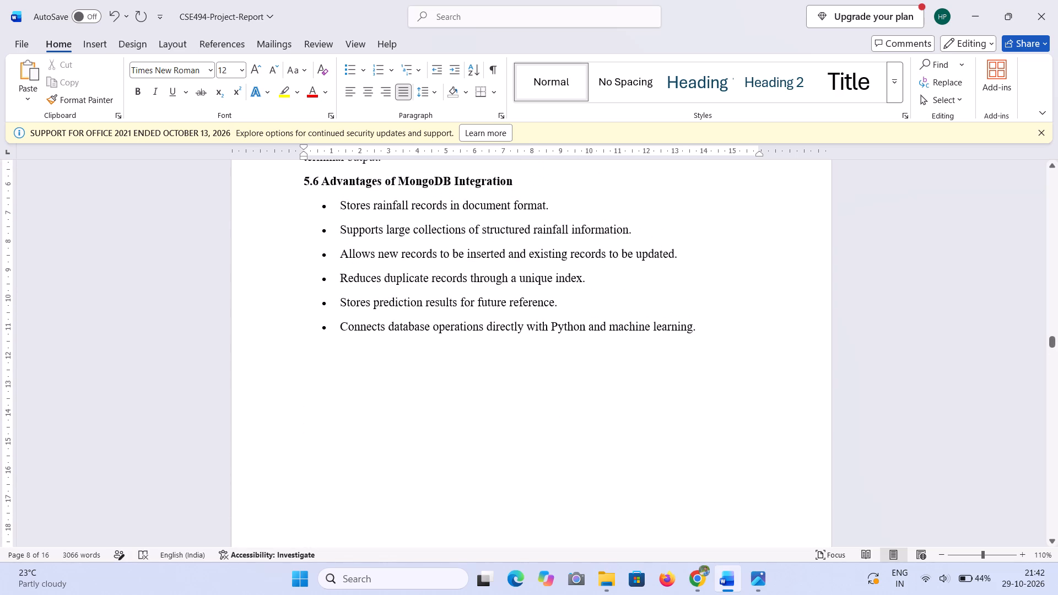
key(Up)
key(Up)
key(Up)
key(Up)
key(Up)
key(Up)
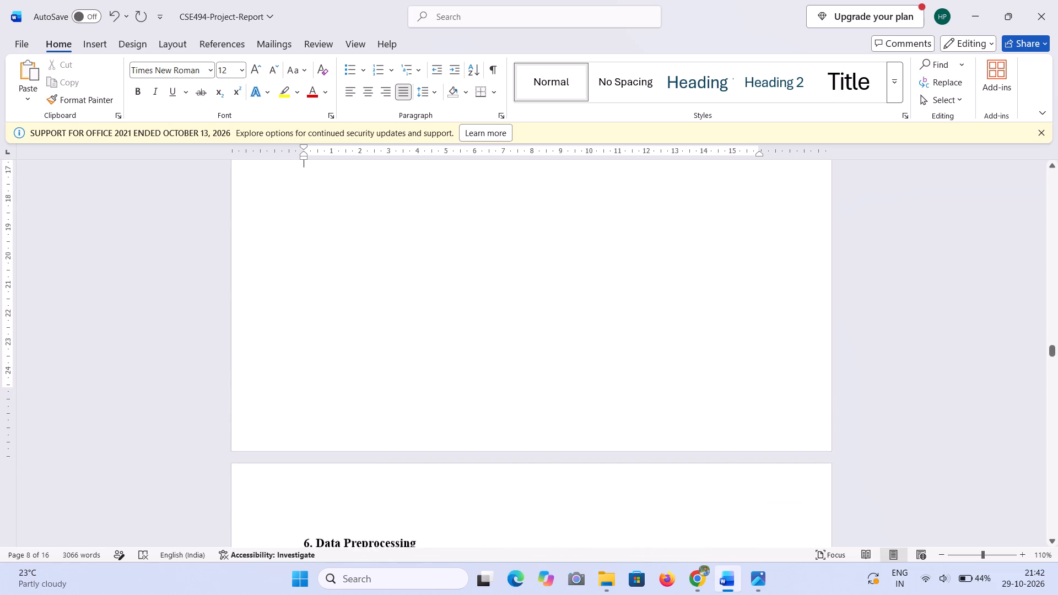
key(Up)
key(Up)
key(Up)
key(Up)
key(Up)
key(Up)
key(Up)
key(Up)
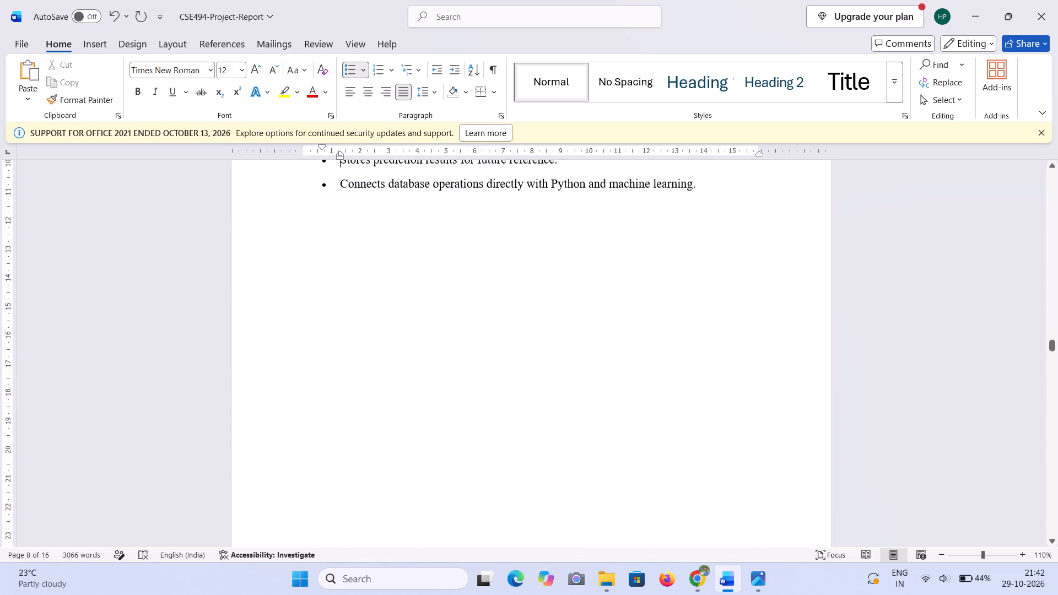
key(Down)
key(Down)
key(Down)
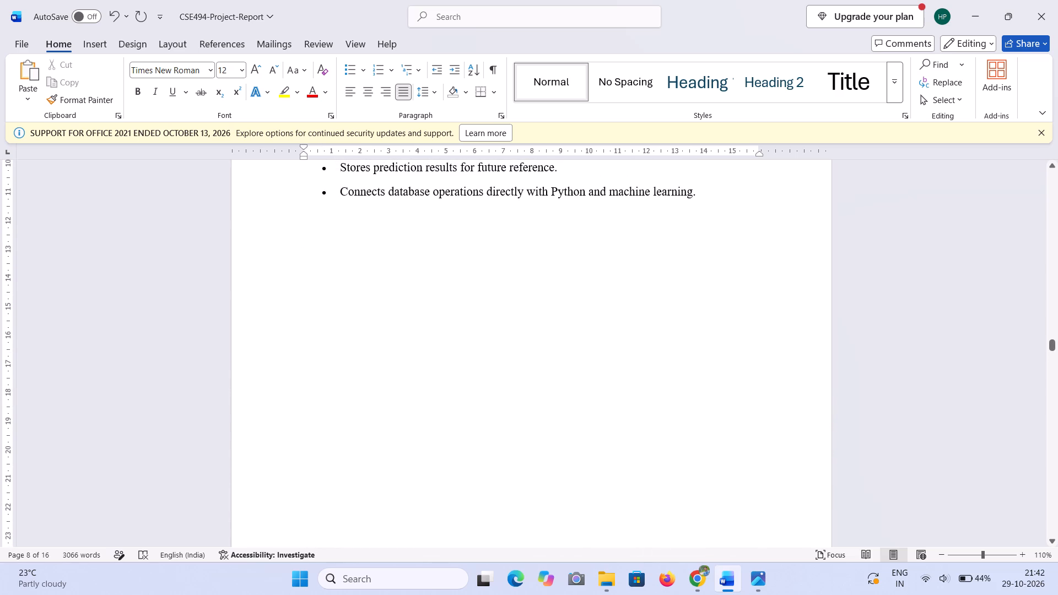
key(ctrl+v)
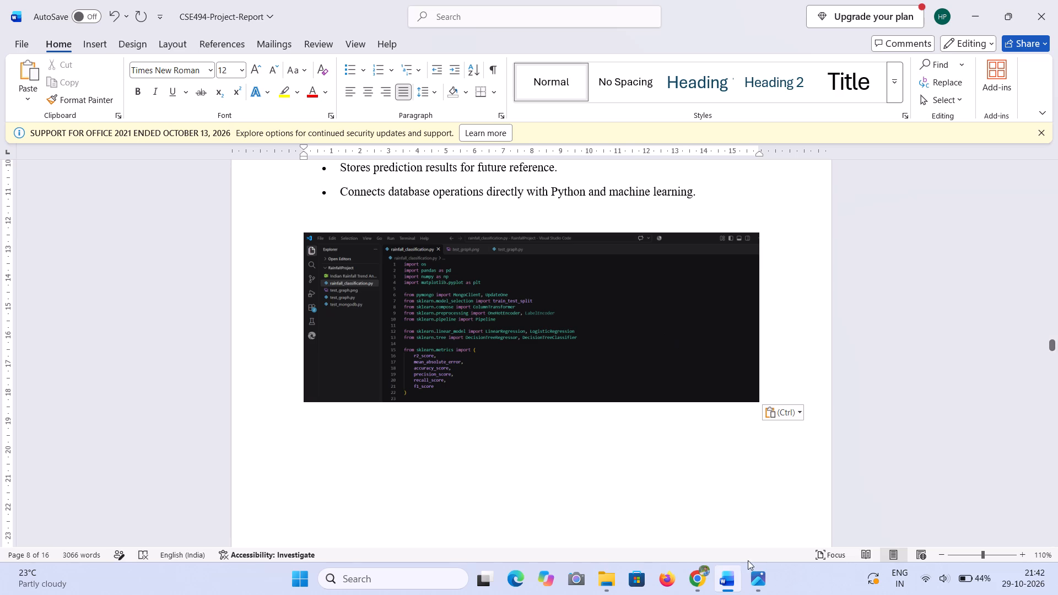
Switch to Photos, compare the year-wise rainfall trend graph with the Linear Regression scatter plot, and close the viewer.
click(759, 569)
key(Right)
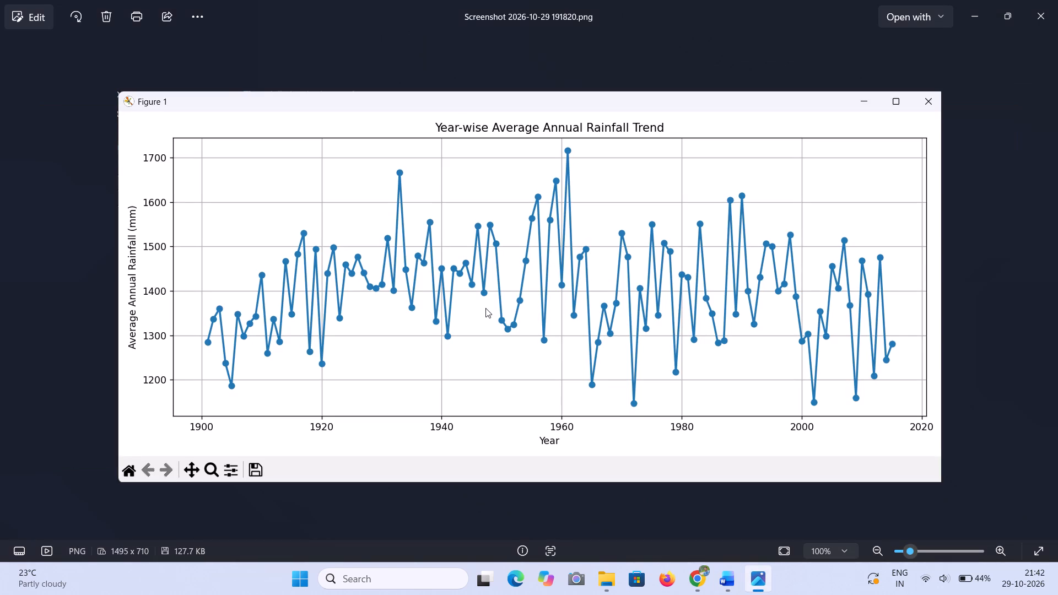
key(Right)
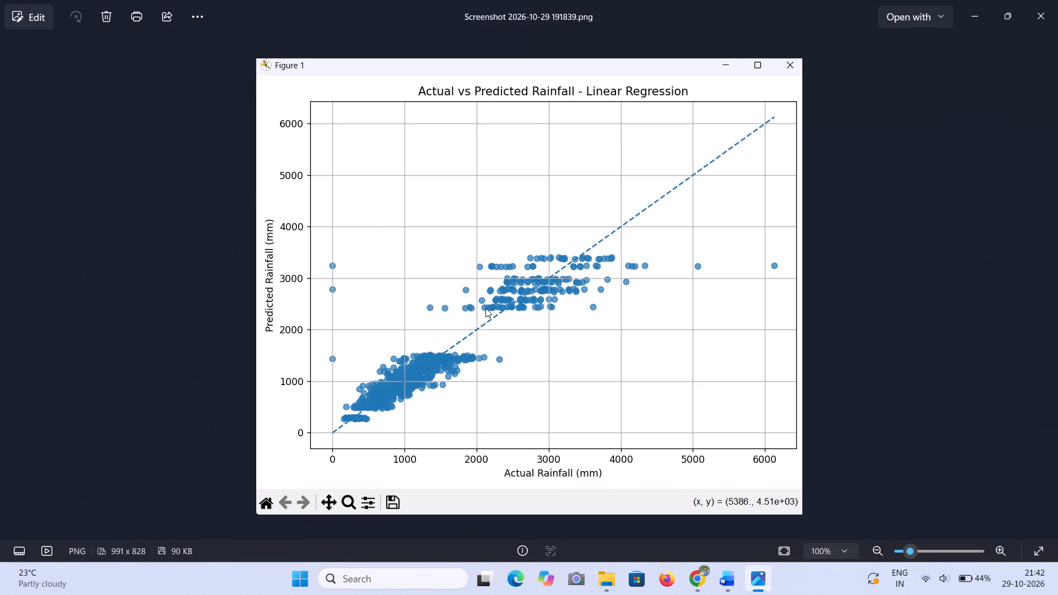
key(Left)
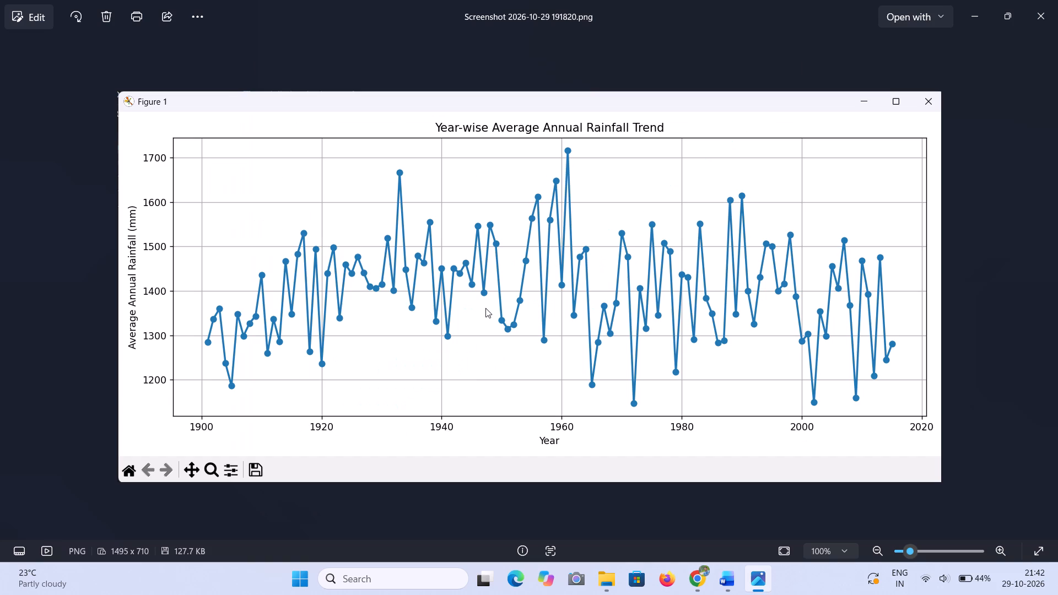
key(Right)
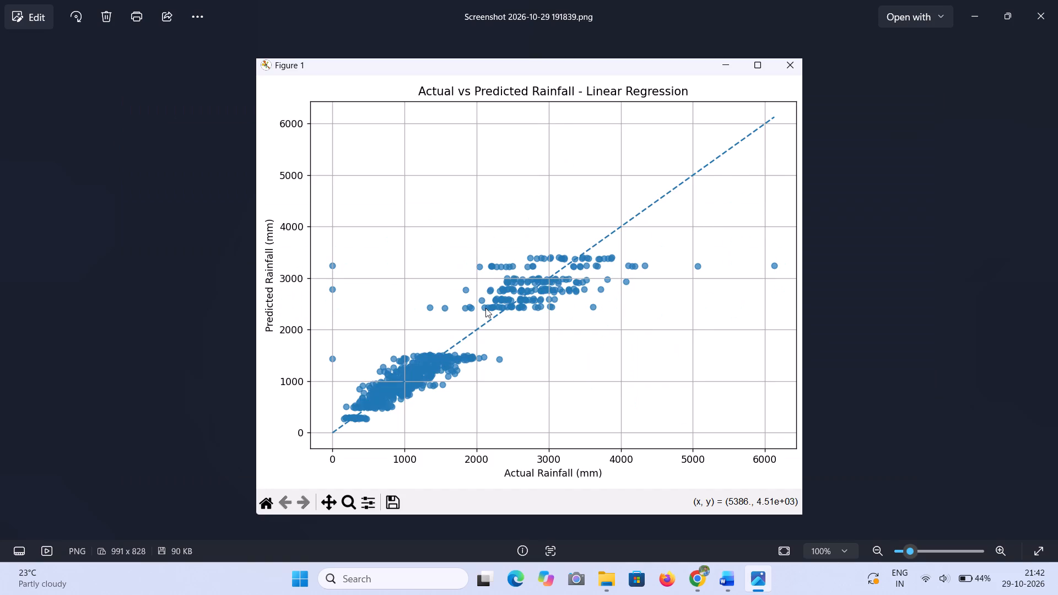
key(Left)
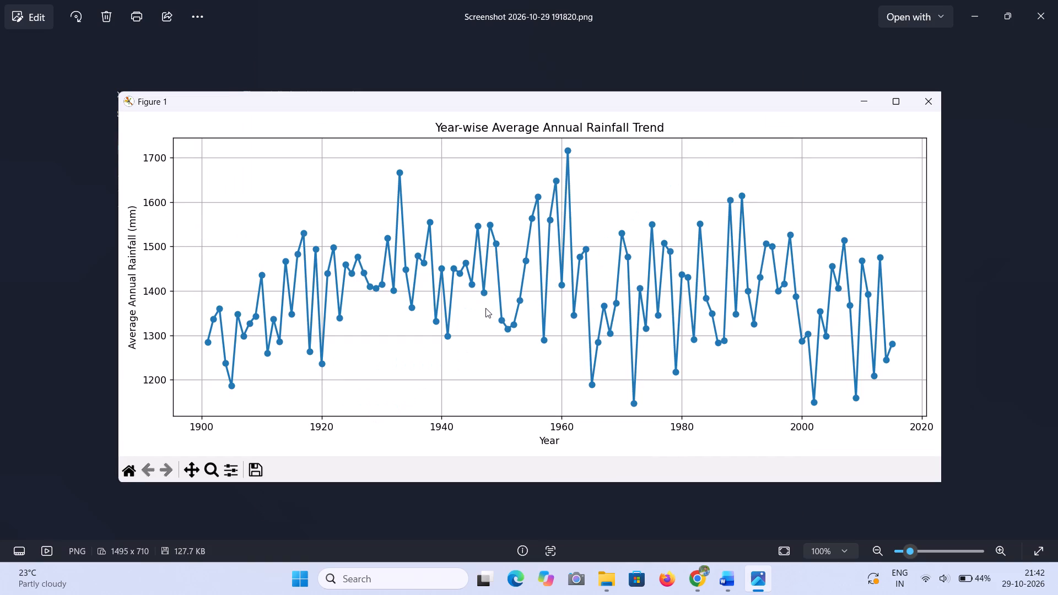
click(979, 19)
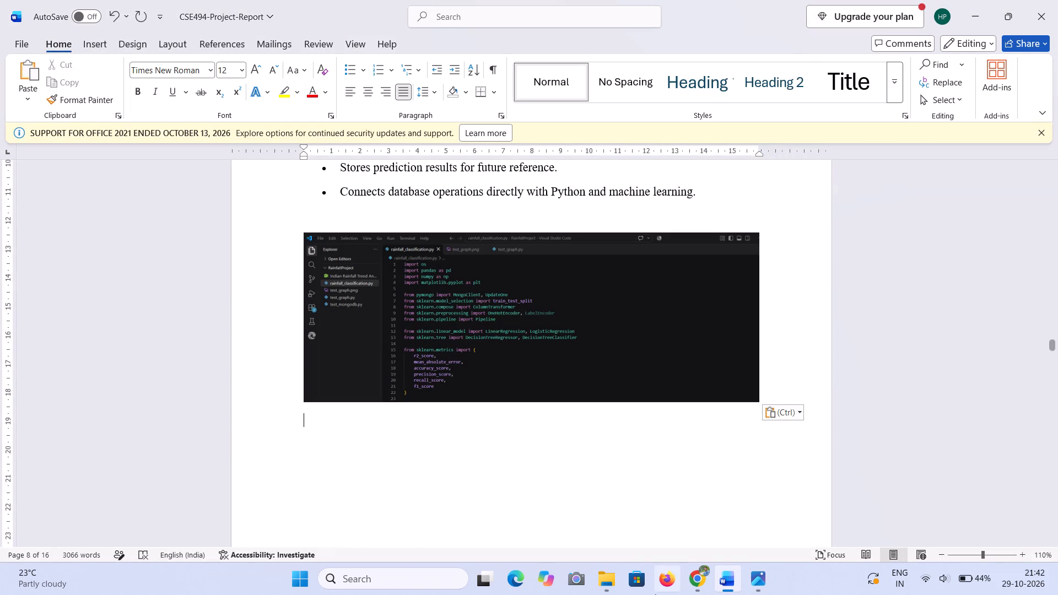
click(759, 575)
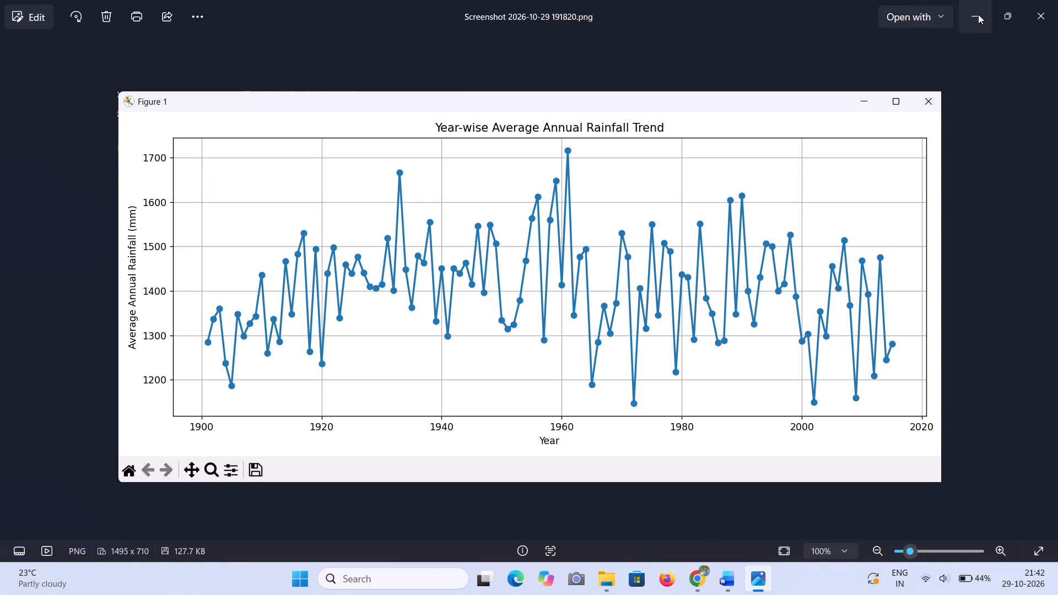
click(1033, 14)
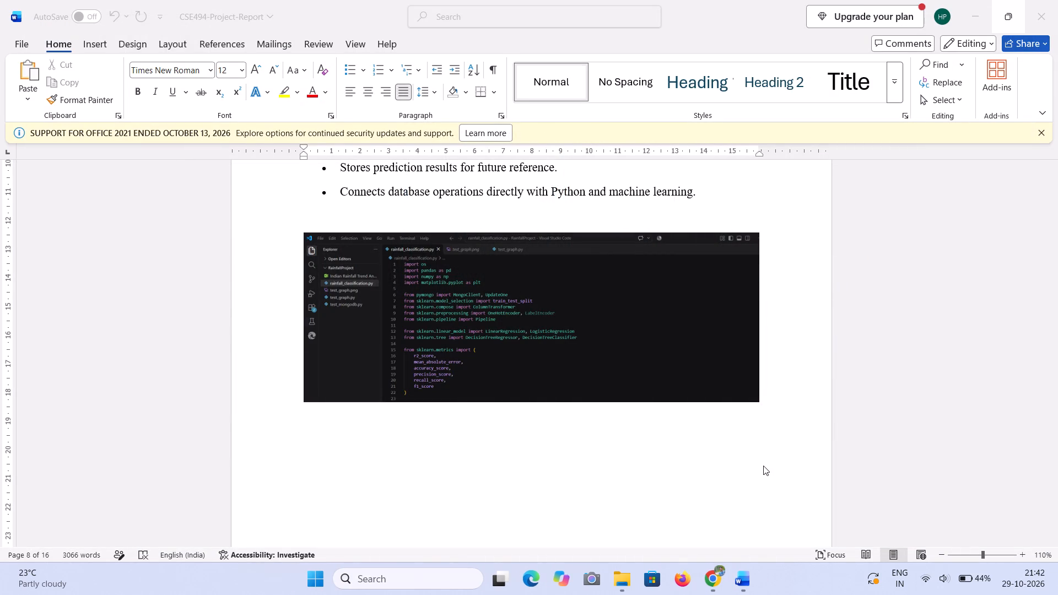
From the Screenshots folder in File Explorer, open the graph images in Photos and copy the Actual vs Predicted Rainfall - Linear Regression plot.
click(623, 573)
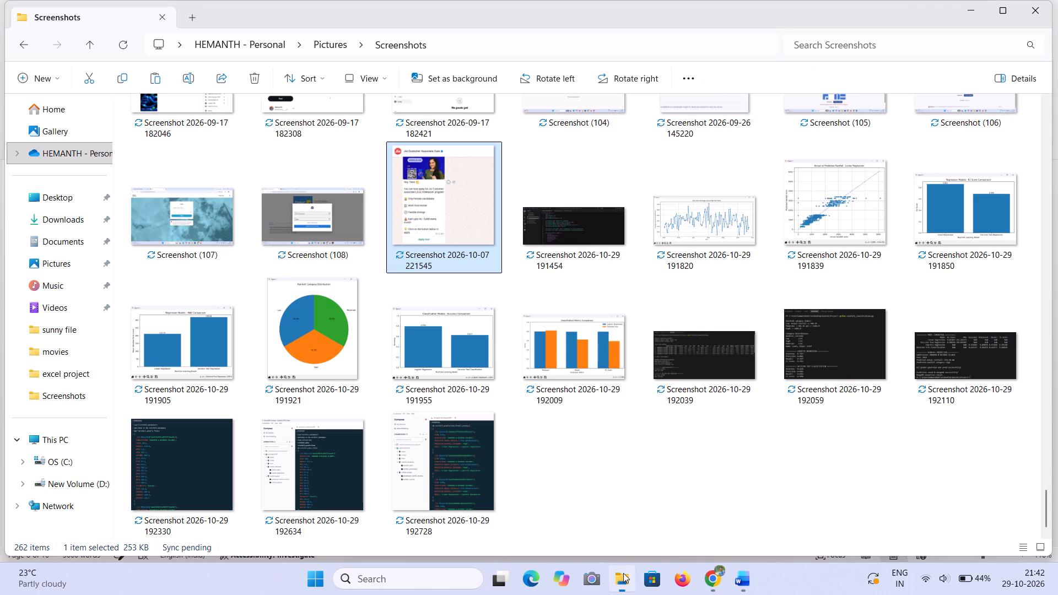
scroll(593, 360, up, 1)
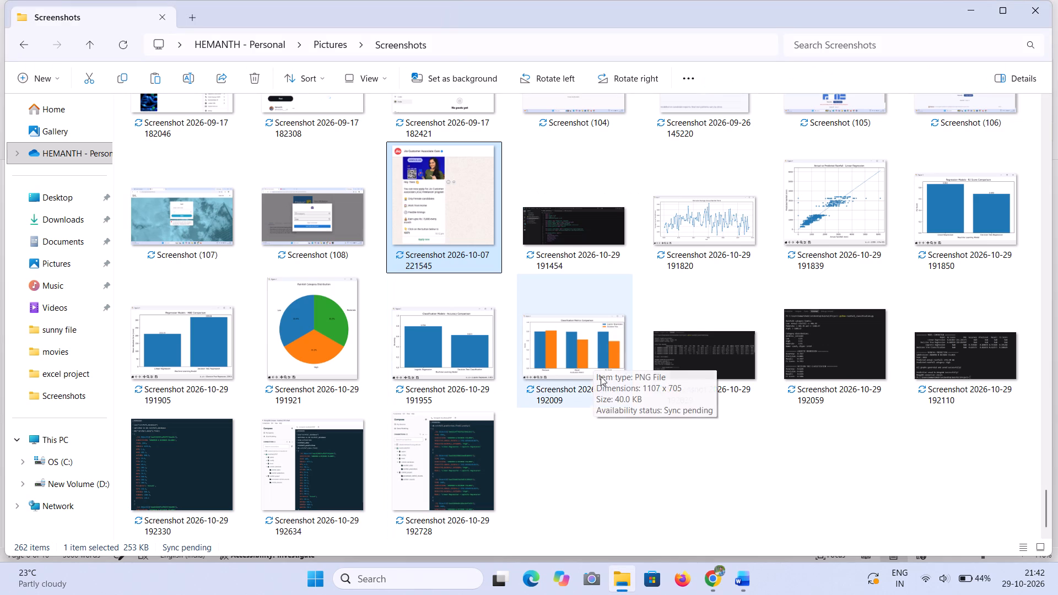
scroll(667, 469, up, 1)
scroll(667, 469, down, 5)
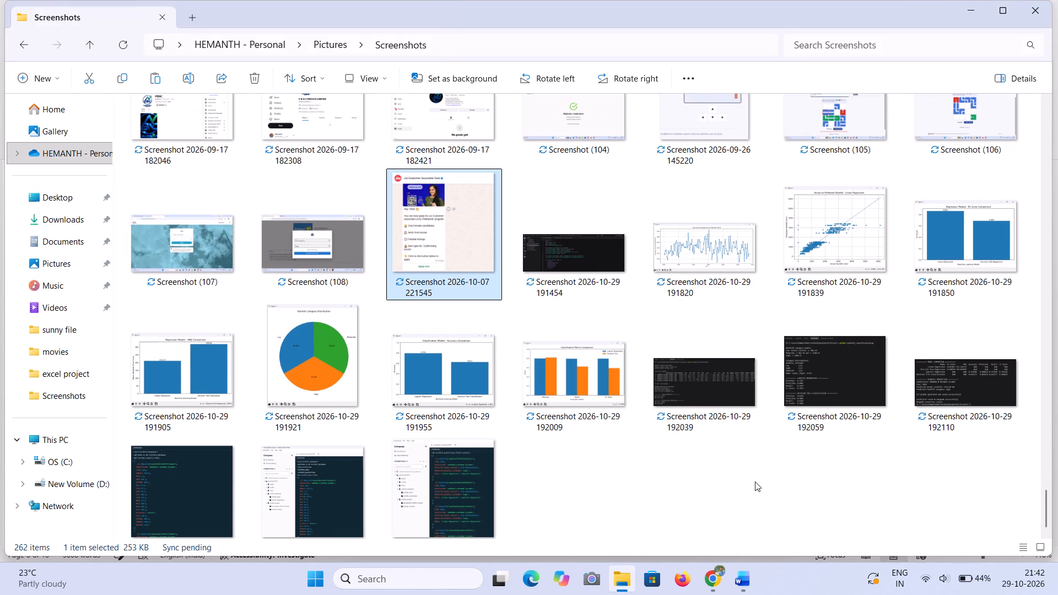
double_click(685, 214)
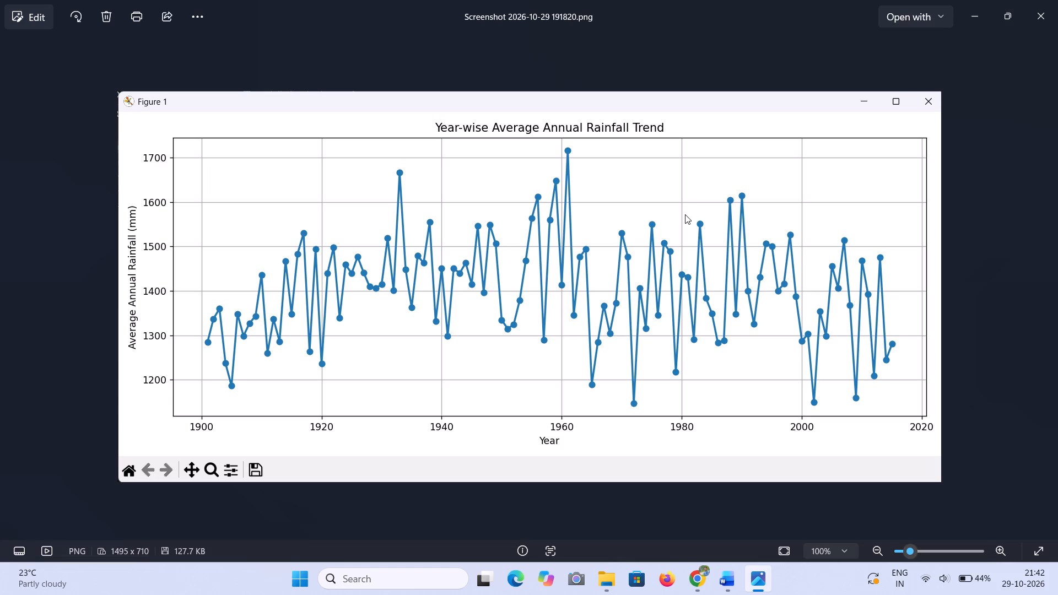
key(Right)
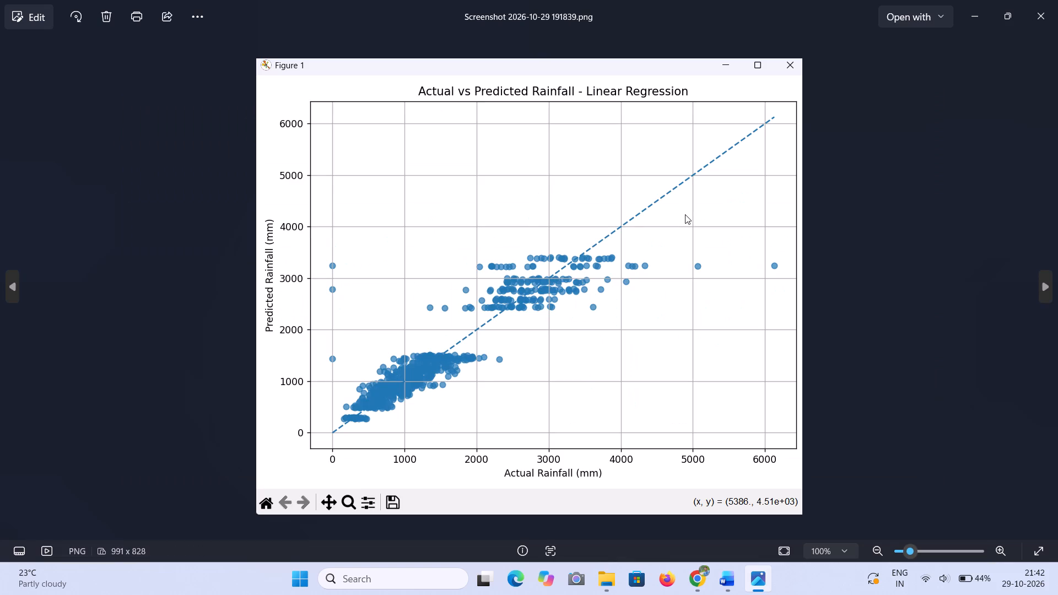
key(ctrl+c)
Return to the report in Word and review sections 6 and 7 for a position for the Linear Regression plot.
click(726, 575)
scroll(583, 380, down, 2)
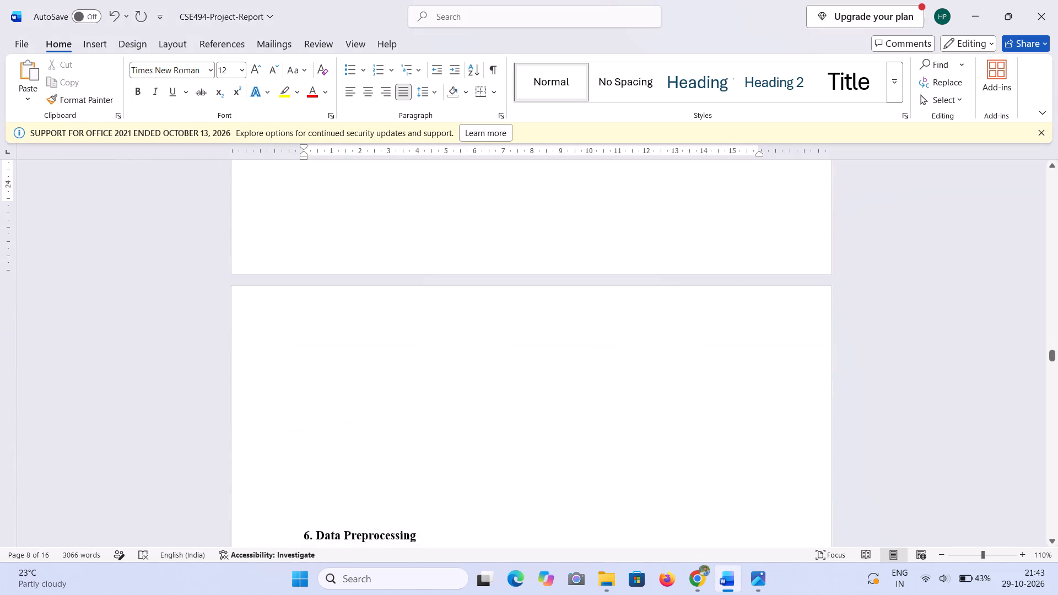
scroll(583, 380, down, 3)
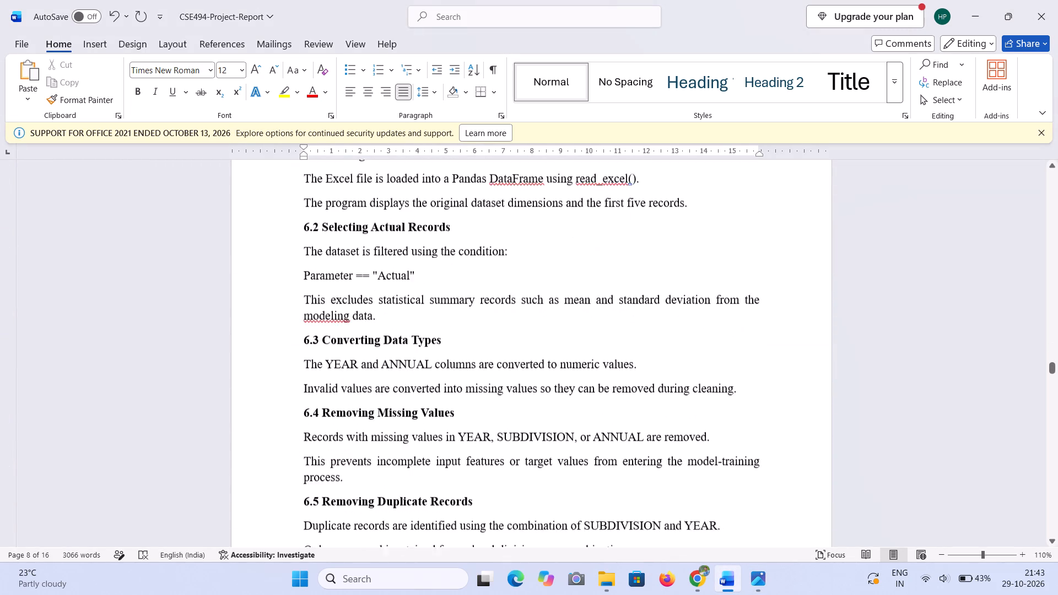
scroll(583, 380, down, 2)
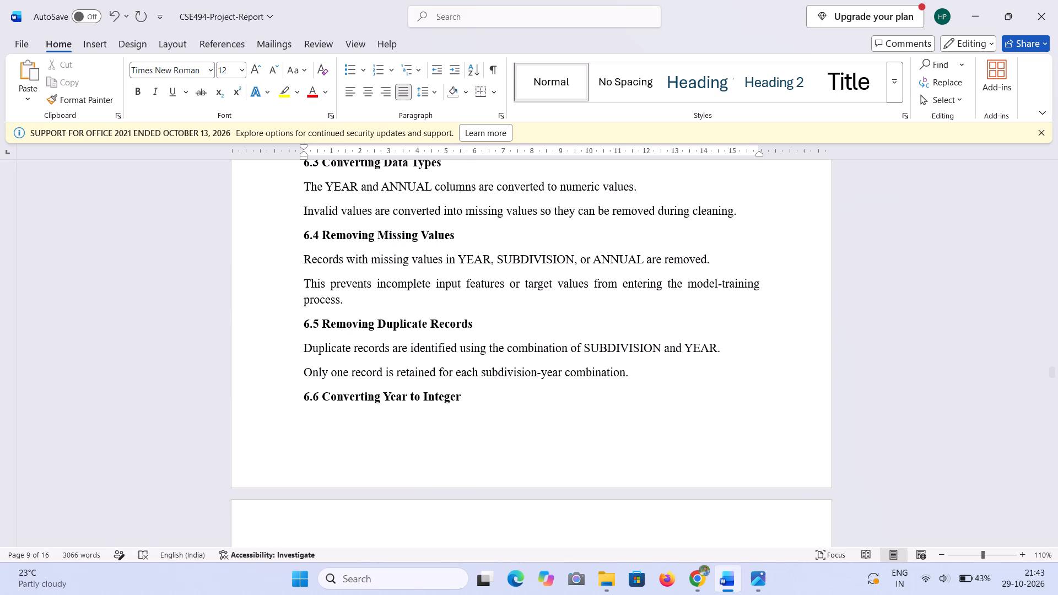
scroll(583, 380, down, 1)
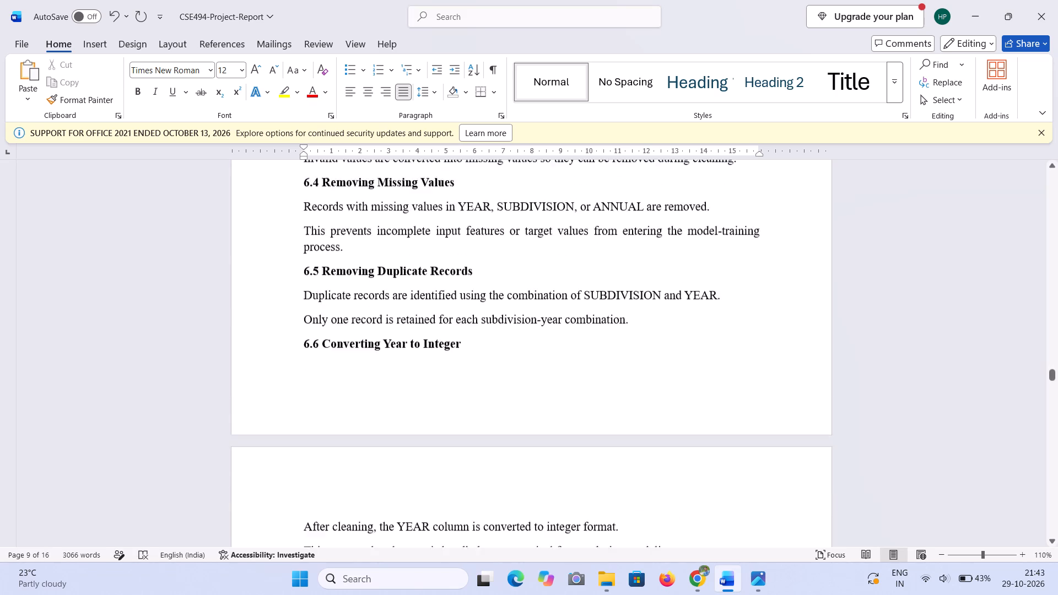
scroll(583, 380, down, 1)
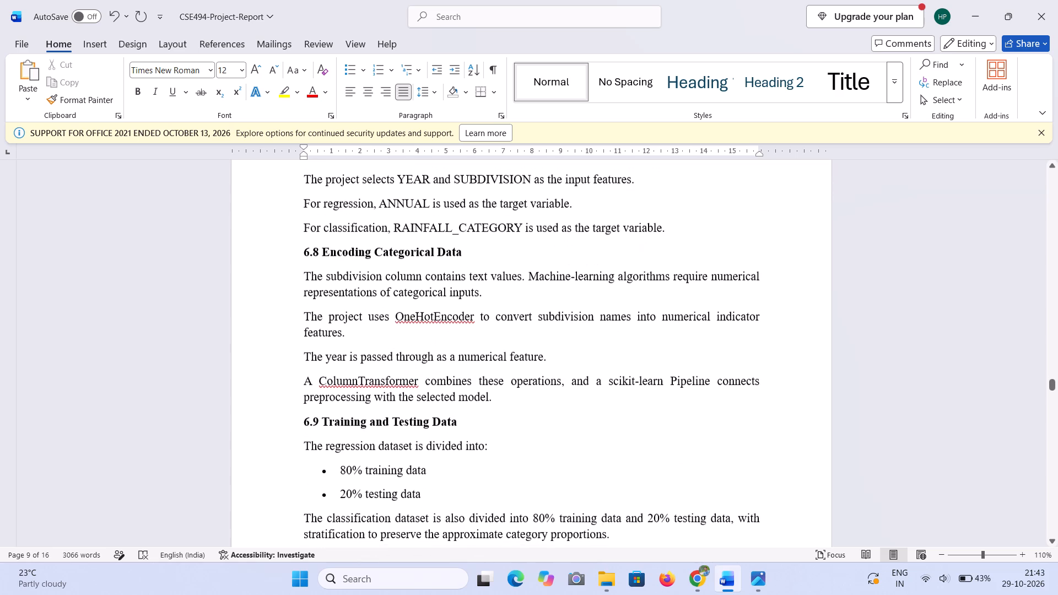
scroll(583, 380, down, 2)
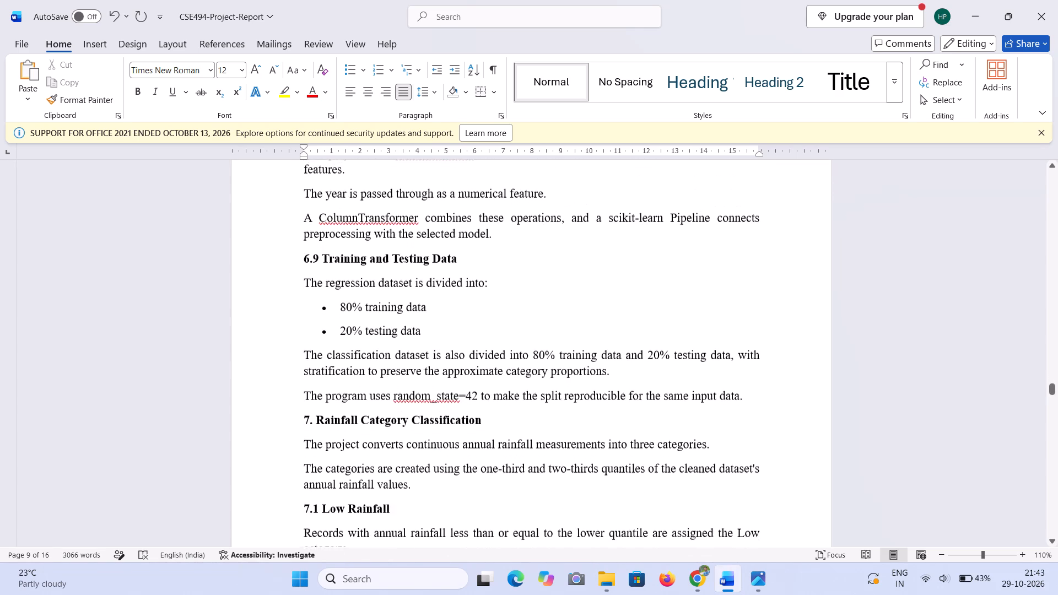
scroll(583, 380, down, 1)
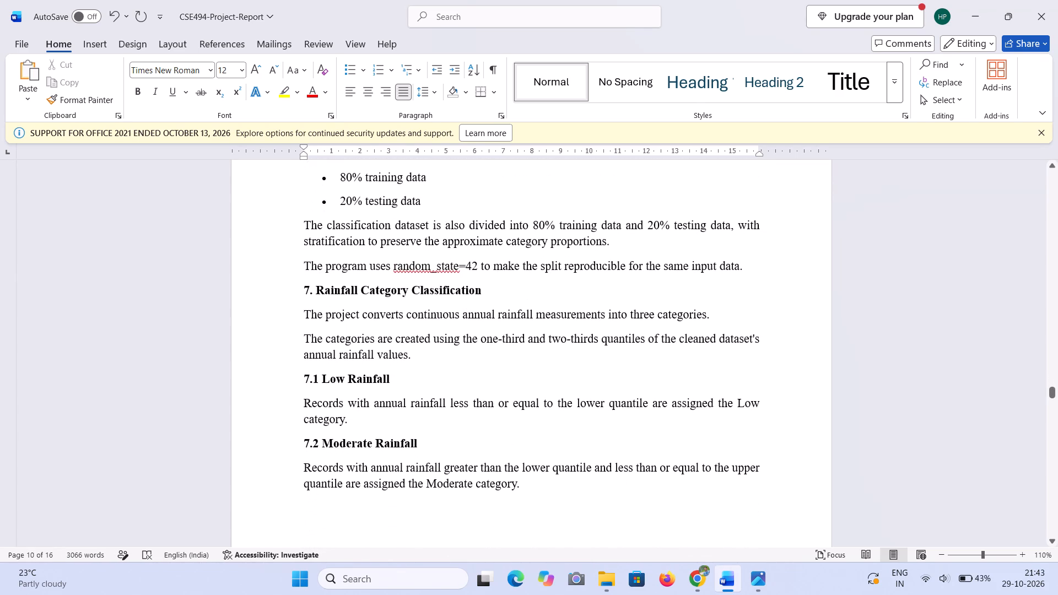
scroll(583, 380, down, 3)
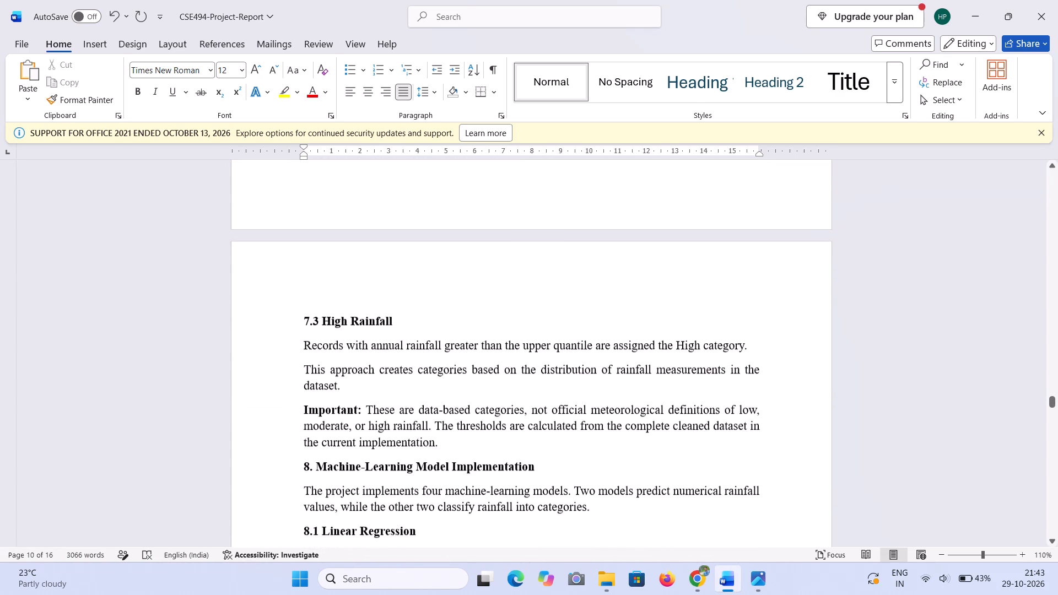
Review sections 8.1 Linear Regression and 8.2 Decision Tree Regression for a fitting position for the Linear Regression plot.
scroll(583, 380, down, 3)
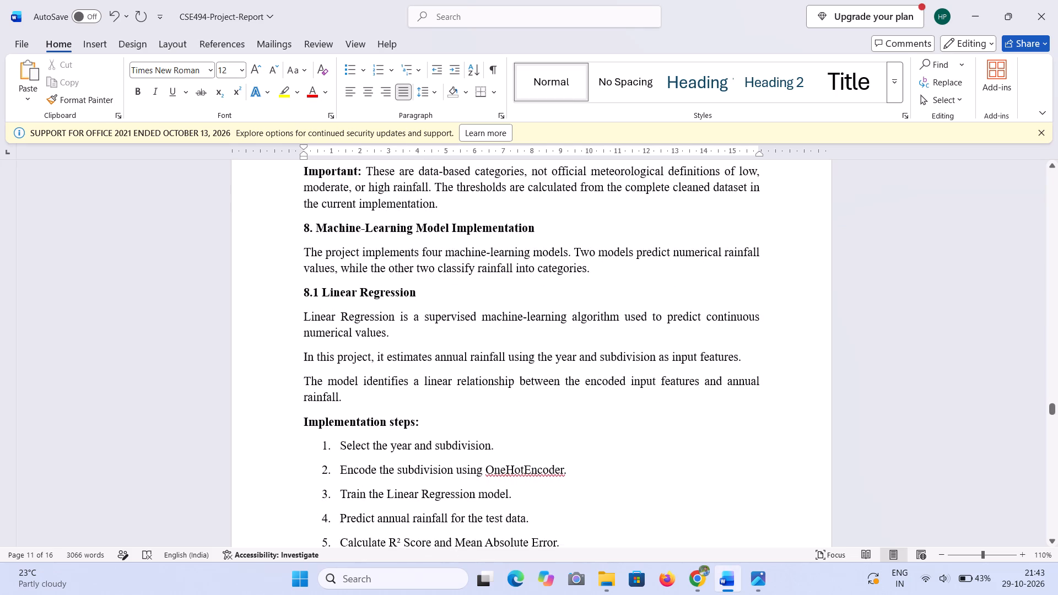
scroll(583, 380, down, 2)
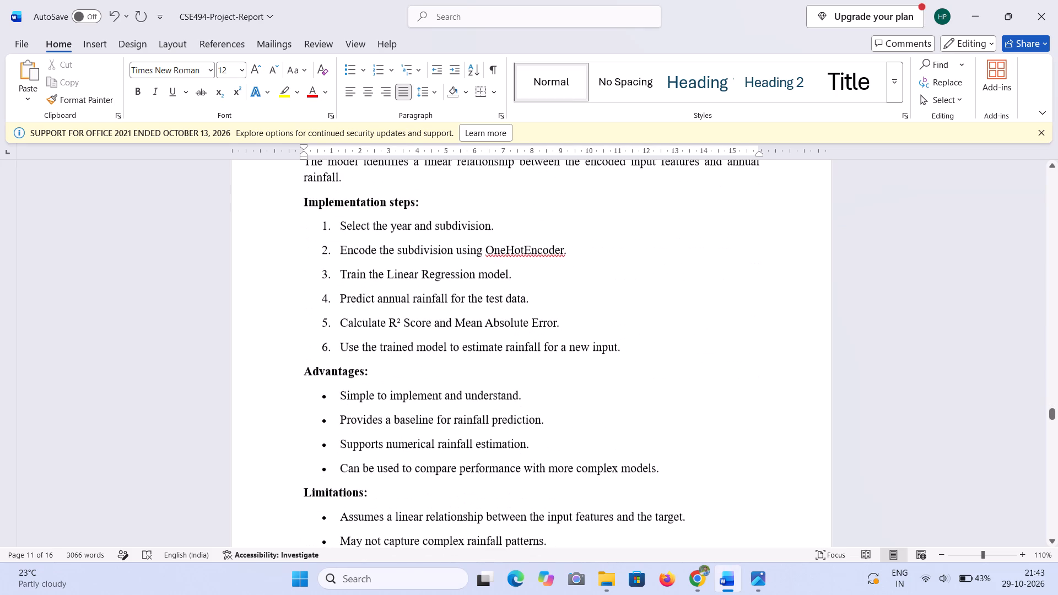
scroll(583, 380, down, 2)
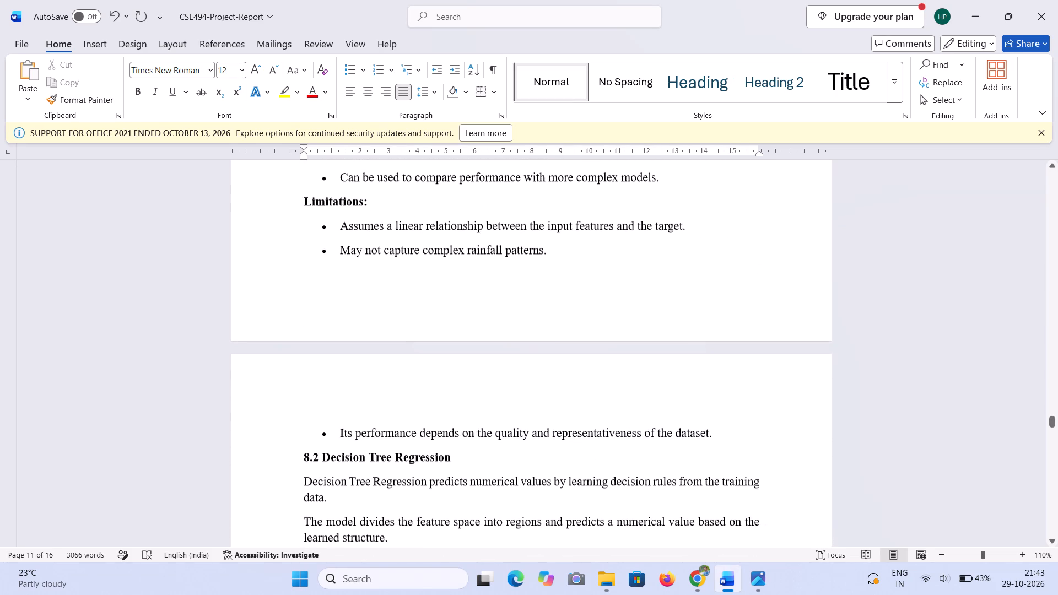
scroll(583, 380, up, 2)
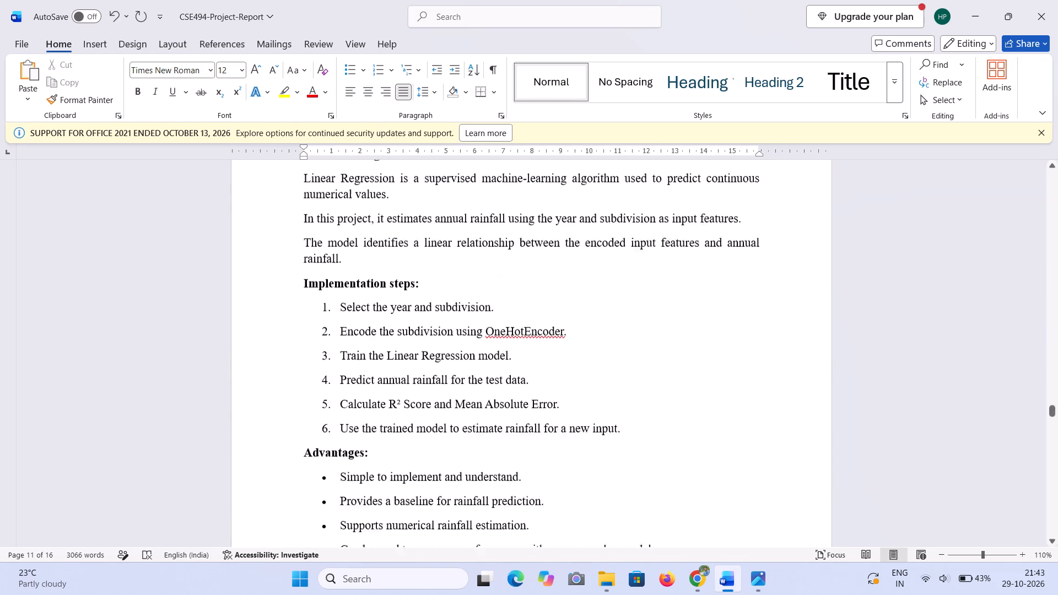
scroll(583, 380, up, 1)
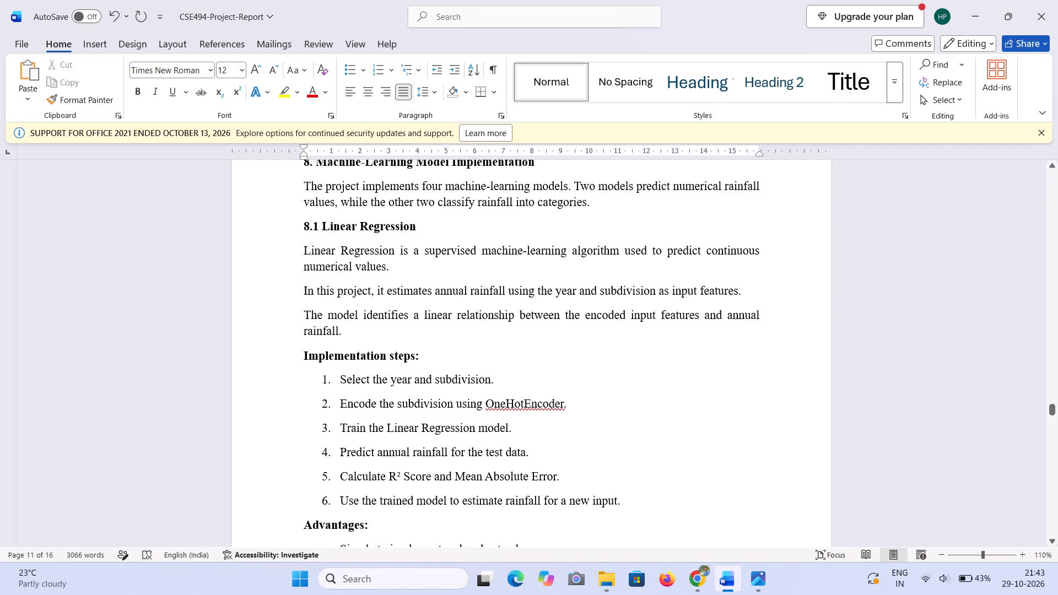
scroll(583, 380, down, 2)
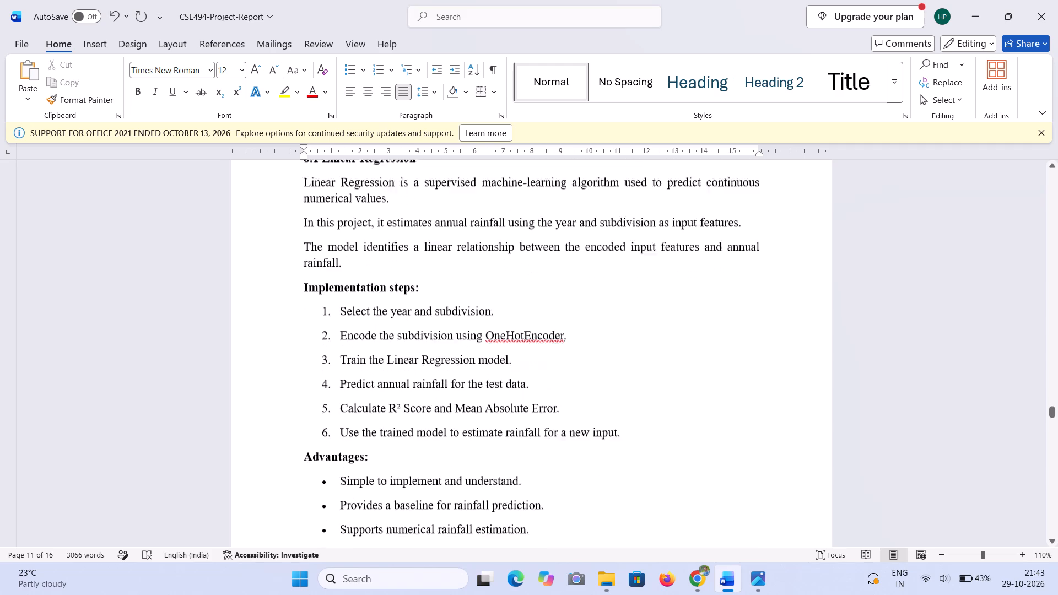
scroll(583, 380, down, 2)
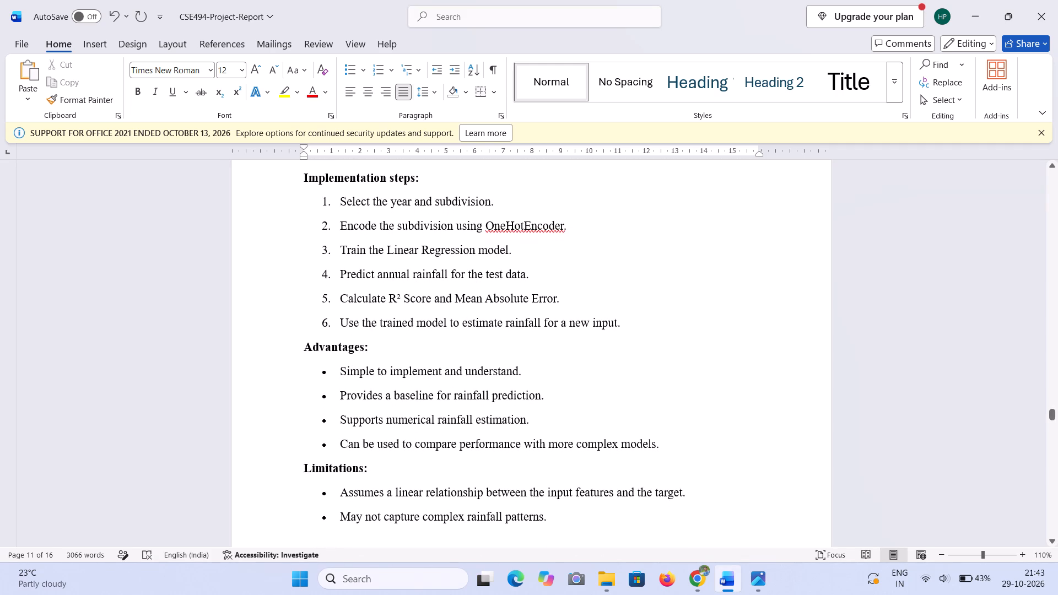
scroll(583, 380, down, 1)
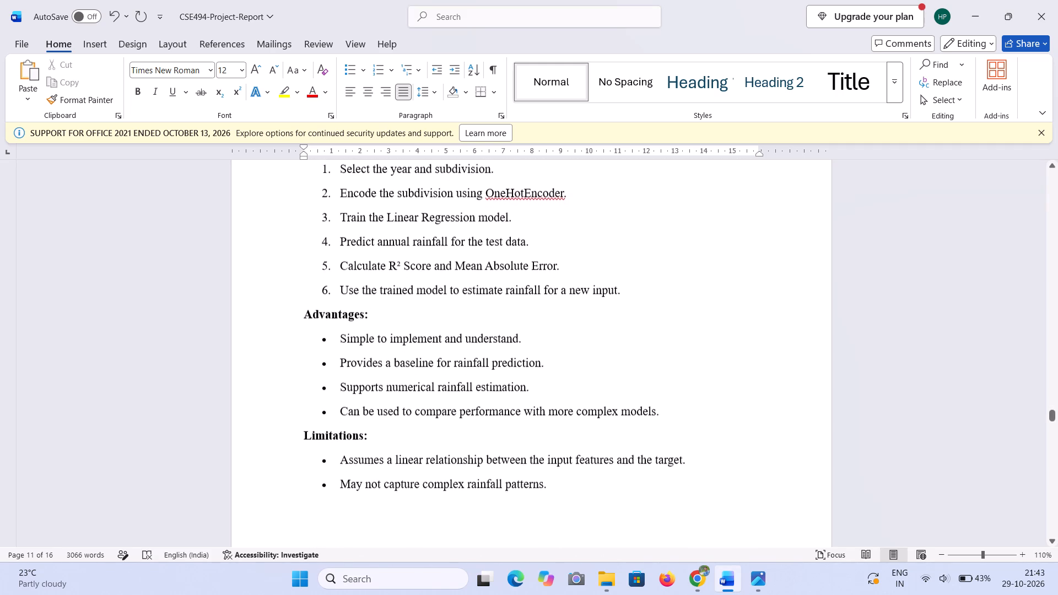
scroll(583, 380, down, 1)
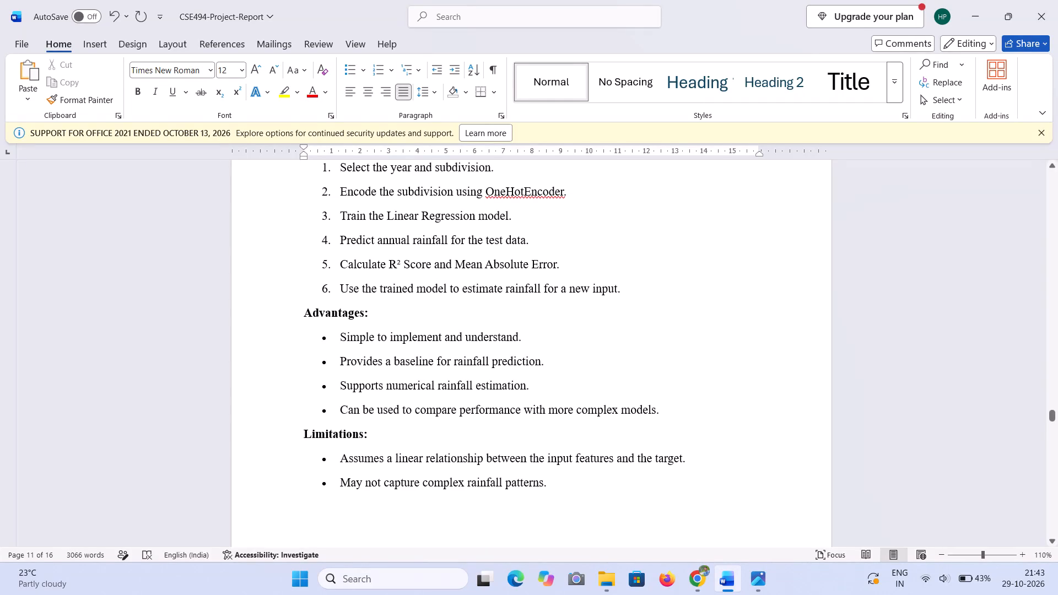
scroll(576, 417, down, 1)
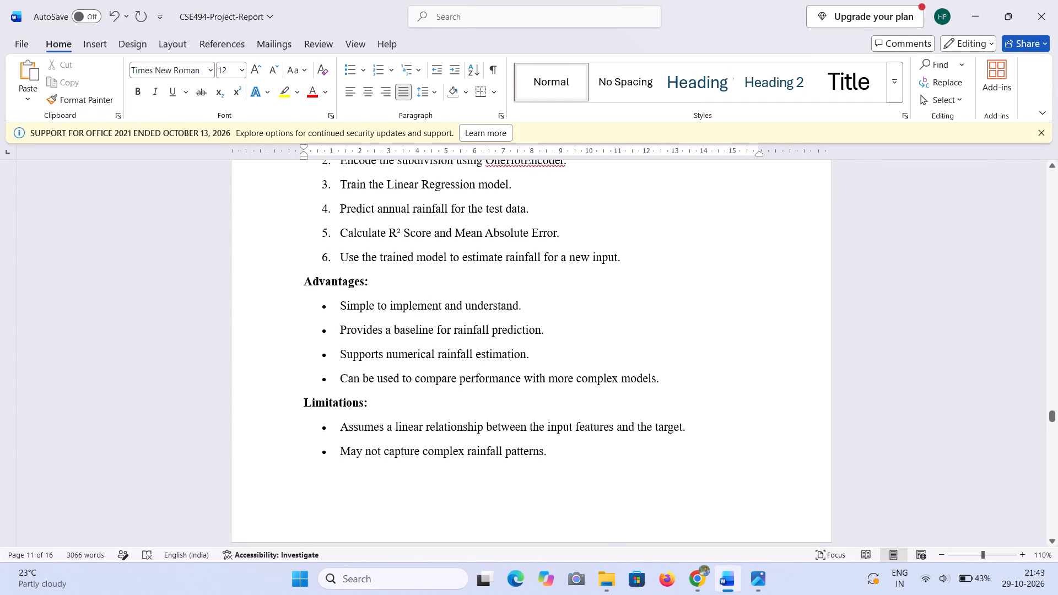
scroll(576, 417, down, 3)
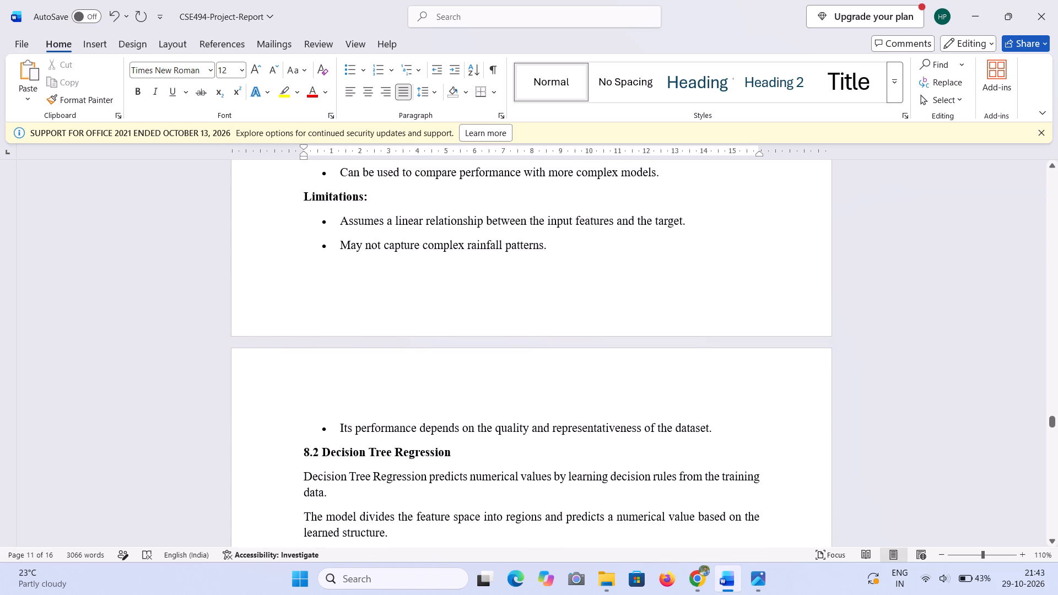
scroll(576, 417, down, 1)
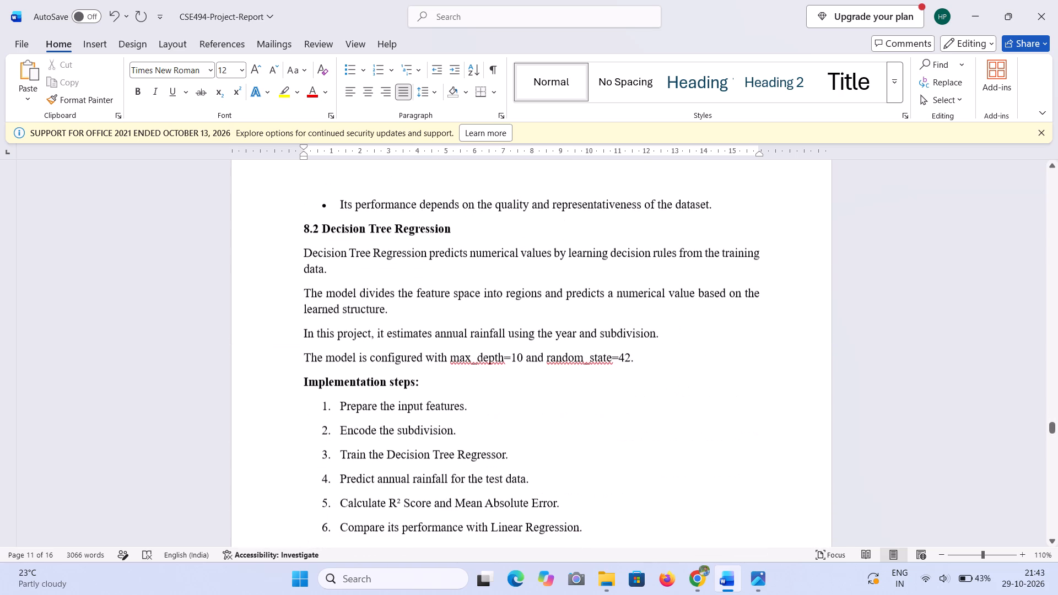
scroll(576, 417, down, 1)
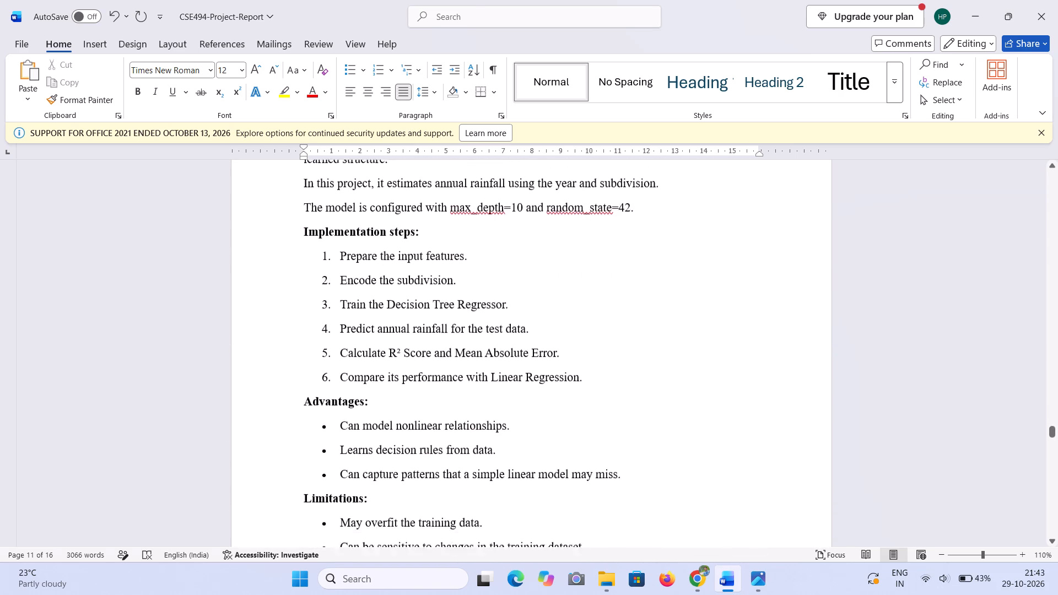
scroll(576, 417, down, 1)
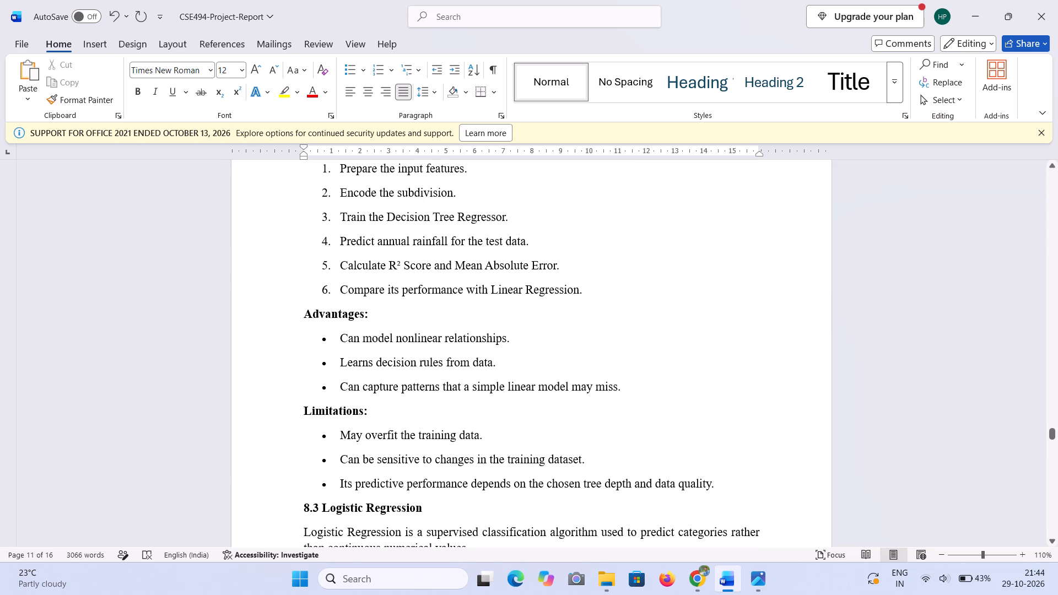
scroll(576, 417, up, 1)
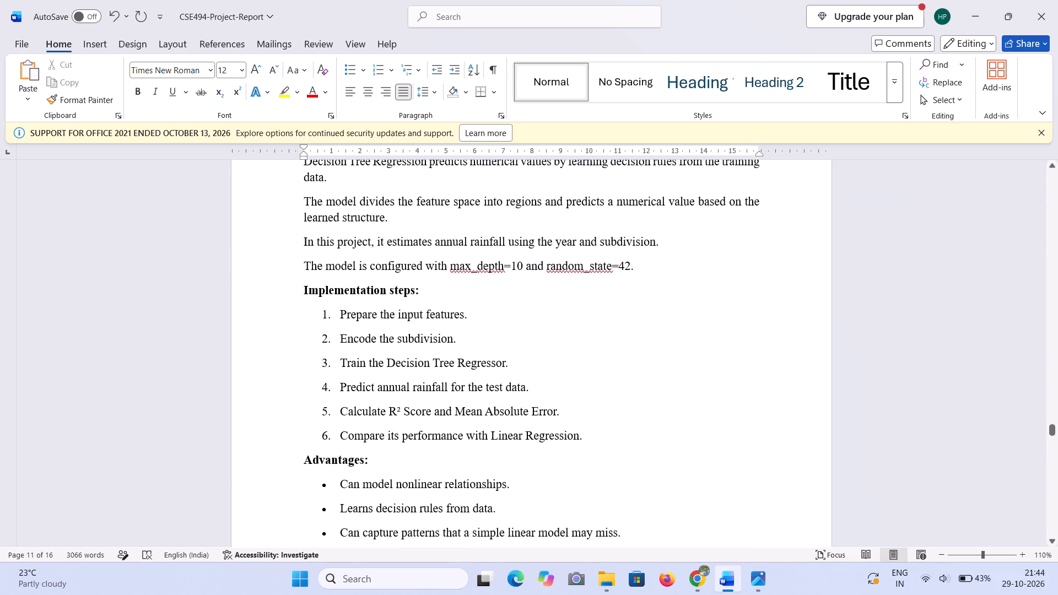
scroll(576, 417, down, 1)
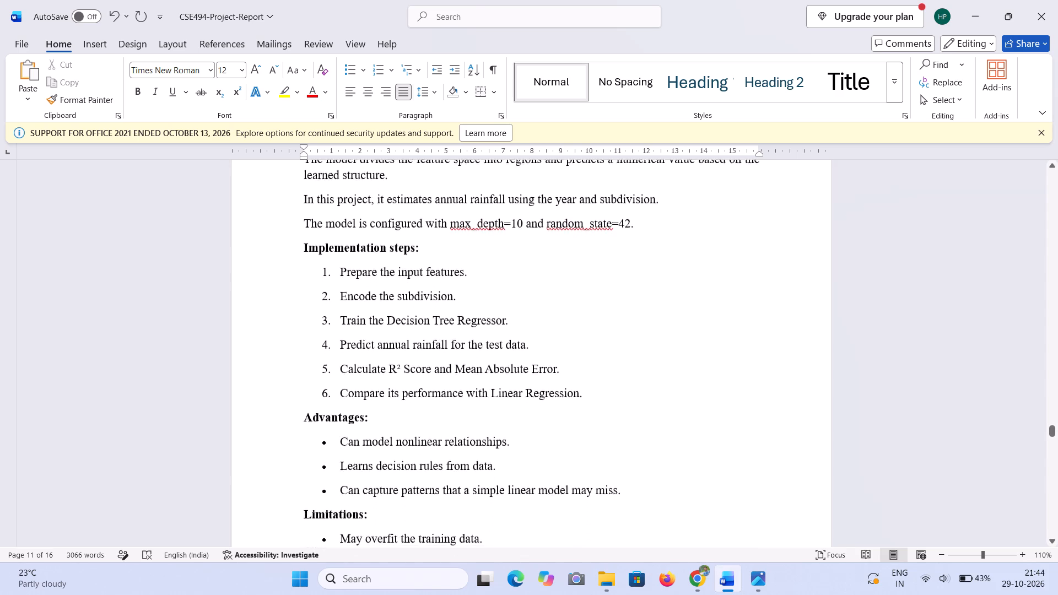
scroll(576, 417, down, 1)
scroll(576, 417, up, 2)
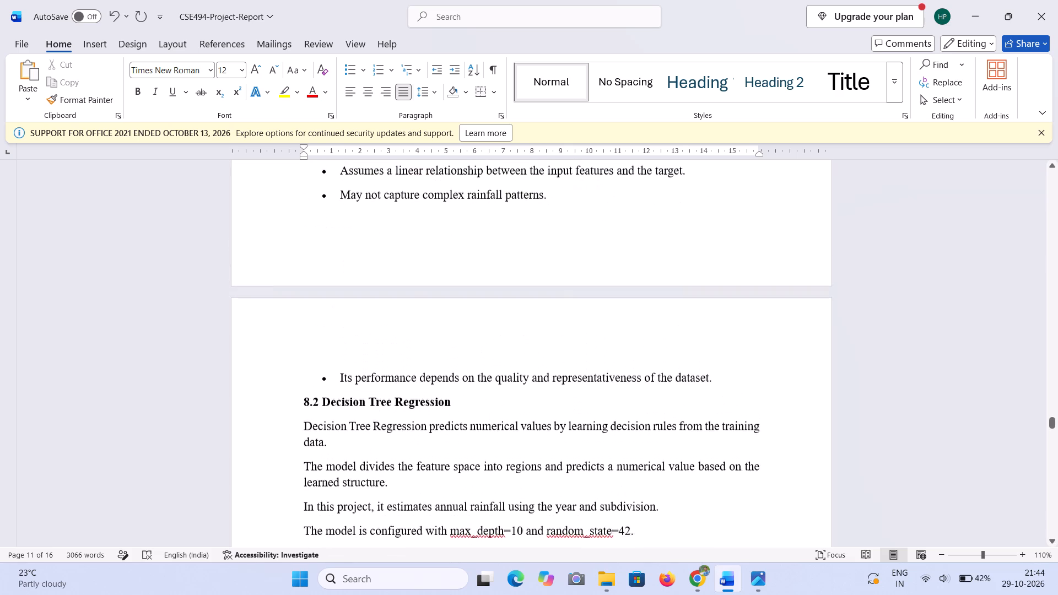
scroll(576, 417, up, 3)
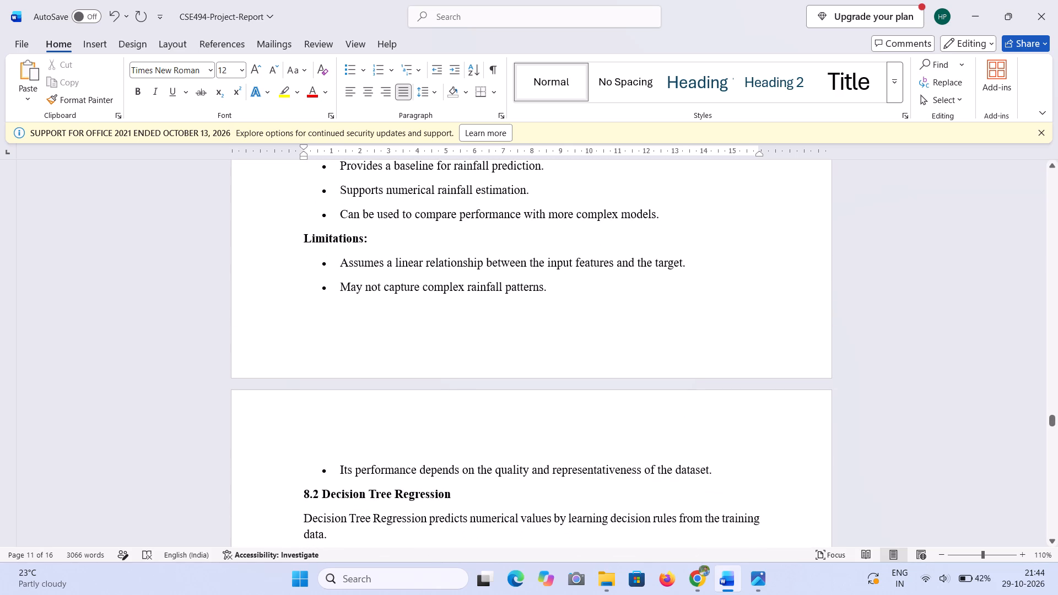
Paste the copied Actual vs Predicted Rainfall - Linear Regression plot below the last Limitations bullet of 8.1 Linear Regression.
click(714, 467)
key(Return)
key(BackSpace)
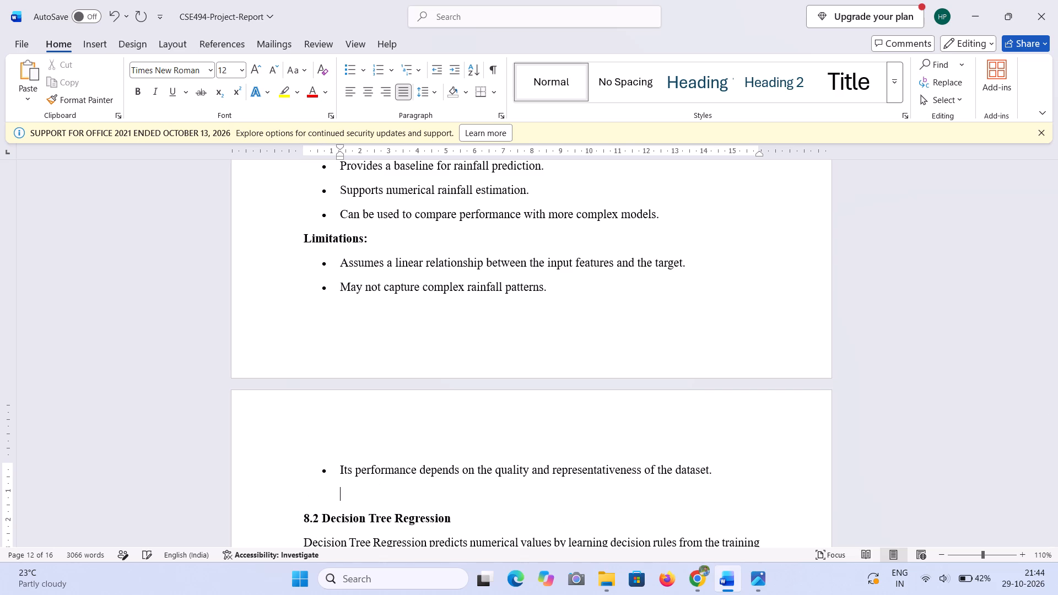
key(ctrl+v)
click(624, 392)
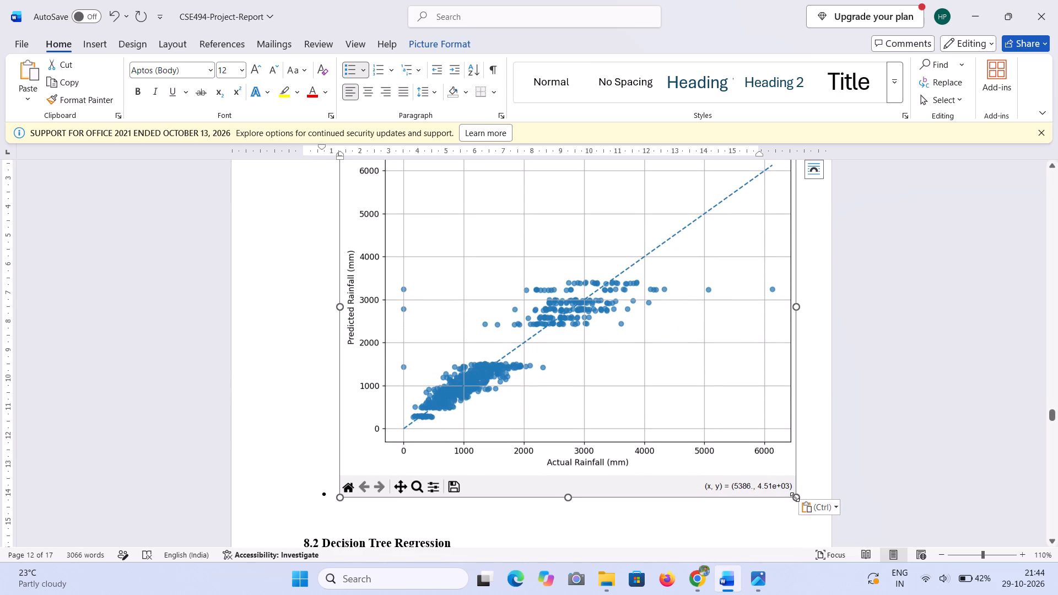
Shrink the pasted Linear Regression plot proportionally to about 10 cm wide and check its placement under the 8.1 Limitations.
drag(795, 497, 614, 416)
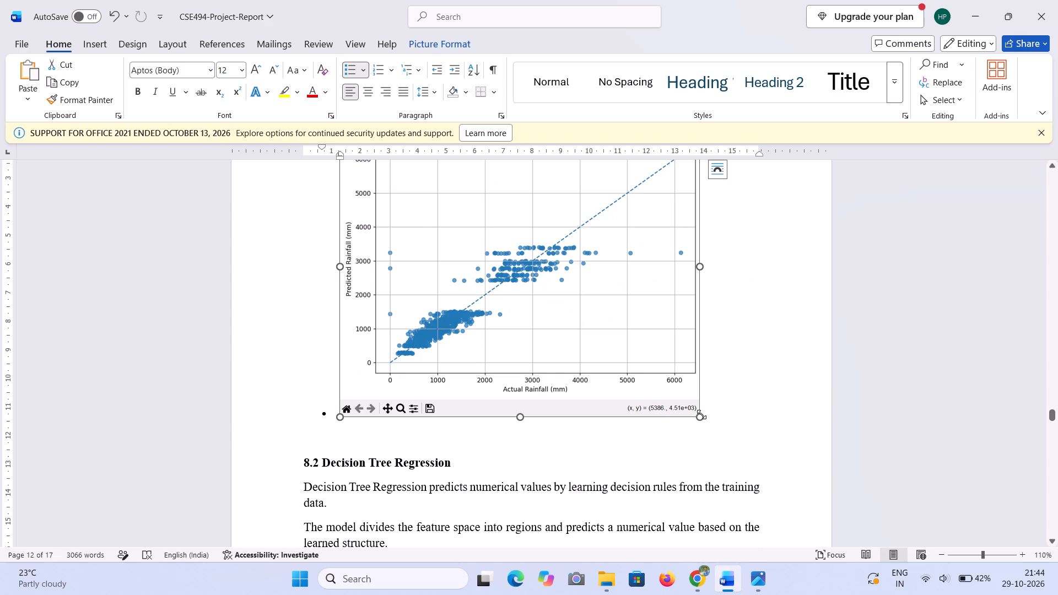
drag(700, 418, 607, 360)
scroll(720, 364, up, 1)
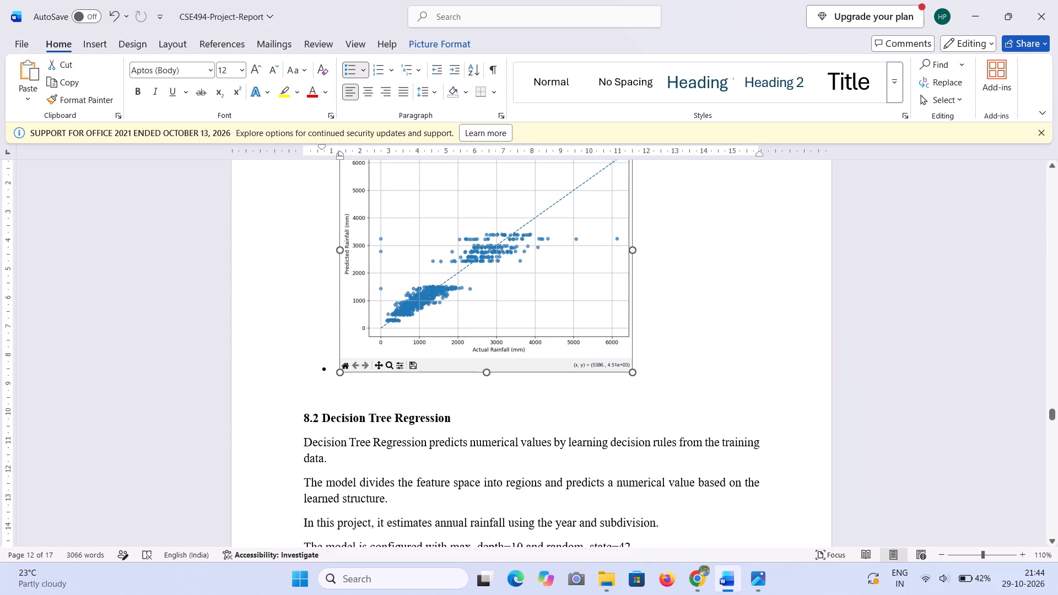
scroll(720, 364, up, 2)
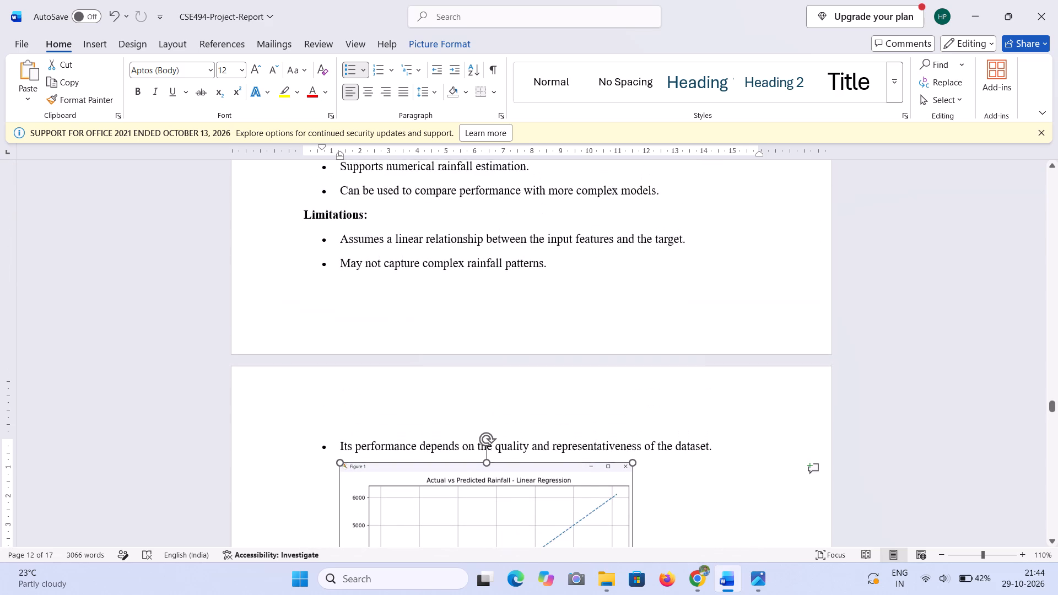
Add an empty unbulleted line below the last Limitations bullet of 8.2 Decision Tree Regression, just before 8.3.
scroll(720, 364, down, 3)
scroll(674, 435, down, 1)
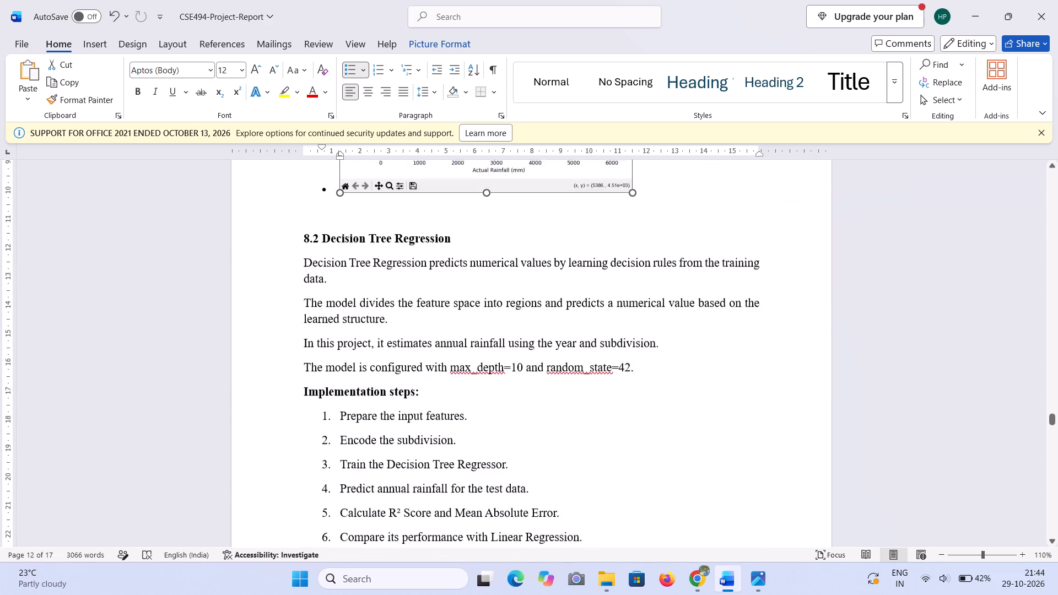
scroll(674, 435, down, 2)
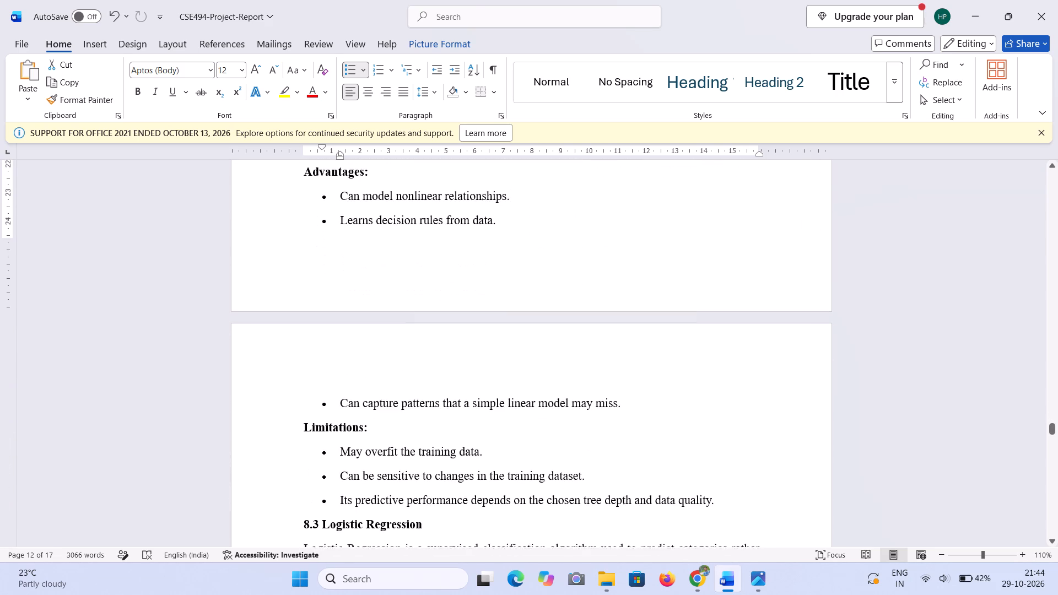
scroll(624, 499, down, 1)
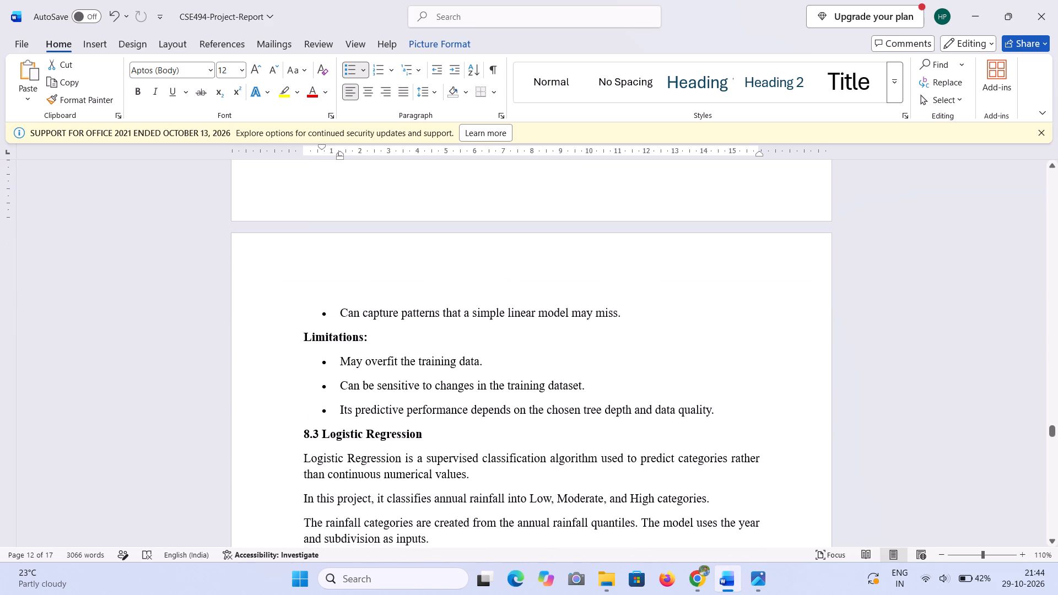
scroll(732, 409, up, 2)
scroll(732, 409, down, 1)
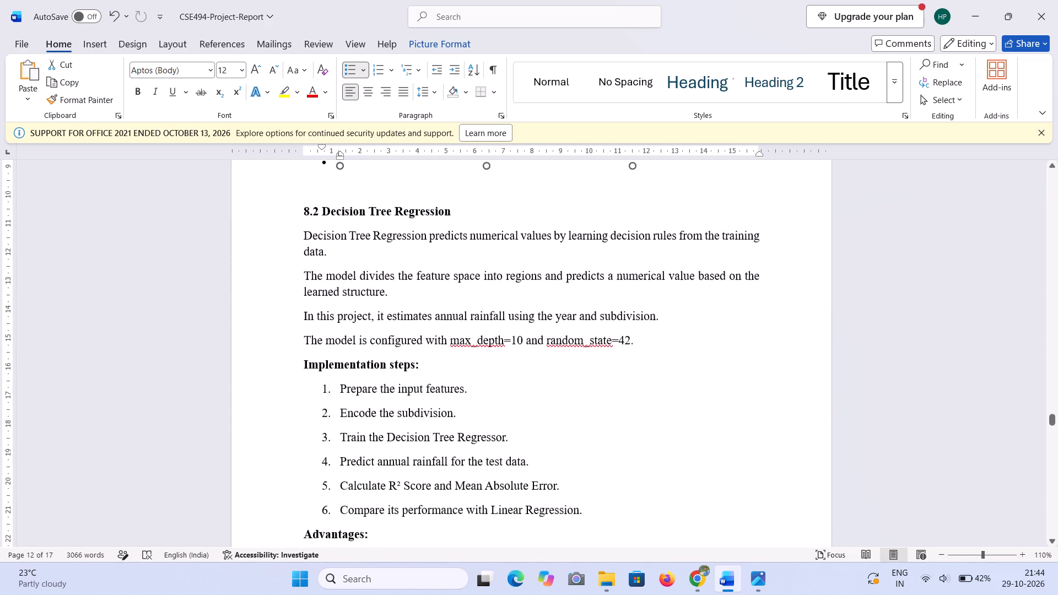
scroll(732, 409, down, 1)
scroll(676, 496, down, 1)
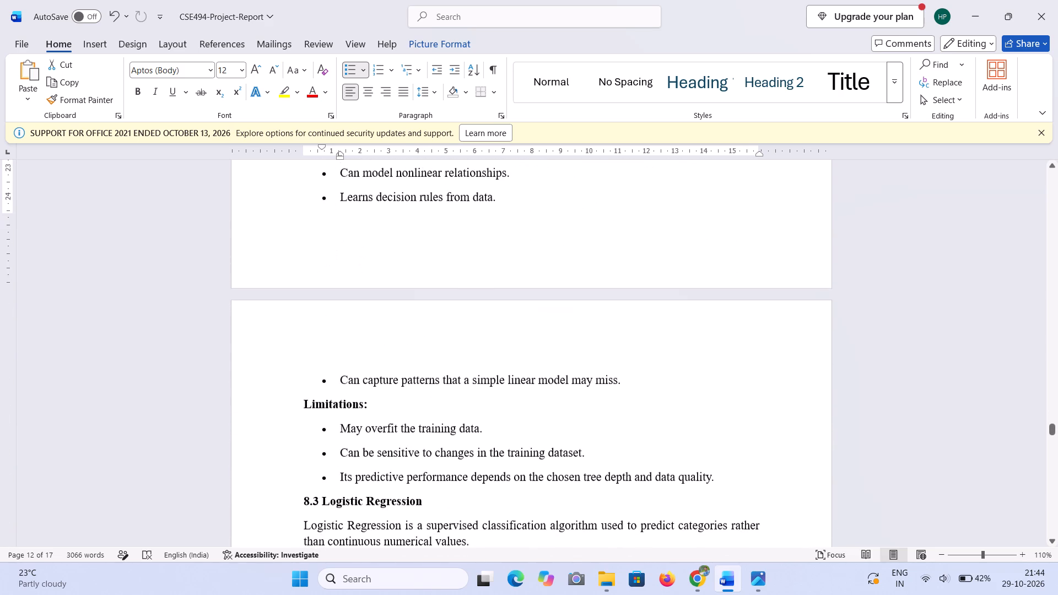
scroll(660, 488, down, 1)
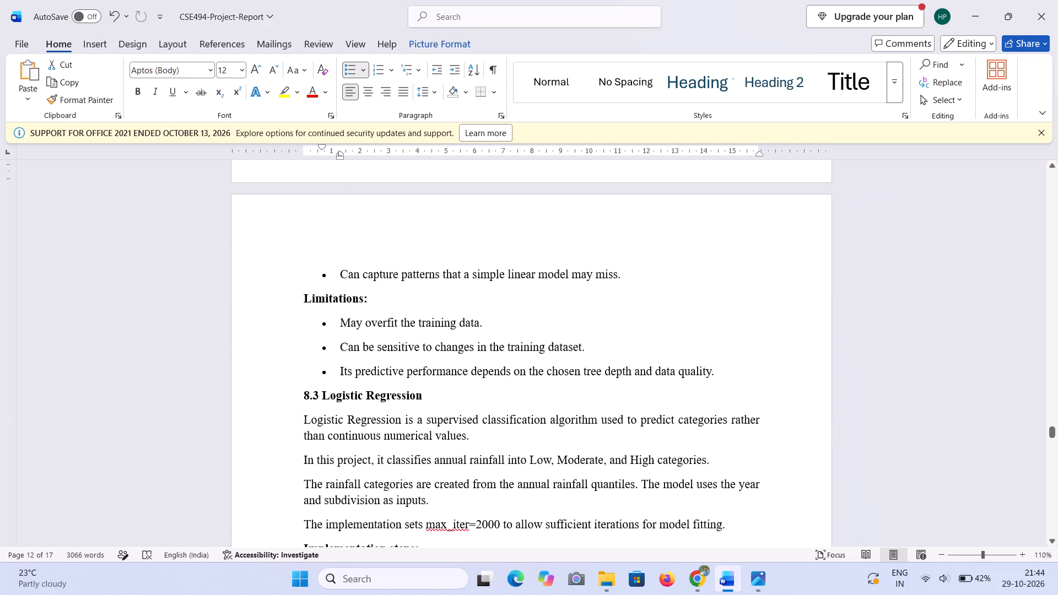
click(726, 379)
key(Return)
key(BackSpace)
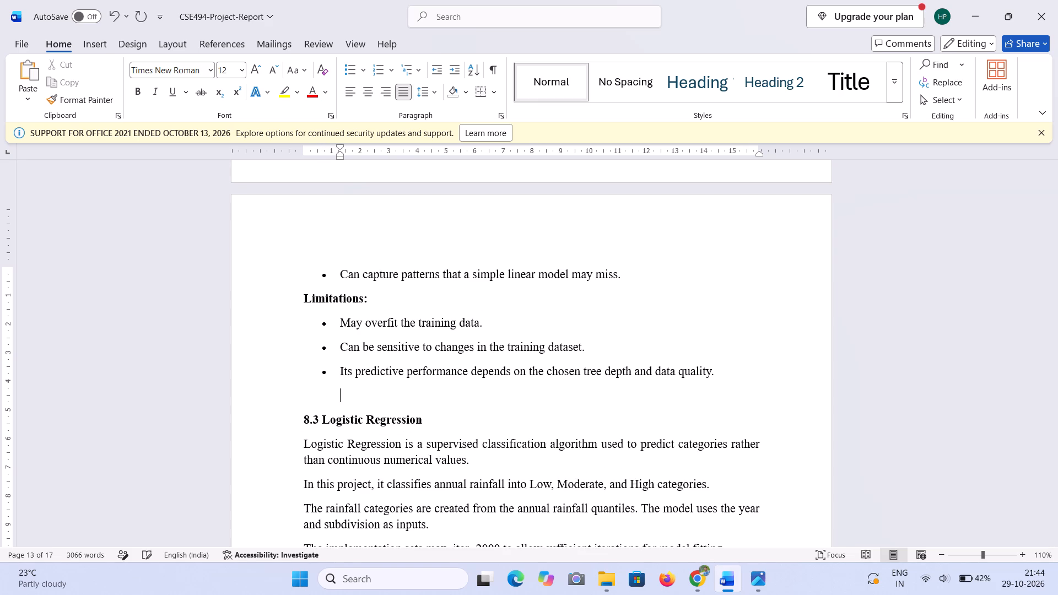
Switch to Photos, compare the neighbouring graph screenshots, and copy the Regression Models - R2 Score Comparison chart.
click(763, 571)
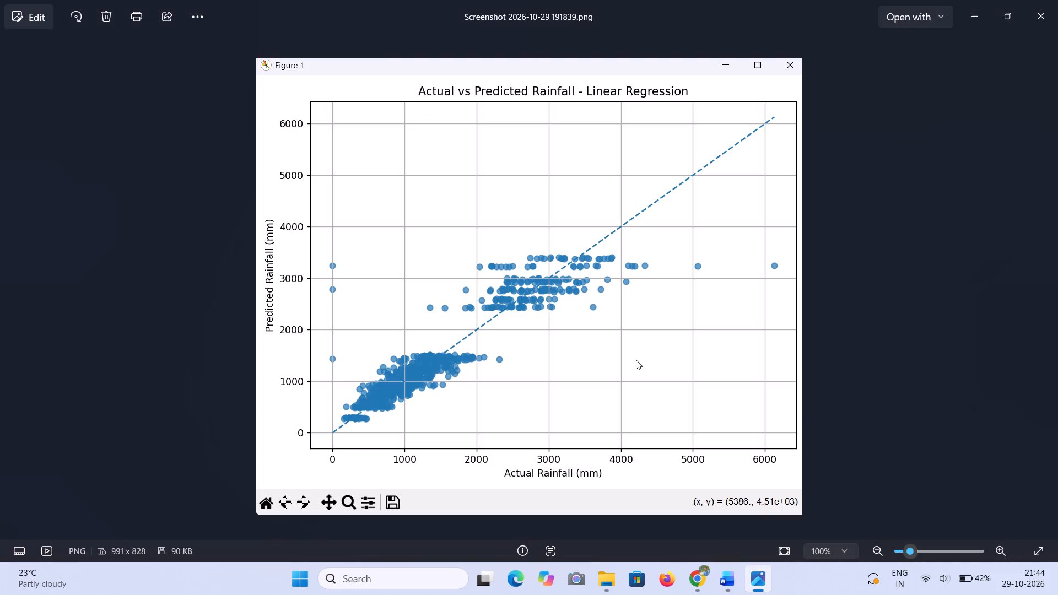
key(Right)
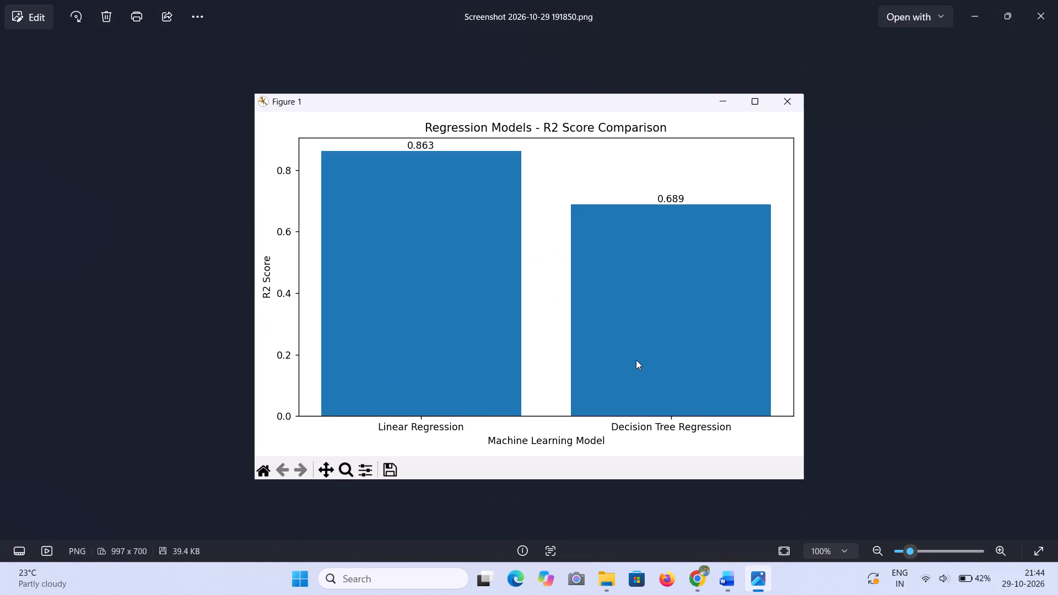
key(Left)
key(Left)
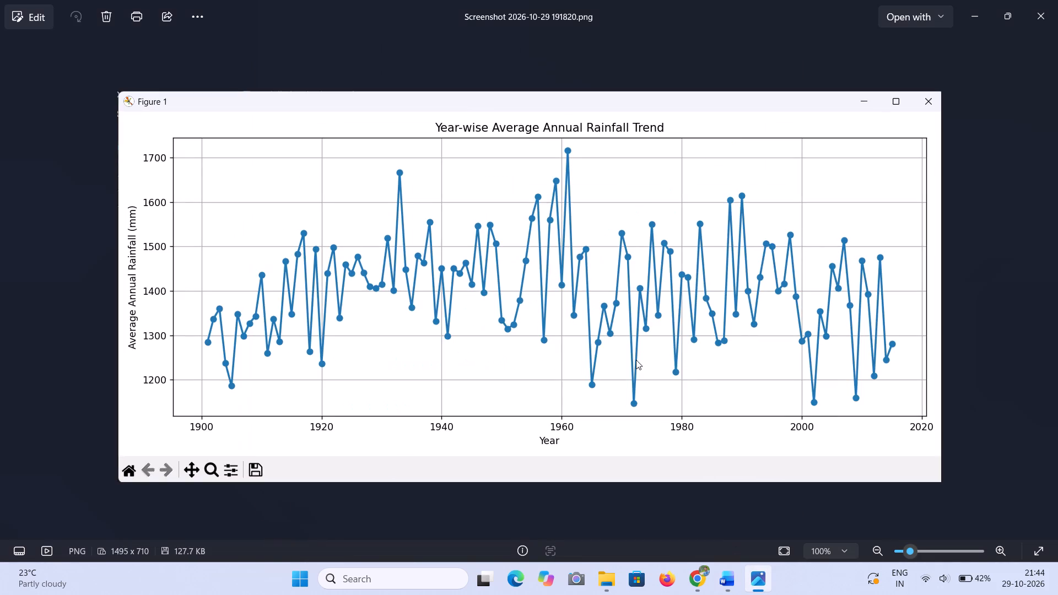
key(Right)
key(Right)
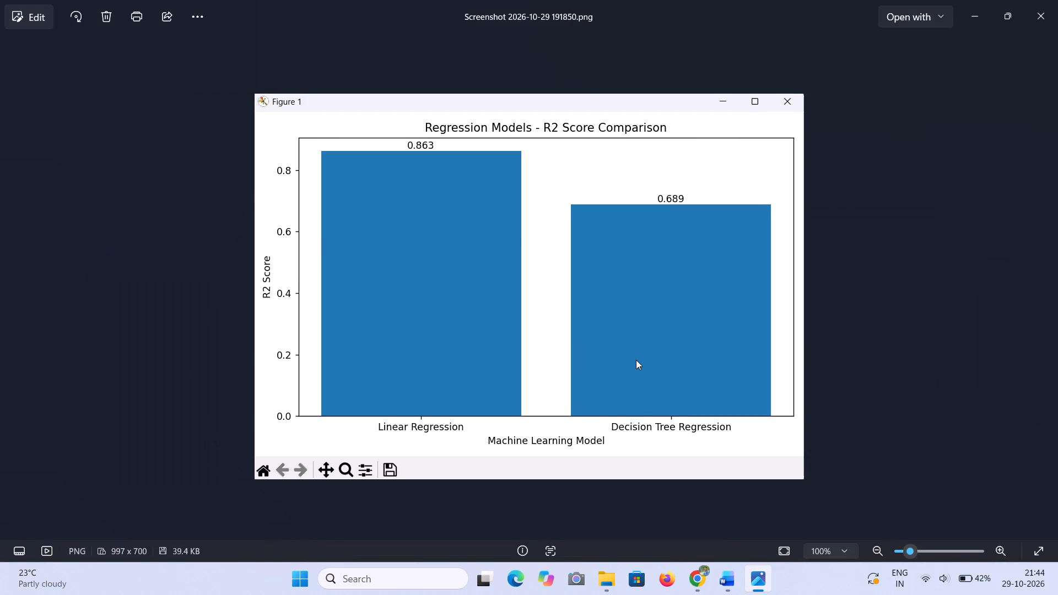
key(Right)
key(Left)
key(Left)
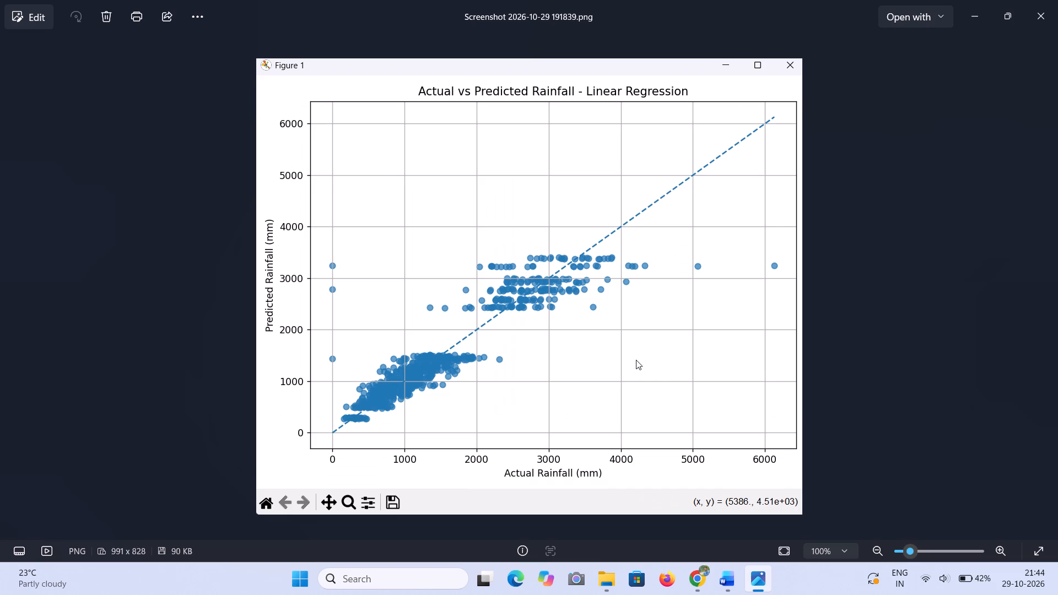
key(Right)
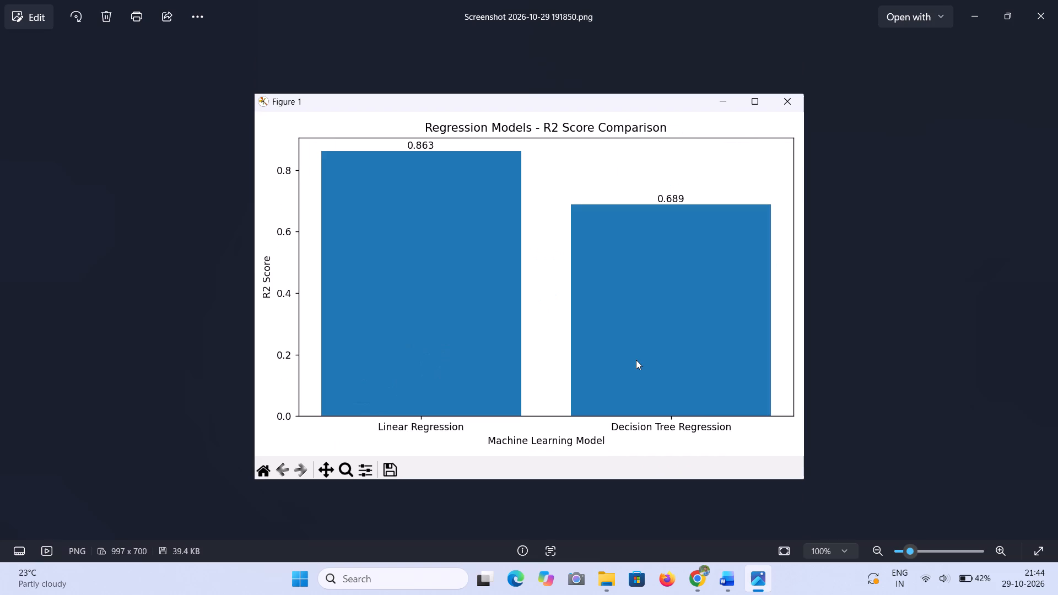
key(ctrl+c)
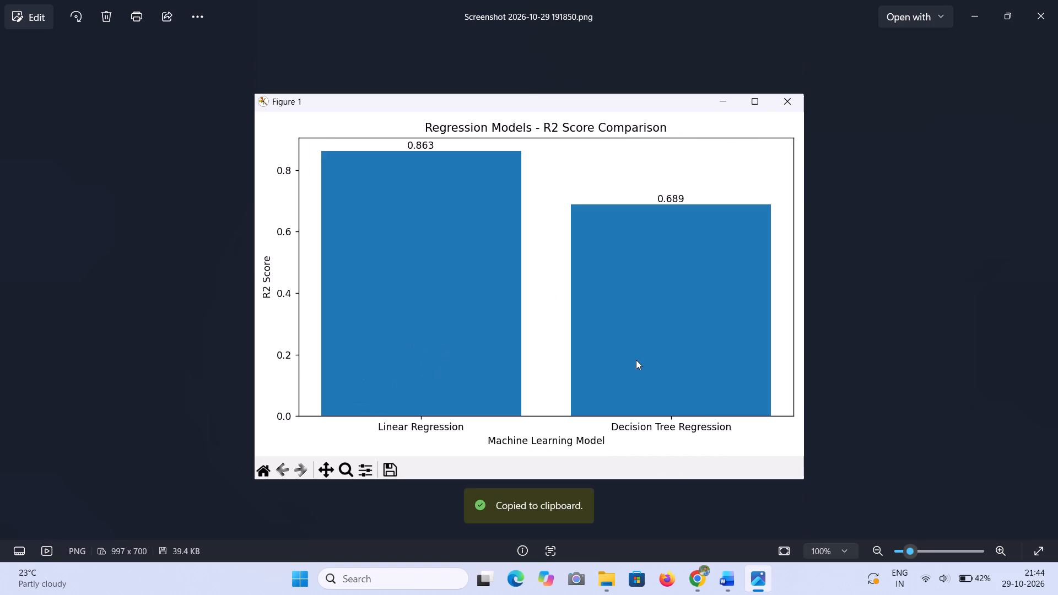
Return to the Word report and review sections 8.3 through 9.1 R² Score for a fitting place for the R2 comparison chart.
click(725, 572)
scroll(541, 443, down, 1)
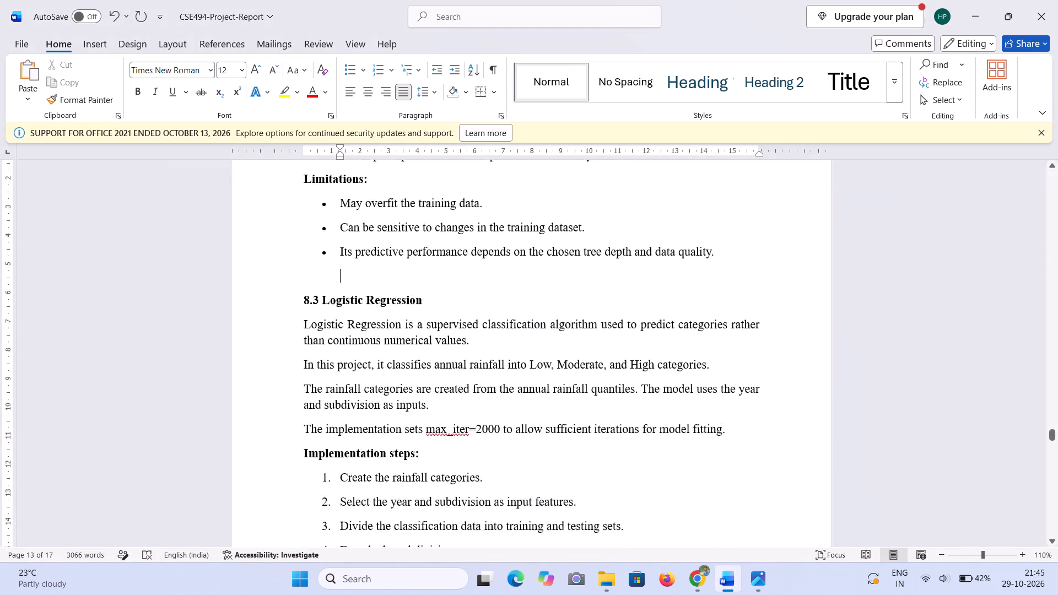
scroll(541, 443, down, 2)
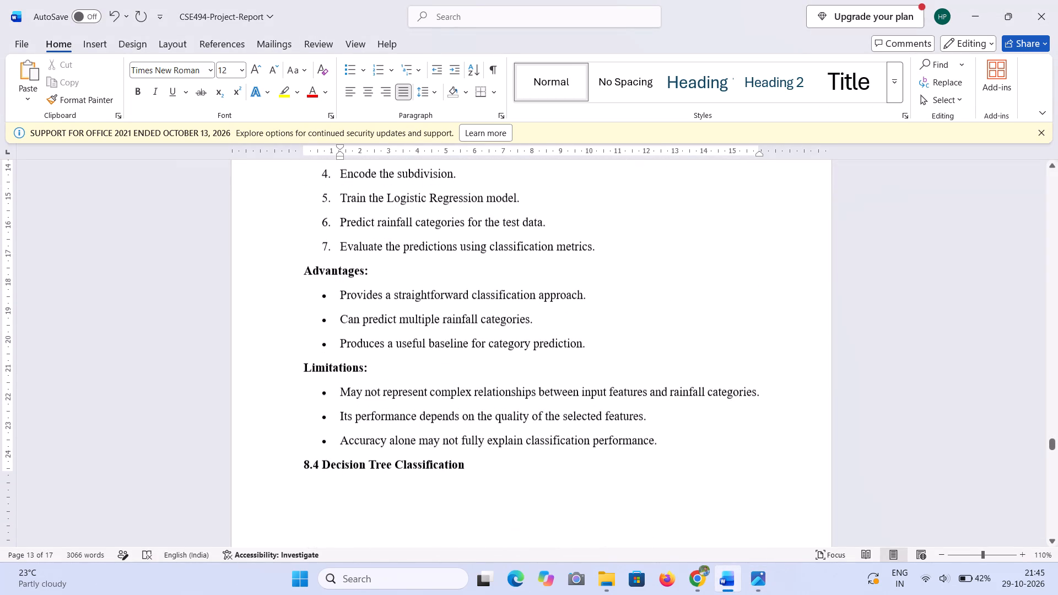
scroll(541, 443, down, 2)
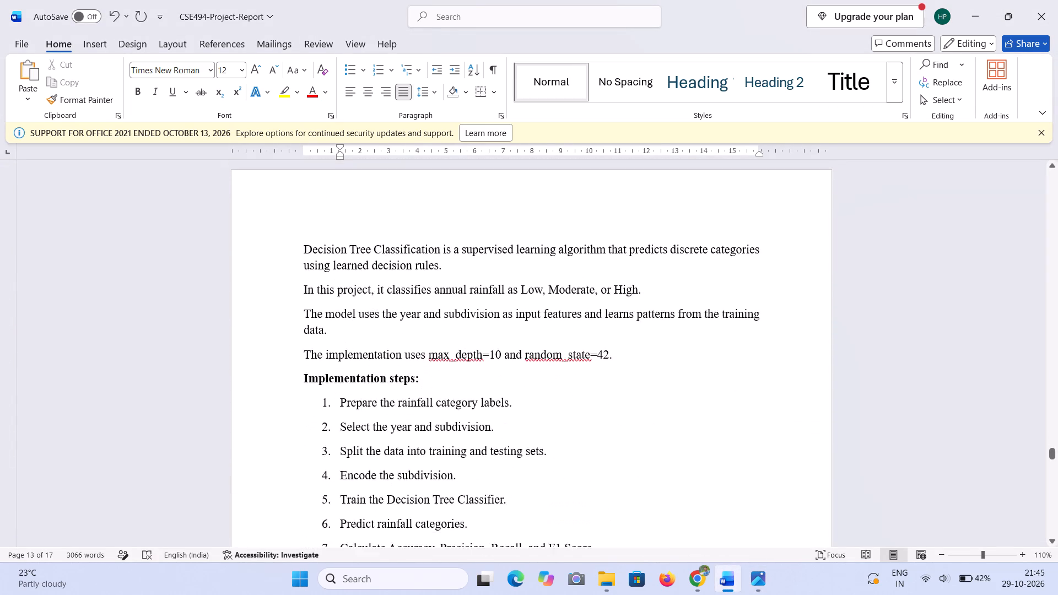
scroll(541, 443, down, 3)
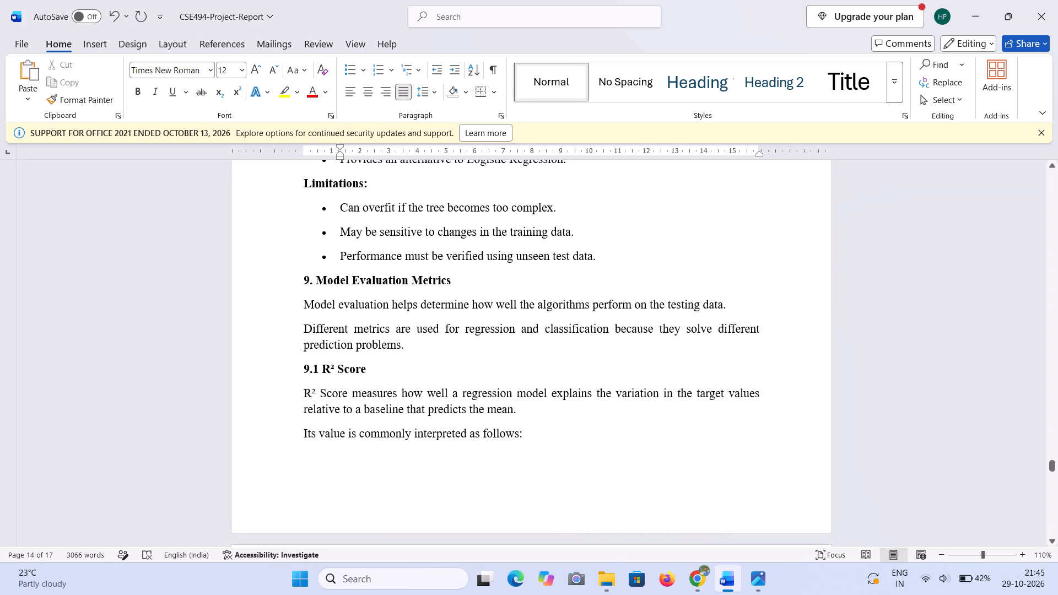
Switch to Photos and review the rainfall trend, regression, category distribution and classification metrics graphs to match them to report sections.
click(762, 570)
key(Right)
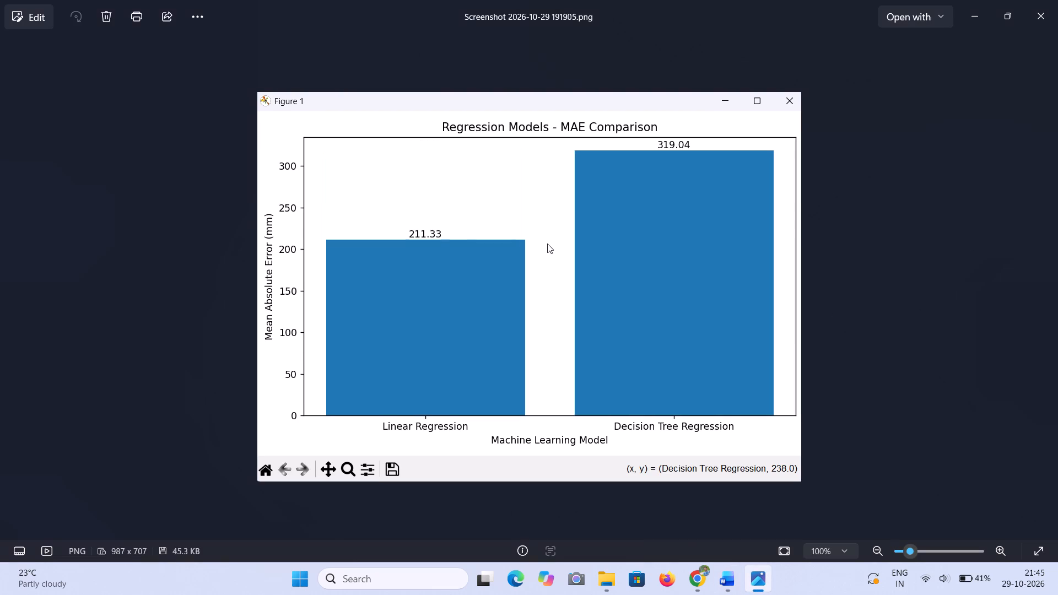
key(Right)
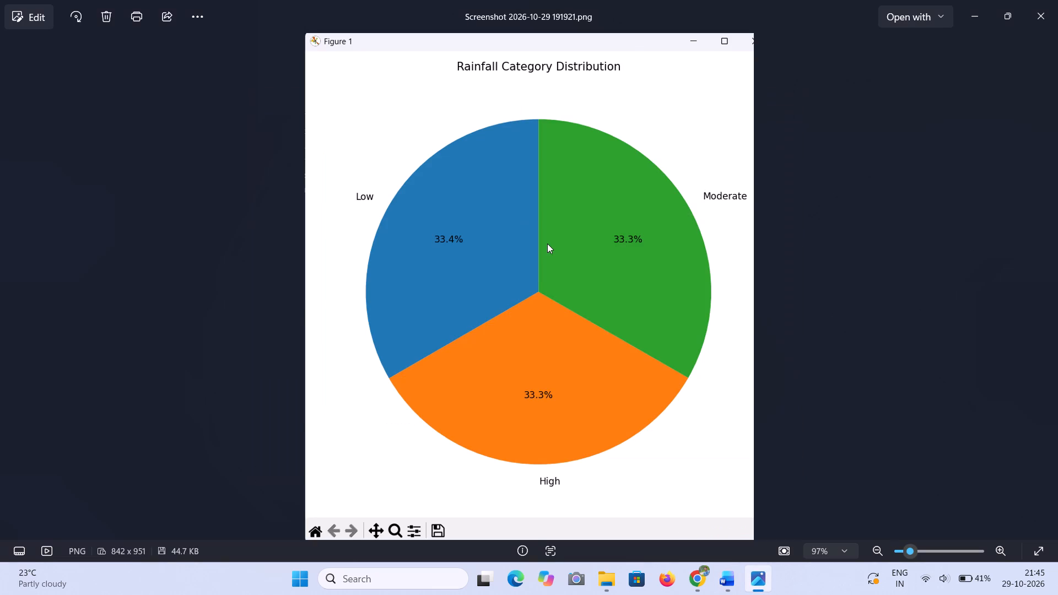
key(Right)
key(Right)
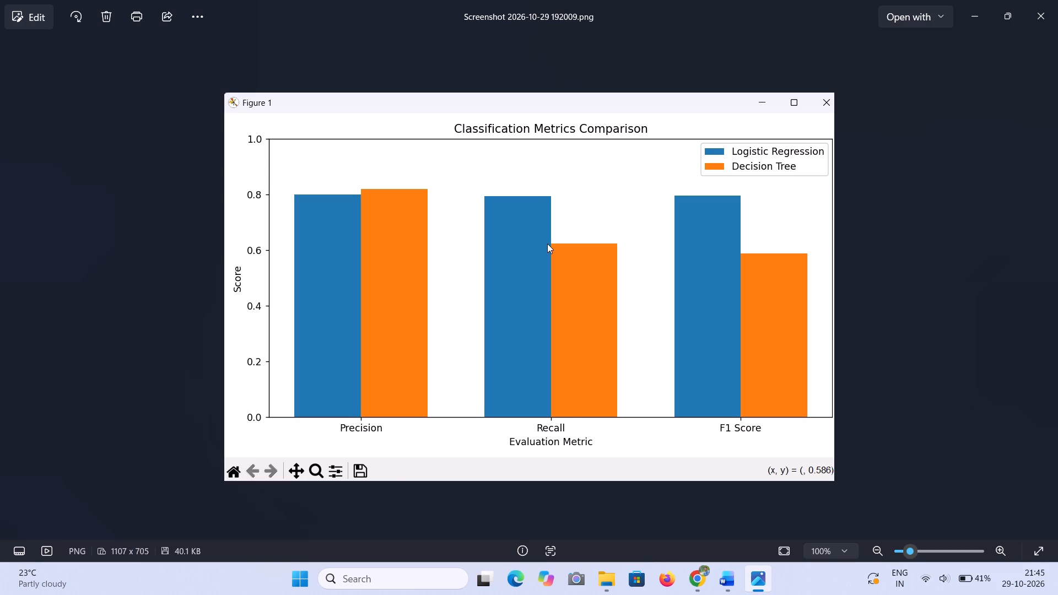
key(Left)
key(Left)
key(Left)
key(Left)
key(Left)
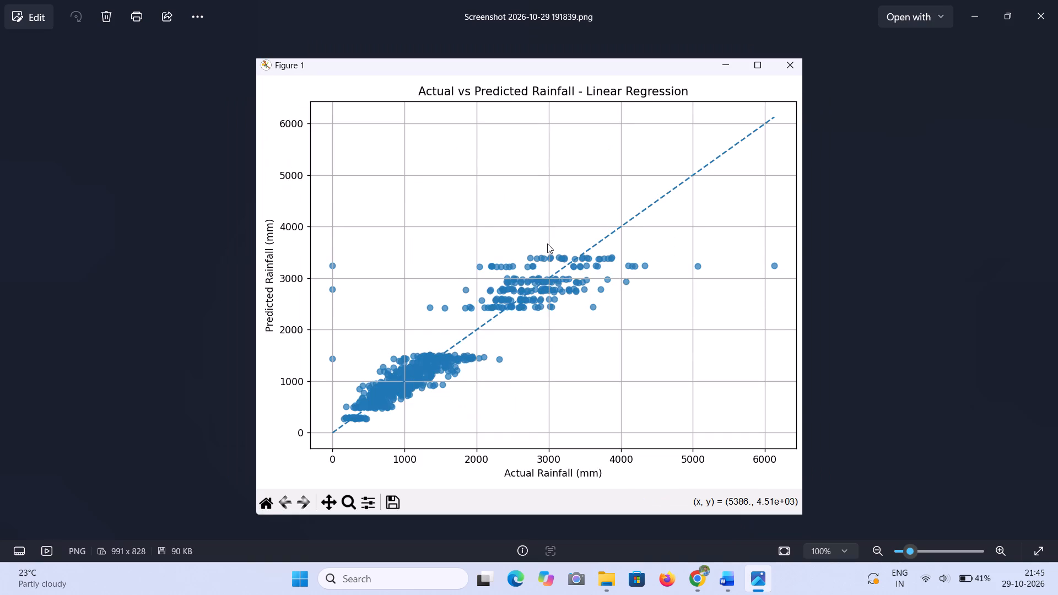
key(Left)
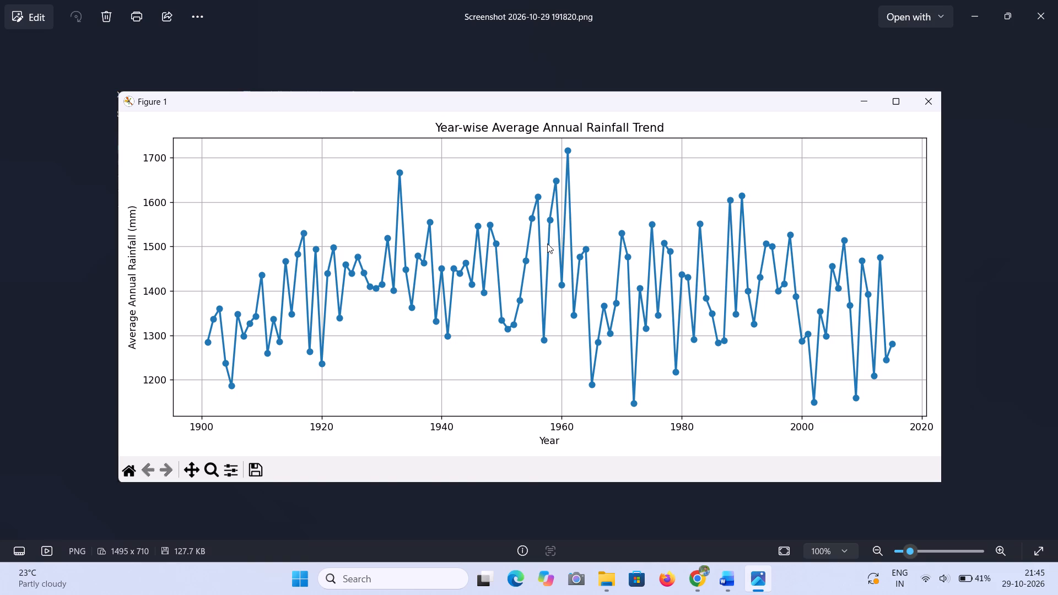
key(Left)
key(Right)
key(Right)
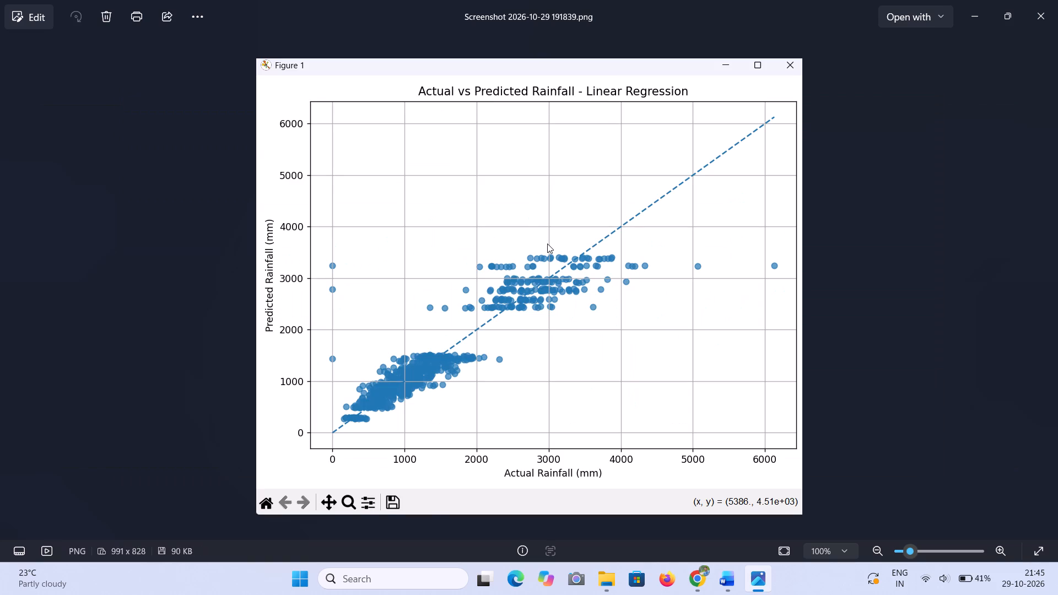
key(Right)
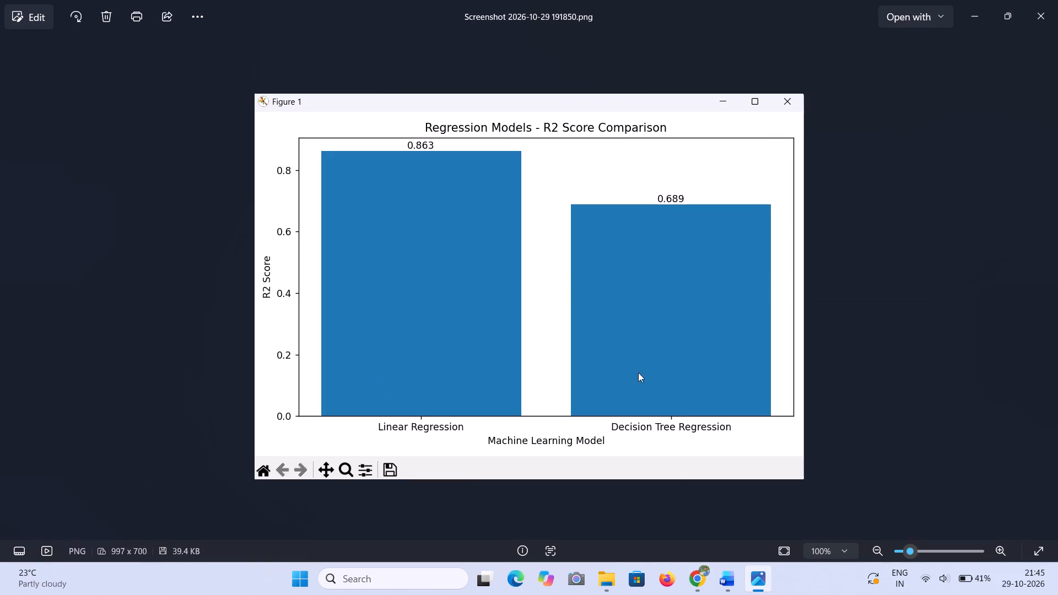
Return to the Word report and review section 9 Model Evaluation Metrics, from 9.1 R² Score through 9.6 F1 Score, for graph positions.
click(722, 572)
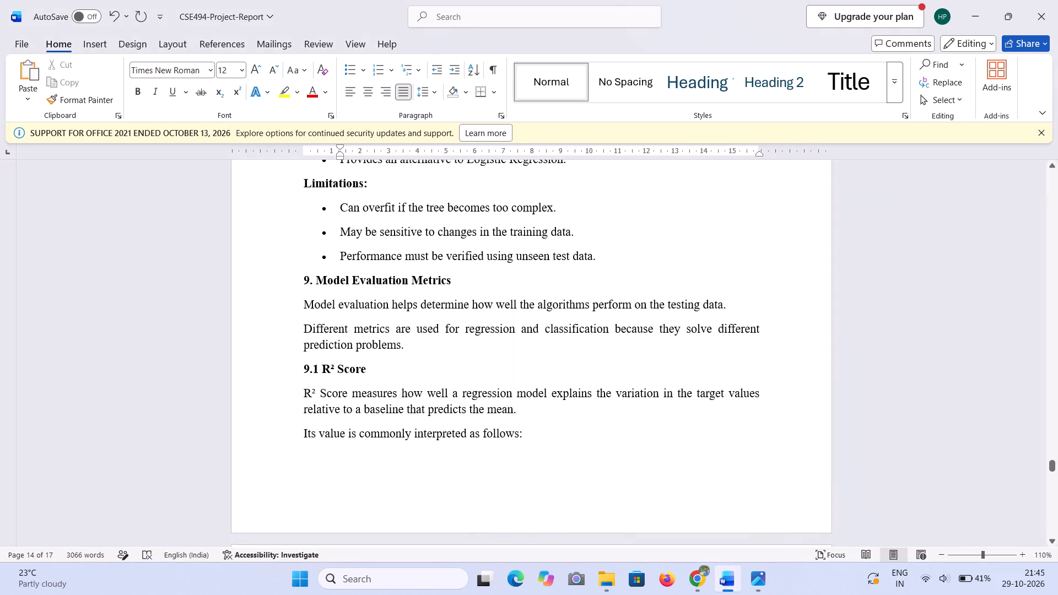
scroll(479, 452, down, 1)
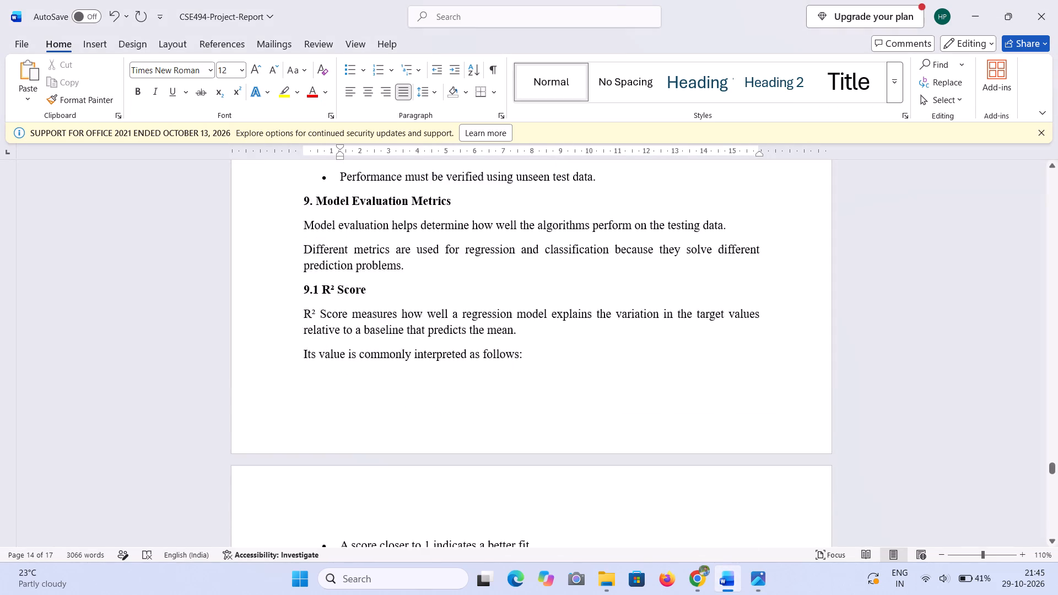
scroll(479, 452, down, 2)
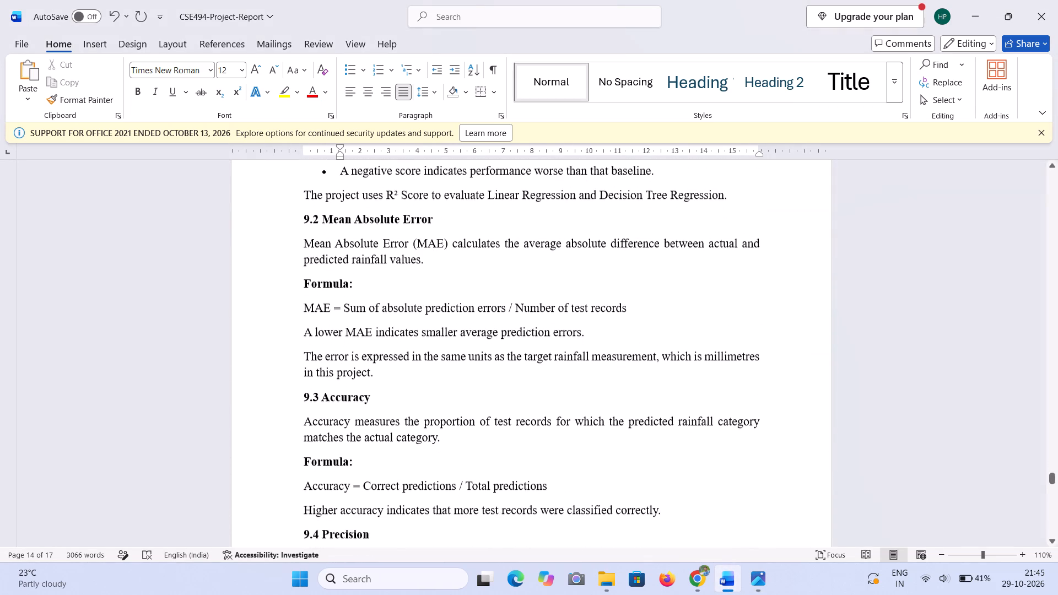
scroll(479, 452, down, 2)
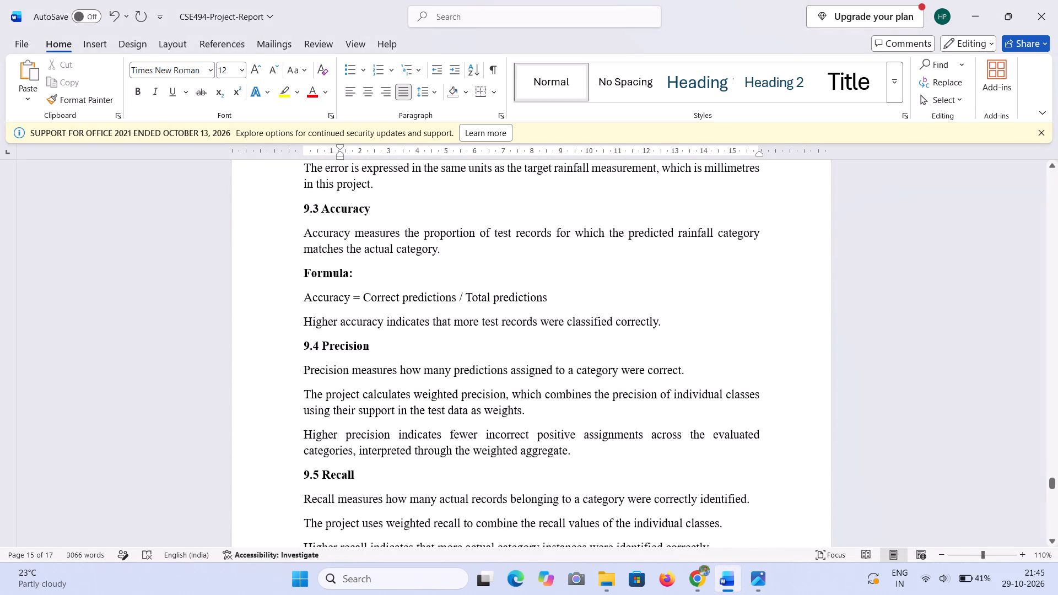
scroll(479, 452, down, 2)
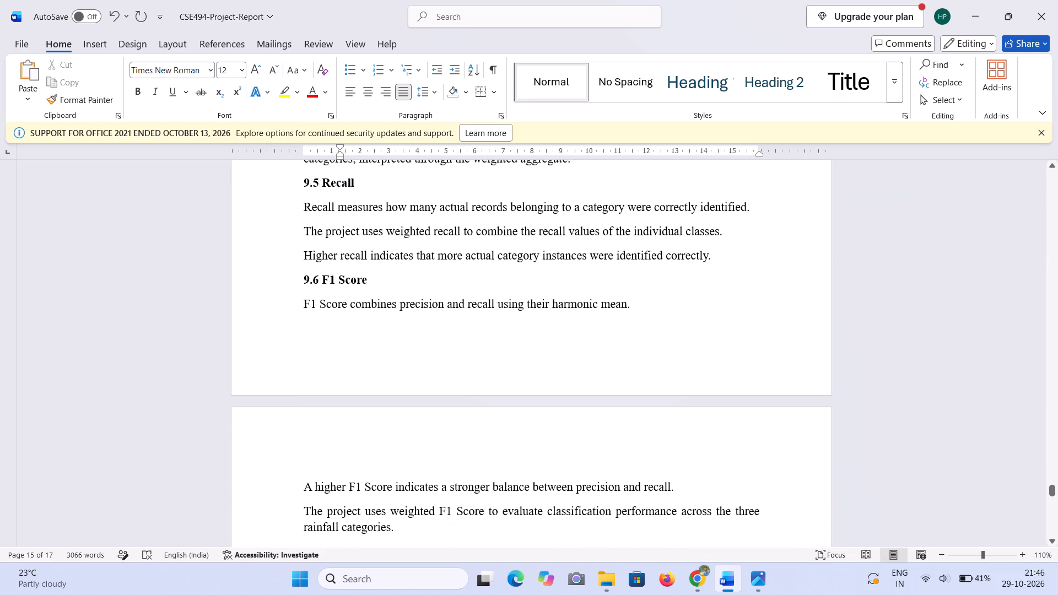
scroll(479, 452, down, 2)
Recheck the algorithm sections from the 8.1 Linear Regression plot through 8.4 Decision Tree Classification for positions suited to the remaining graphs.
scroll(479, 452, up, 3)
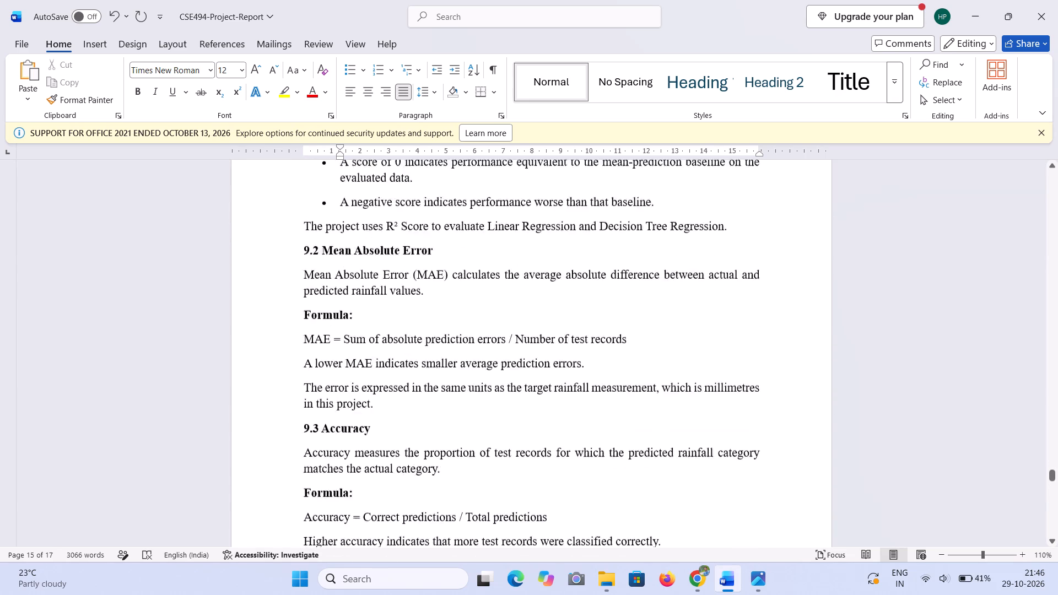
scroll(479, 452, up, 3)
scroll(479, 452, down, 1)
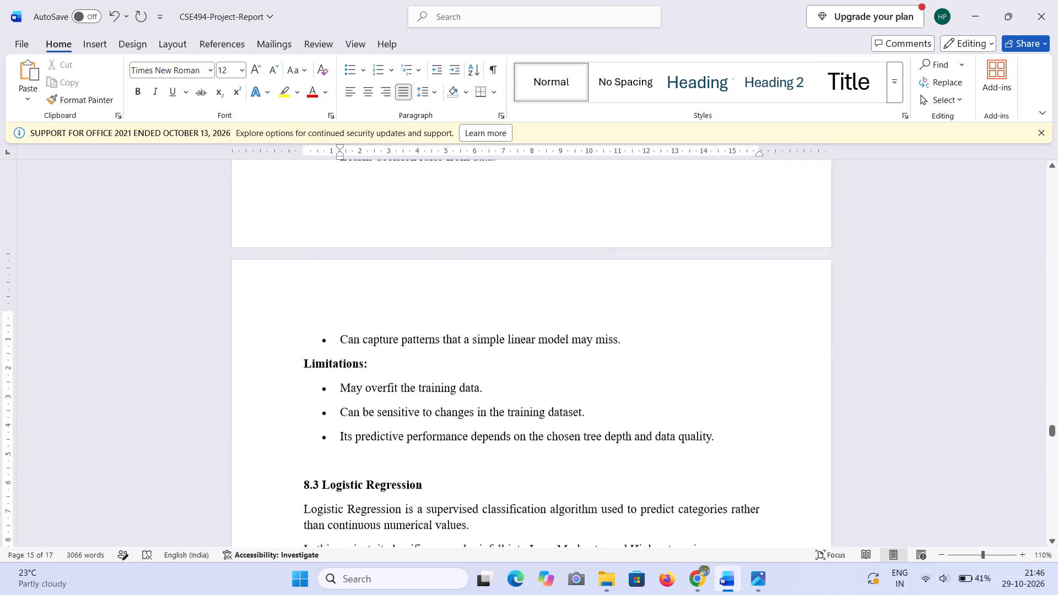
scroll(479, 452, down, 2)
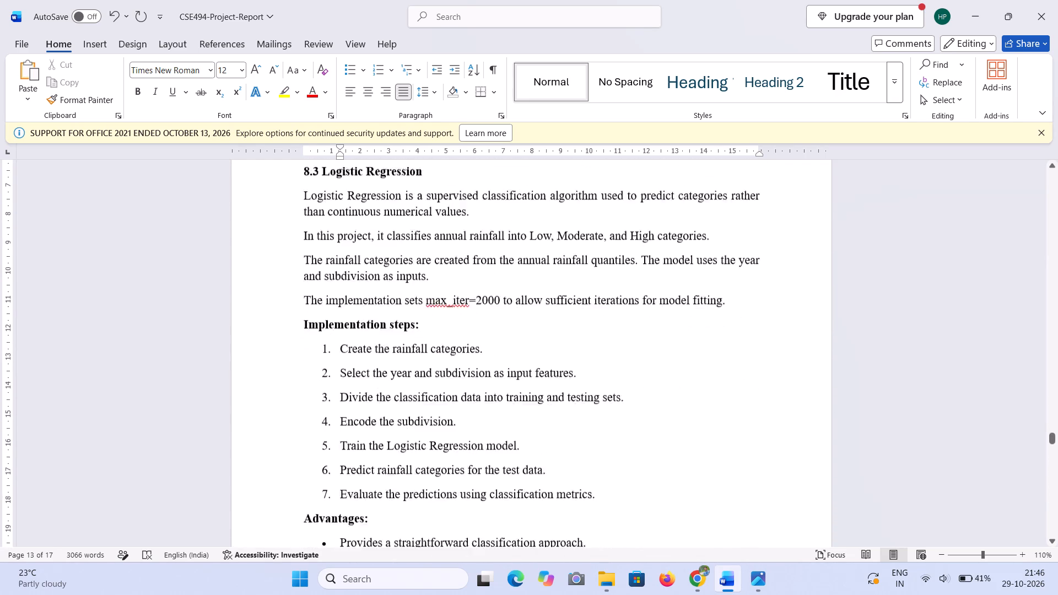
scroll(479, 452, up, 4)
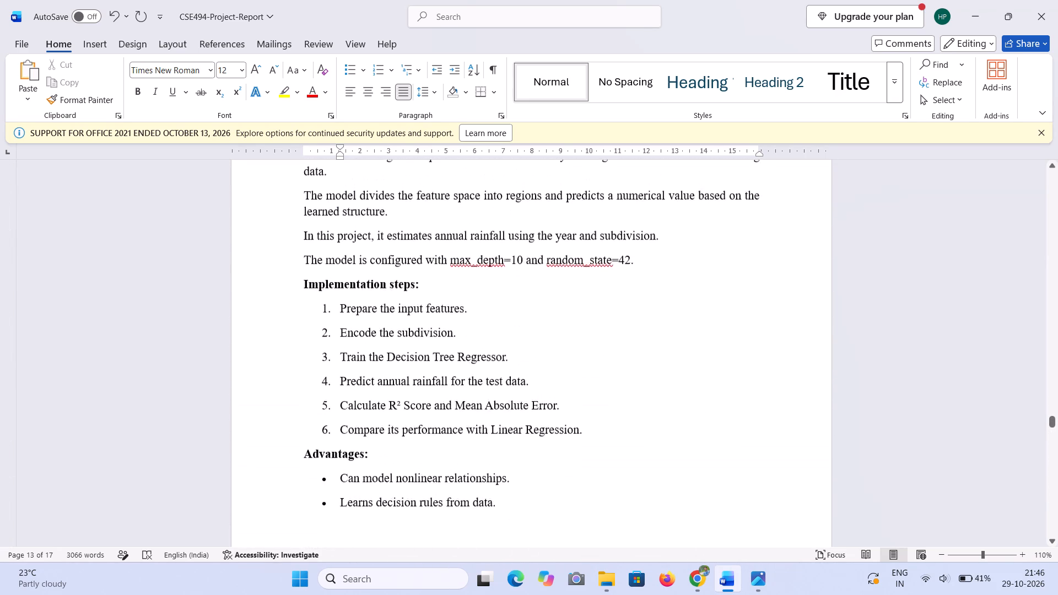
scroll(479, 452, up, 3)
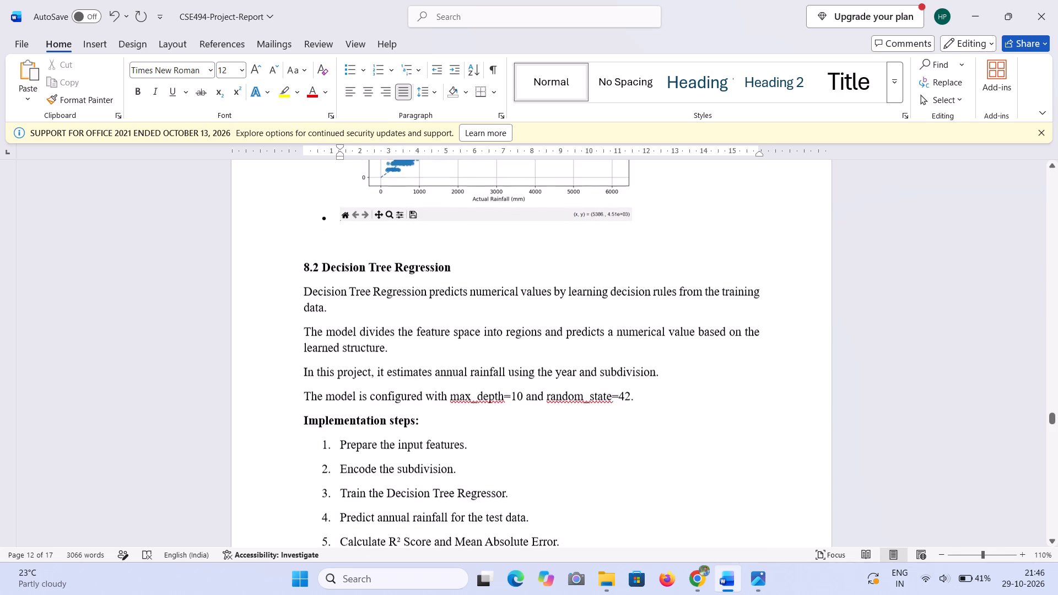
scroll(479, 452, up, 1)
scroll(479, 452, down, 1)
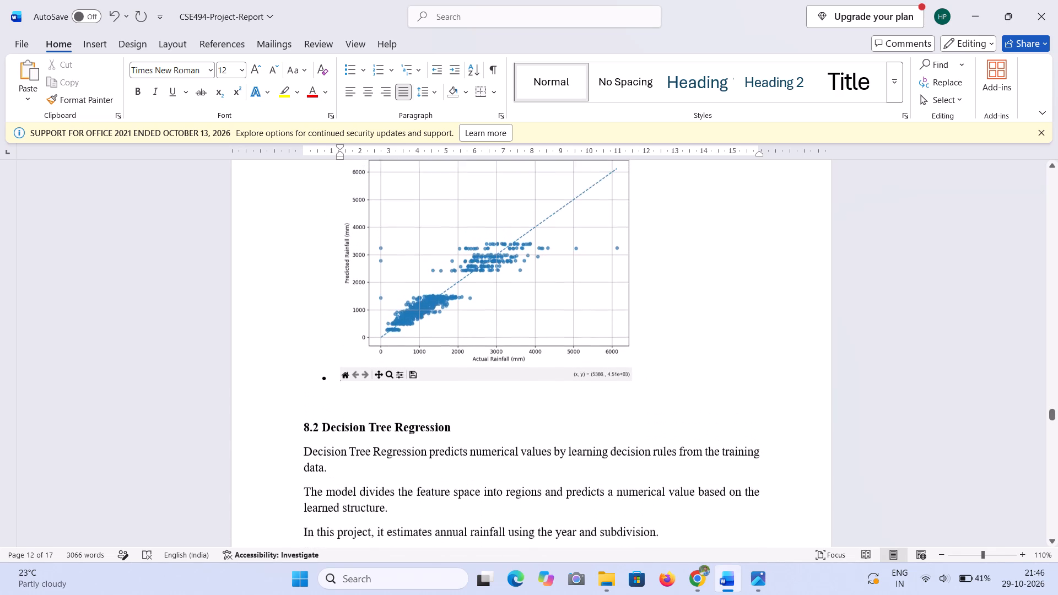
scroll(479, 452, down, 3)
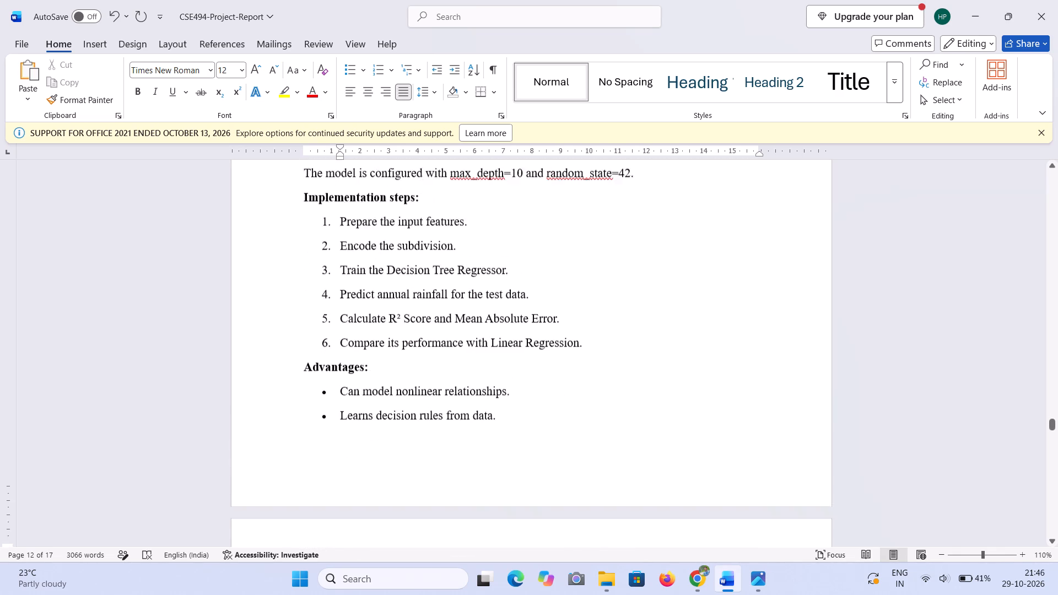
scroll(479, 452, down, 3)
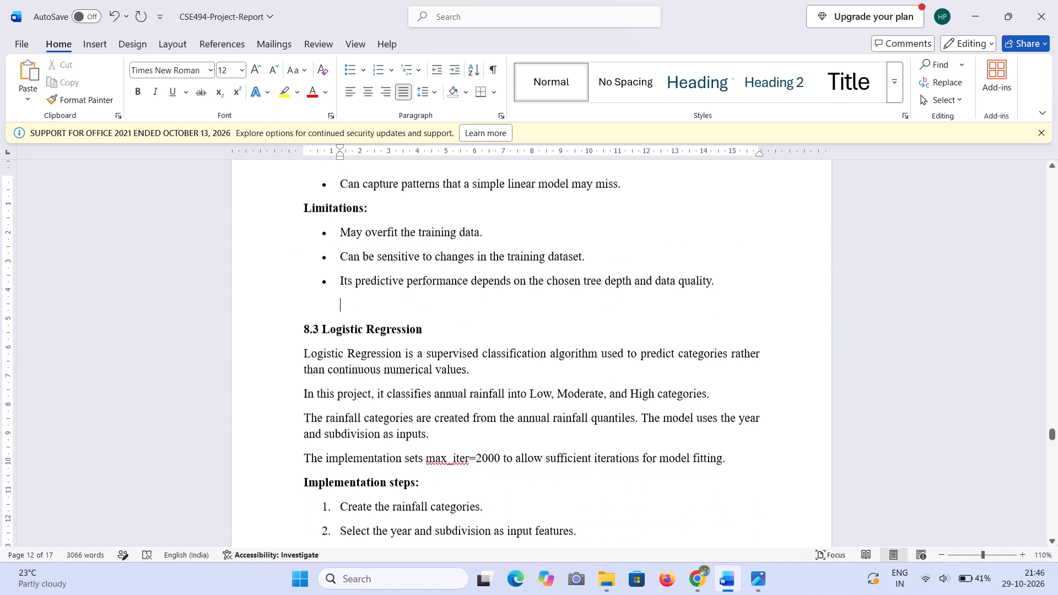
scroll(479, 452, down, 2)
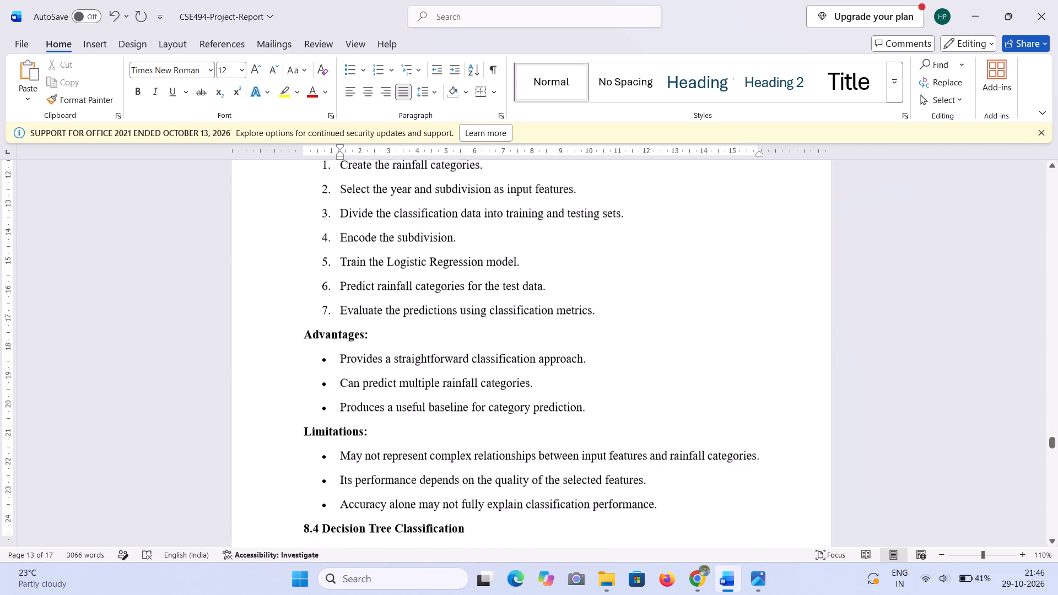
scroll(479, 452, down, 1)
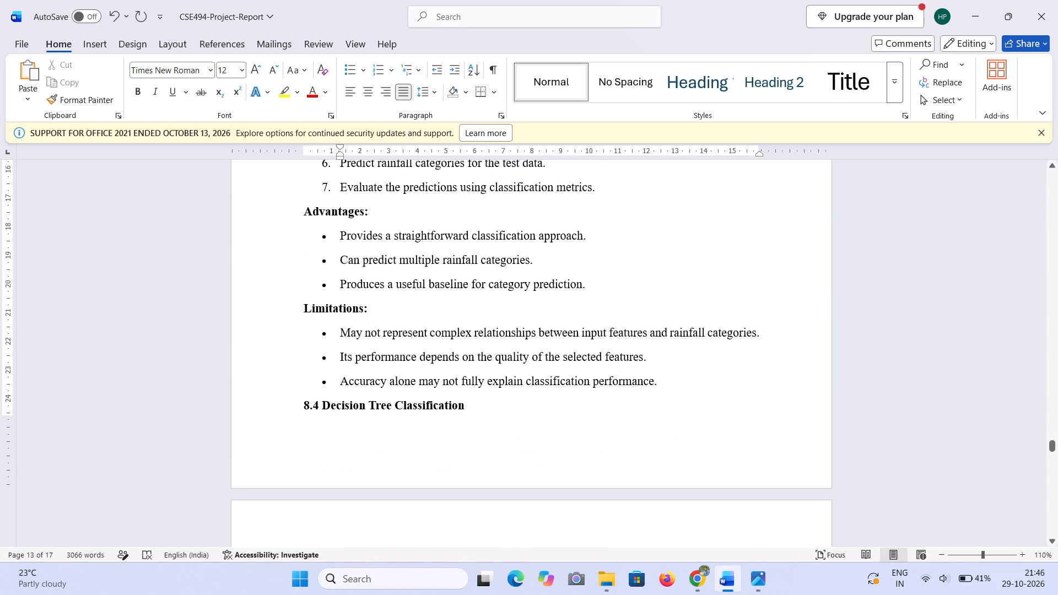
scroll(530, 448, down, 1)
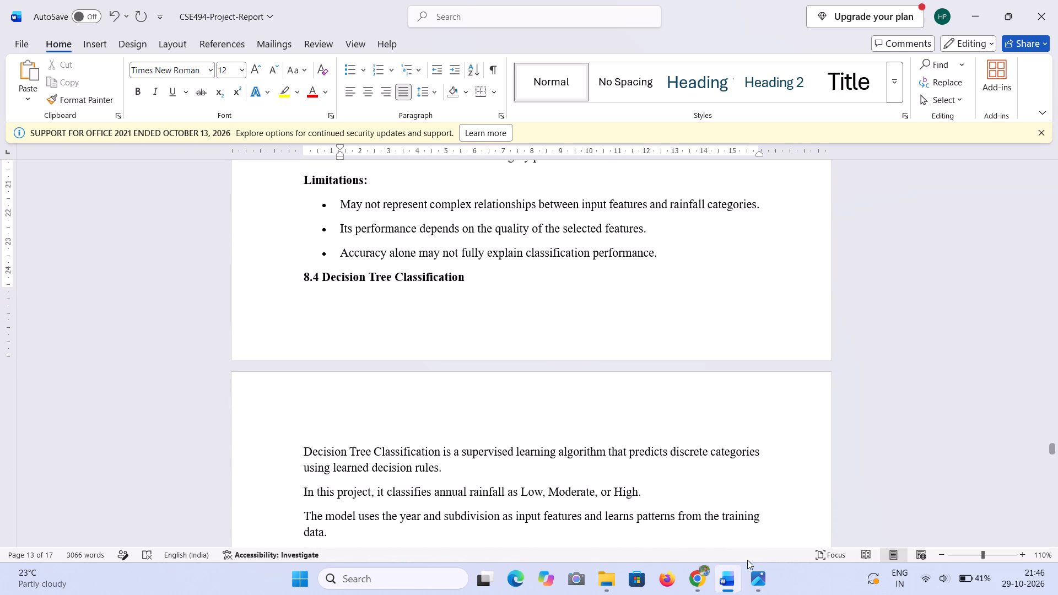
Switch to Photos and compare the Linear Regression scatter plot with the R2 and MAE comparison charts to decide their report positions.
click(752, 570)
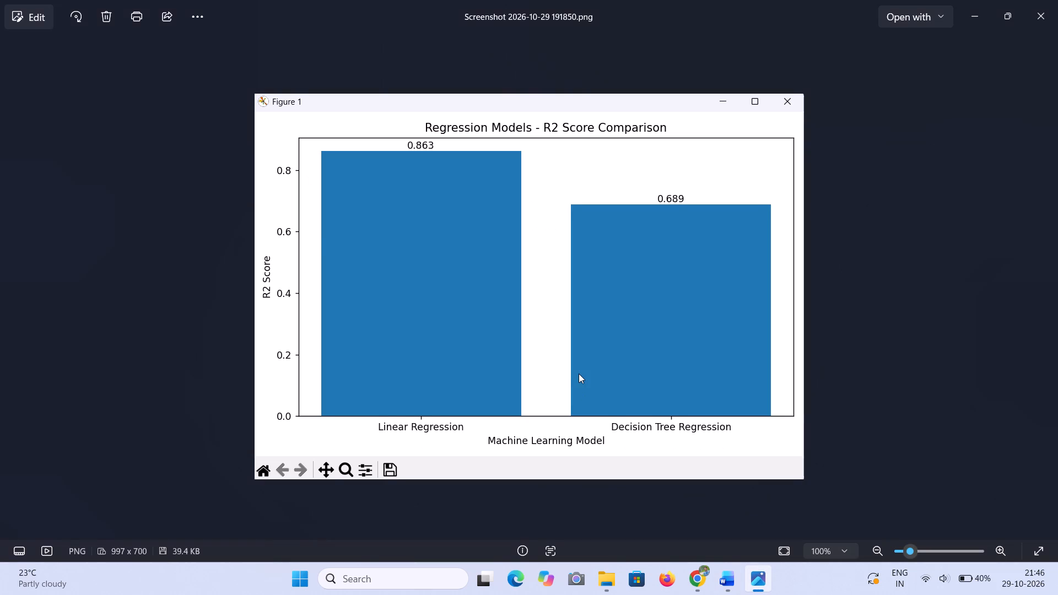
key(Right)
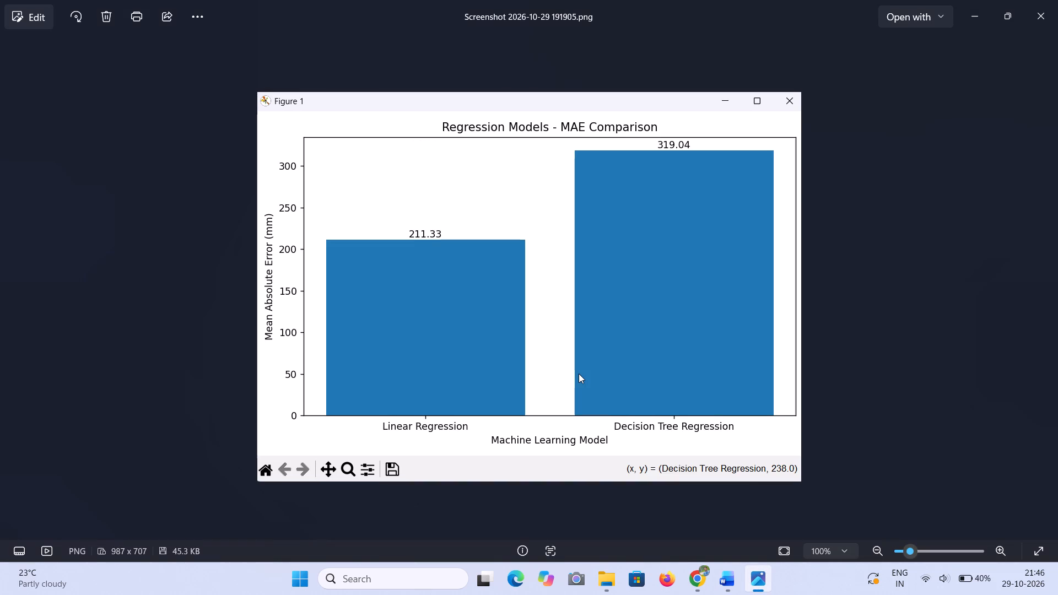
key(Left)
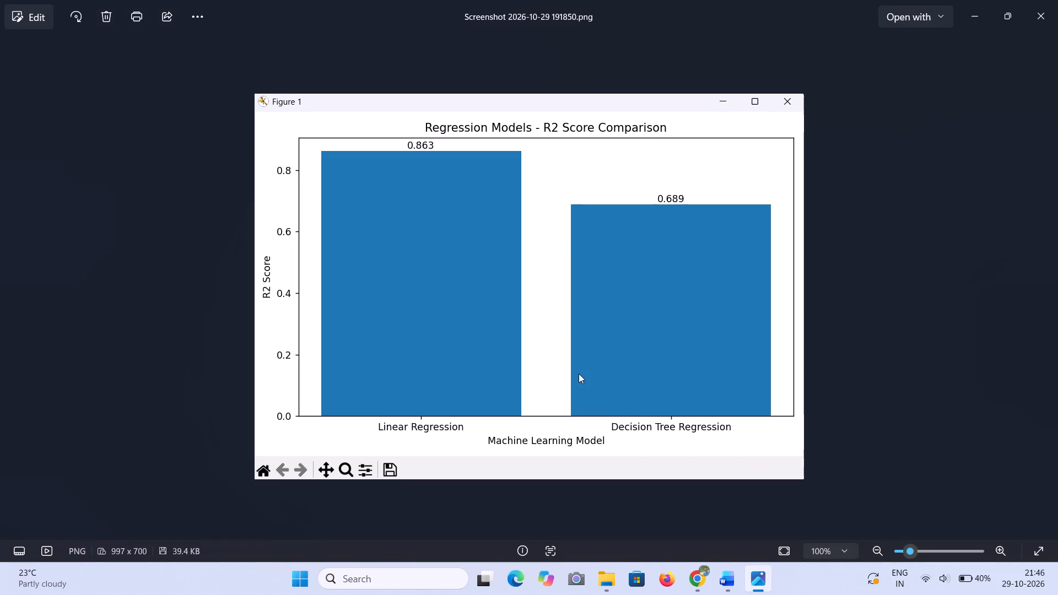
key(Left)
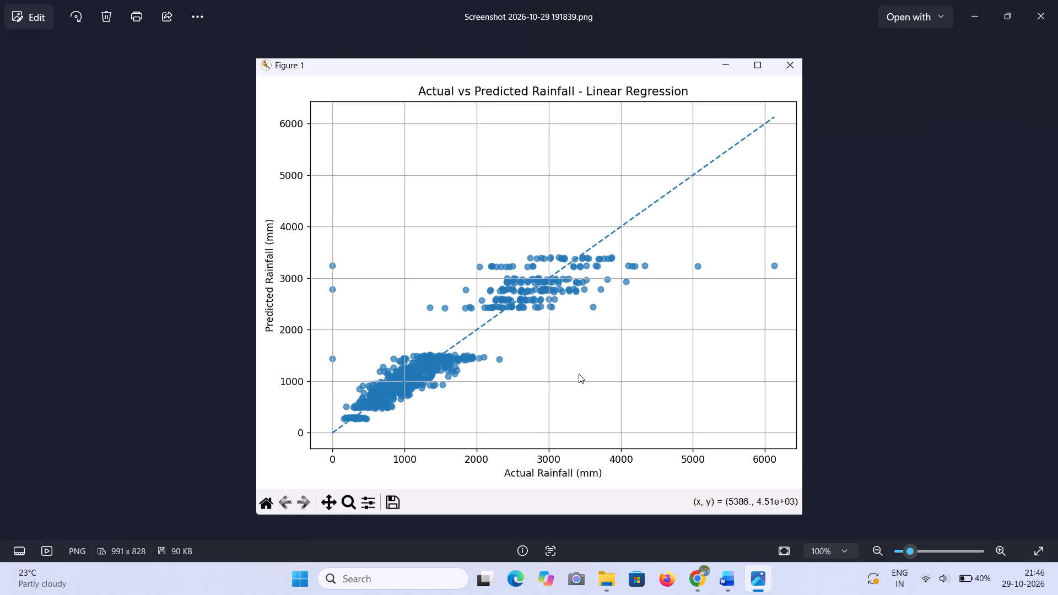
key(Left)
key(Left)
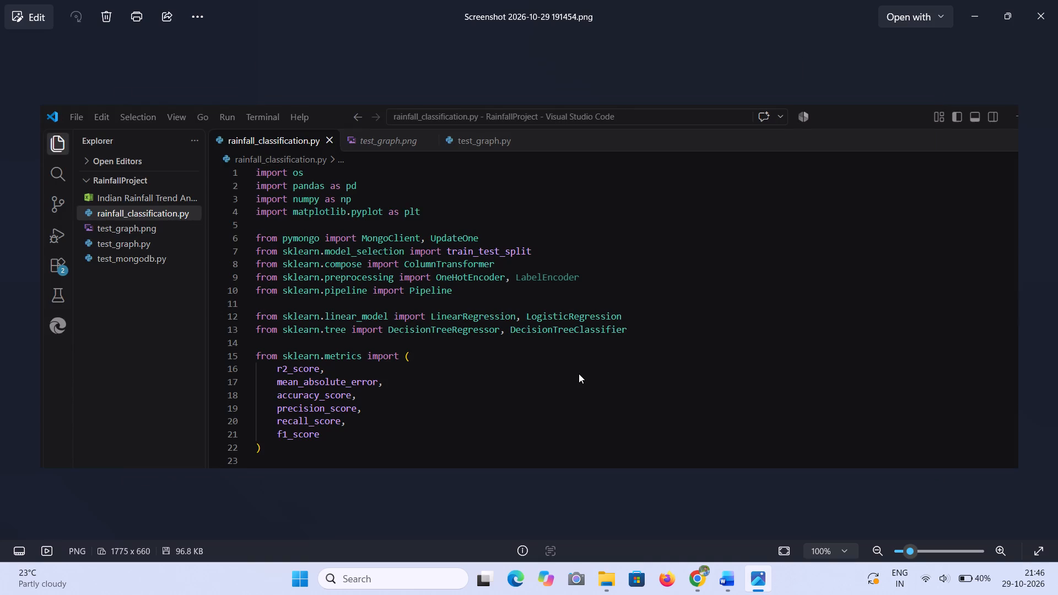
key(Left)
key(Right)
key(Right)
key(Right)
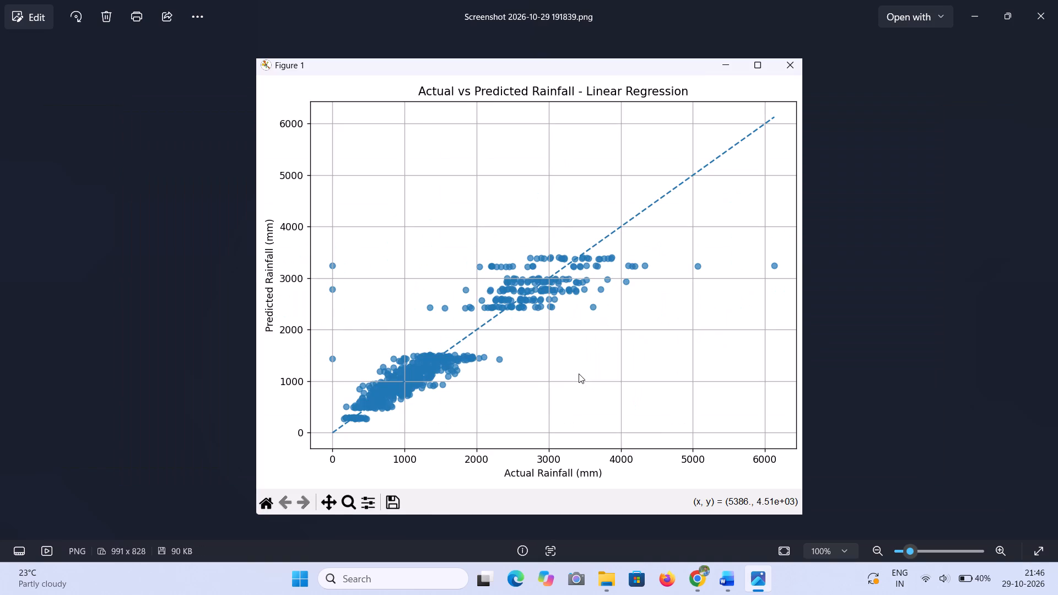
key(Right)
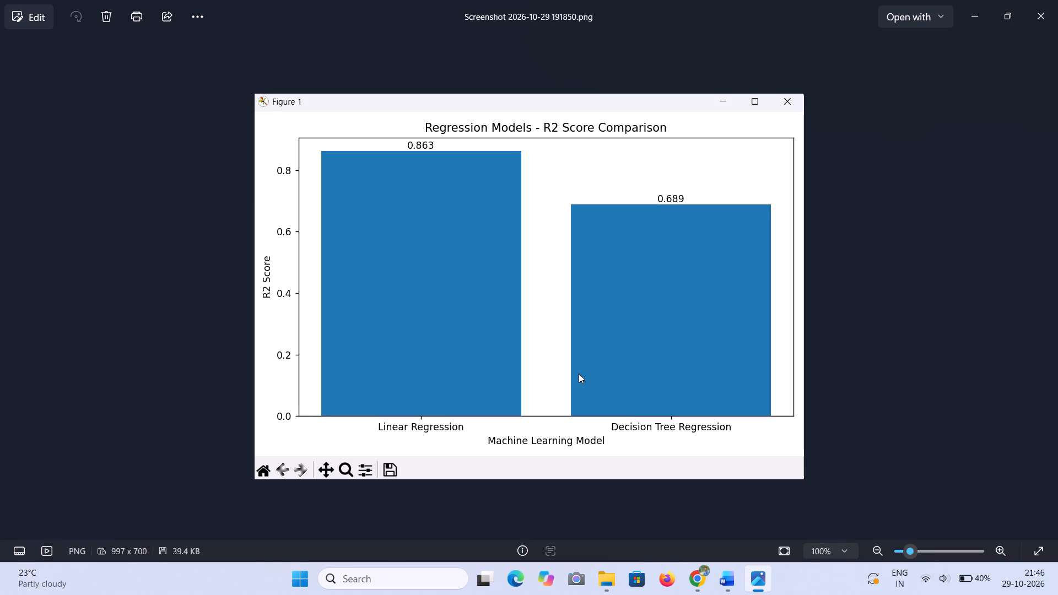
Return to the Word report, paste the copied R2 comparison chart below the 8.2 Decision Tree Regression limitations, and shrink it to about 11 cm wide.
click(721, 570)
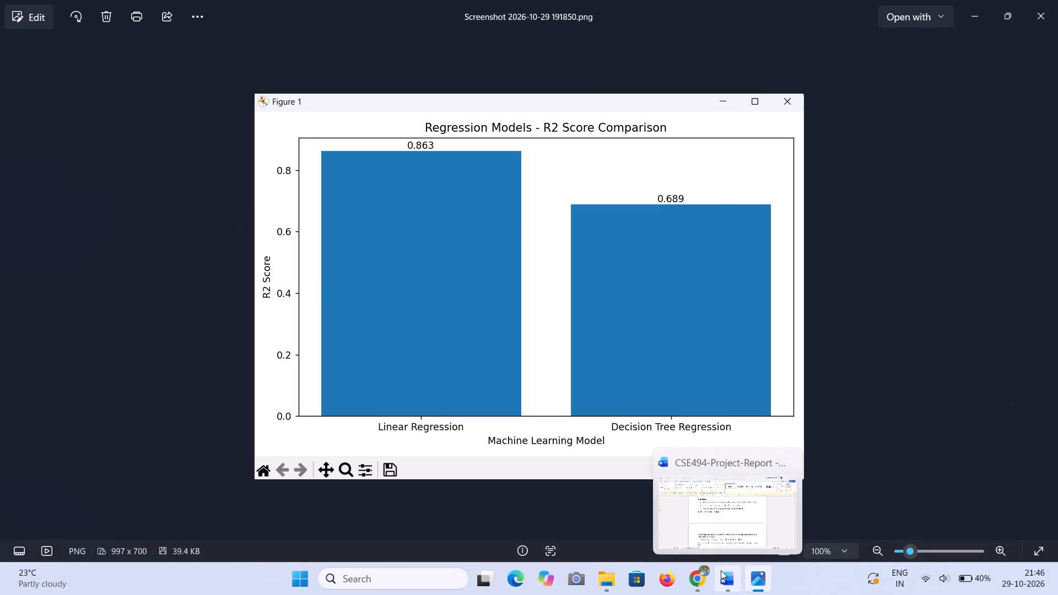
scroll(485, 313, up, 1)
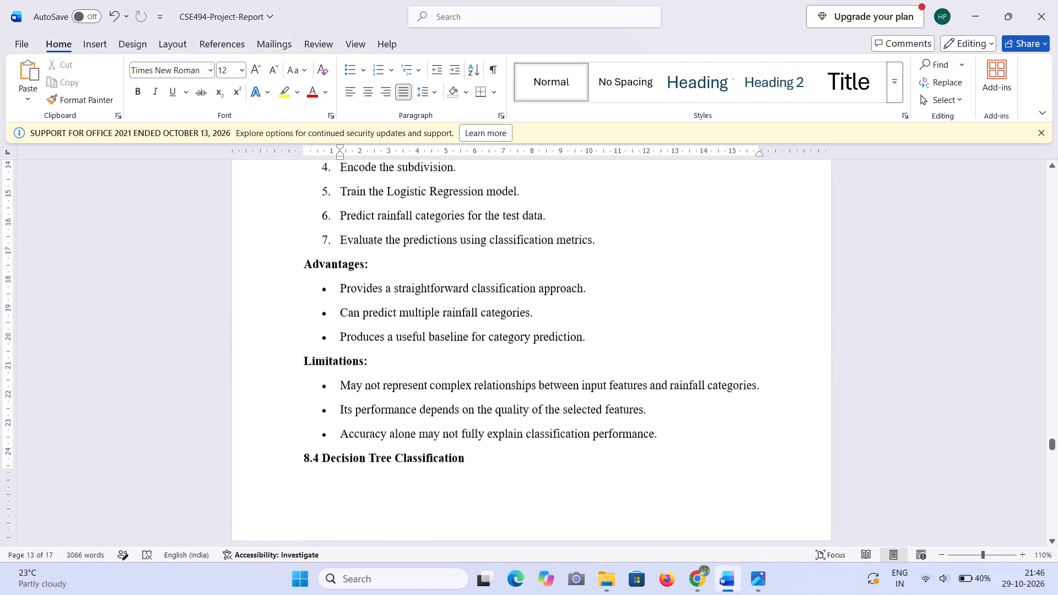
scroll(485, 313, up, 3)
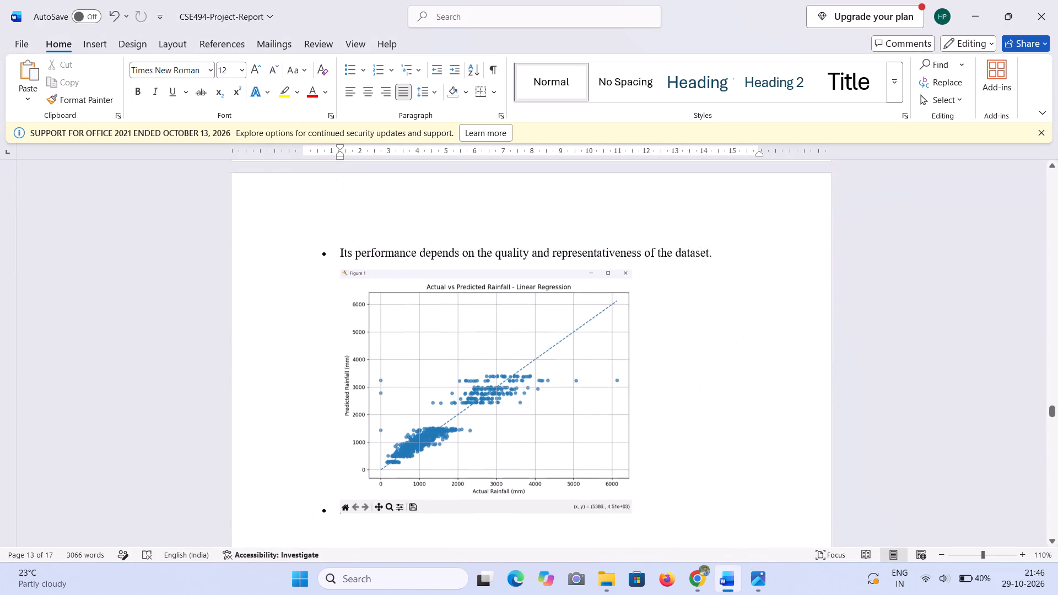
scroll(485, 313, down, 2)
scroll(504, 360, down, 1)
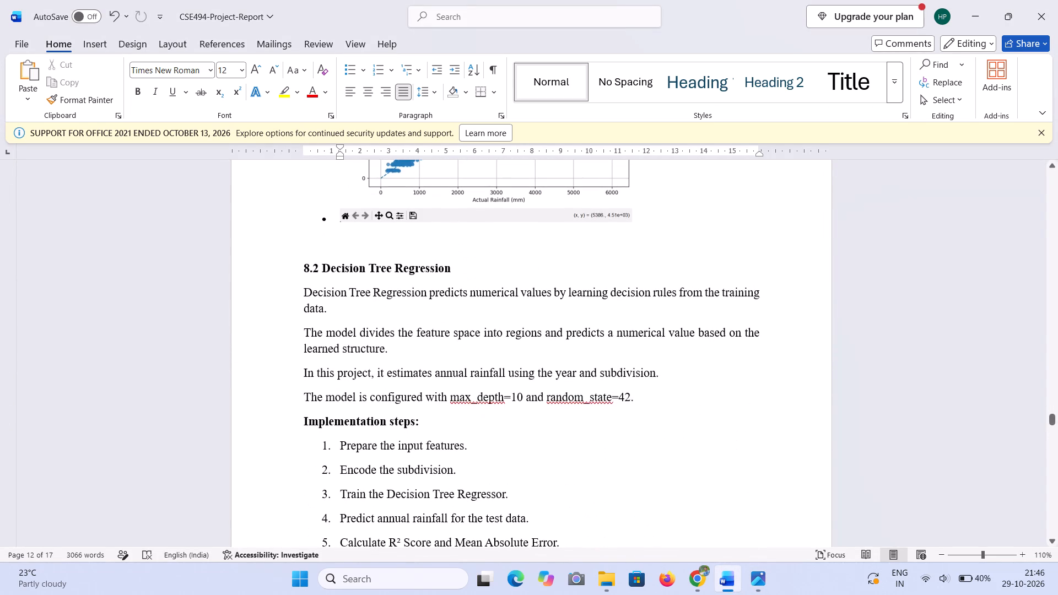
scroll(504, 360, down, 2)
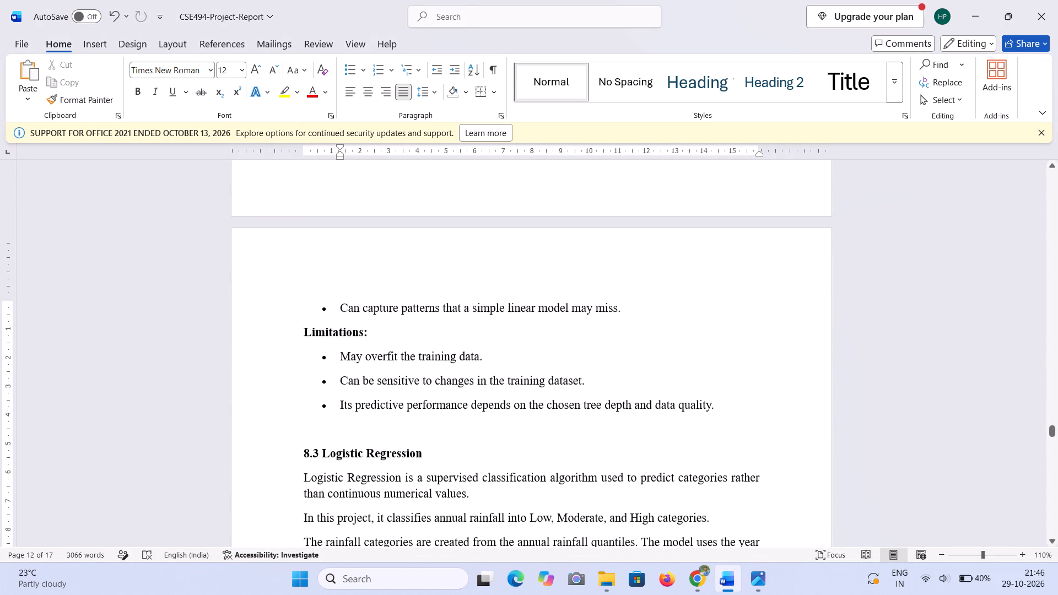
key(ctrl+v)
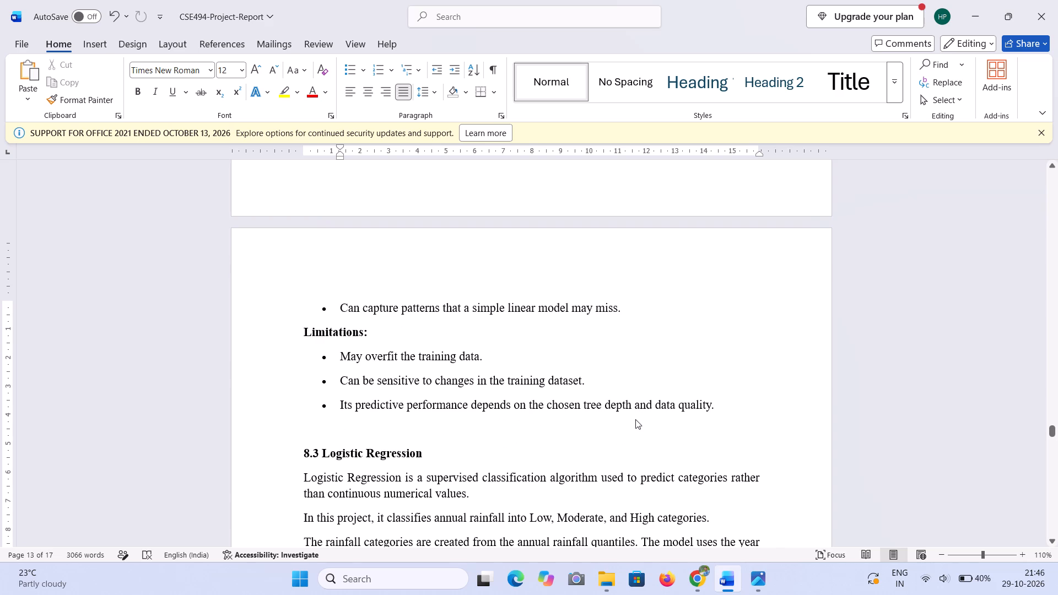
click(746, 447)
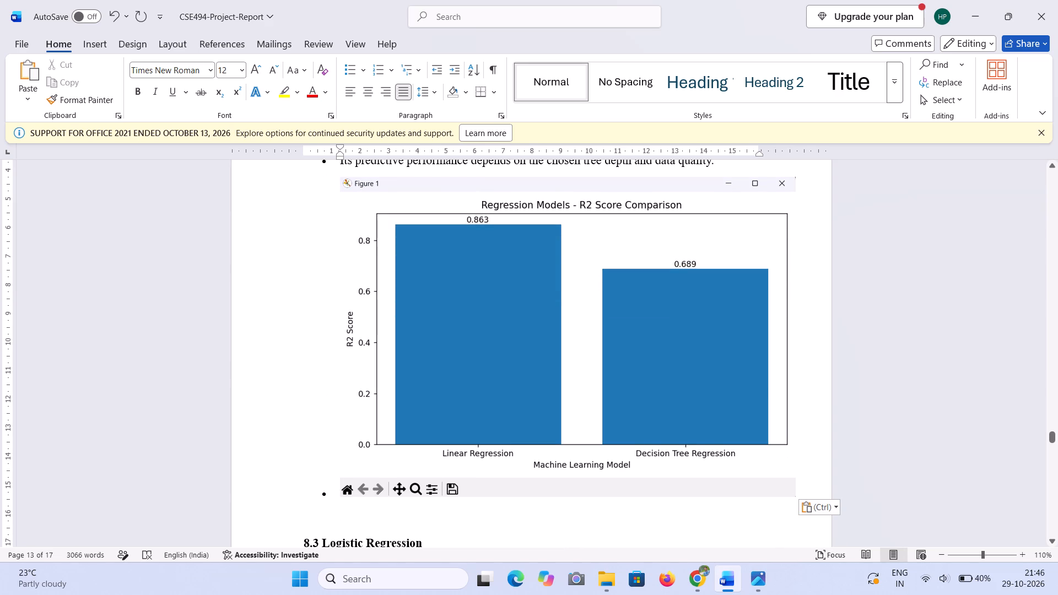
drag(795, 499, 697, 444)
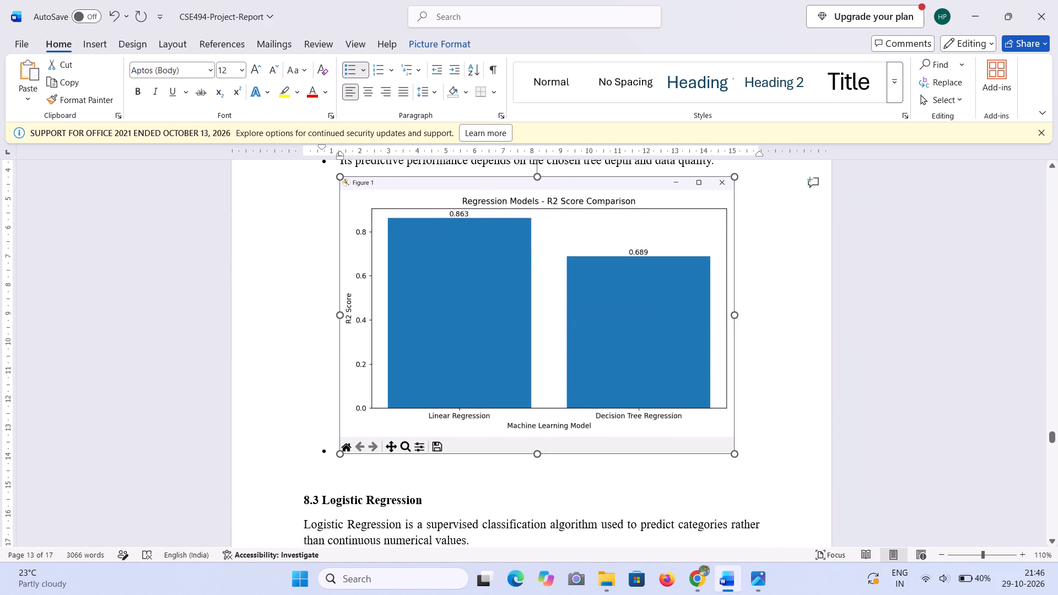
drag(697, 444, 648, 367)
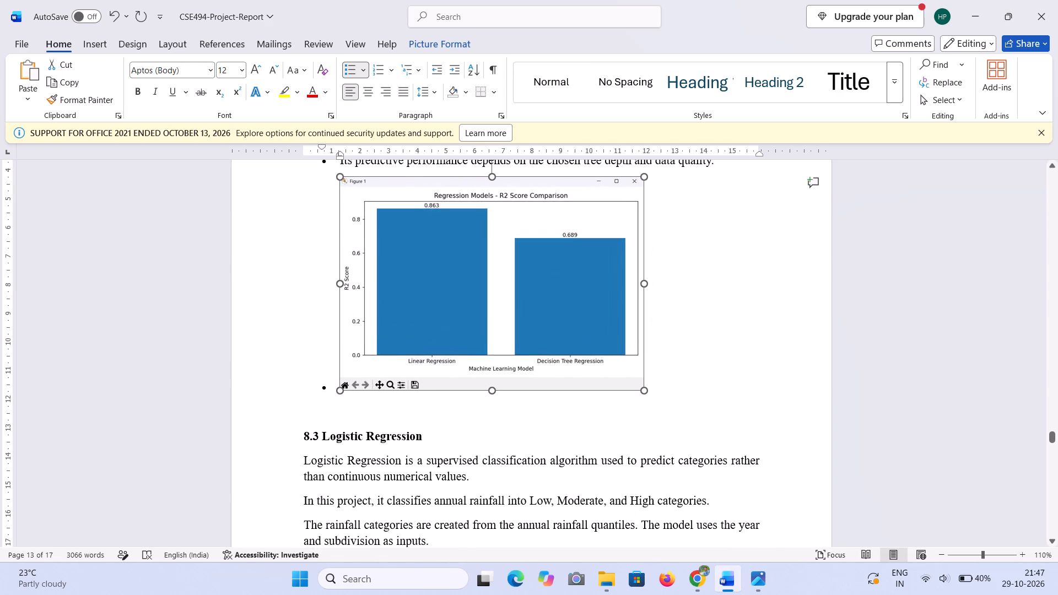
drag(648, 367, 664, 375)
Switch to Photos and compare the regression R2 Score and MAE comparison charts to recheck which section each belongs in.
scroll(844, 443, down, 1)
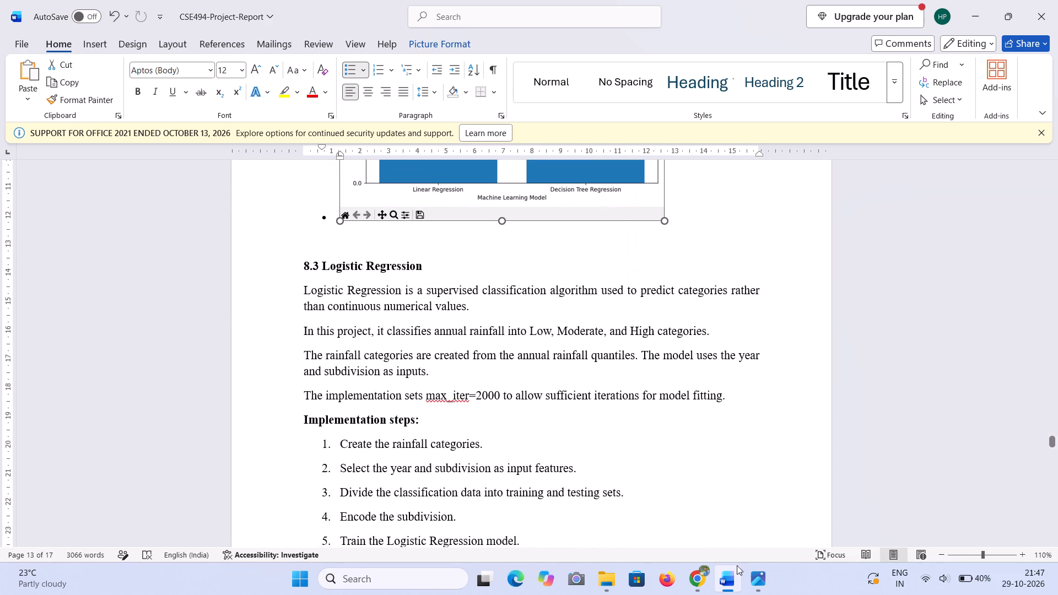
click(752, 570)
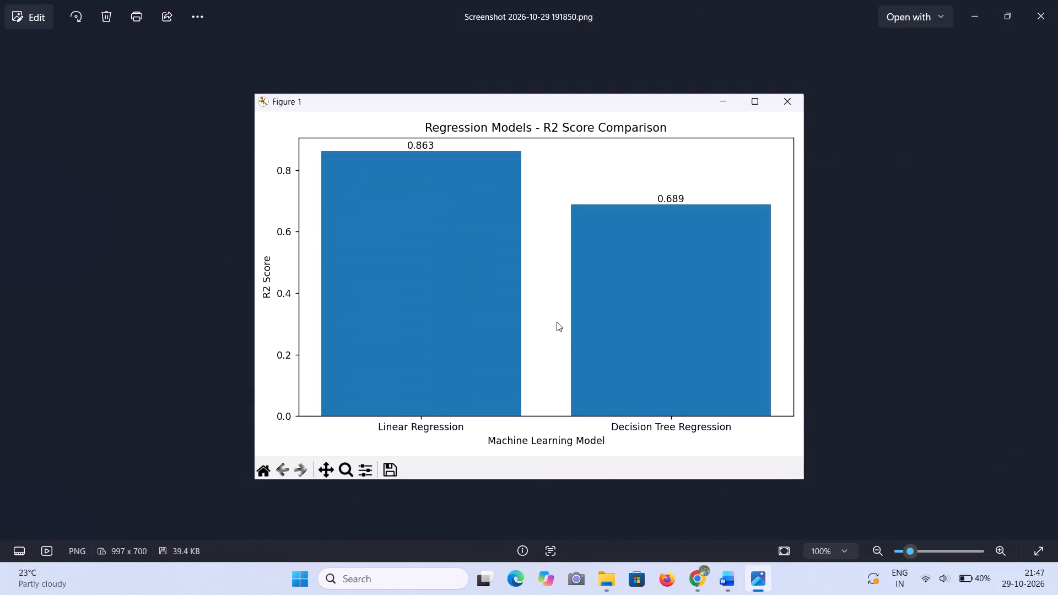
key(Right)
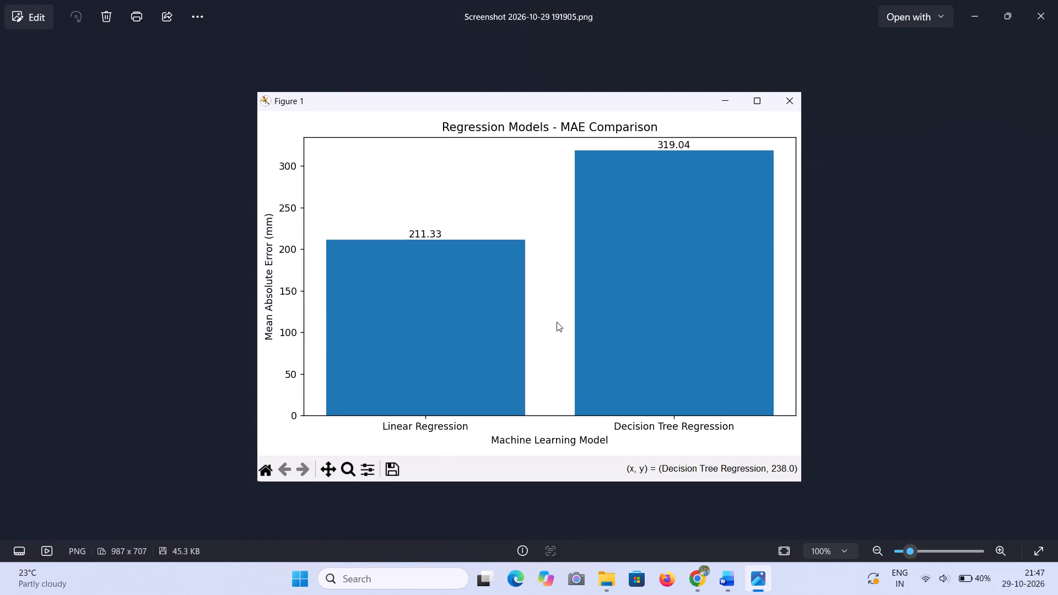
key(Left)
key(Right)
key(Left)
key(Right)
Return to the Word report, undo the R2 chart's placement under 8.2, and delete the blank line before 8.3 Logistic Regression.
click(718, 567)
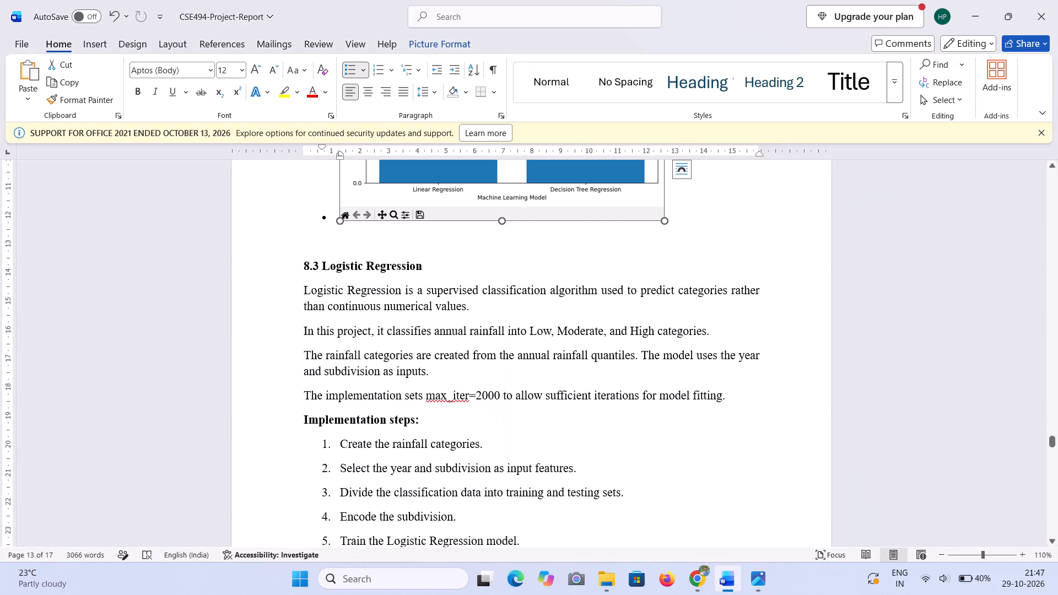
key(ctrl+z)
key(ctrl+z)
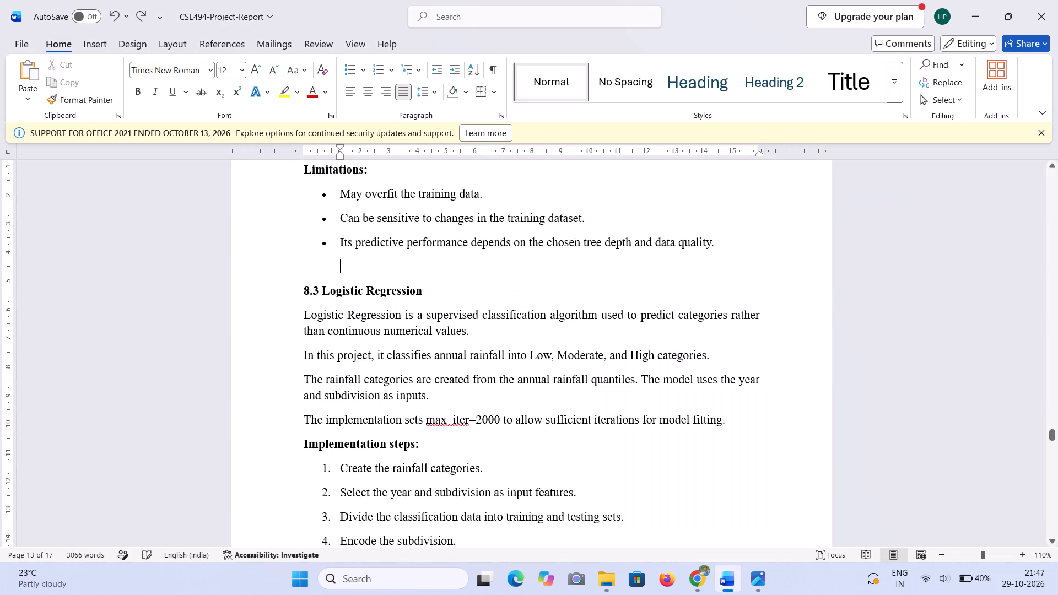
key(BackSpace)
key(BackSpace)
key(BackSpace)
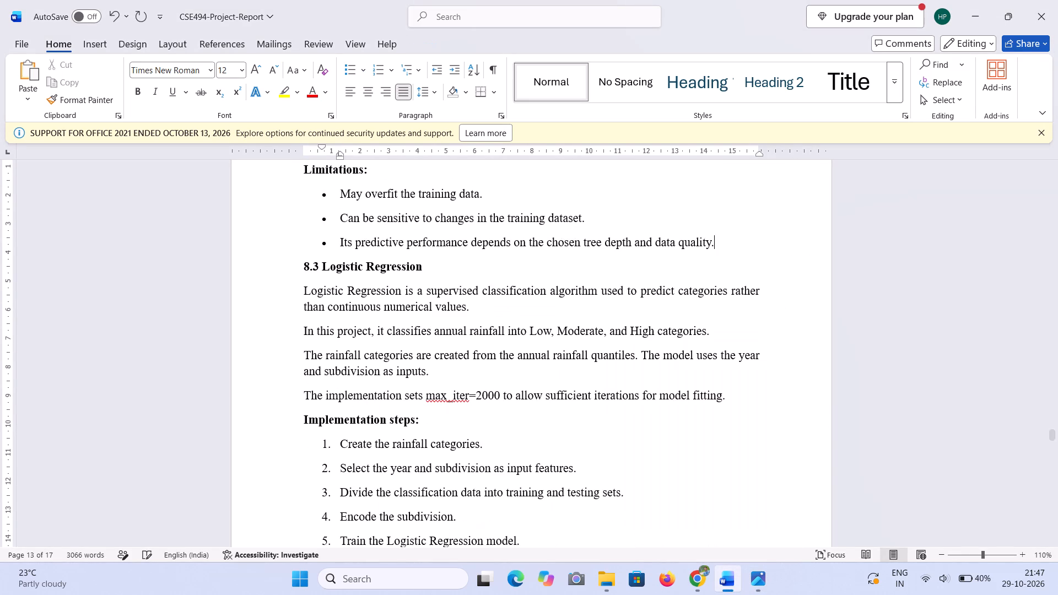
Insert the copied R2 Score Comparison chart on a new line at the end of section 9.1, before 9.2 Mean Absolute Error.
scroll(503, 425, down, 1)
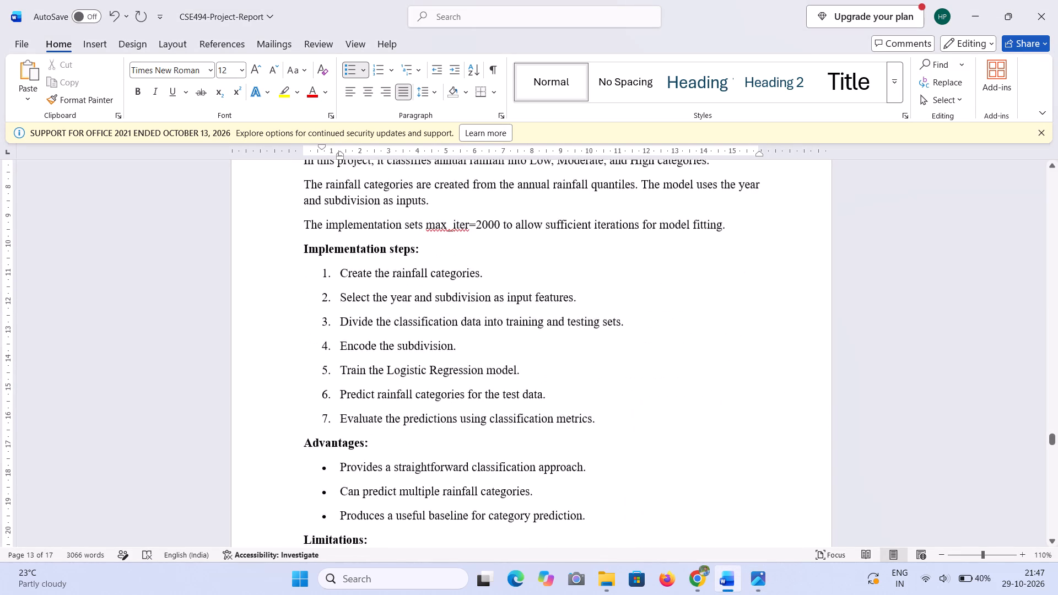
scroll(503, 425, down, 3)
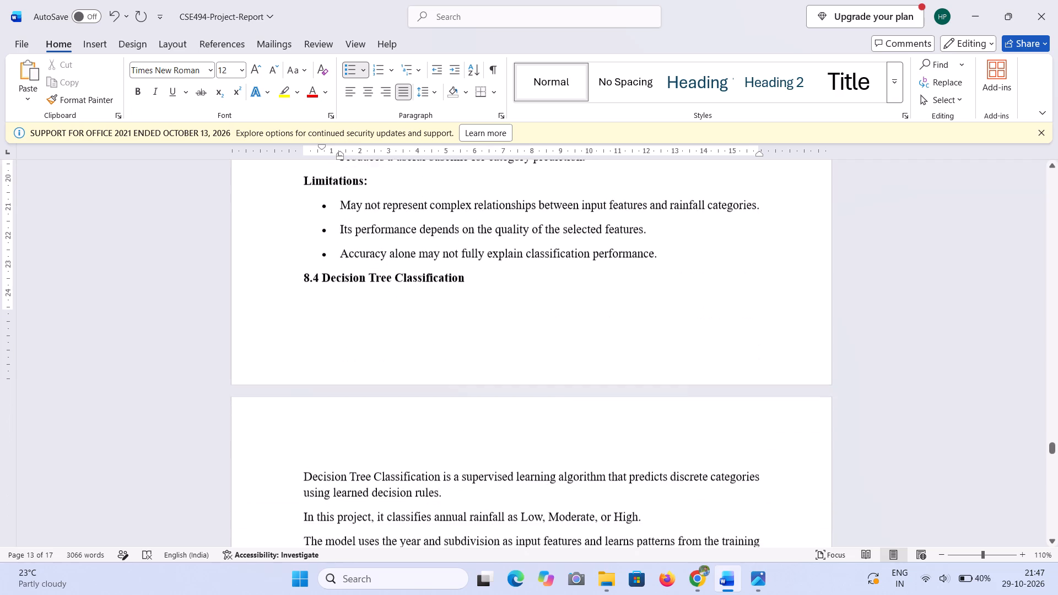
scroll(503, 425, down, 2)
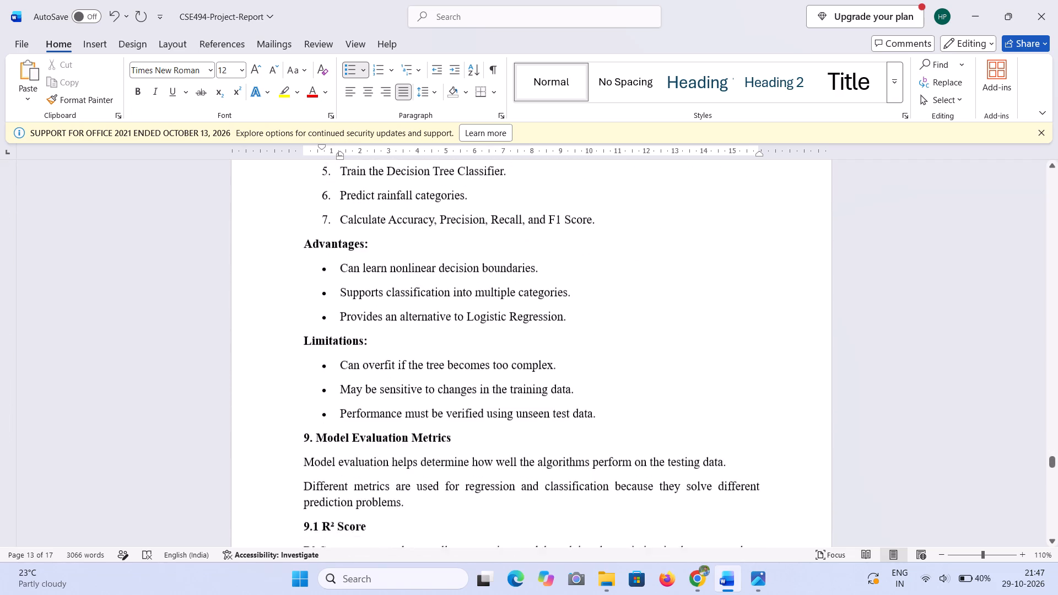
scroll(503, 425, down, 3)
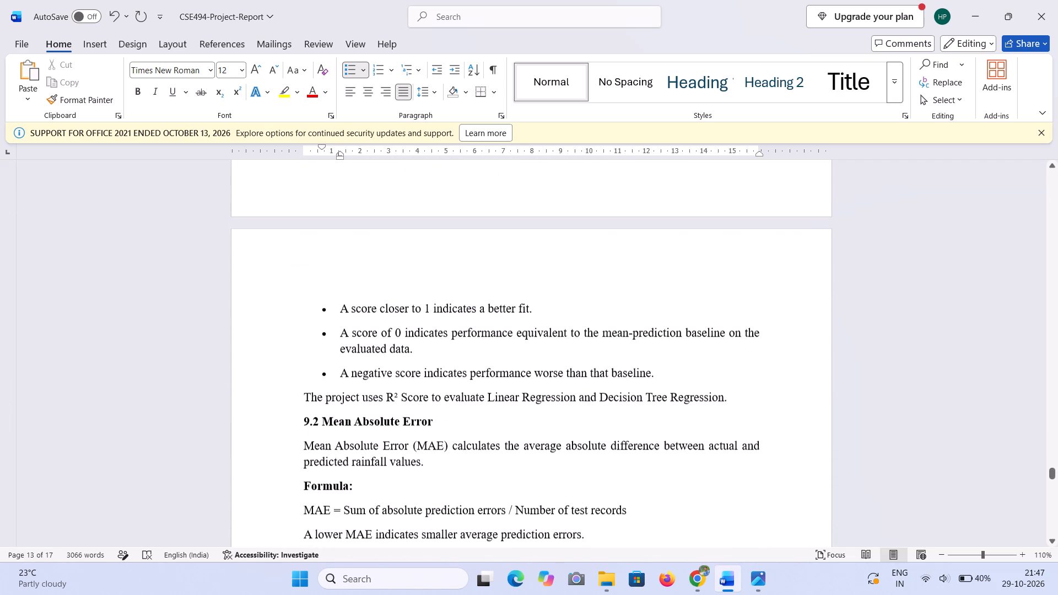
click(737, 399)
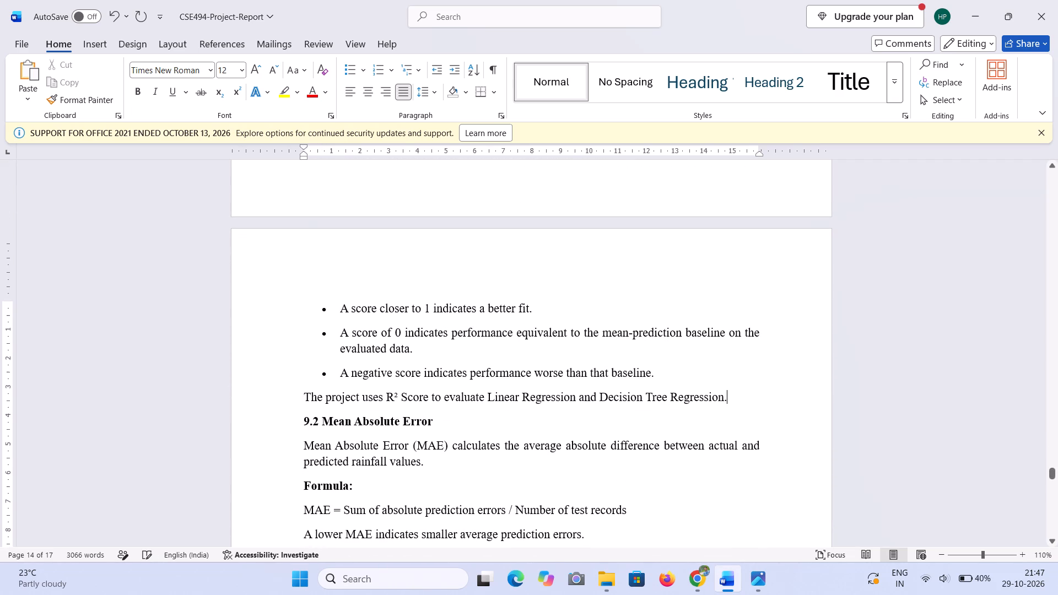
key(Return)
key(Return)
key(BackSpace)
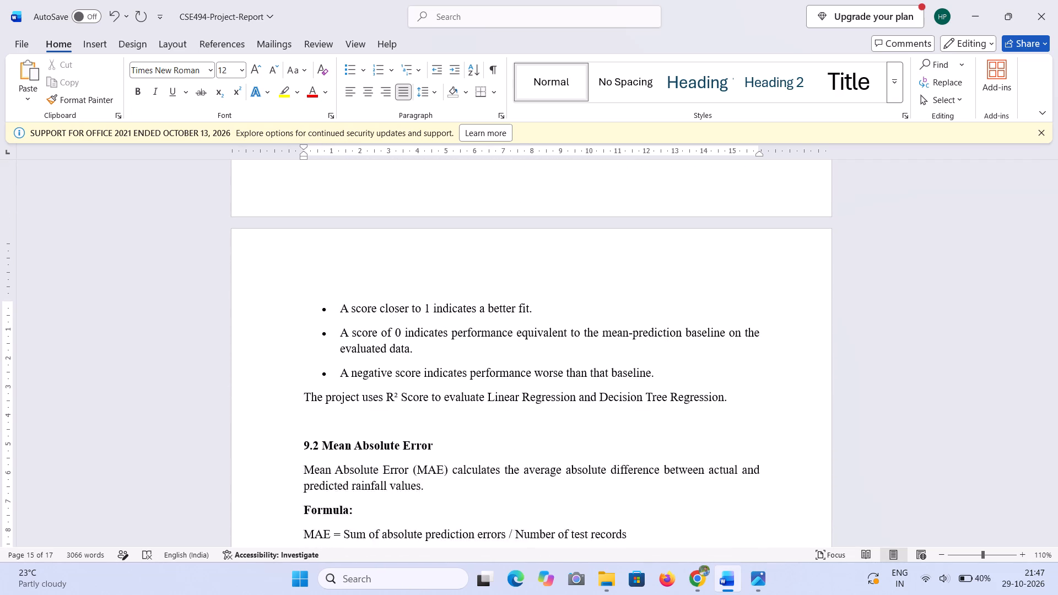
key(ctrl+v)
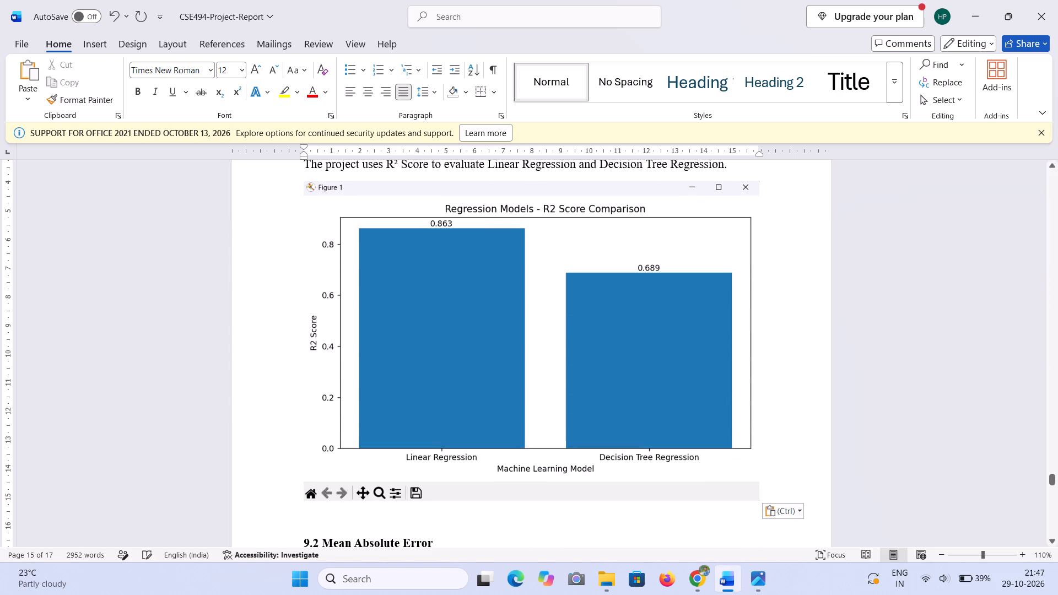
Shrink the R2 Score Comparison chart in section 9.1 proportionally to about 11.5 cm wide.
click(688, 457)
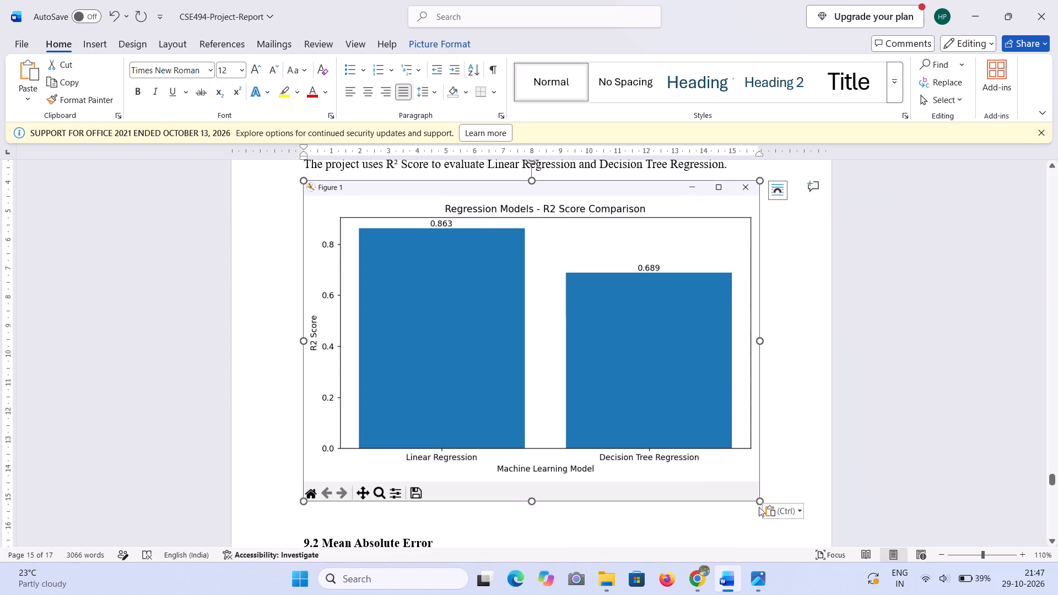
drag(760, 504, 636, 380)
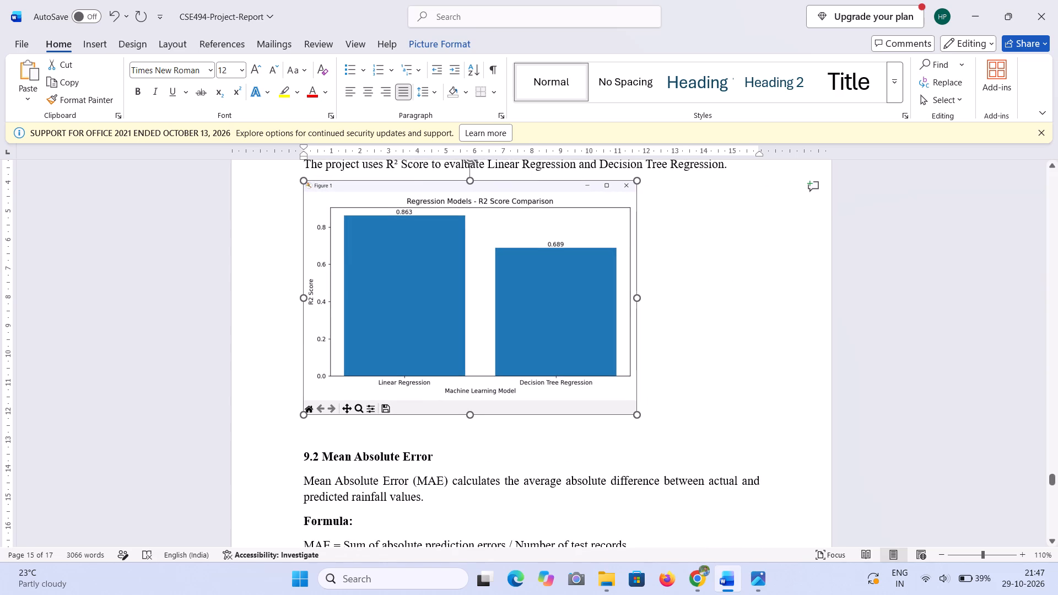
drag(515, 319, 542, 313)
scroll(849, 369, down, 2)
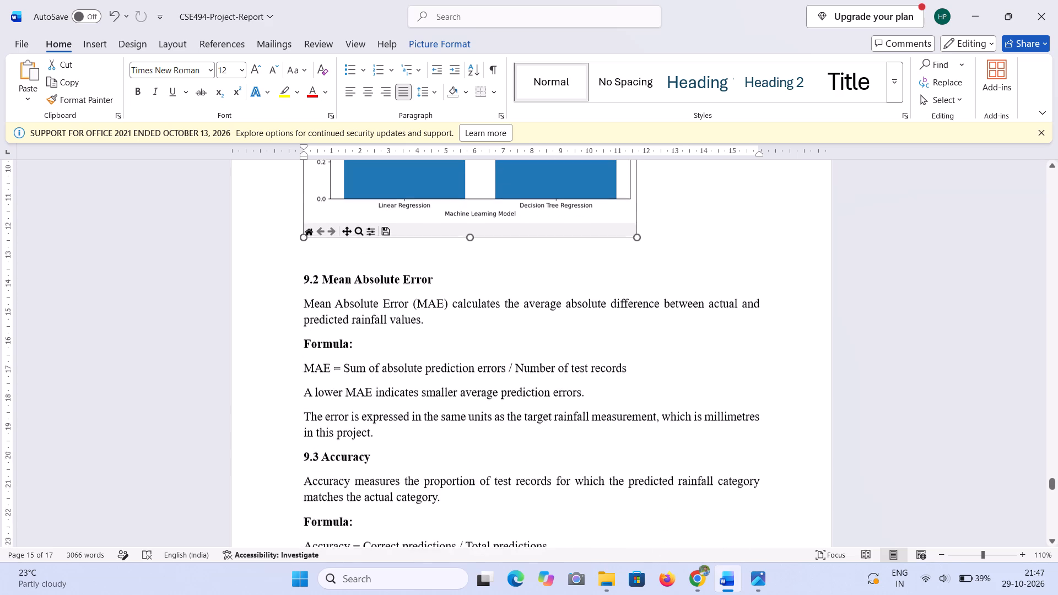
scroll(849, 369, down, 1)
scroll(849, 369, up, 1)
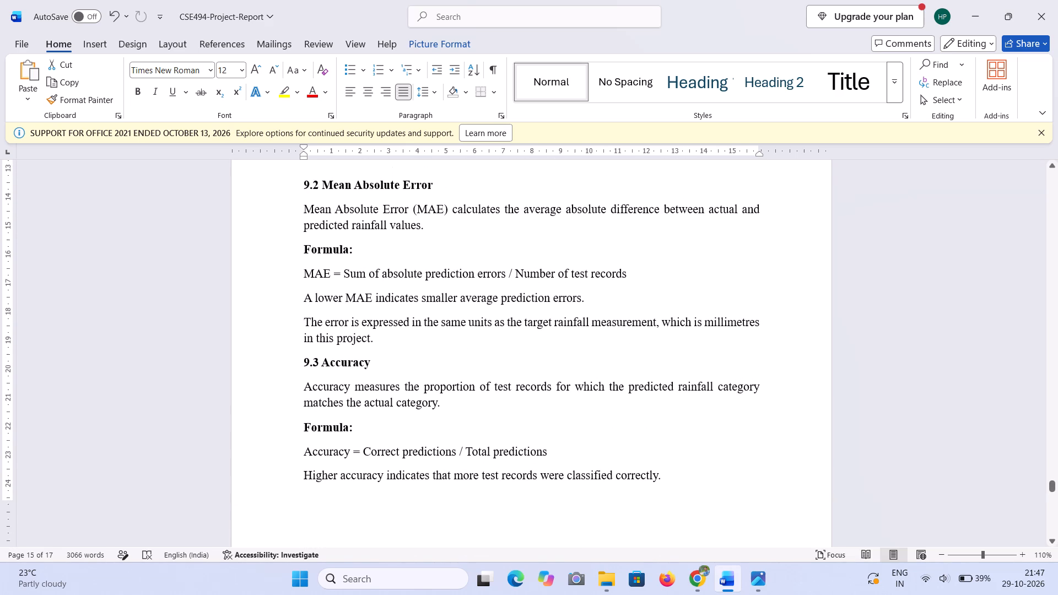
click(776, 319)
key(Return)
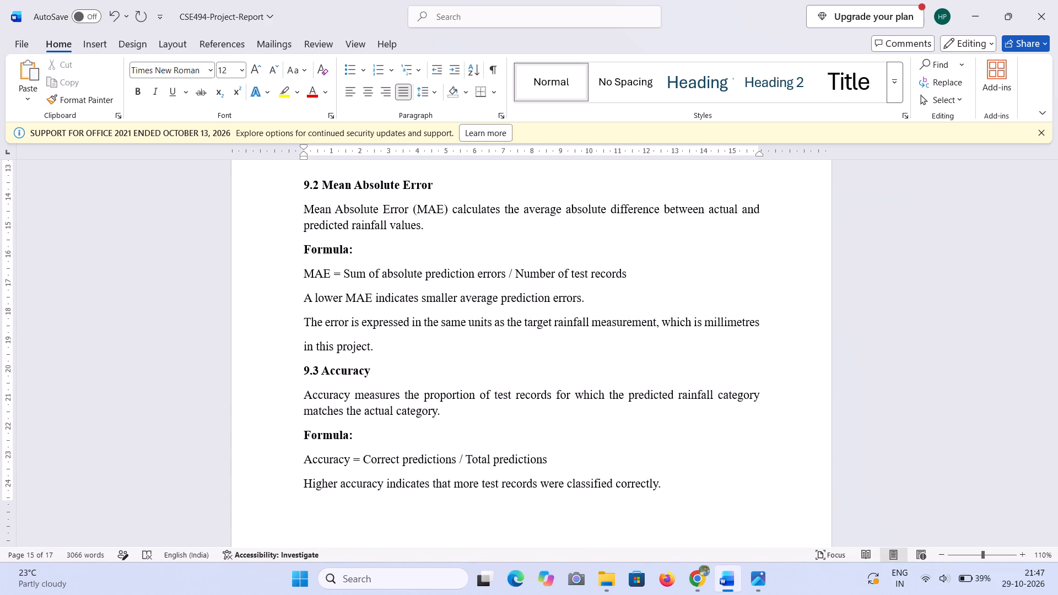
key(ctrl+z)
Undo the last resize of the R2 Score Comparison chart in section 9.1 and shrink it proportionally to about 13 cm wide.
key(ctrl+z)
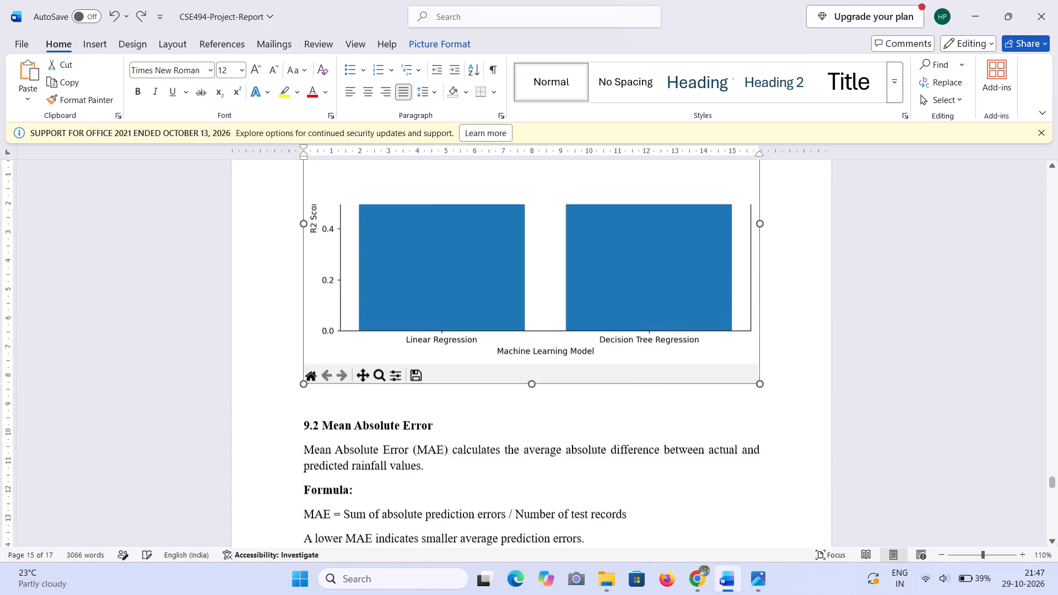
scroll(776, 319, down, 1)
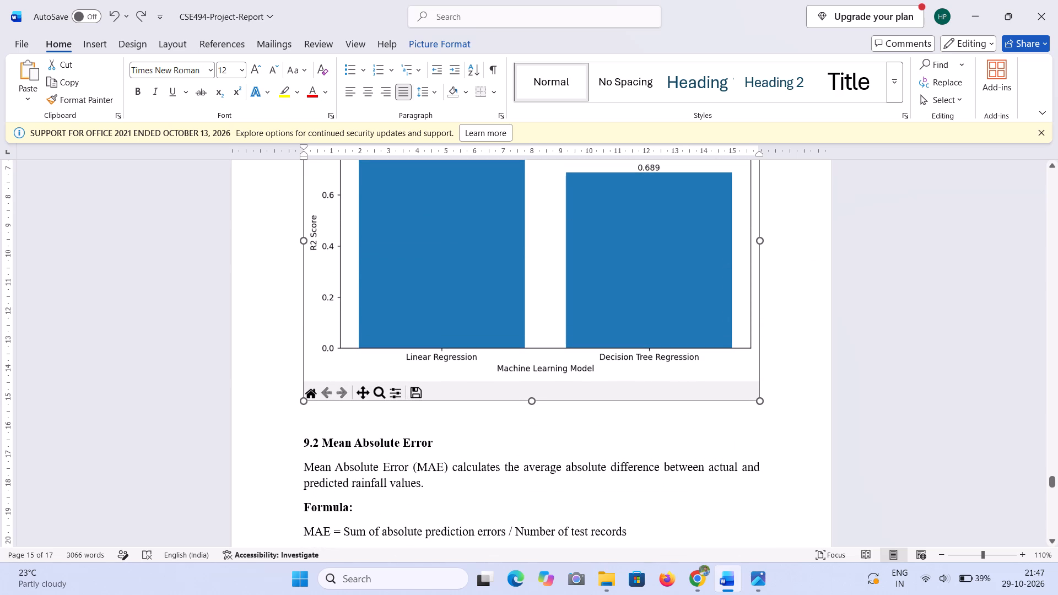
drag(762, 400, 676, 338)
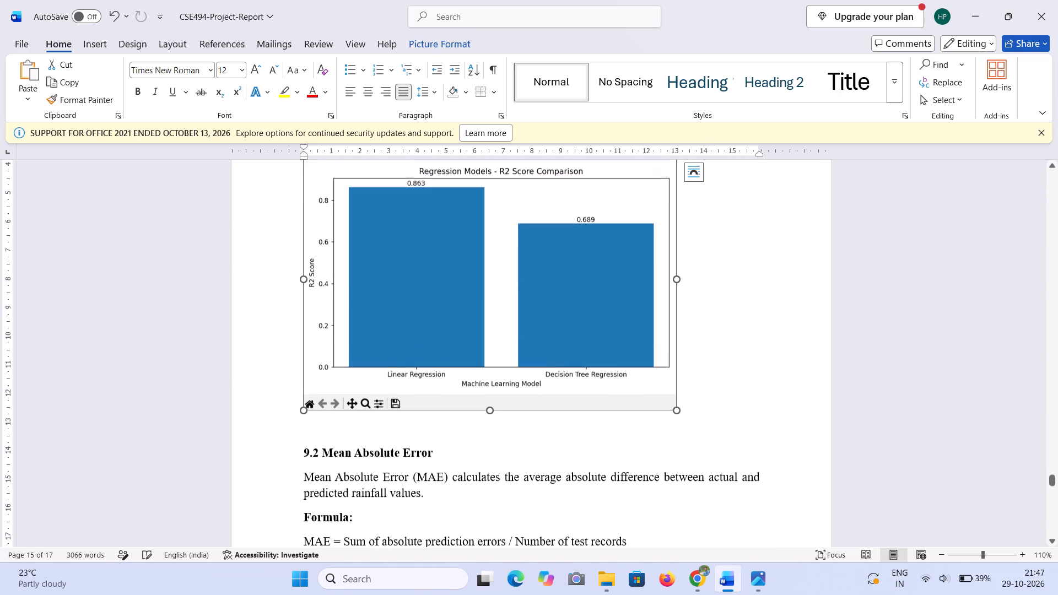
Copy the Regression Models - MAE Comparison chart from Photos and insert it on a new line ending section 9.2, before 9.3 Accuracy.
scroll(714, 376, down, 2)
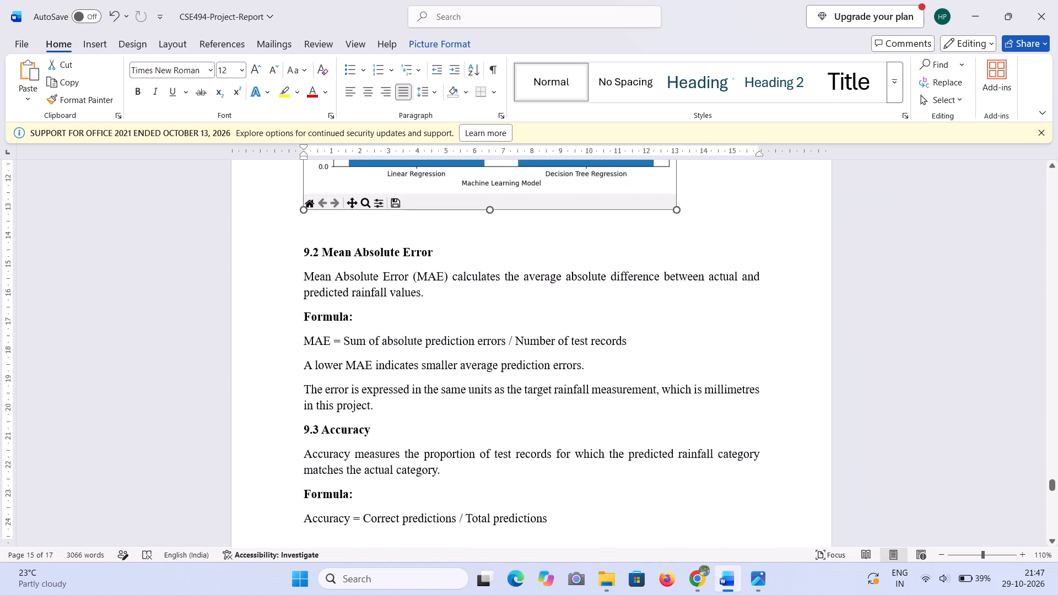
click(407, 407)
key(Return)
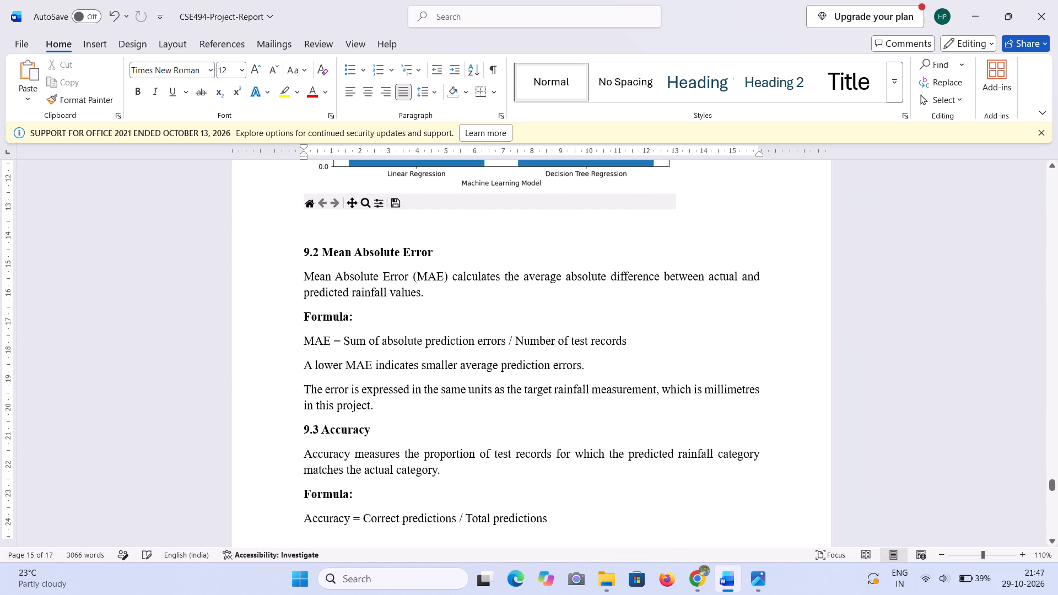
click(751, 571)
key(Right)
key(Left)
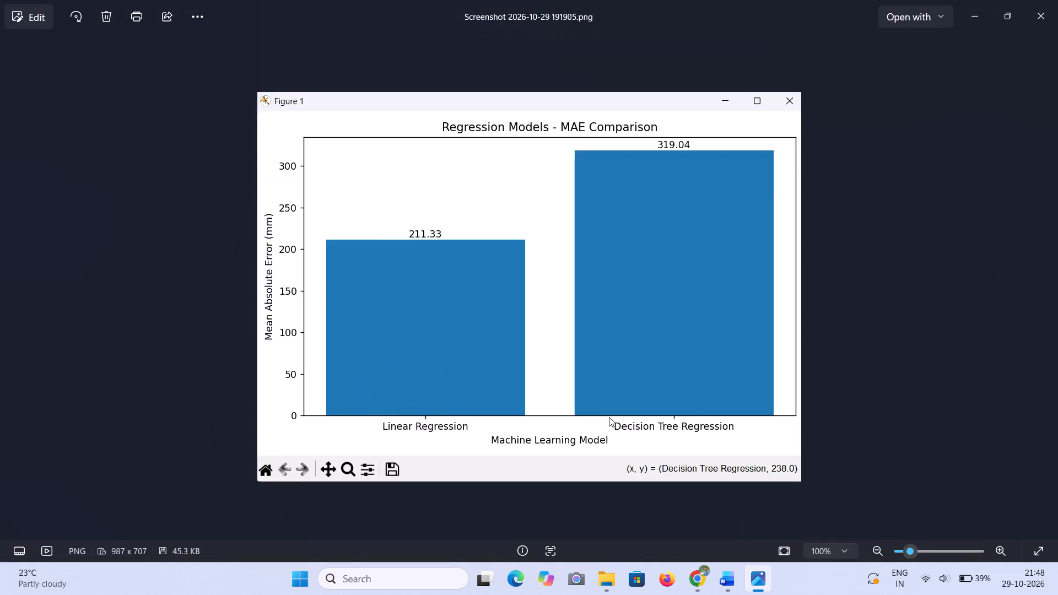
key(Left)
key(Right)
key(ctrl+c)
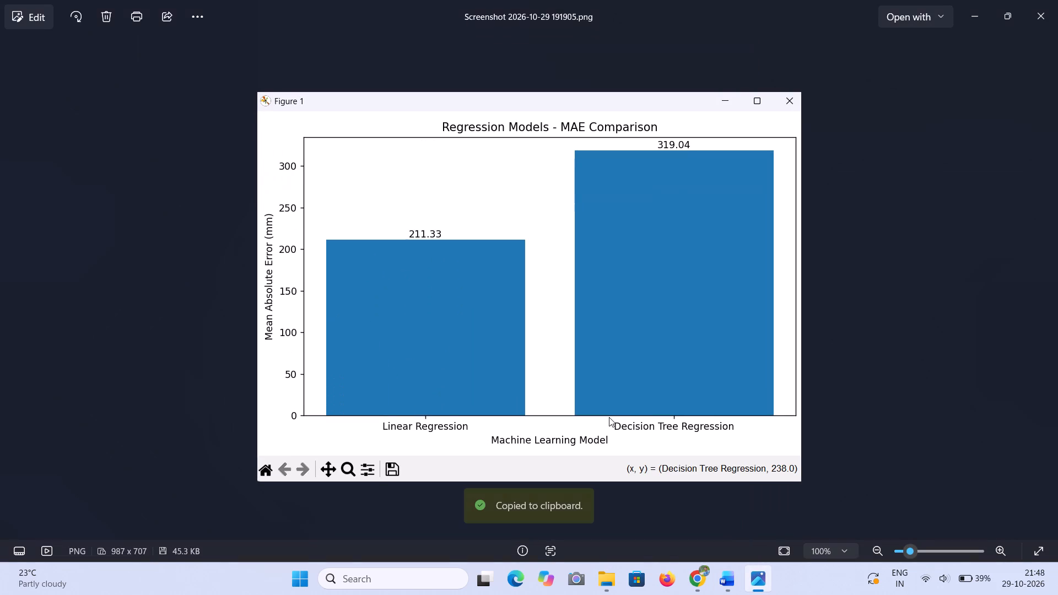
click(726, 569)
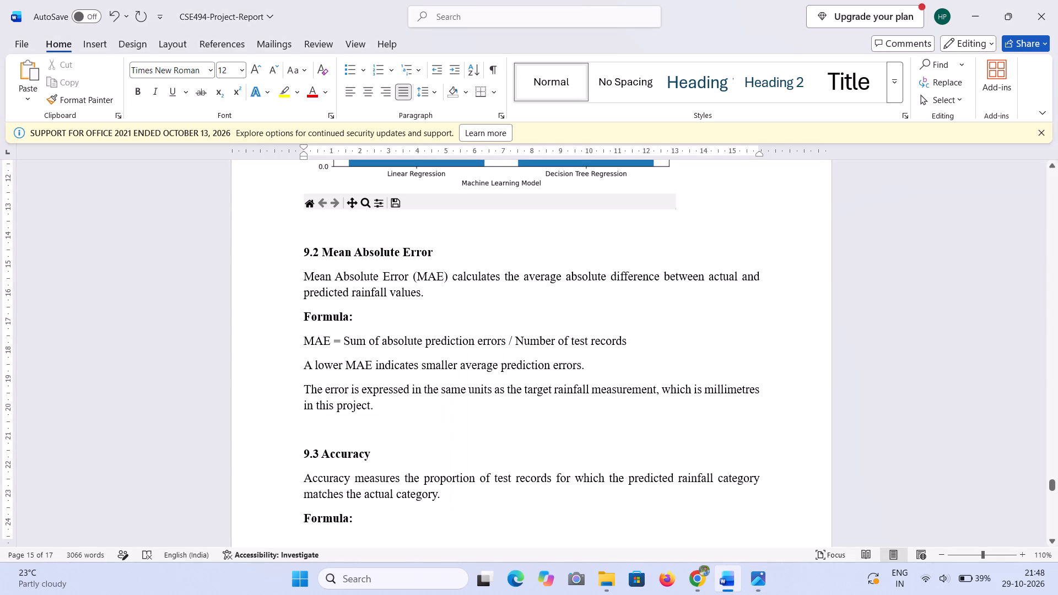
key(ctrl+v)
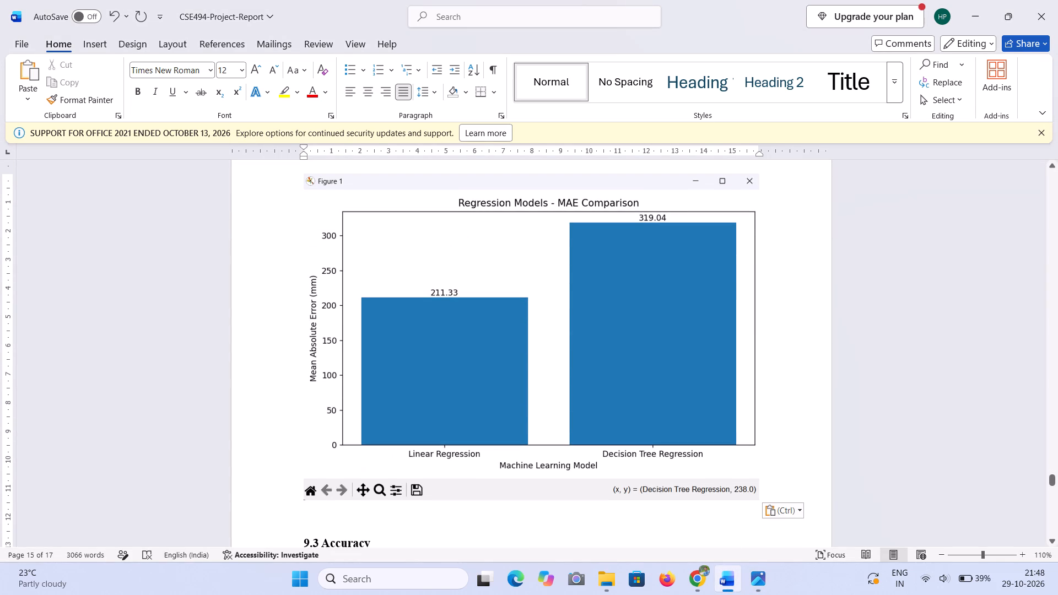
Shrink the MAE Comparison chart in section 9.2 proportionally to about 11.7 cm wide.
click(739, 484)
drag(761, 499, 731, 476)
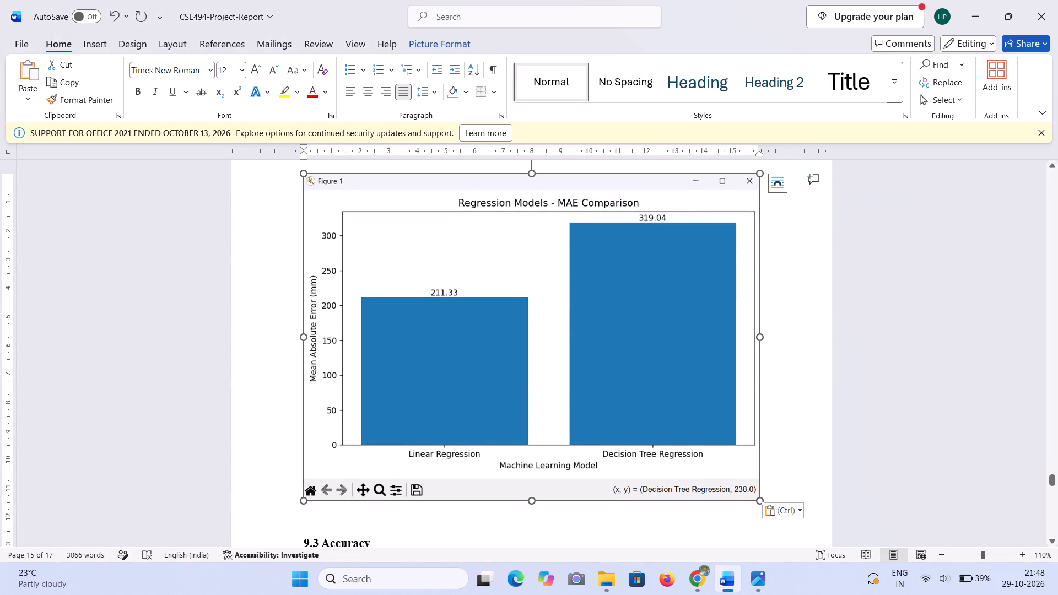
drag(731, 476, 652, 402)
scroll(652, 402, up, 3)
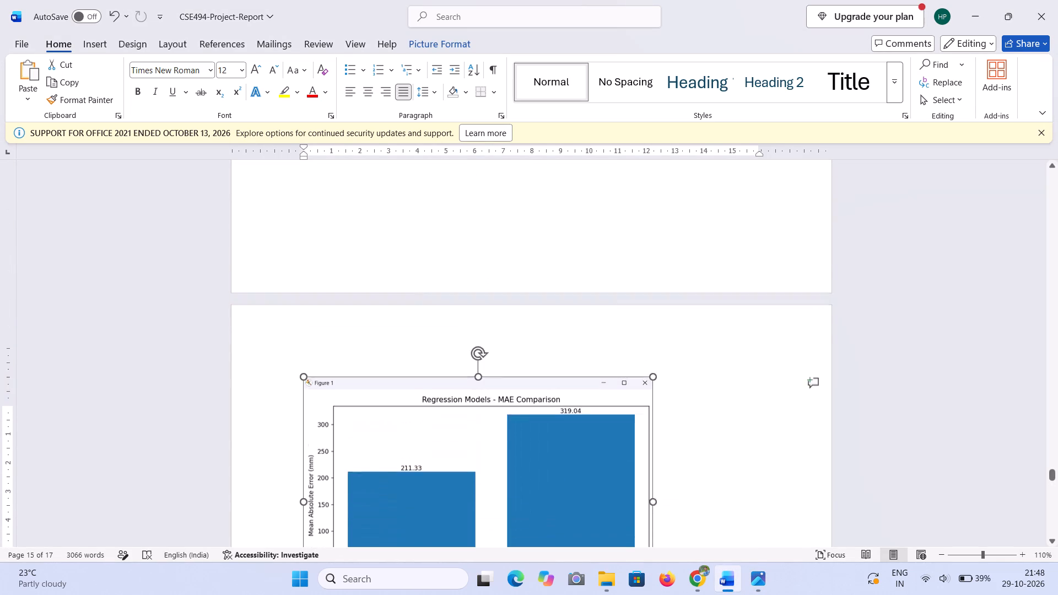
scroll(652, 402, up, 1)
scroll(652, 402, down, 1)
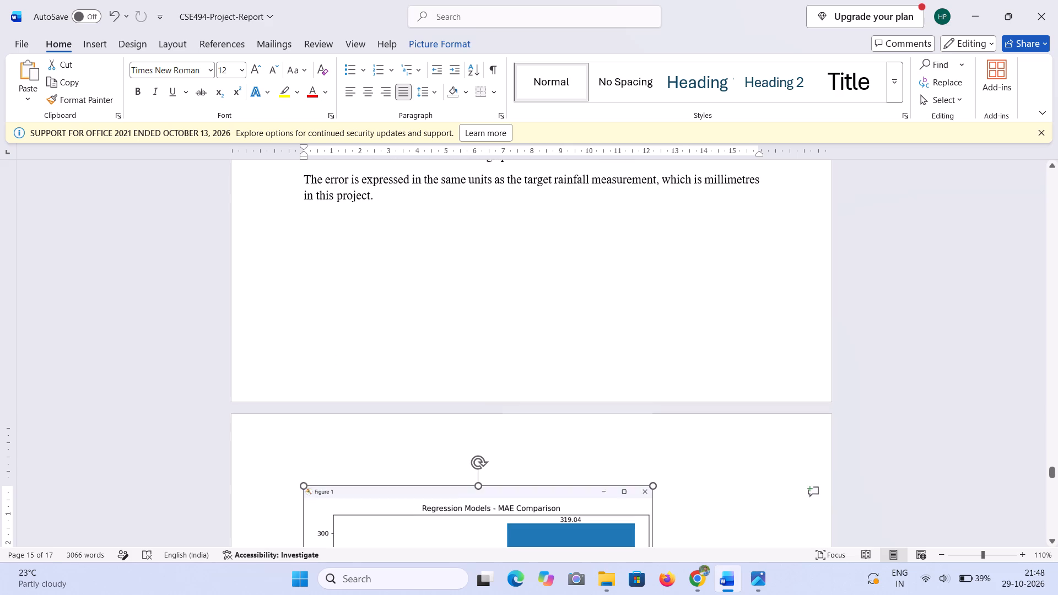
scroll(652, 402, down, 1)
scroll(653, 447, down, 1)
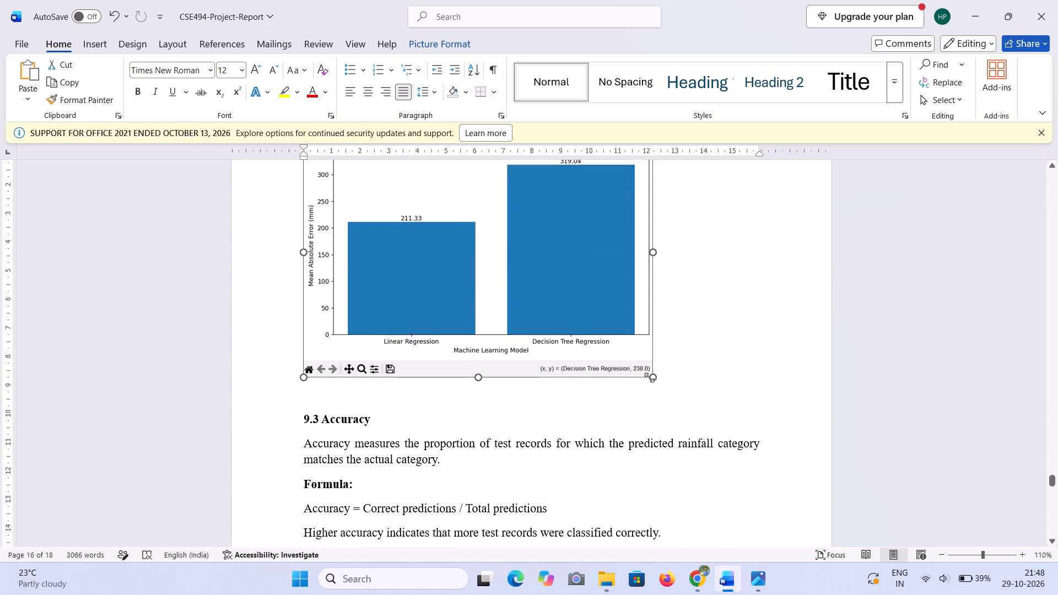
drag(650, 377, 611, 332)
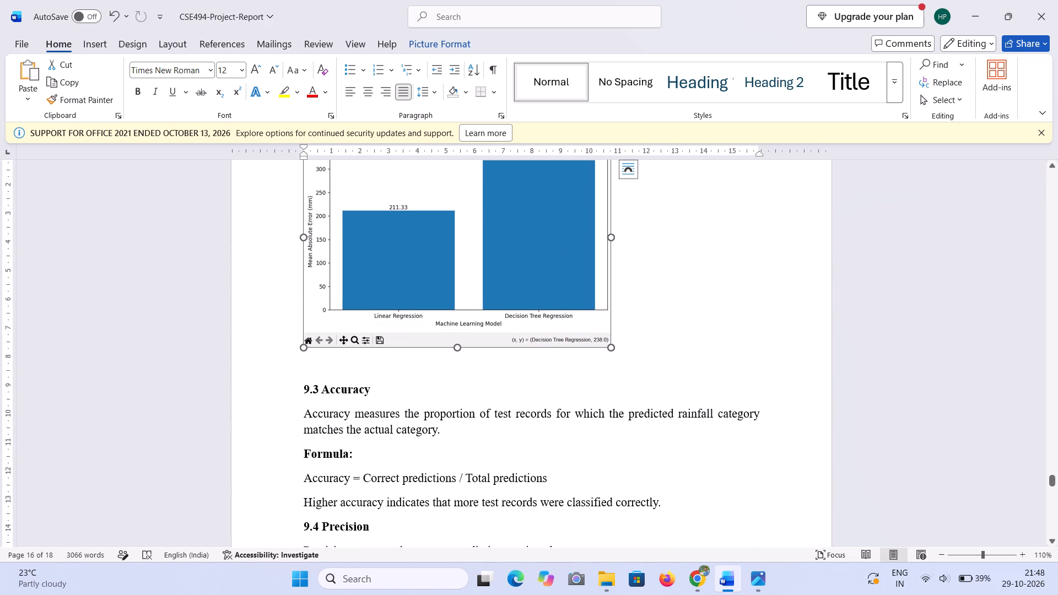
scroll(530, 281, up, 3)
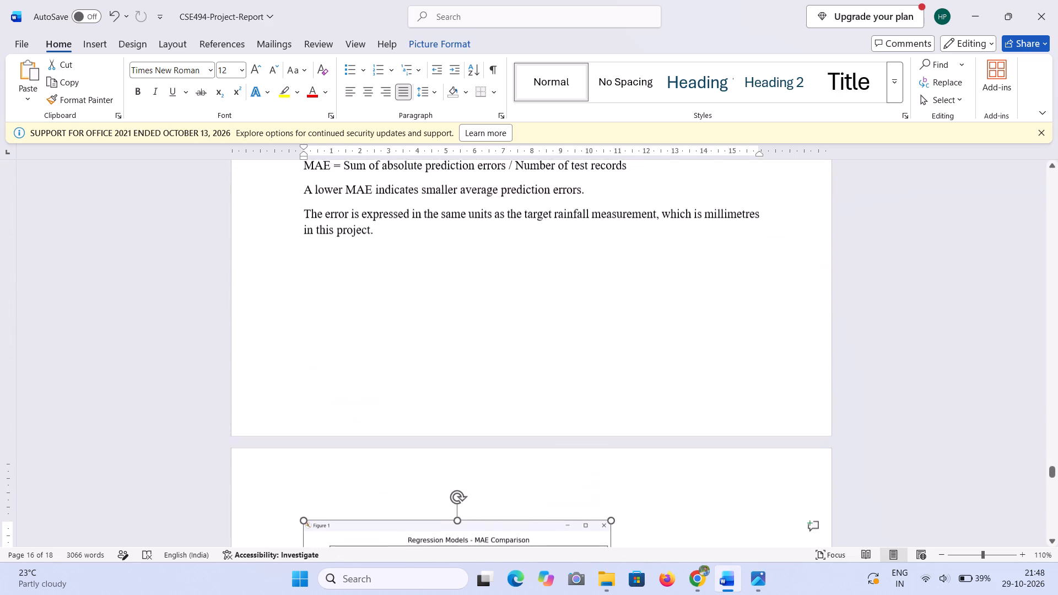
scroll(530, 281, down, 3)
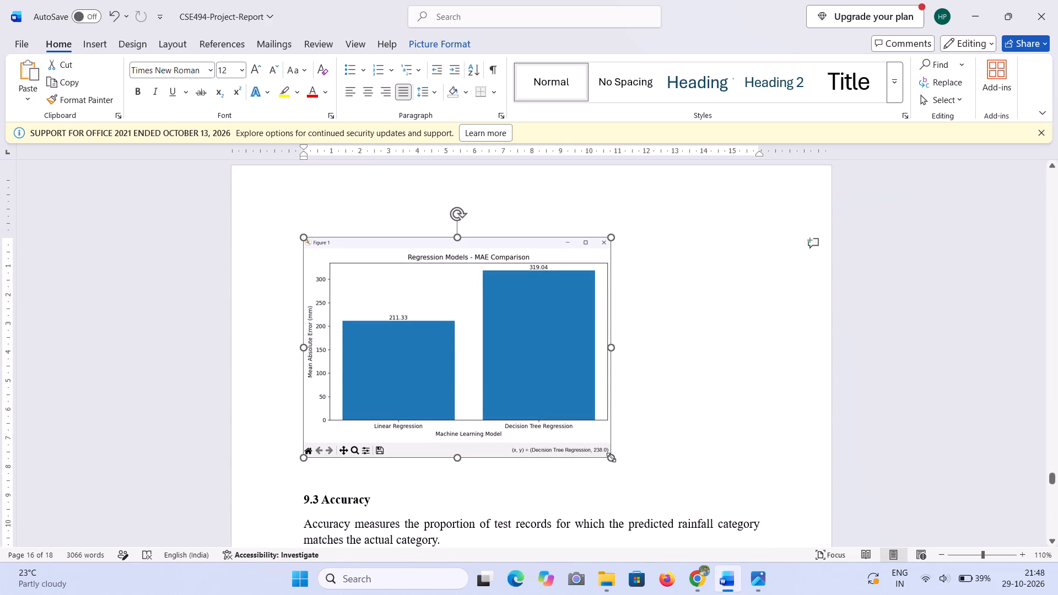
drag(611, 459, 641, 468)
drag(504, 376, 505, 370)
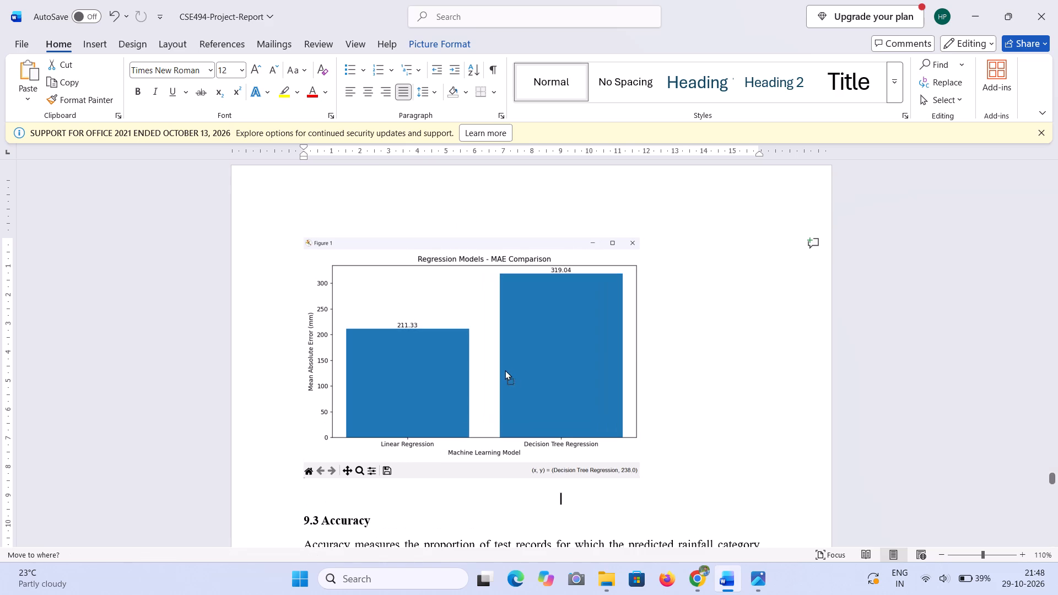
drag(505, 370, 505, 359)
click(837, 385)
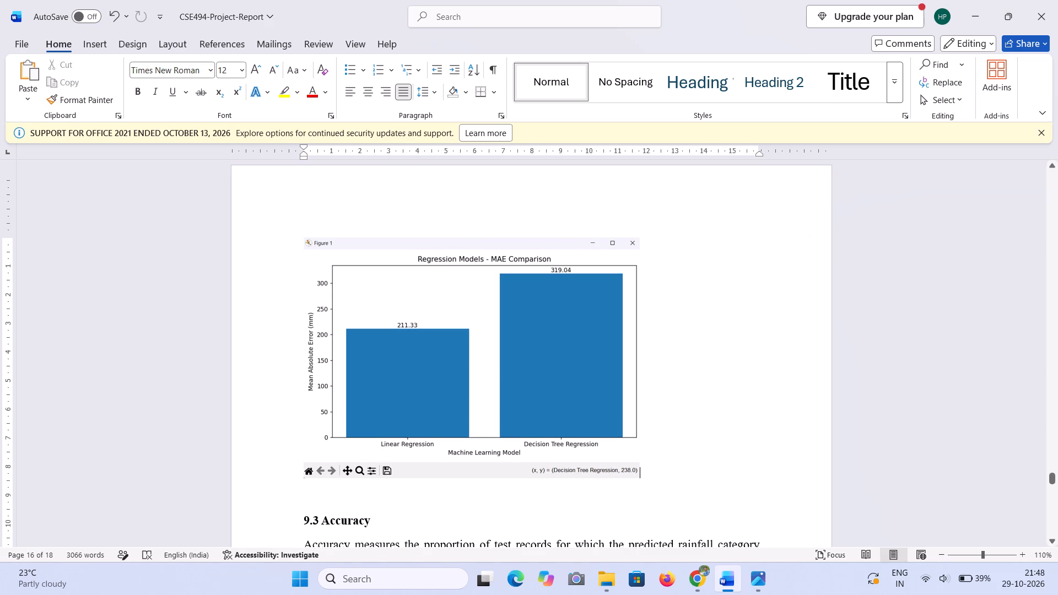
Copy the Classification Models - Accuracy Comparison chart from Photos and insert it on a new line ending section 9.3, before 9.4 Precision.
scroll(837, 385, down, 1)
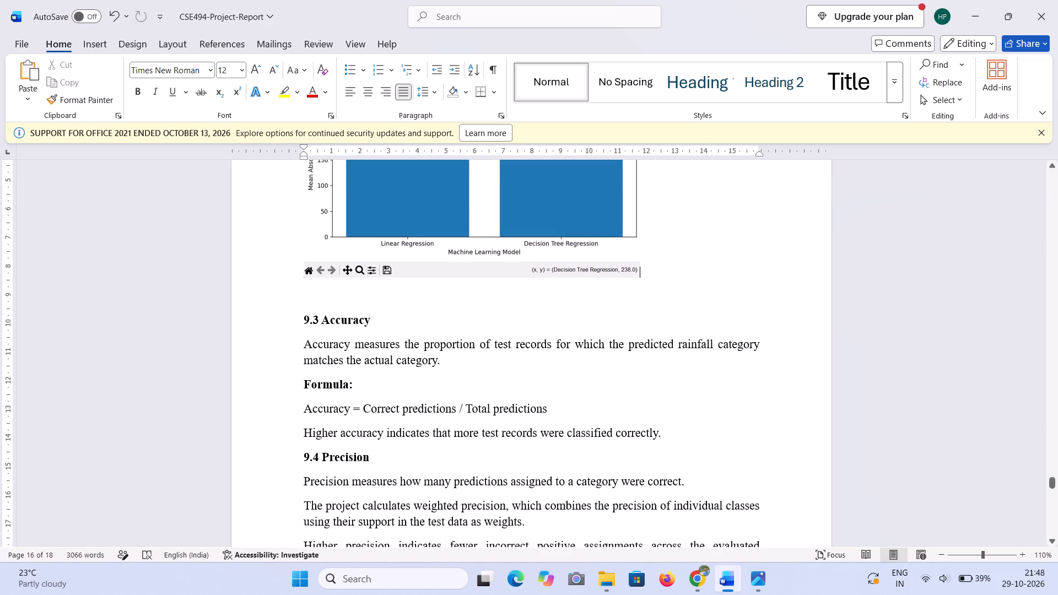
scroll(837, 385, down, 1)
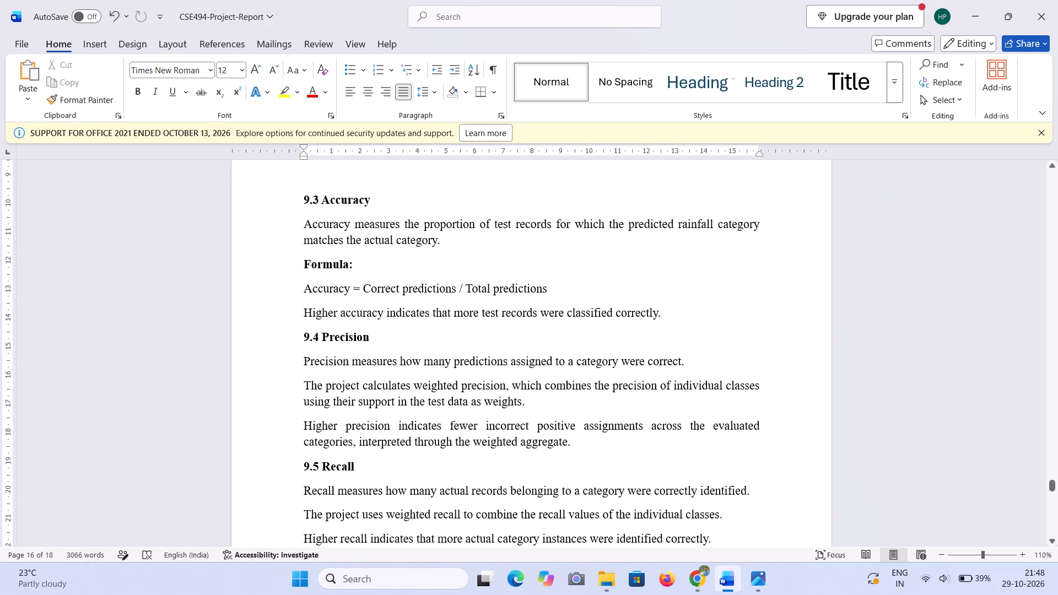
click(770, 574)
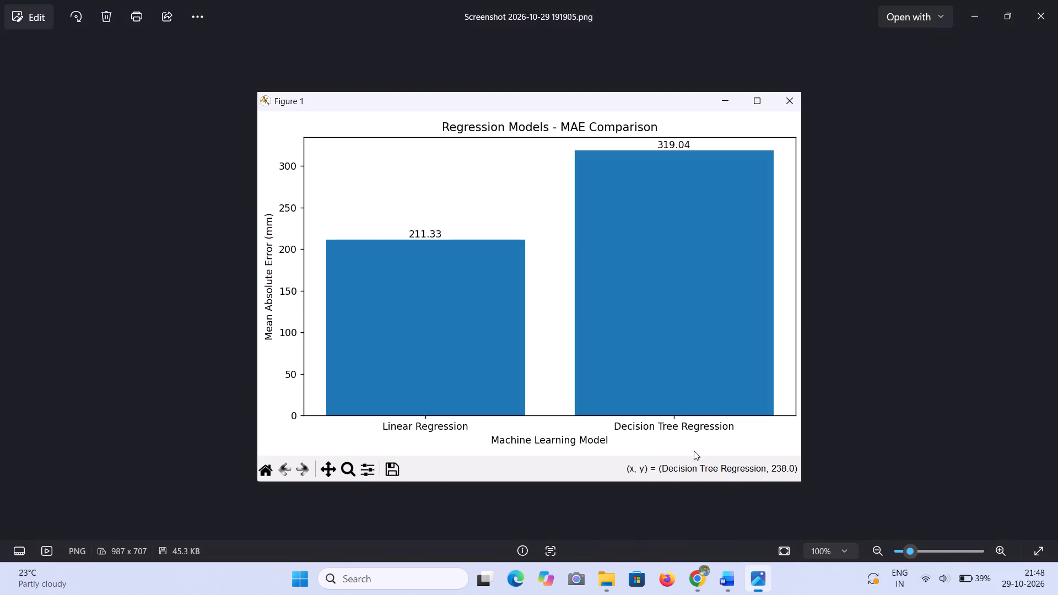
key(Right)
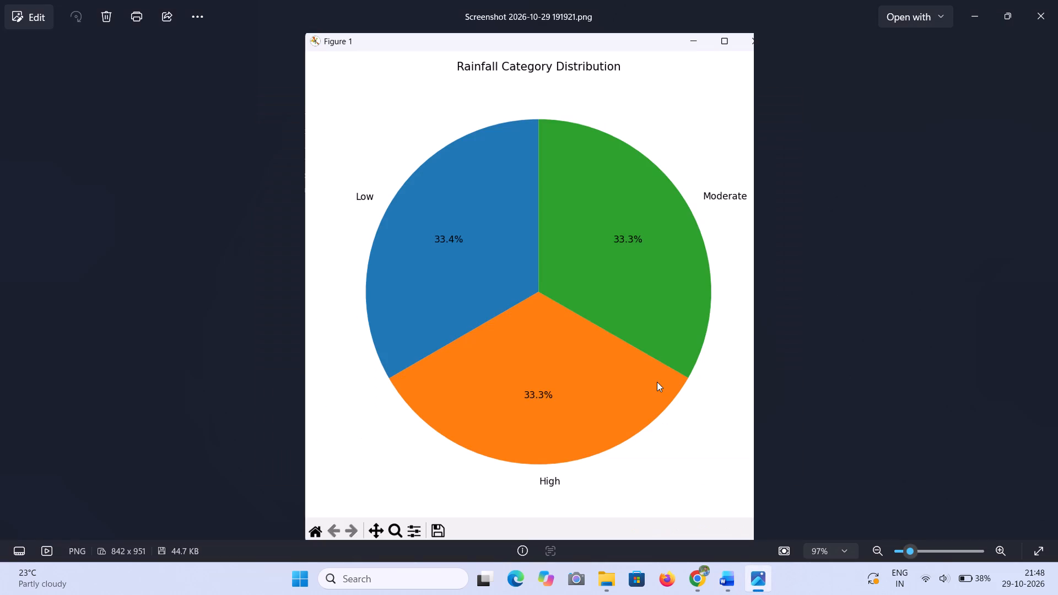
key(Right)
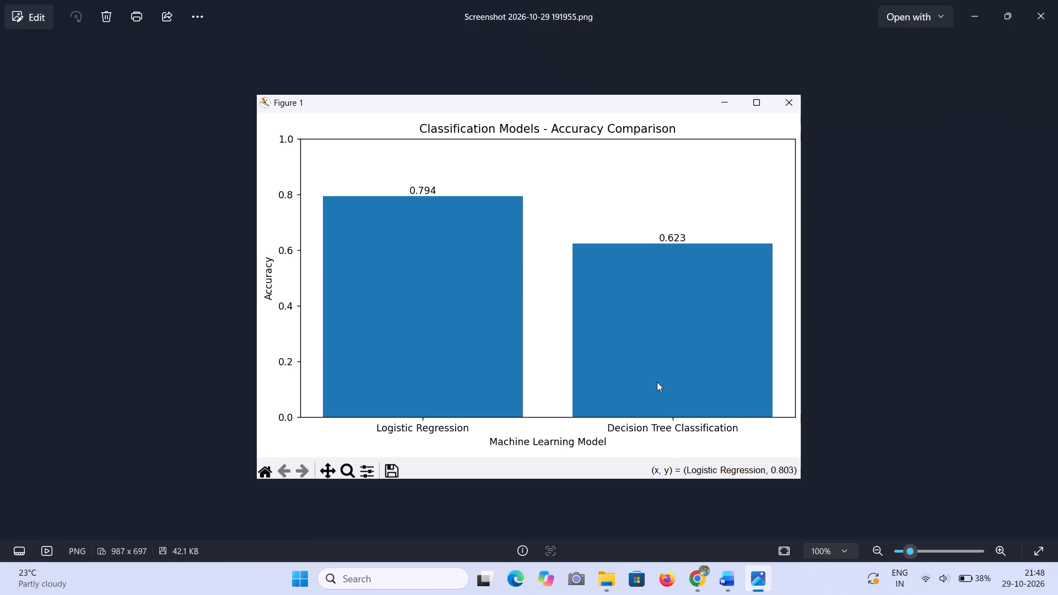
key(ctrl+c)
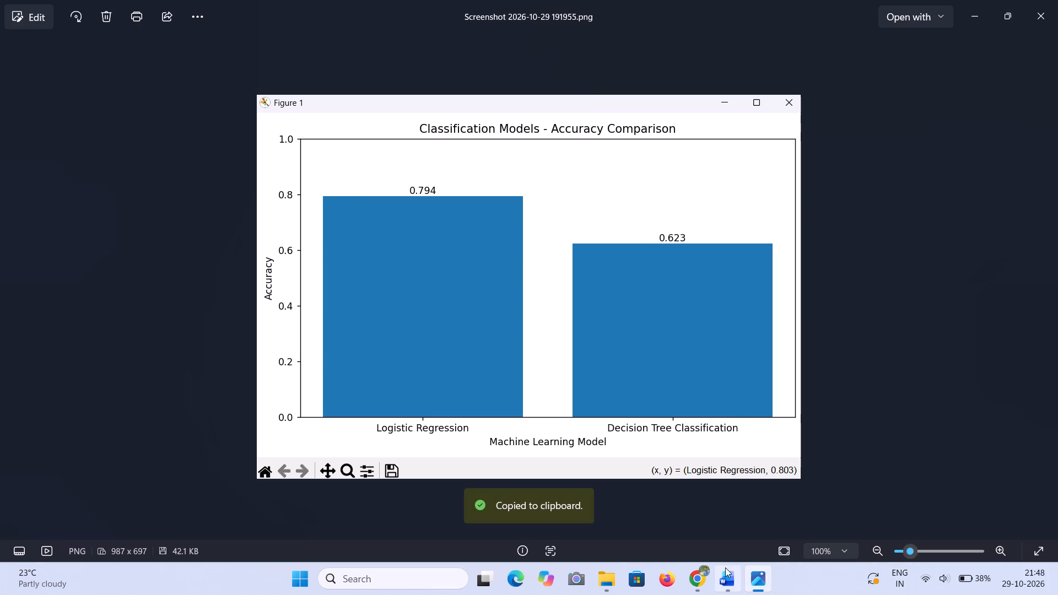
click(725, 567)
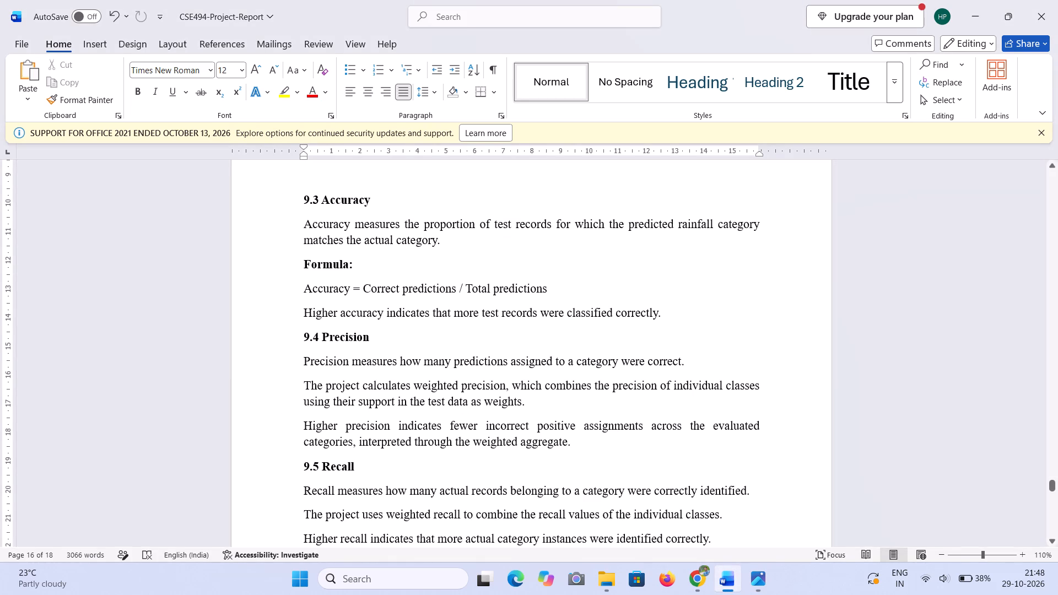
click(682, 310)
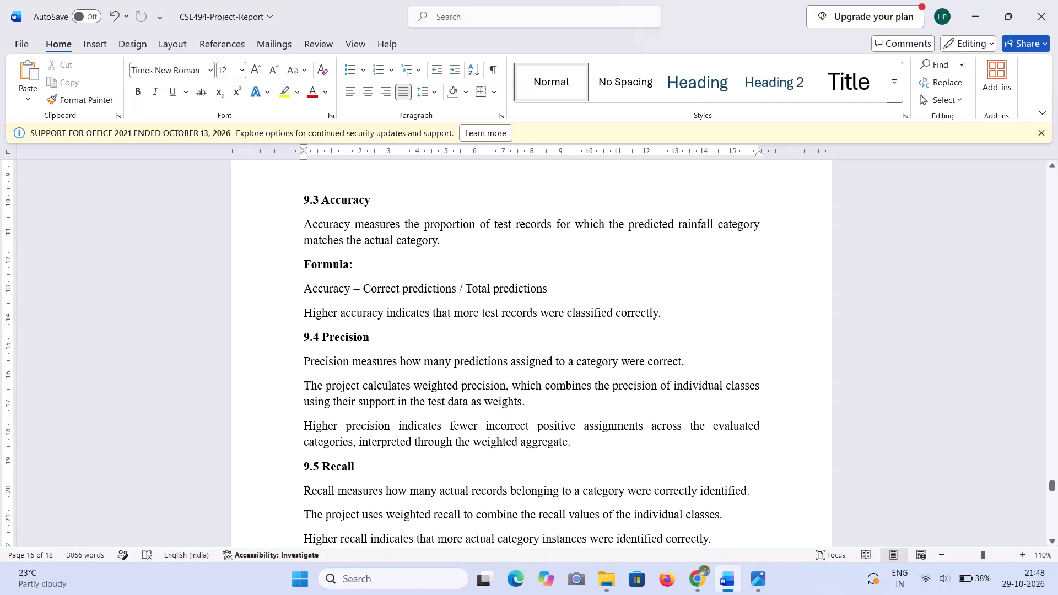
key(Return)
key(Return)
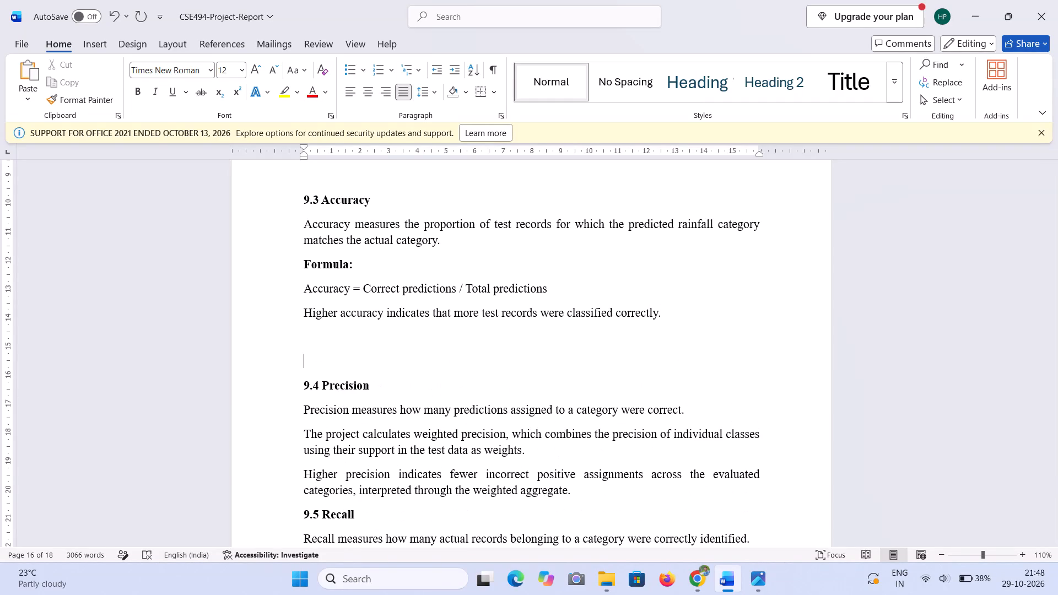
key(BackSpace)
key(ctrl+v)
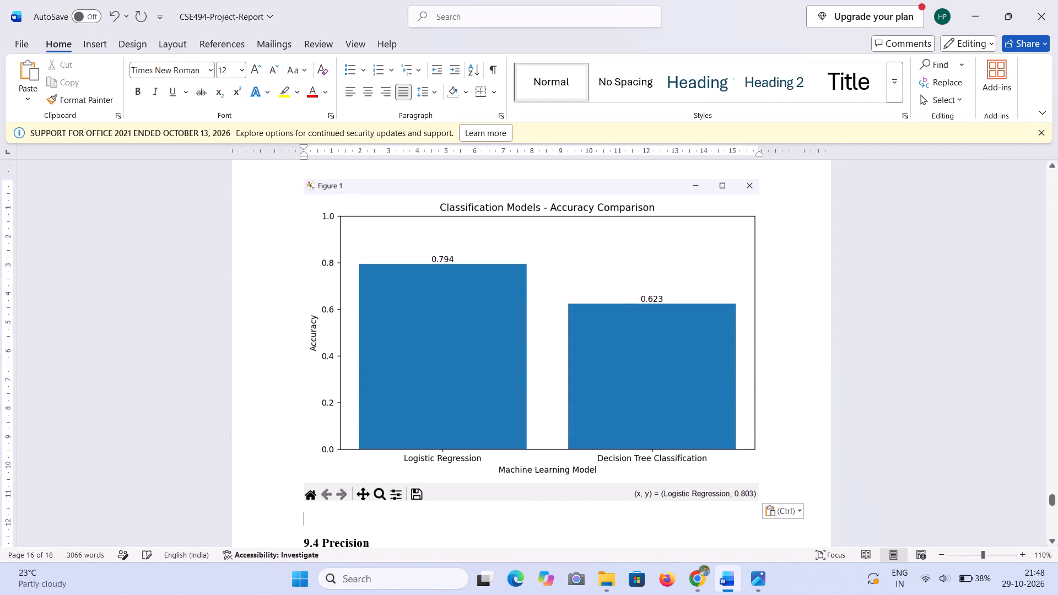
Shrink the Accuracy Comparison chart in section 9.3 proportionally to about 11.9 cm wide.
click(692, 400)
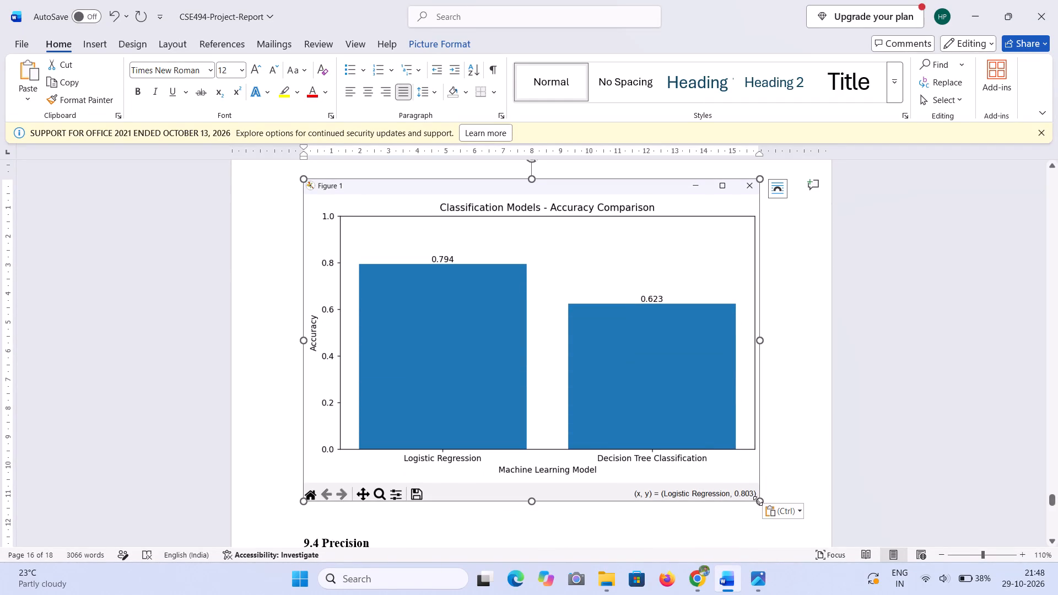
drag(758, 501, 643, 383)
scroll(643, 383, up, 1)
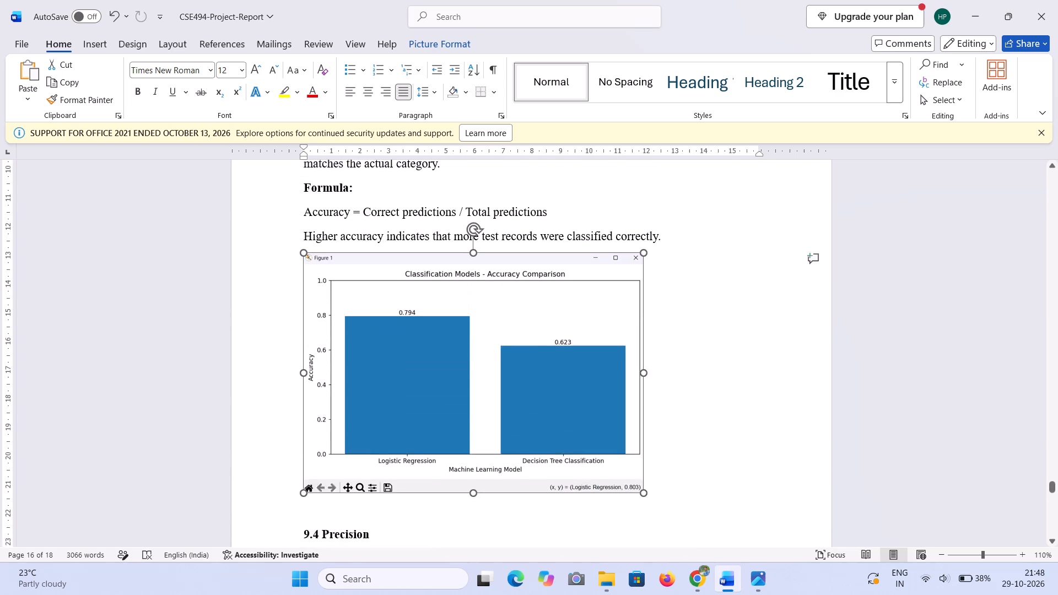
scroll(643, 383, up, 1)
Add a blank line before the 9.4 Precision heading to move it onto the next page with its text.
scroll(643, 383, down, 2)
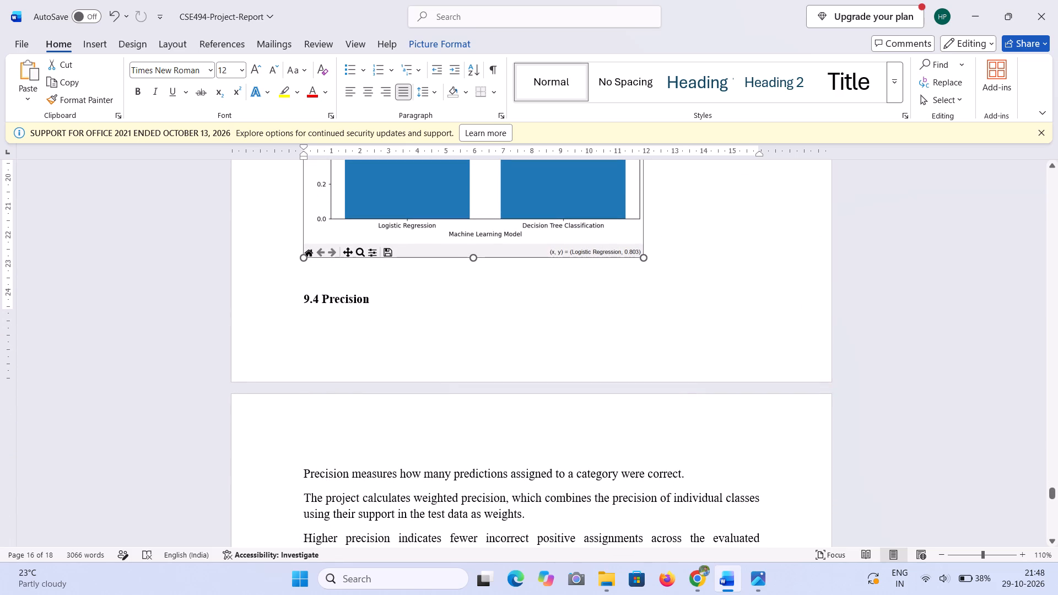
click(304, 294)
key(Return)
scroll(304, 294, down, 1)
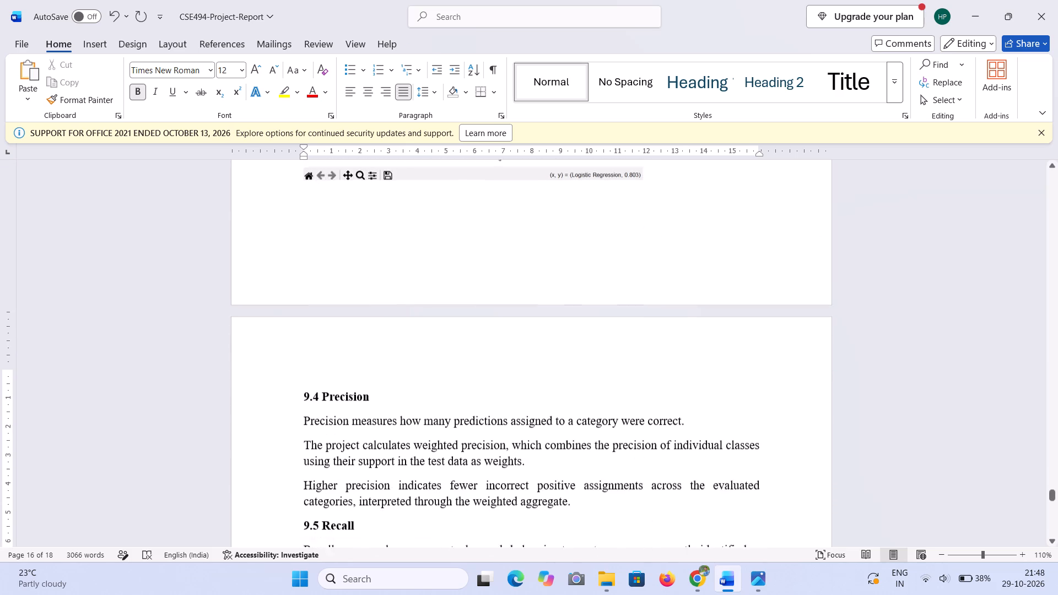
Switch to Photos and copy the Classification Metrics Comparison chart showing Precision, Recall and F1 Score.
click(753, 565)
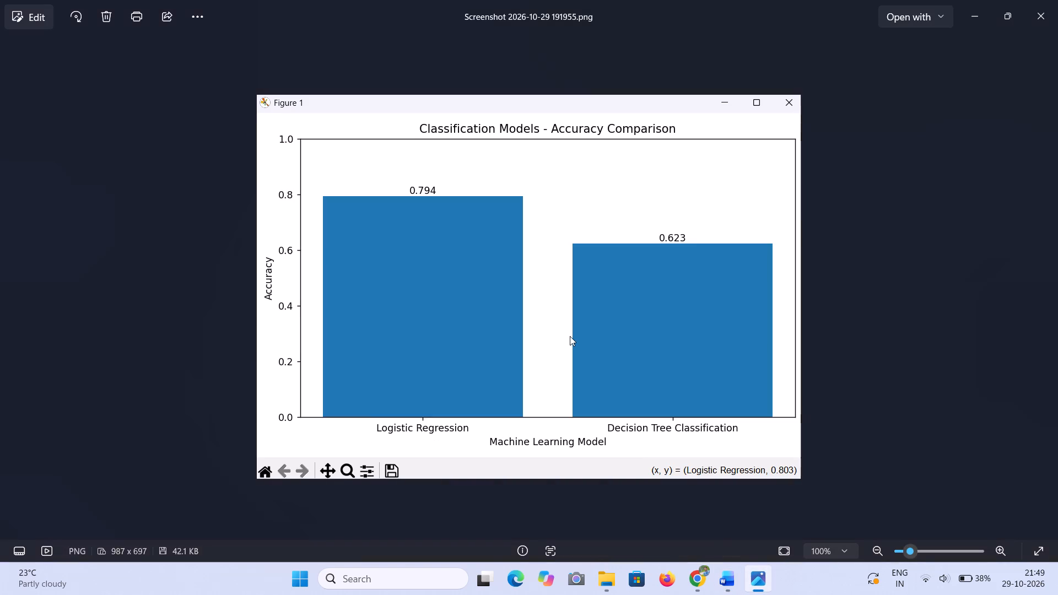
key(Right)
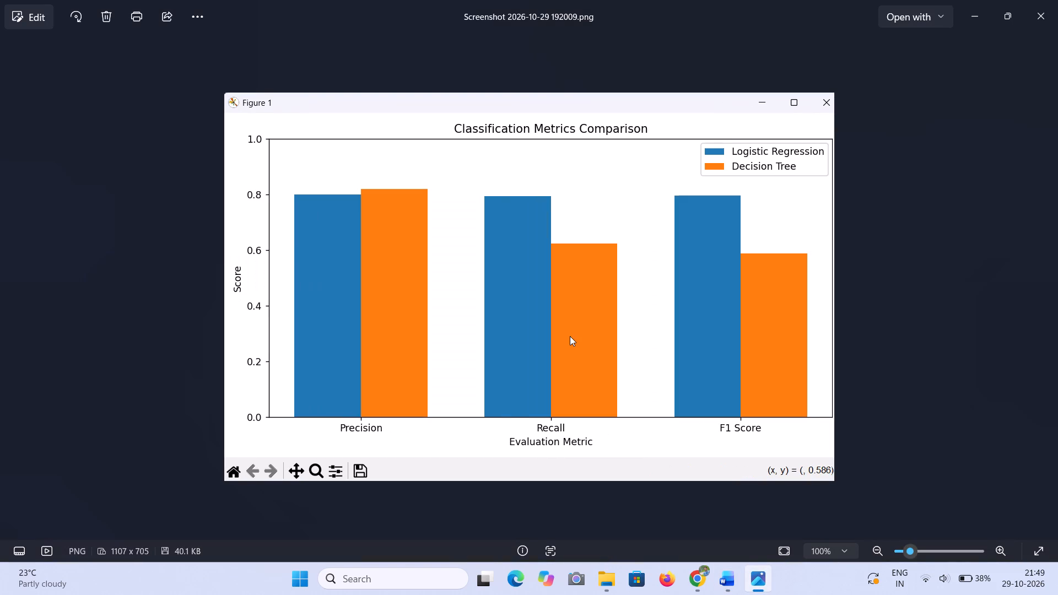
key(Right)
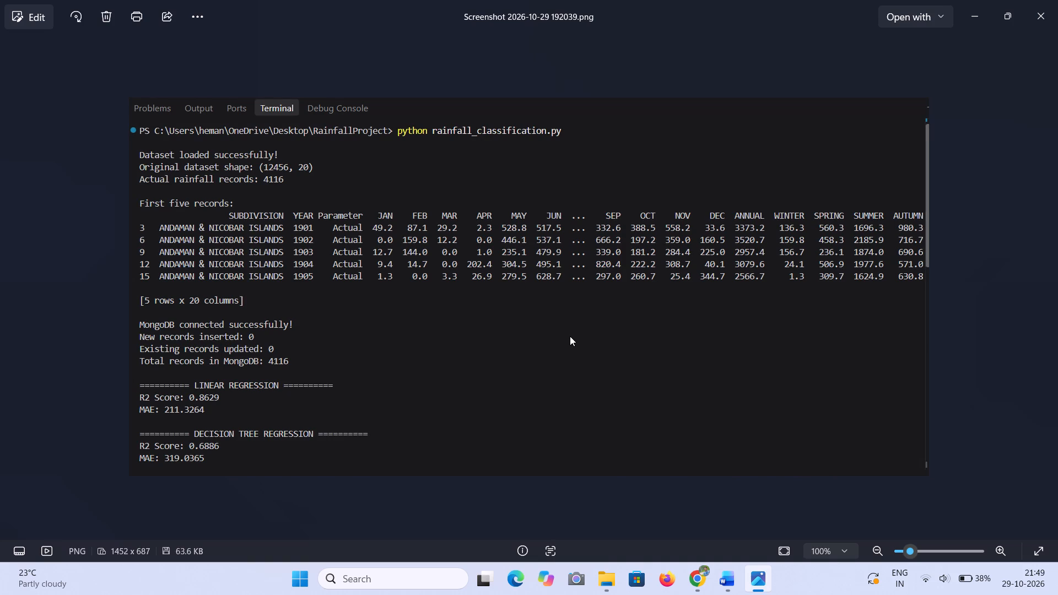
key(Right)
key(Left)
key(Left)
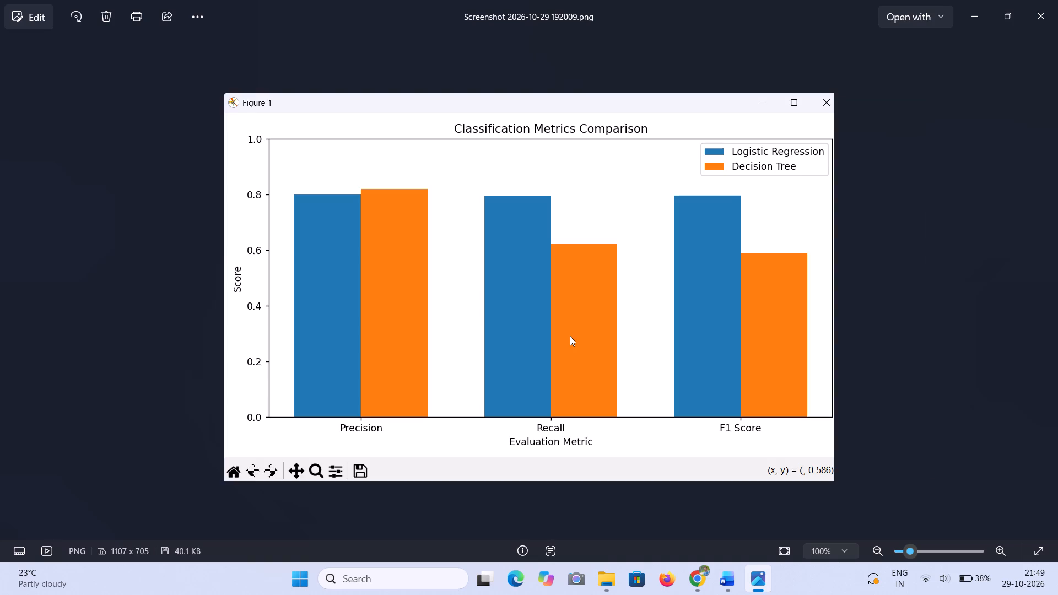
key(ctrl+c)
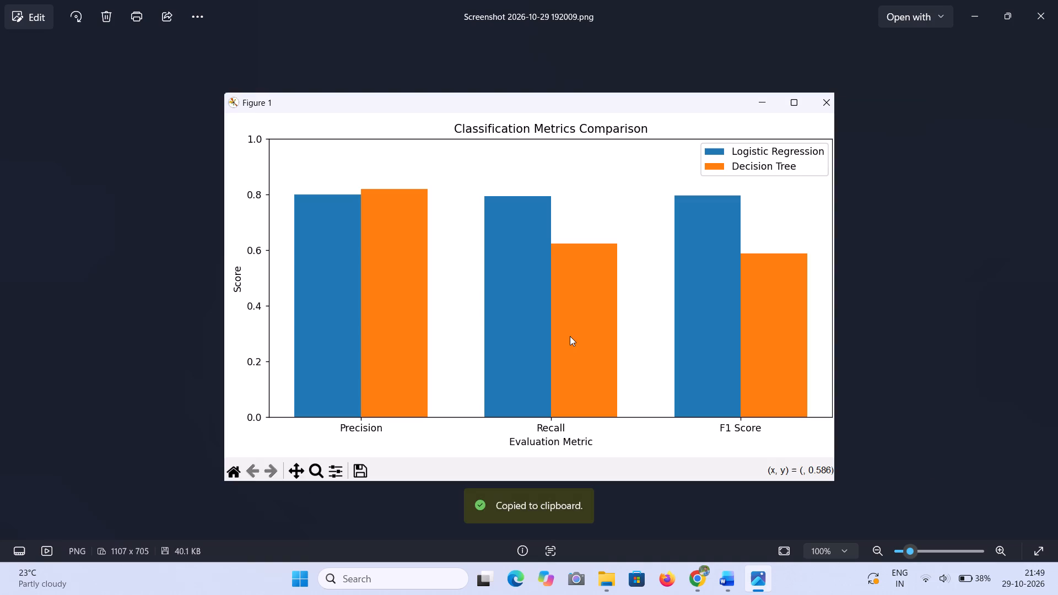
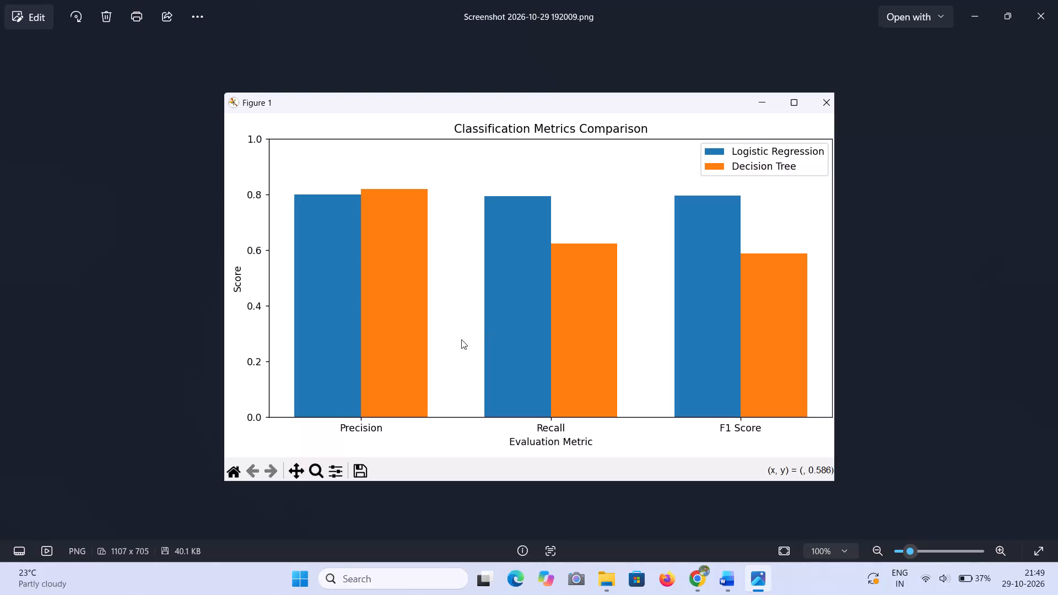
Copy the Classification Metrics Comparison chart image.
key(ctrl+c)
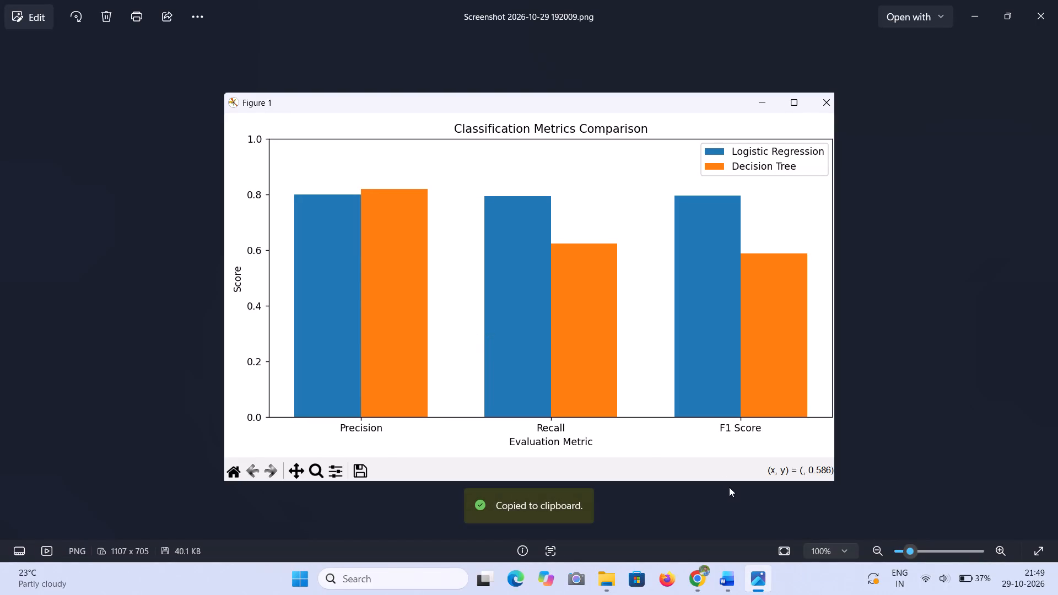
Switch to the Word report and examine sections 9.4 Precision through 11 Conclusion for a place for the copied metrics chart.
click(725, 570)
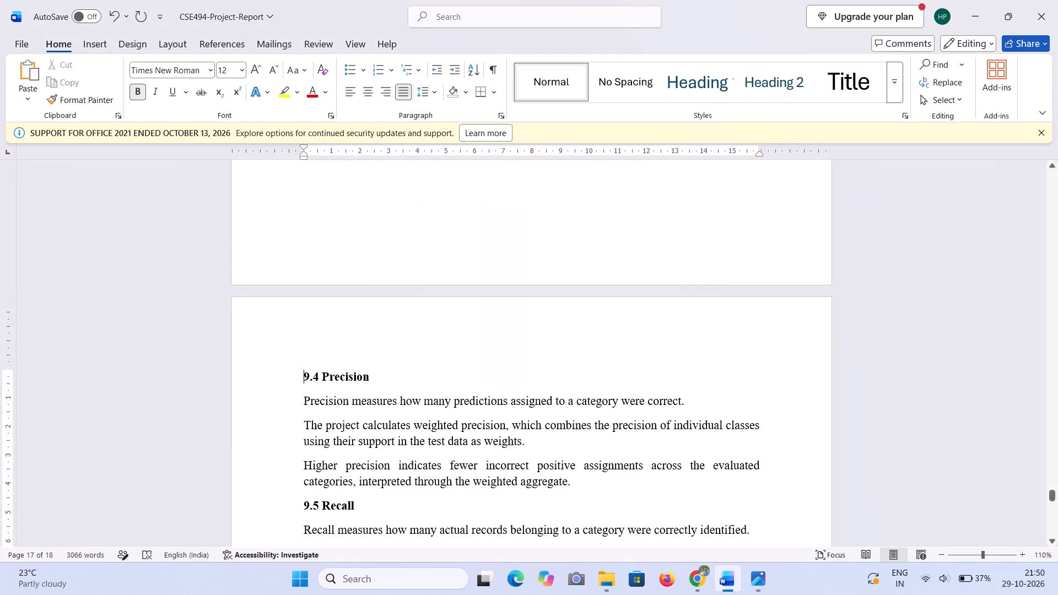
scroll(623, 441, down, 3)
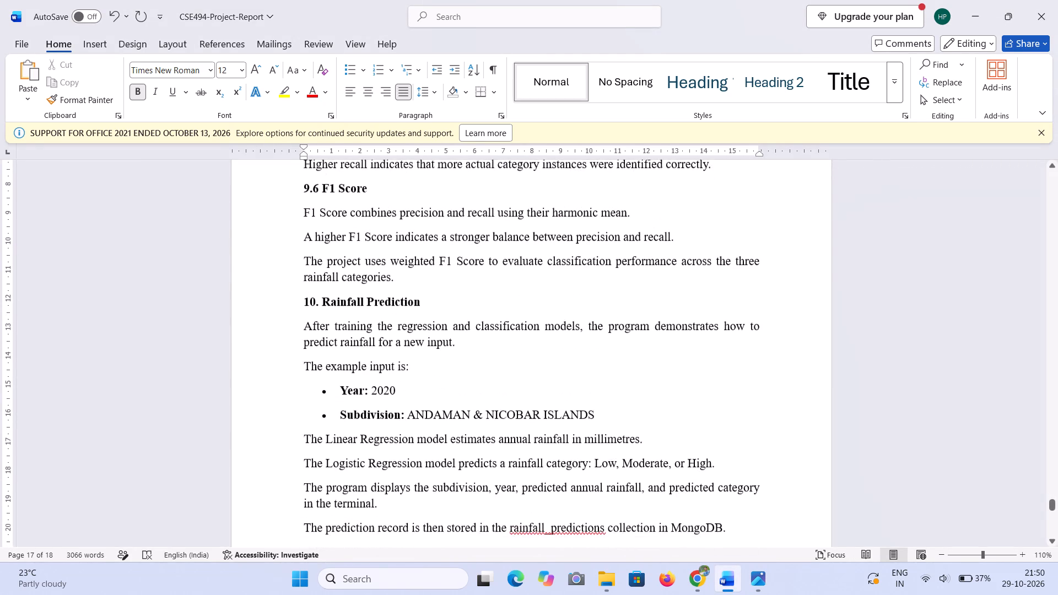
scroll(623, 441, down, 1)
scroll(623, 441, up, 1)
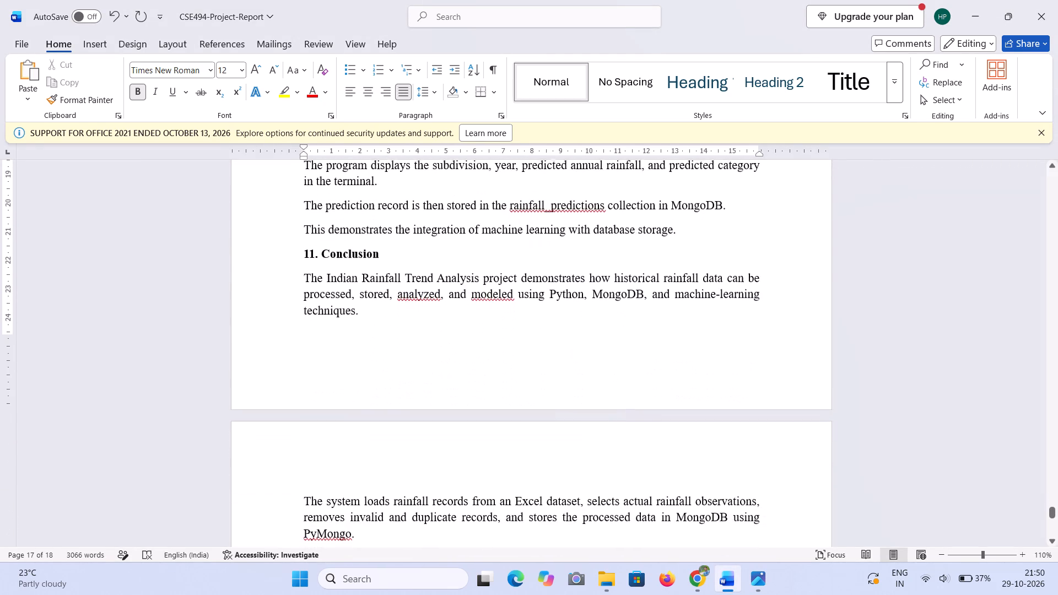
scroll(623, 441, up, 3)
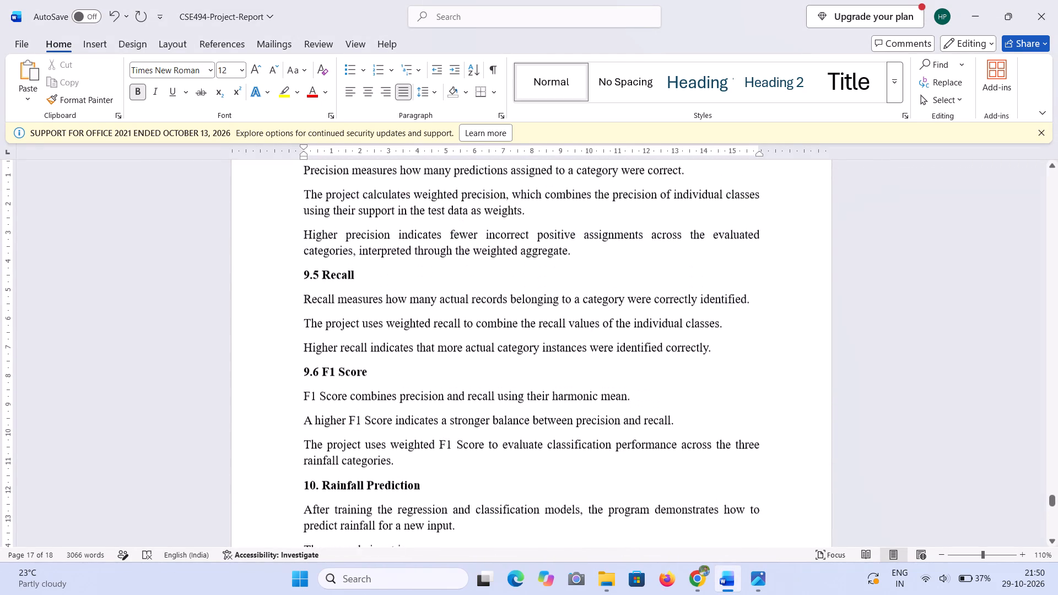
scroll(623, 441, up, 1)
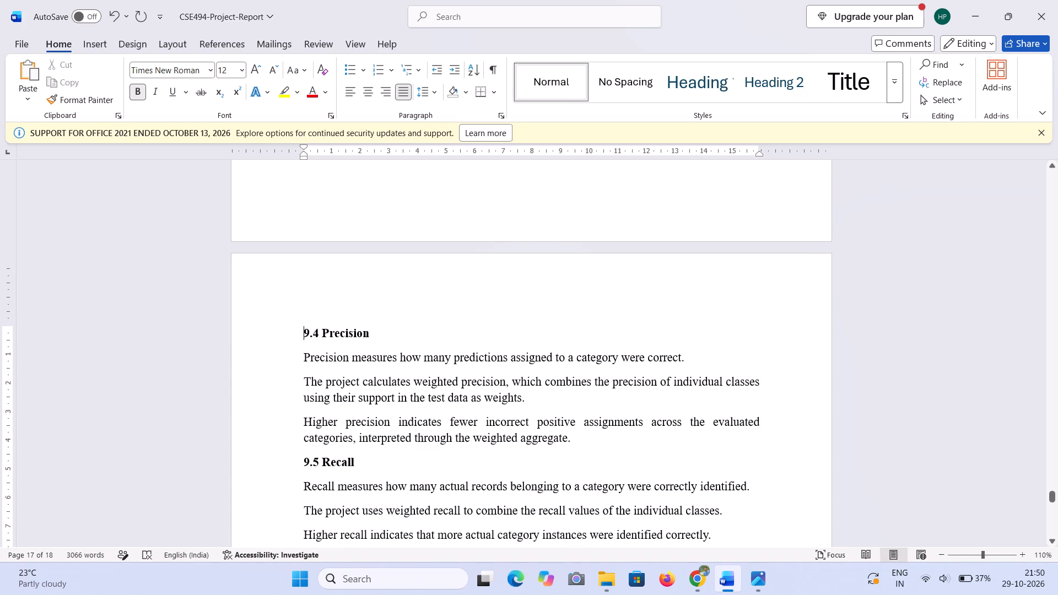
scroll(623, 441, down, 2)
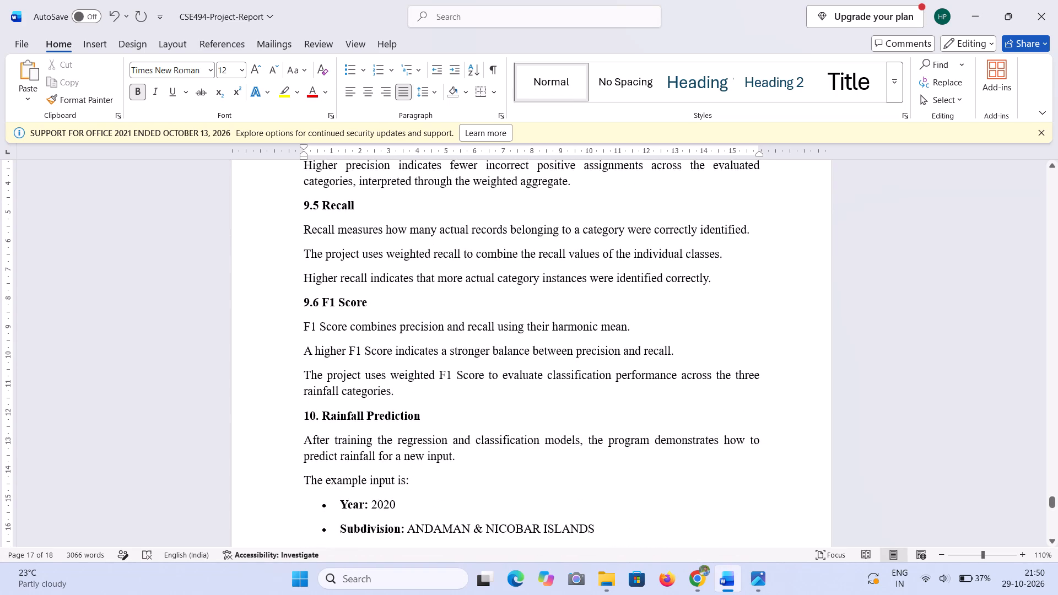
scroll(623, 441, down, 1)
scroll(623, 441, up, 3)
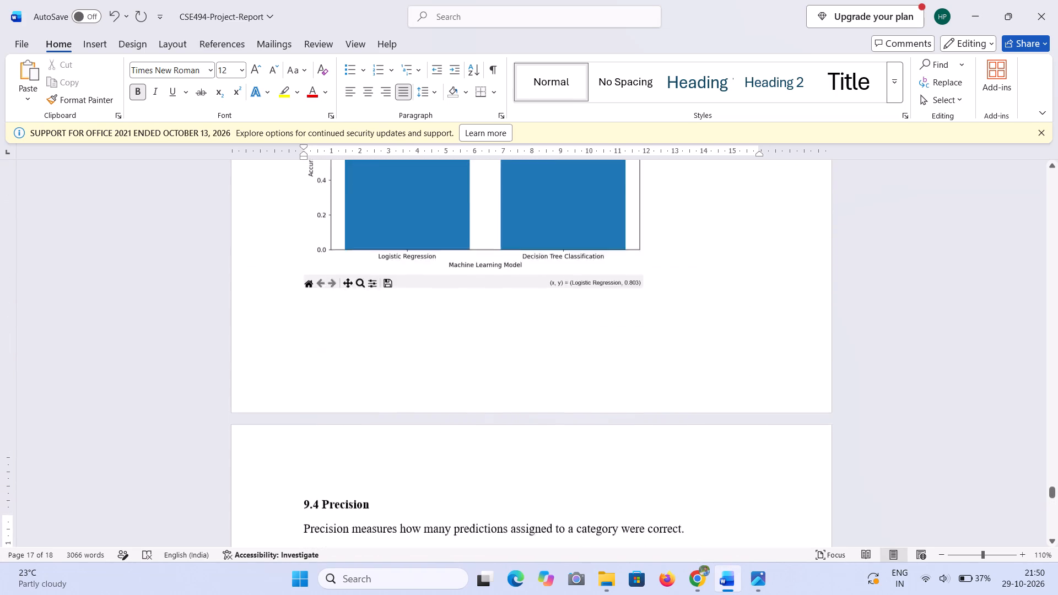
Review the report backwards from section 9.3 to section 6.9, checking the model sections and the charts already placed.
scroll(623, 441, up, 4)
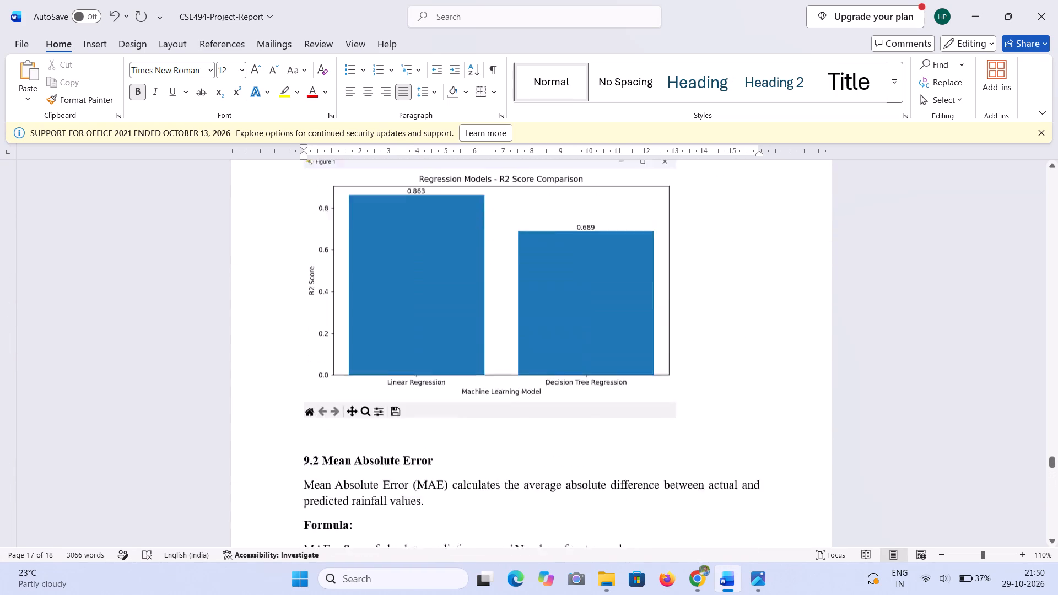
scroll(623, 441, up, 3)
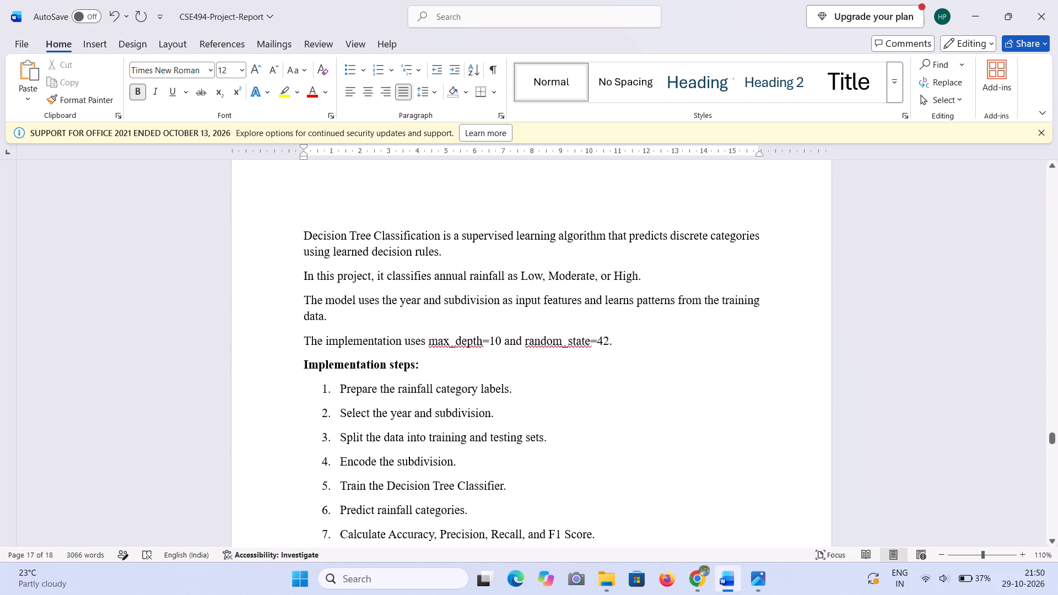
scroll(623, 441, up, 3)
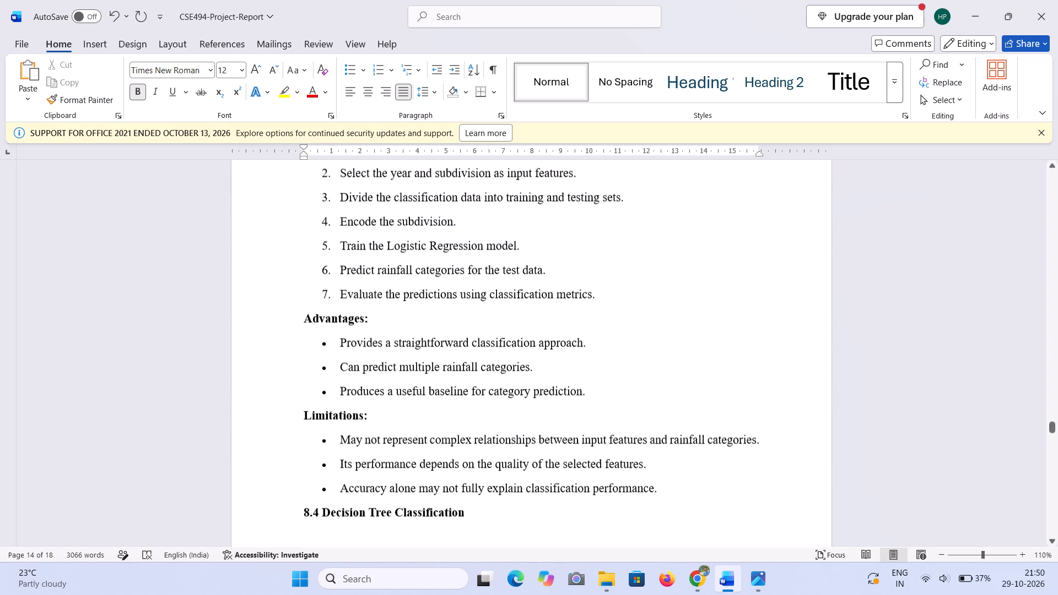
scroll(623, 441, up, 2)
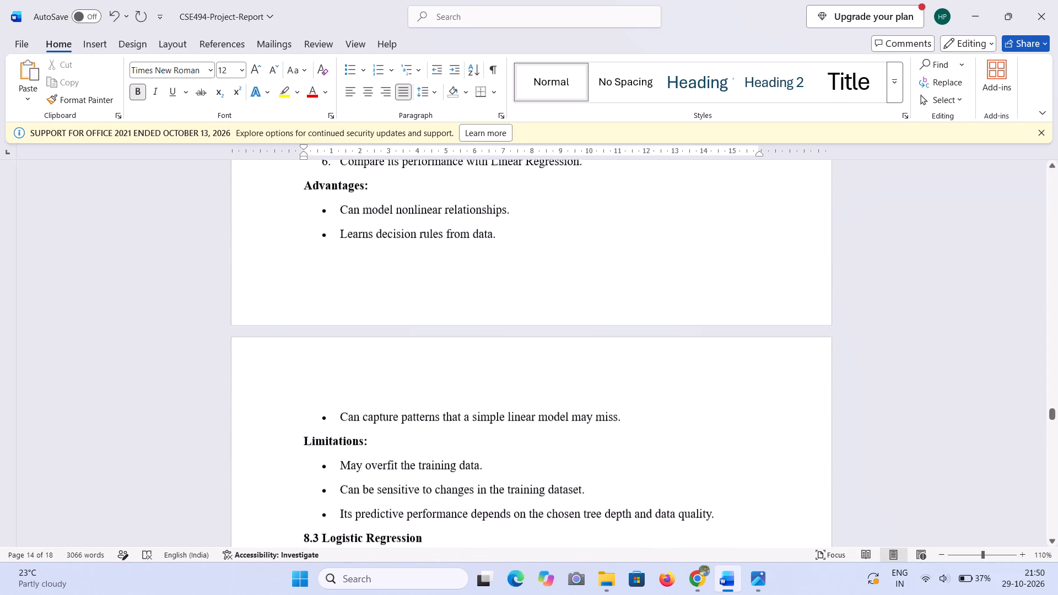
scroll(623, 441, up, 3)
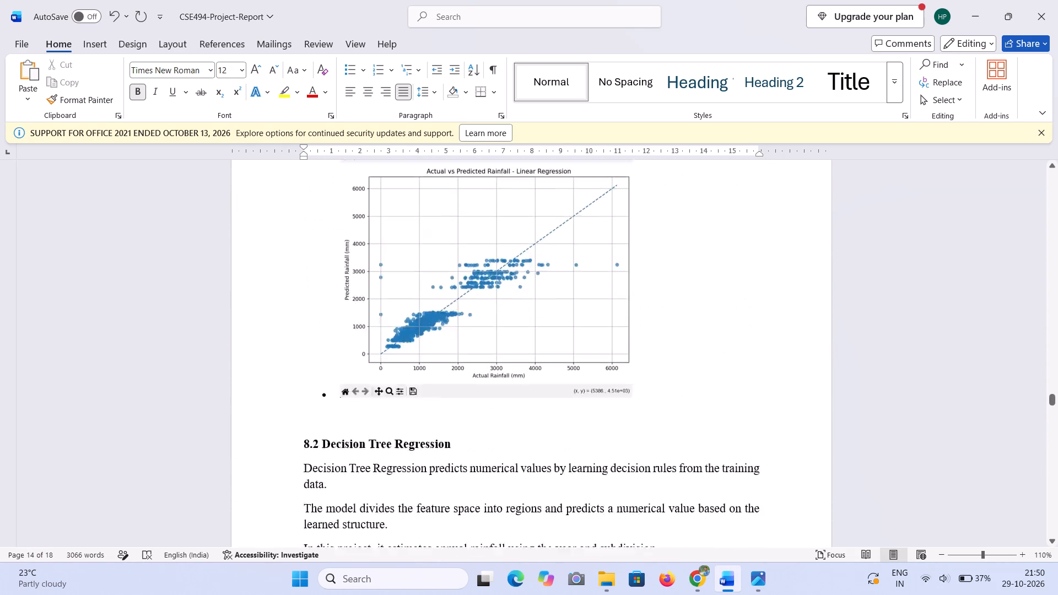
scroll(623, 441, up, 3)
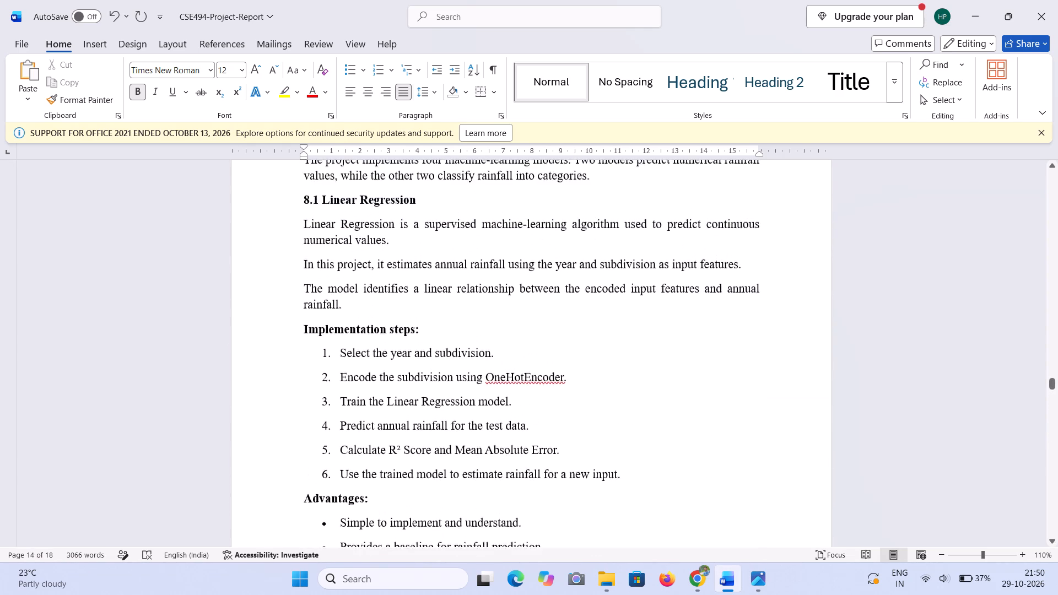
scroll(623, 441, up, 2)
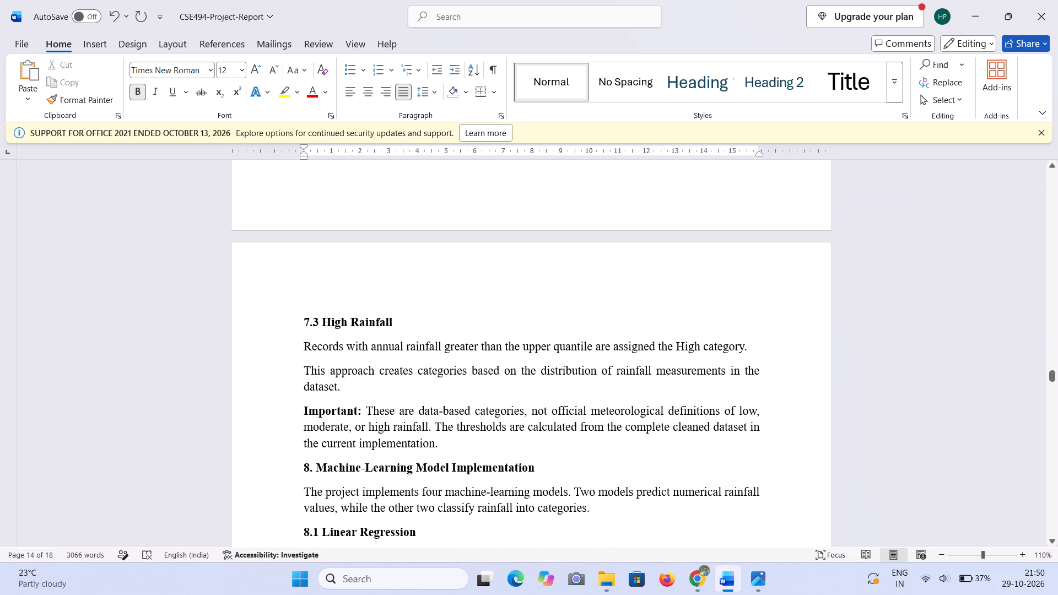
scroll(539, 457, up, 2)
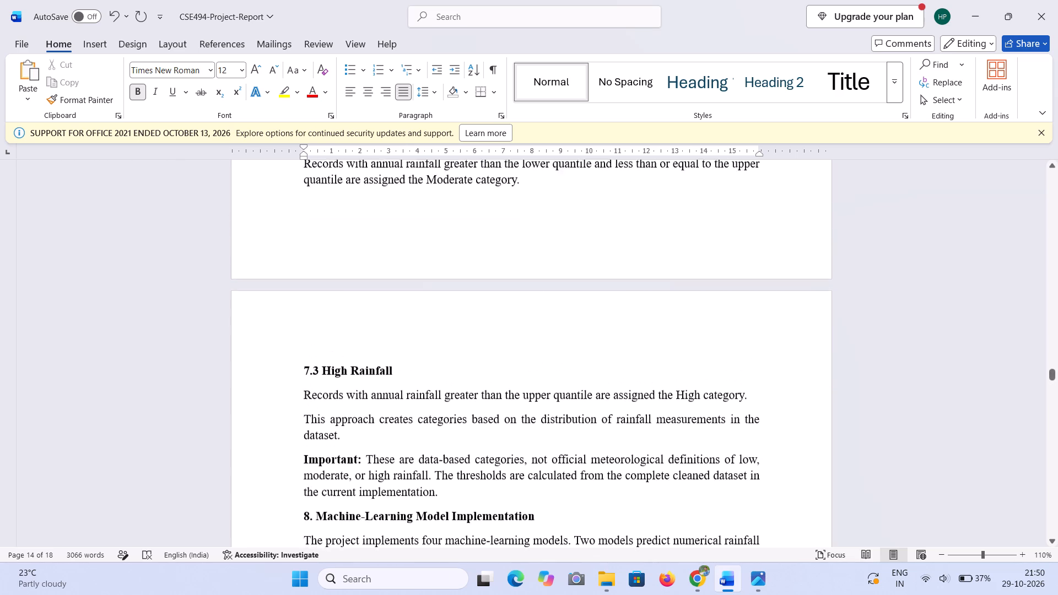
scroll(539, 457, up, 2)
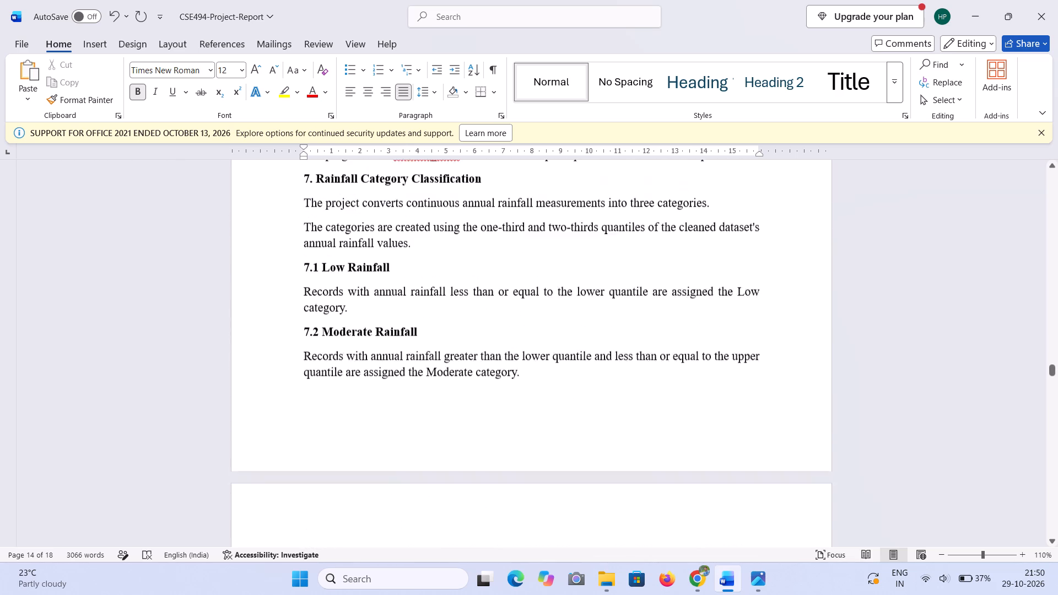
scroll(539, 457, up, 4)
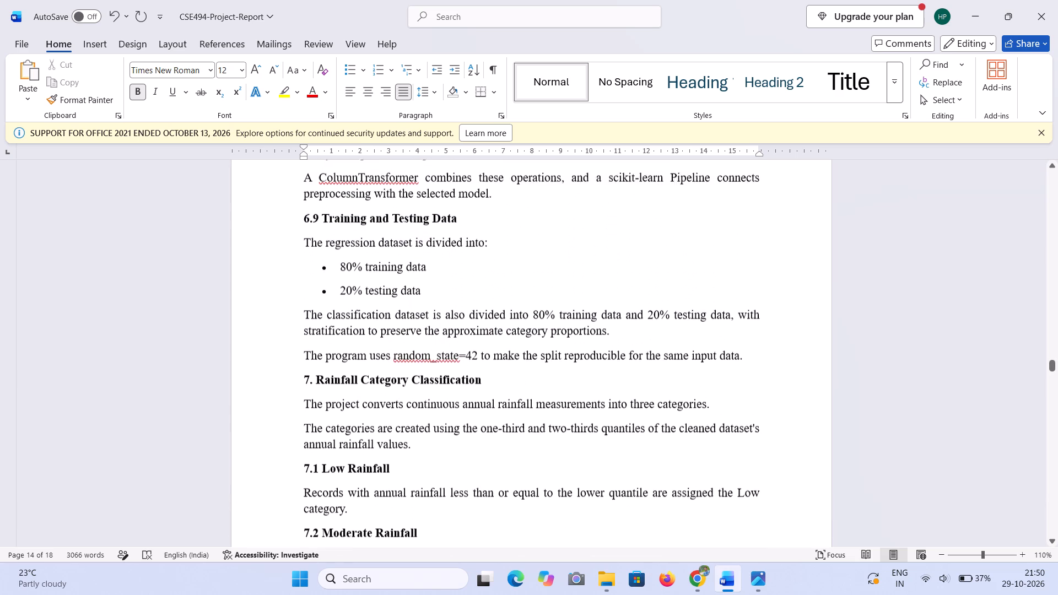
scroll(539, 457, up, 1)
scroll(539, 457, down, 1)
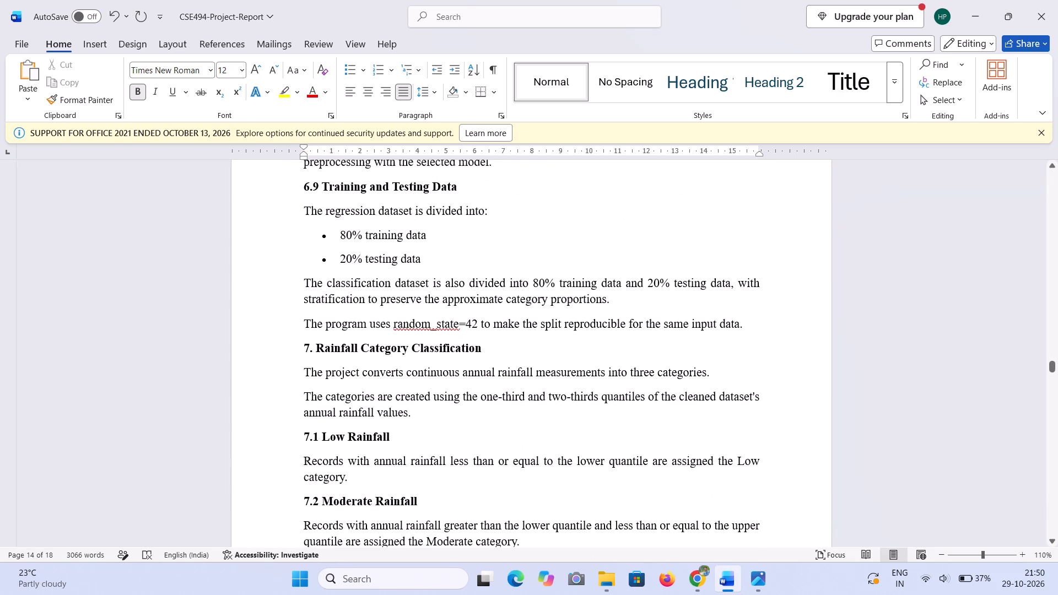
scroll(539, 457, down, 1)
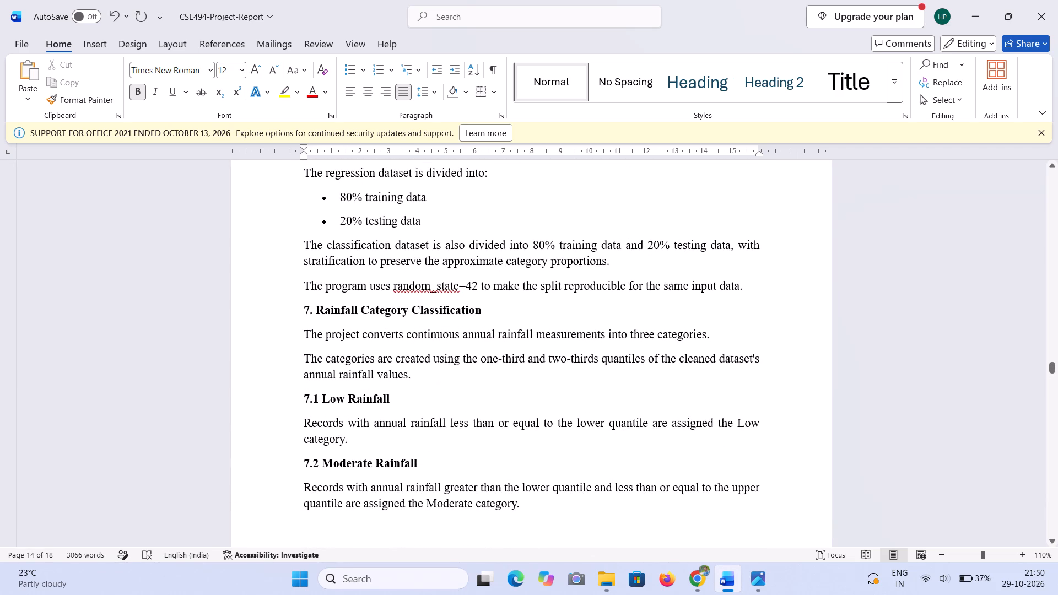
Recheck the Classification Metrics Comparison chart in Photos against the report, then return to Word.
click(743, 563)
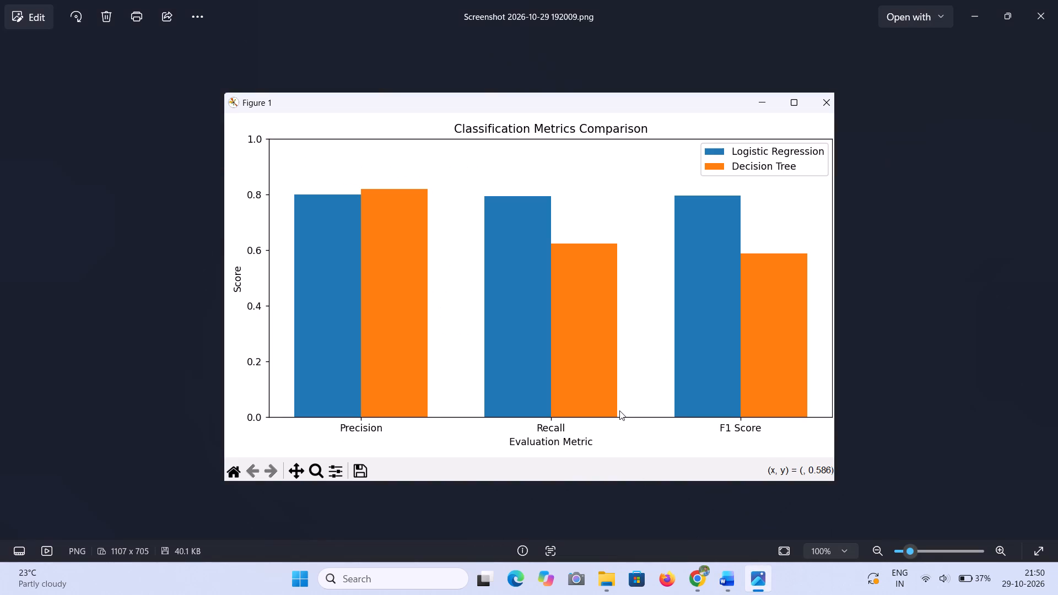
click(969, 18)
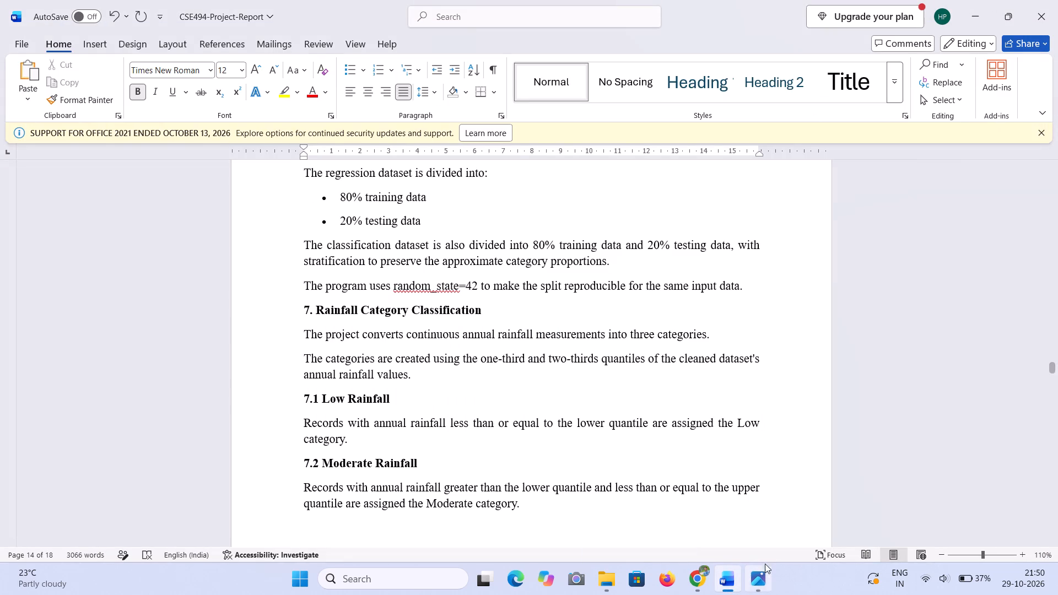
click(759, 577)
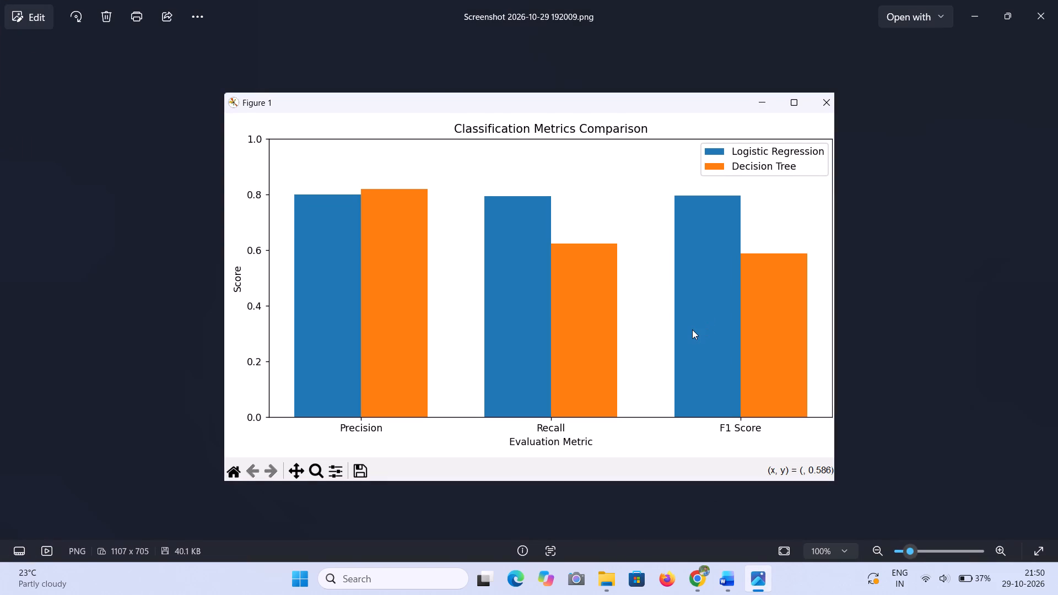
click(962, 5)
Review the report forward from section 7.3 High Rainfall to 9.4 Precision, checking the charts in sections 8 and 9.
scroll(613, 312, down, 1)
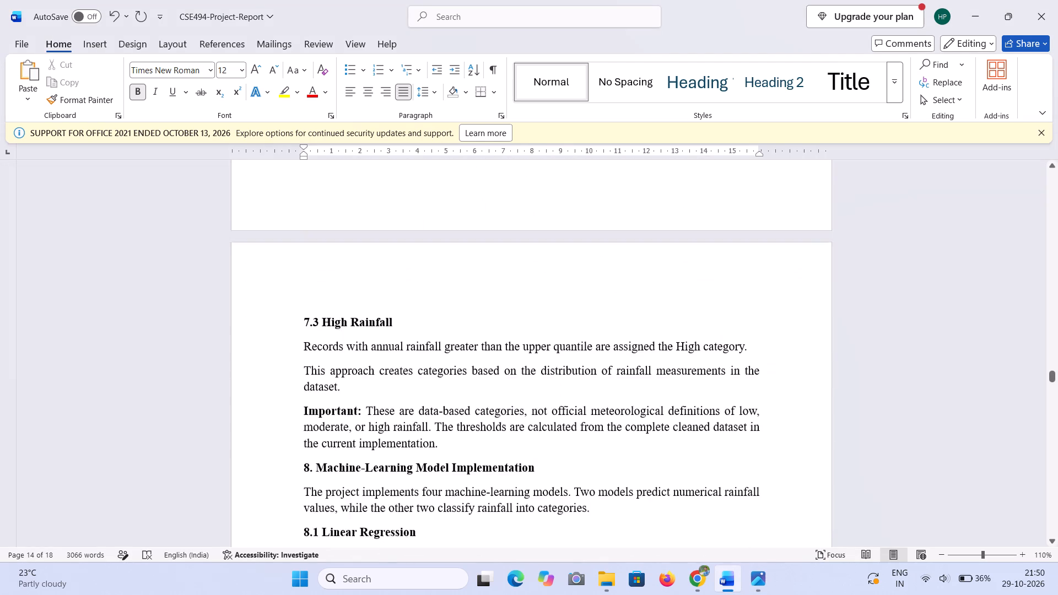
scroll(613, 312, down, 6)
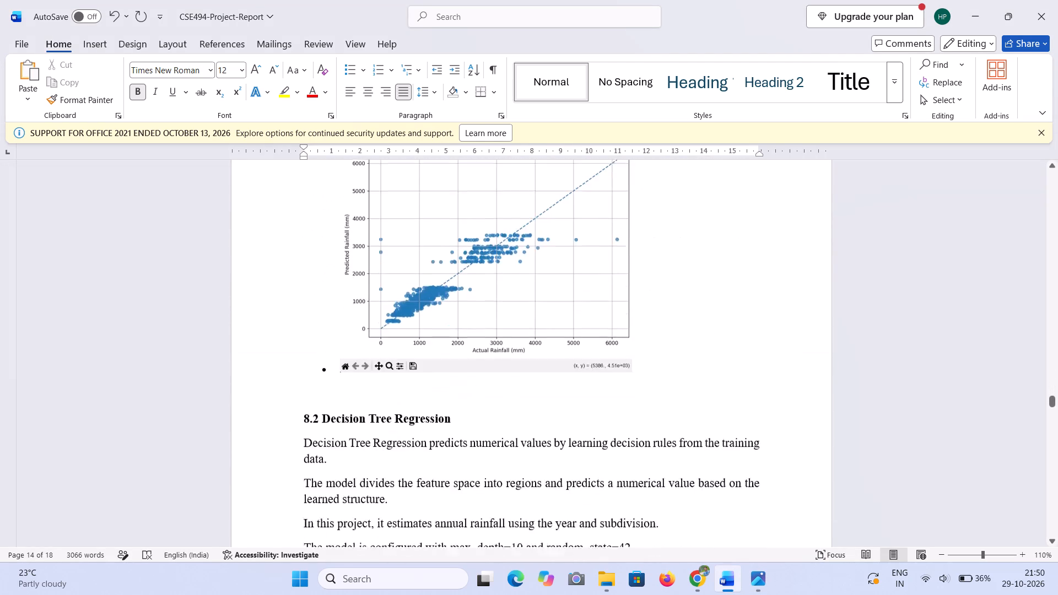
scroll(613, 312, down, 6)
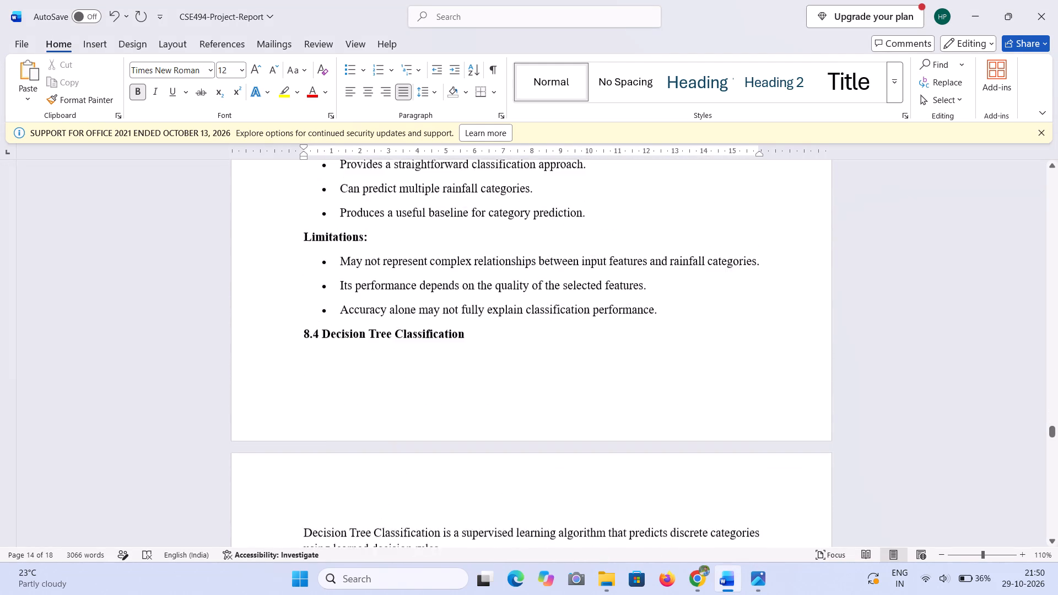
scroll(613, 312, down, 4)
scroll(613, 312, up, 1)
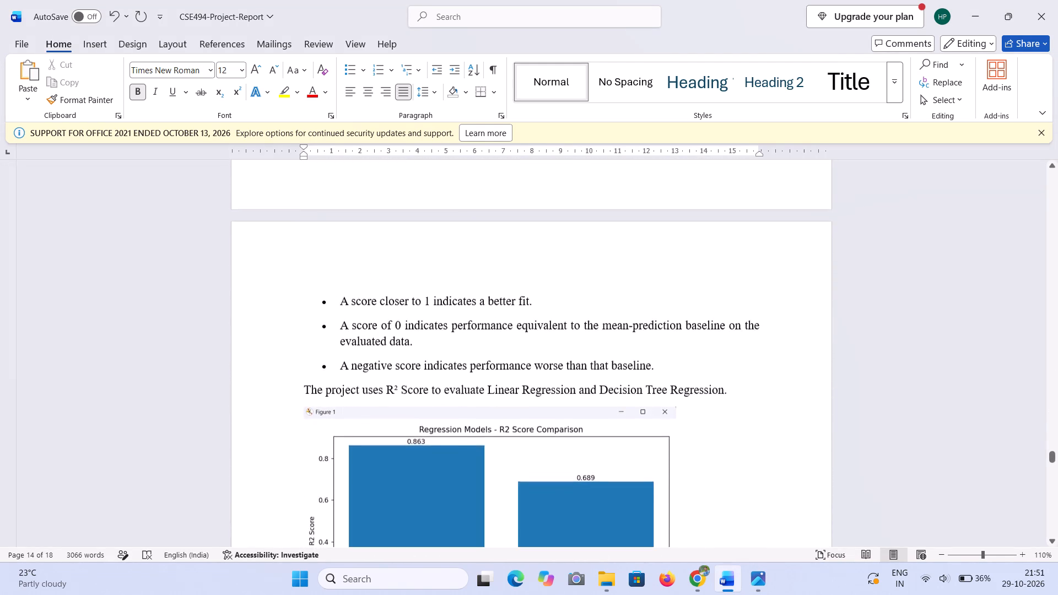
scroll(613, 312, up, 1)
scroll(613, 312, right, 1)
scroll(613, 312, down, 1)
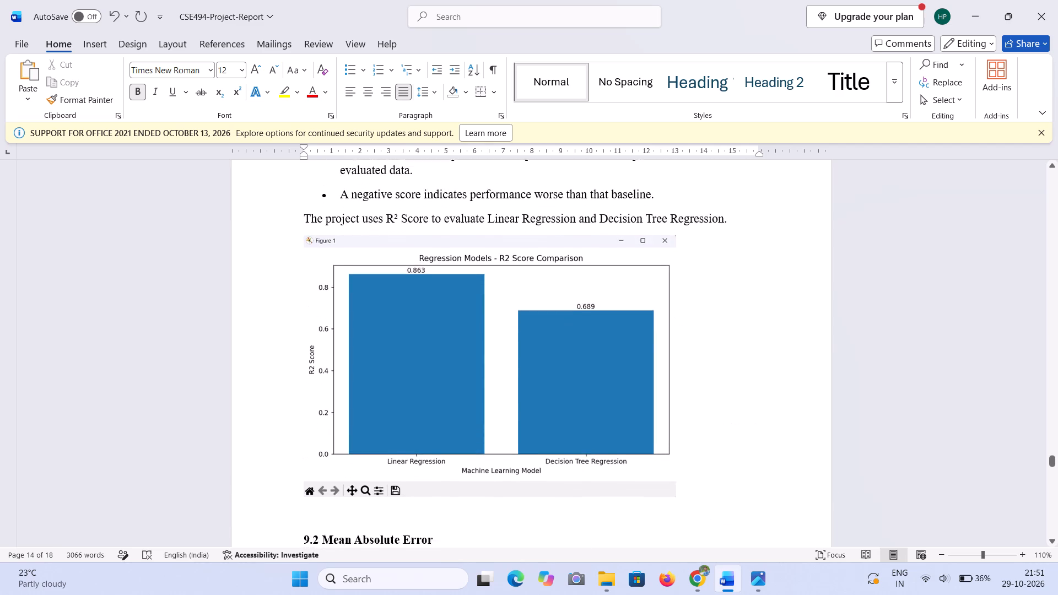
scroll(613, 312, down, 3)
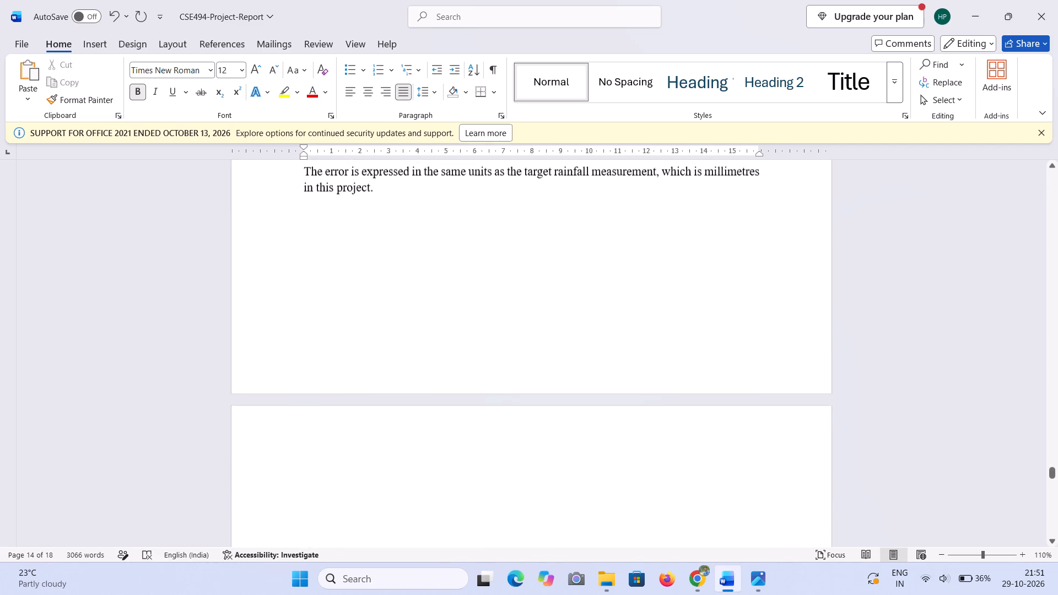
scroll(613, 312, down, 3)
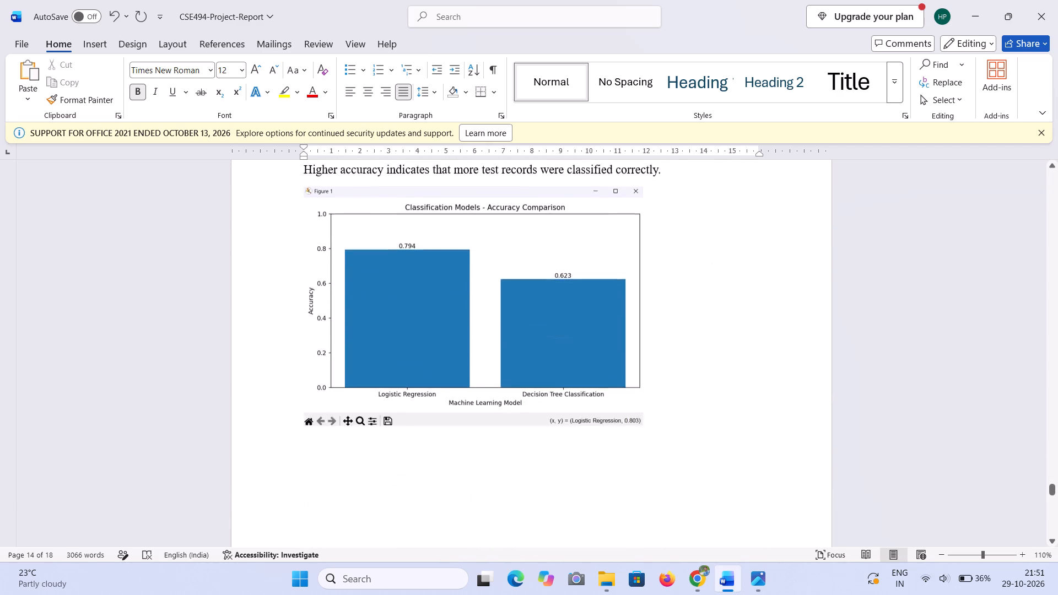
scroll(613, 312, down, 3)
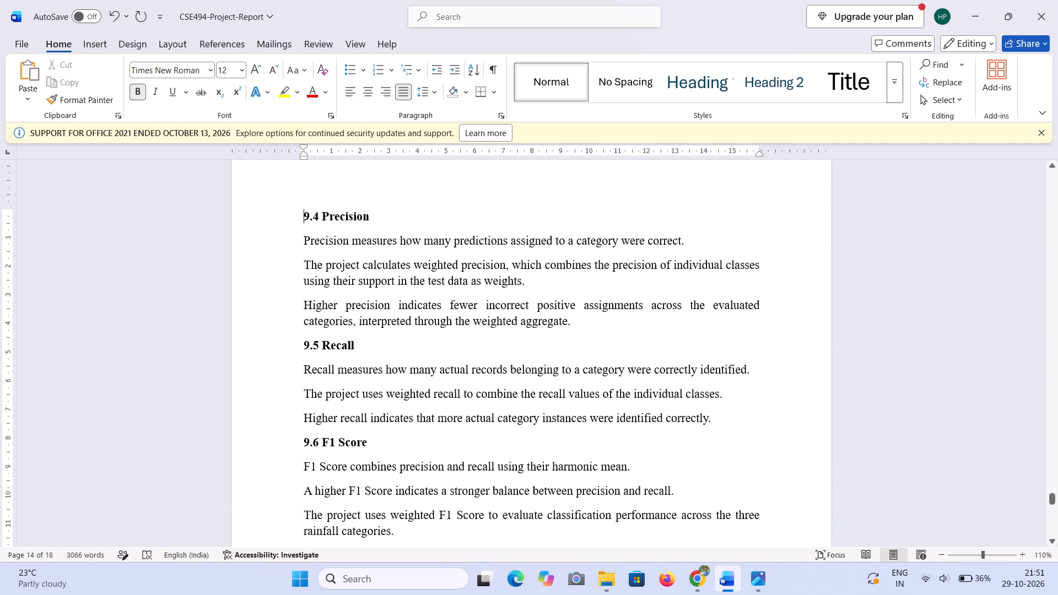
Examine sections 9.4 Precision through 10 Rainfall Prediction for a spot to place the metrics chart.
scroll(613, 312, right, 1)
scroll(613, 312, down, 1)
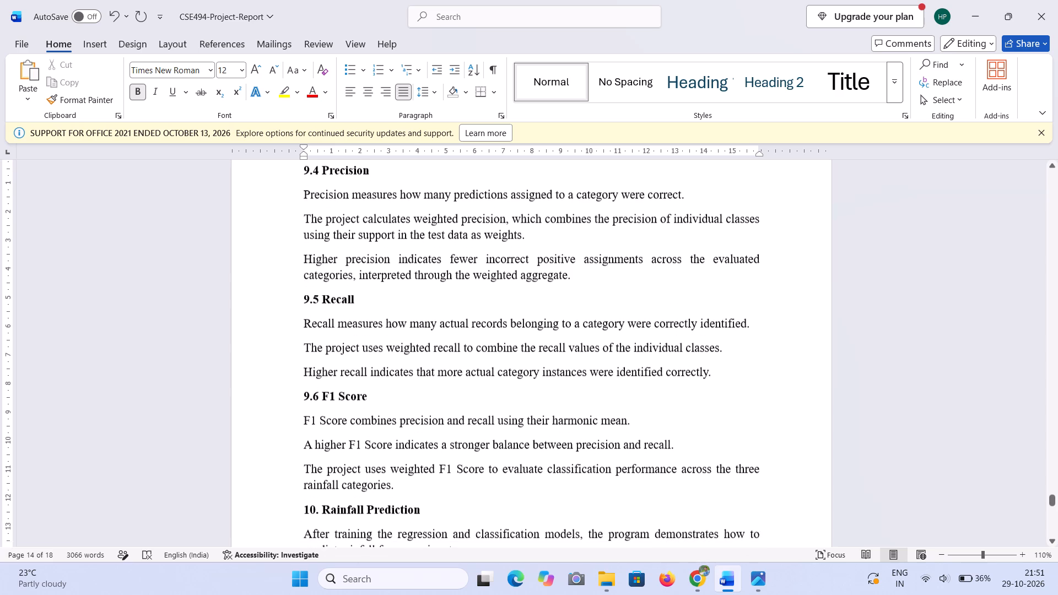
scroll(613, 312, down, 1)
scroll(613, 312, up, 2)
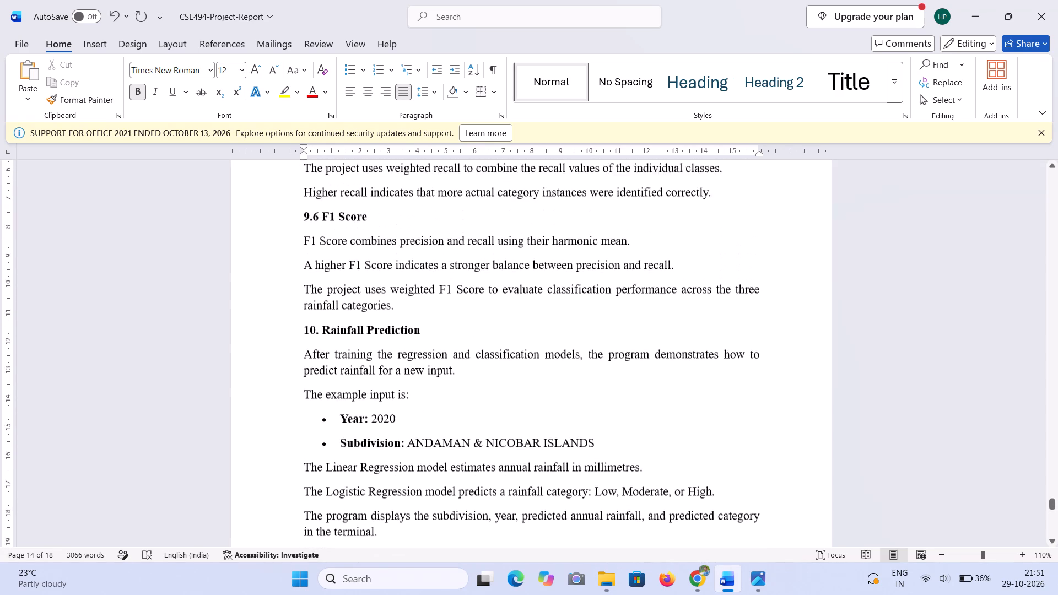
scroll(613, 312, up, 1)
scroll(613, 312, down, 1)
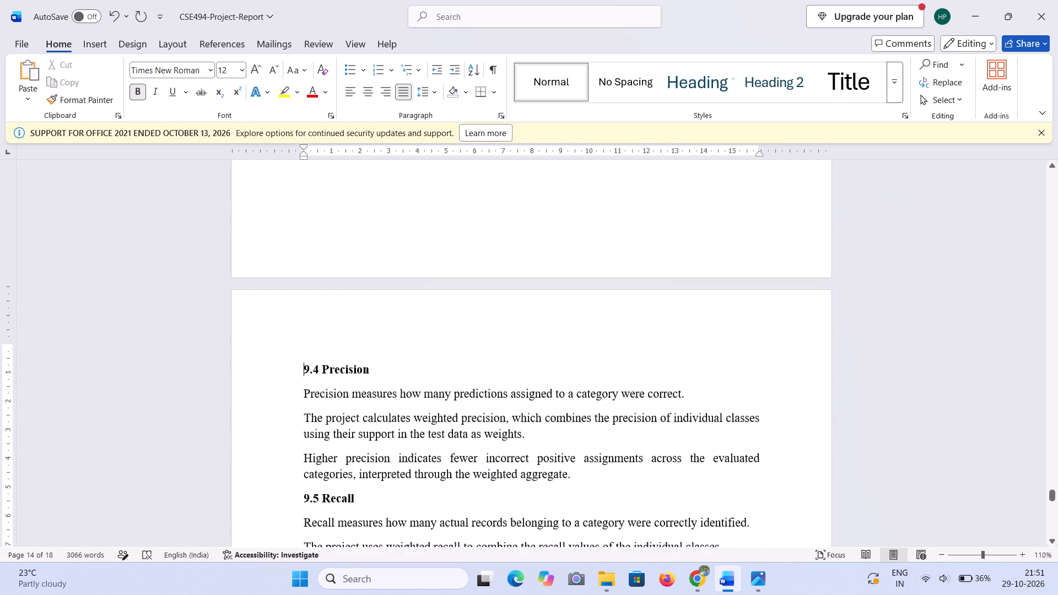
scroll(613, 312, down, 3)
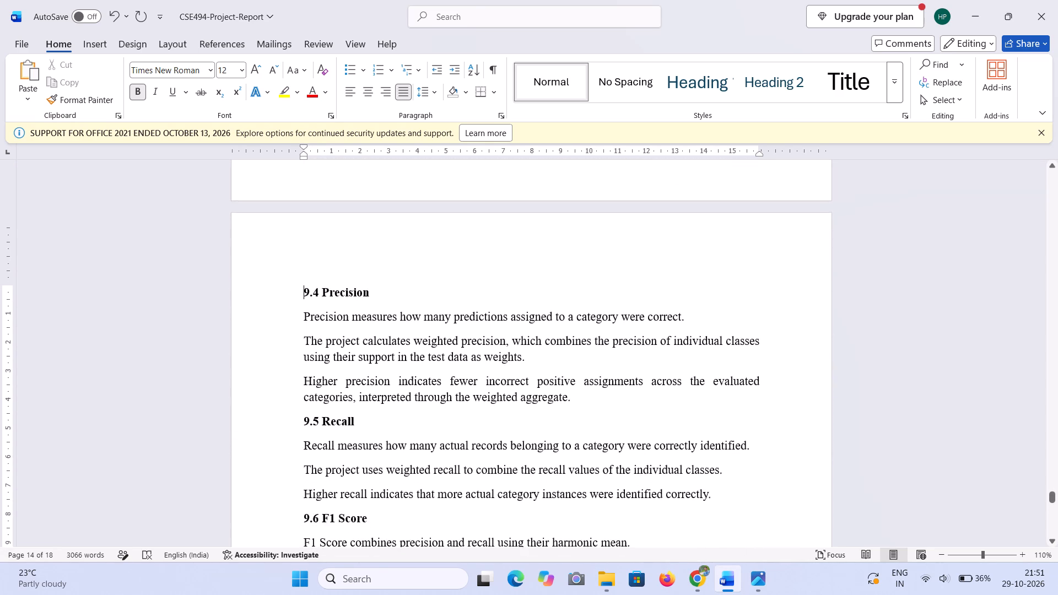
scroll(613, 312, down, 2)
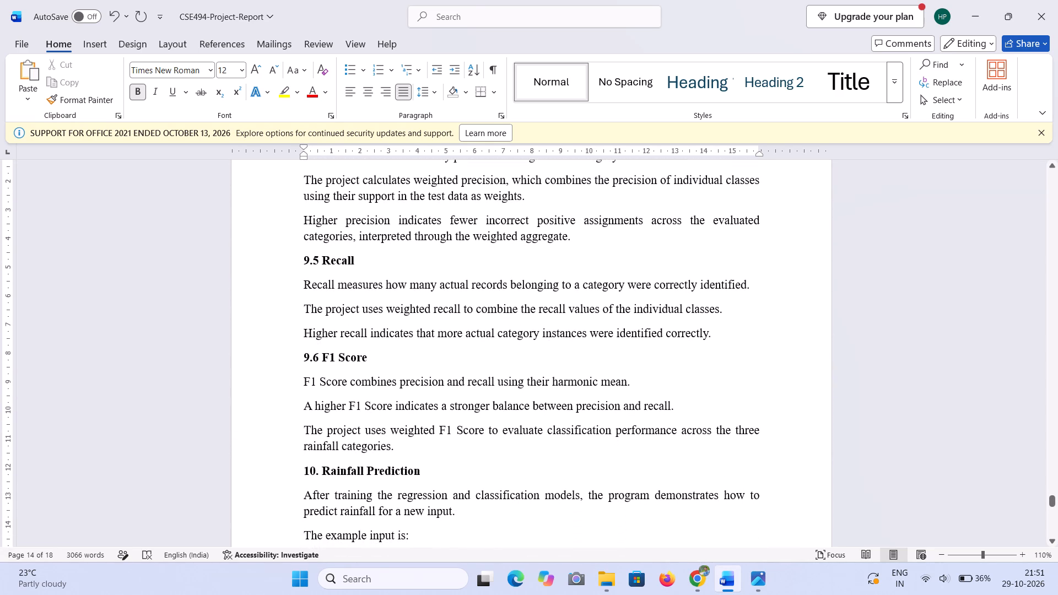
Copy the Classification Metrics Comparison chart from Photos and insert it on a new line below the 9.6 F1 Score text in Word.
click(444, 448)
key(Return)
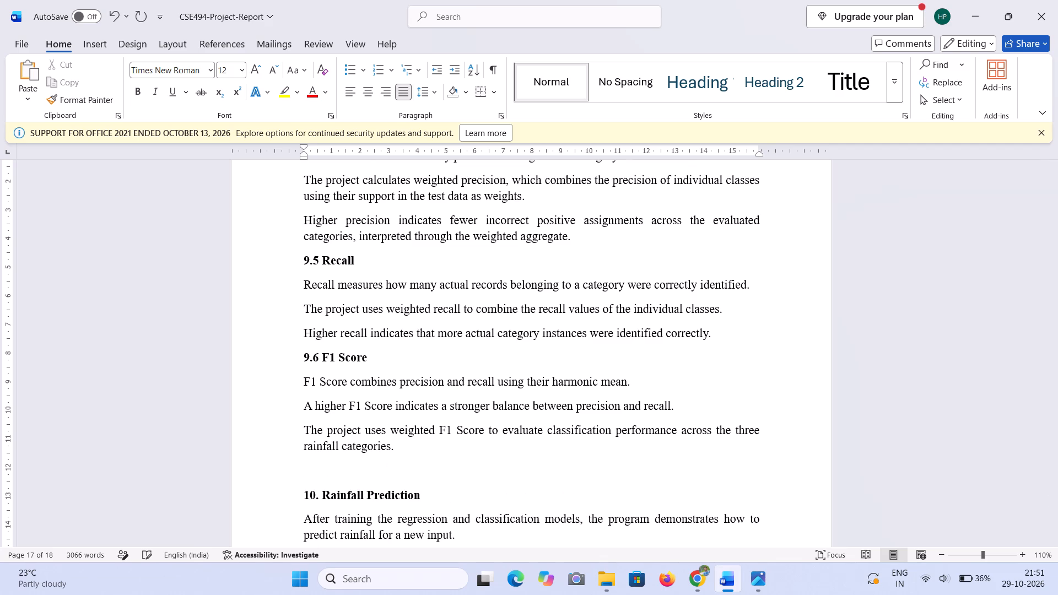
click(752, 570)
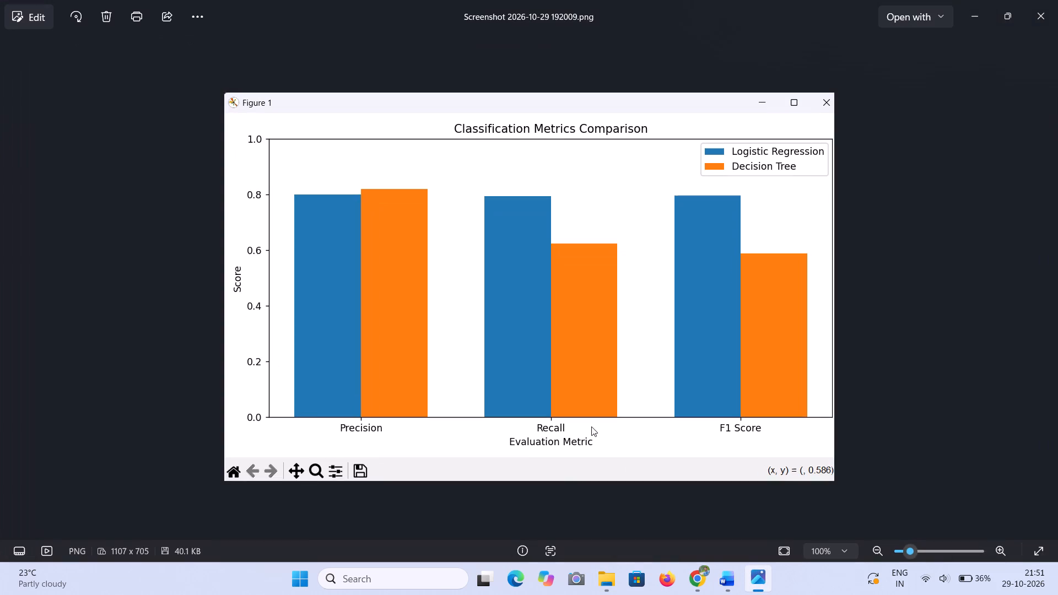
key(ctrl+c)
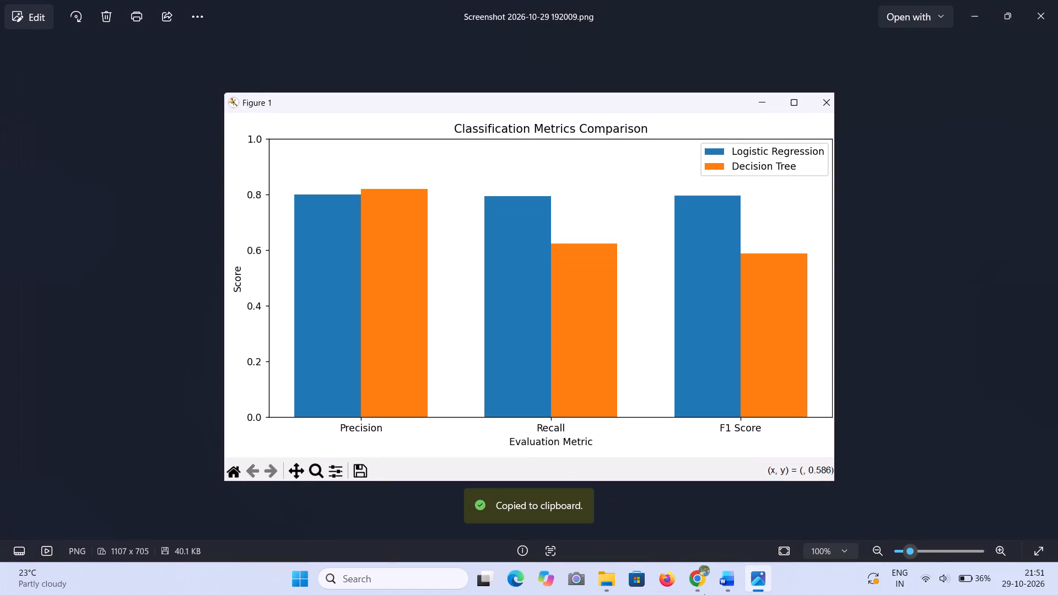
click(728, 574)
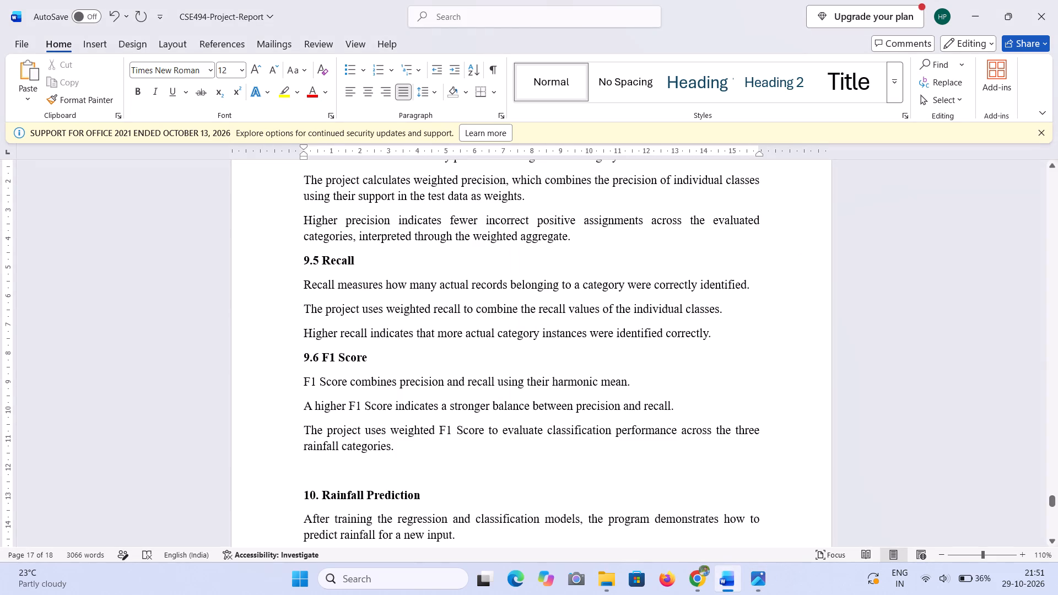
key(ctrl+v)
click(597, 409)
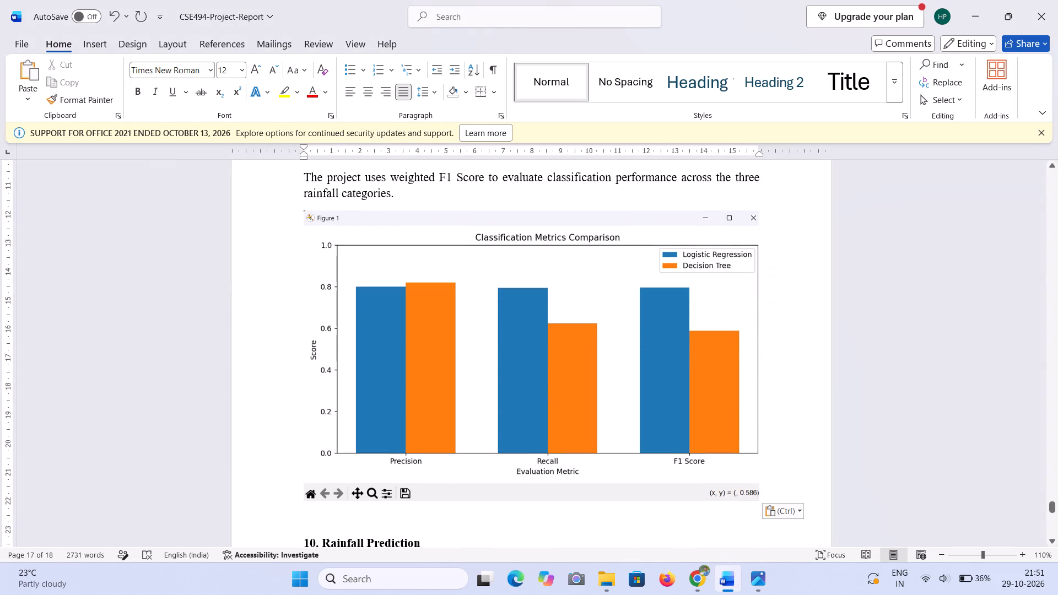
scroll(749, 462, down, 1)
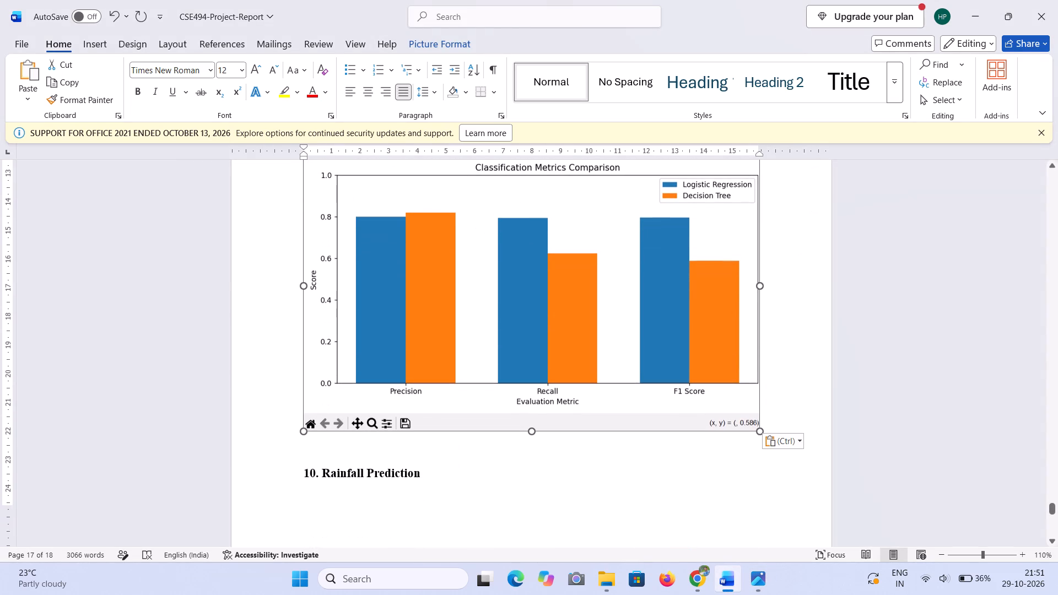
Add two blank lines between the metrics chart and the 10. Rainfall Prediction heading so the heading starts on the following page.
click(609, 471)
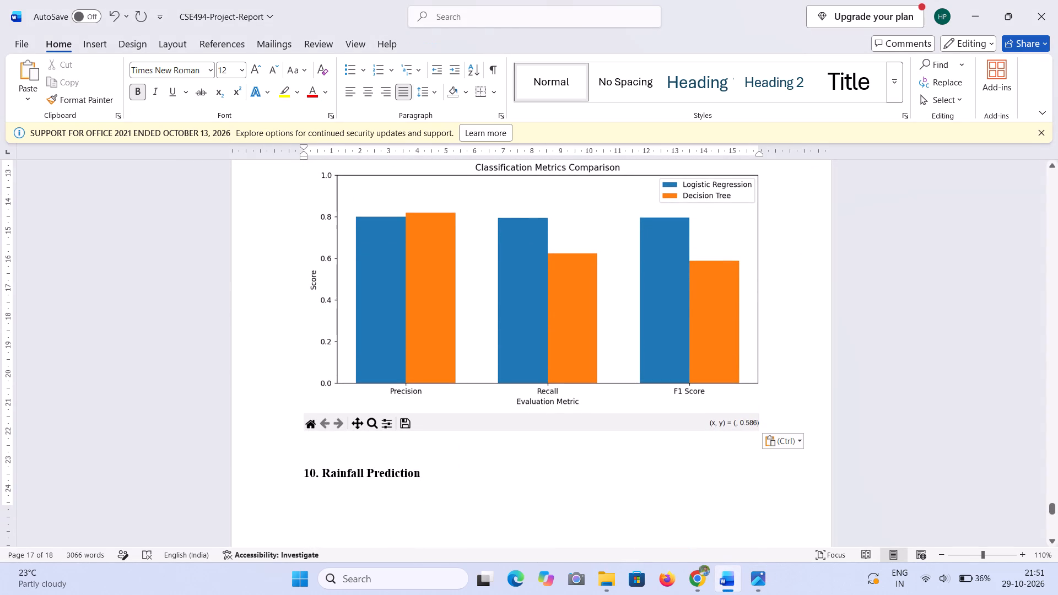
click(303, 456)
key(Return)
key(Return)
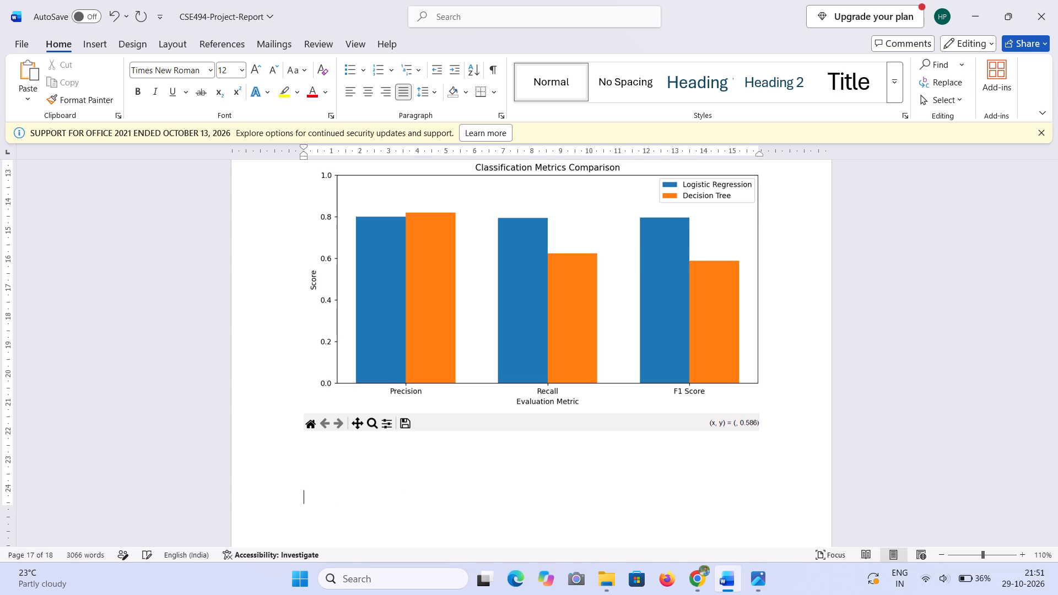
scroll(303, 456, down, 1)
scroll(303, 456, up, 2)
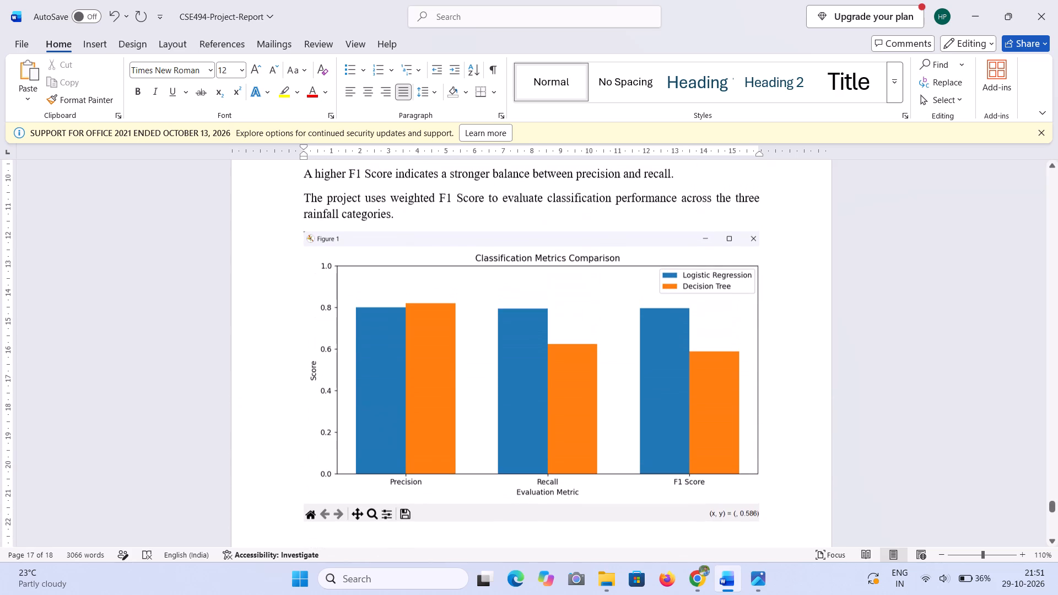
Switch to Photos and look through the terminal and MongoDB screenshots that follow the metrics chart.
click(753, 564)
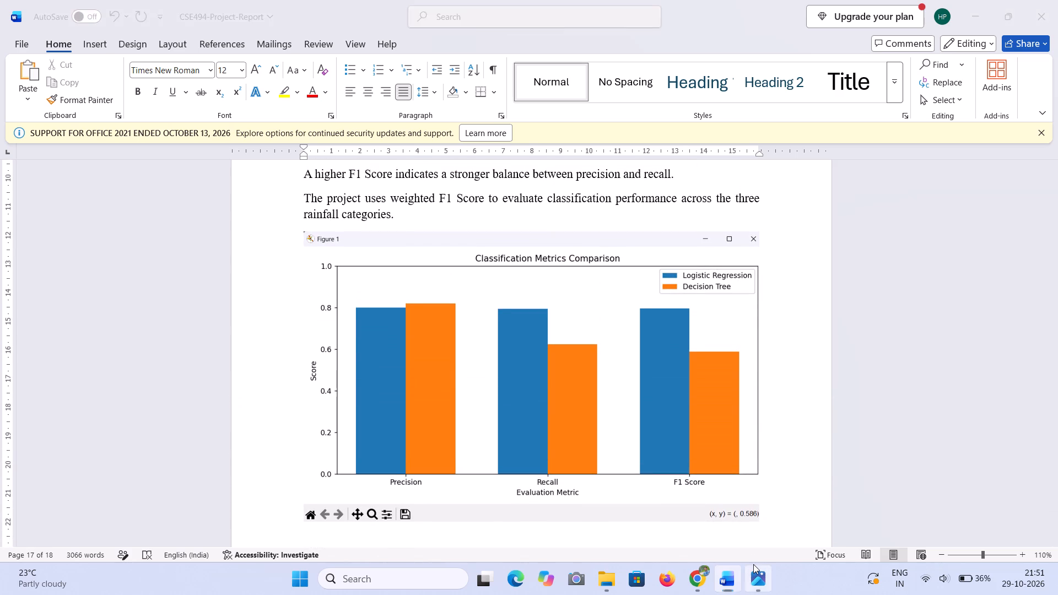
key(Right)
key(Right)
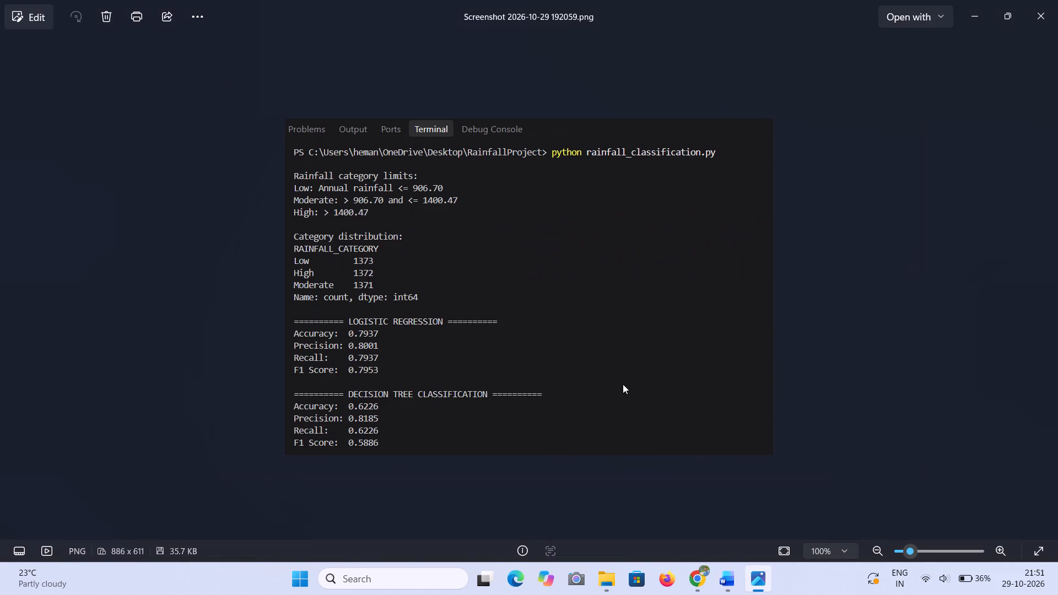
key(Right)
key(Right)
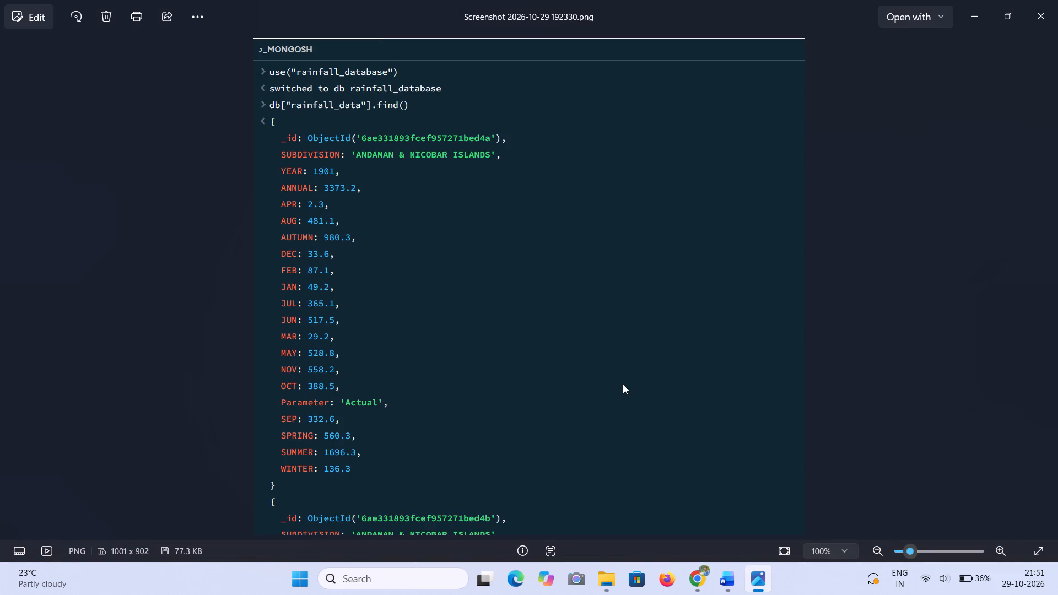
key(Right)
key(Right)
key(Right)
key(Right)
key(Right)
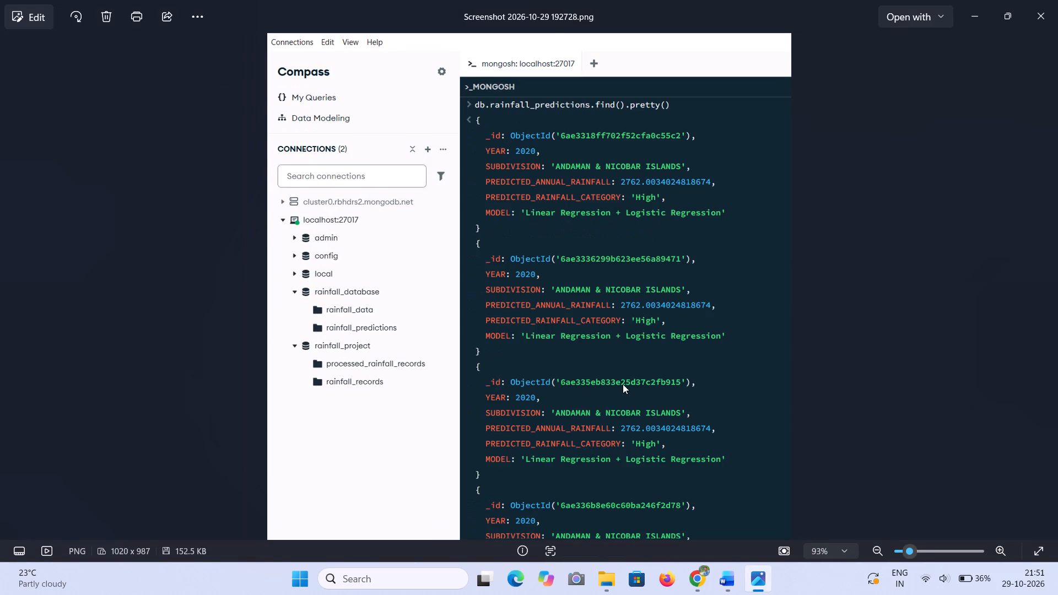
key(Left)
key(Left)
key(Left)
key(Left)
key(Left)
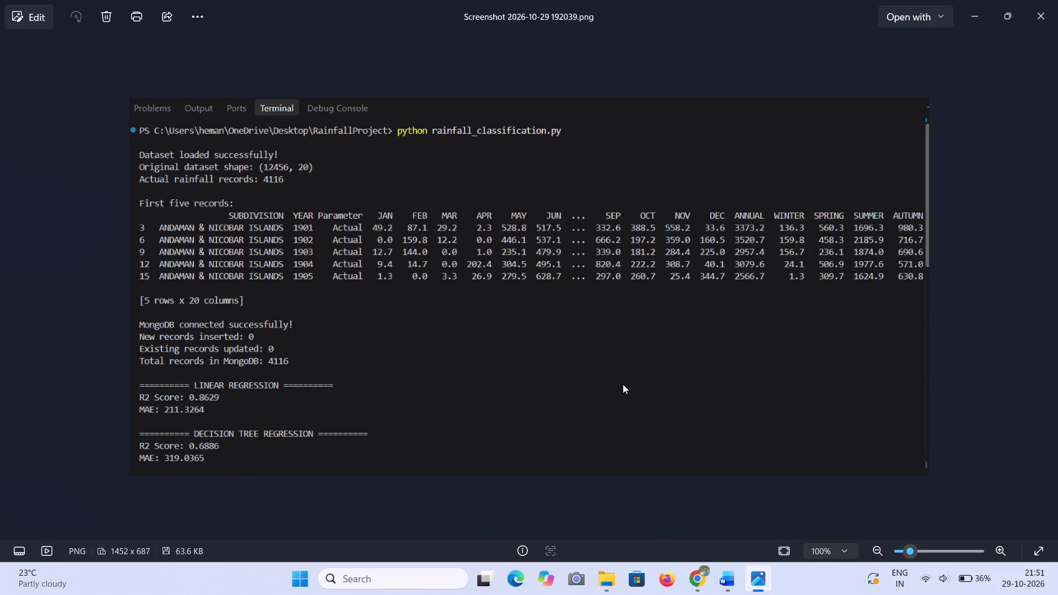
key(Left)
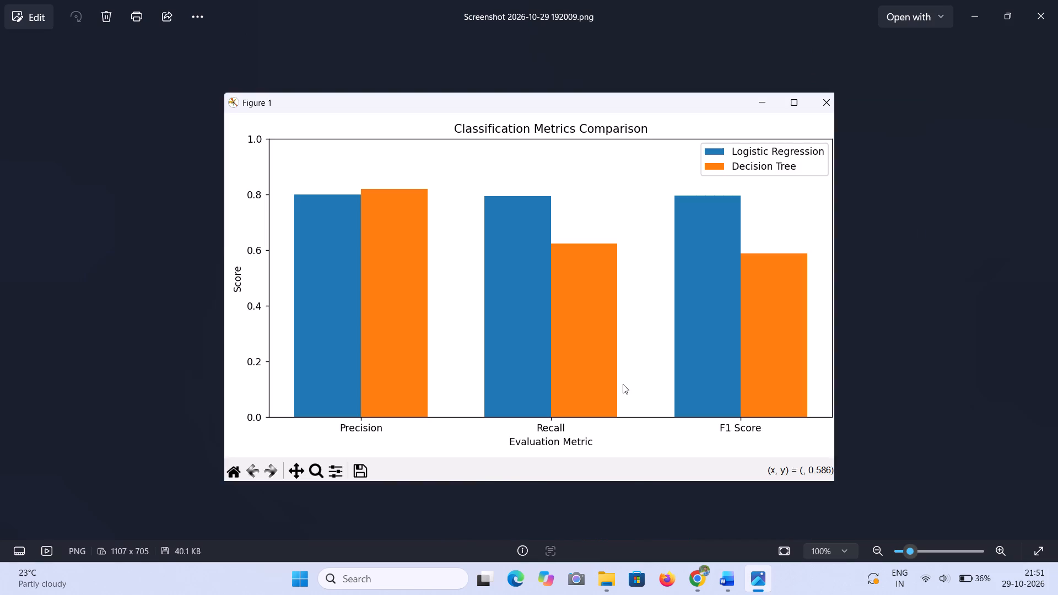
Copy the rainfall_classification.py terminal screenshot showing the dataset loading and regression output.
key(Right)
key(Left)
key(Right)
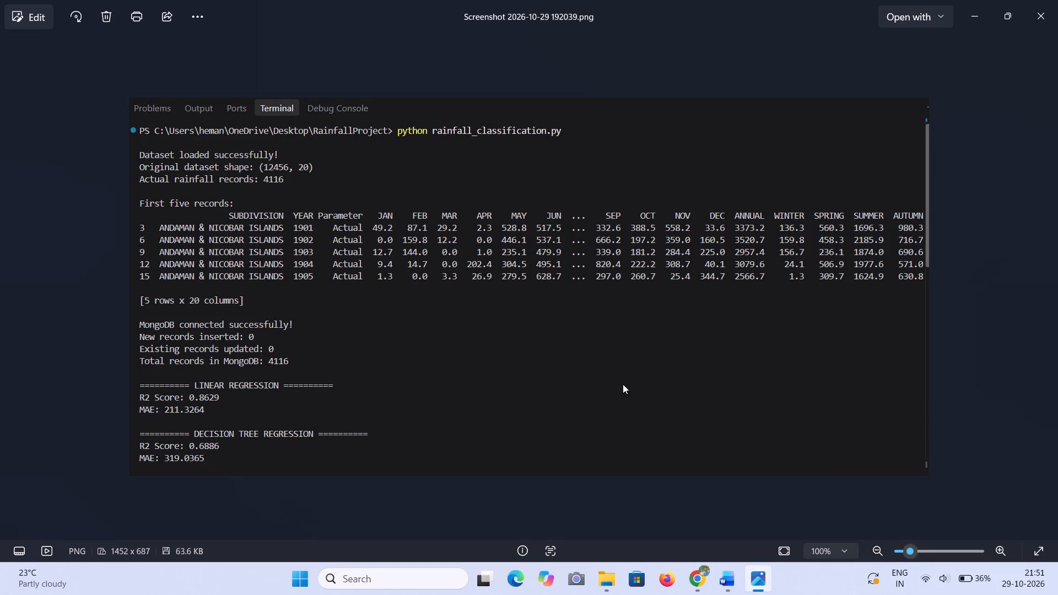
key(ctrl+c)
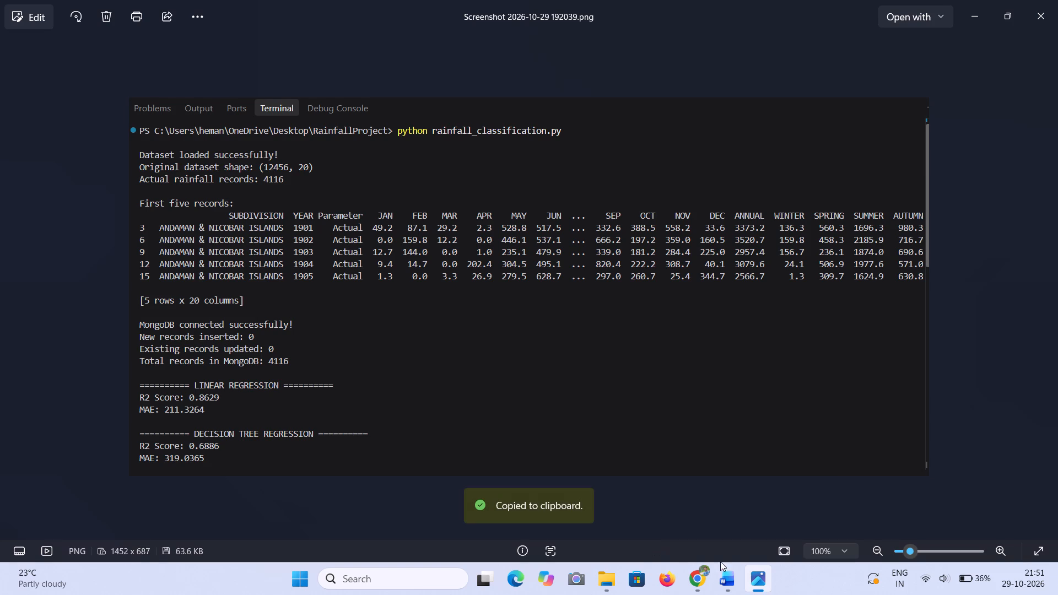
Switch to Word and examine sections 10 Rainfall Prediction and 11 Conclusion for a place for the terminal screenshot.
click(737, 570)
scroll(493, 349, down, 2)
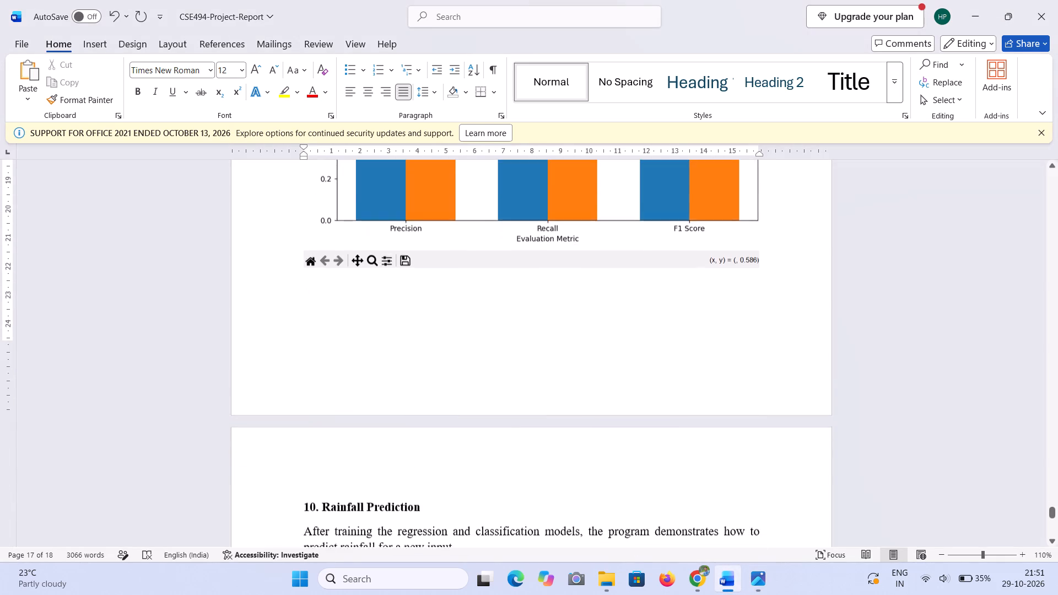
scroll(493, 349, down, 3)
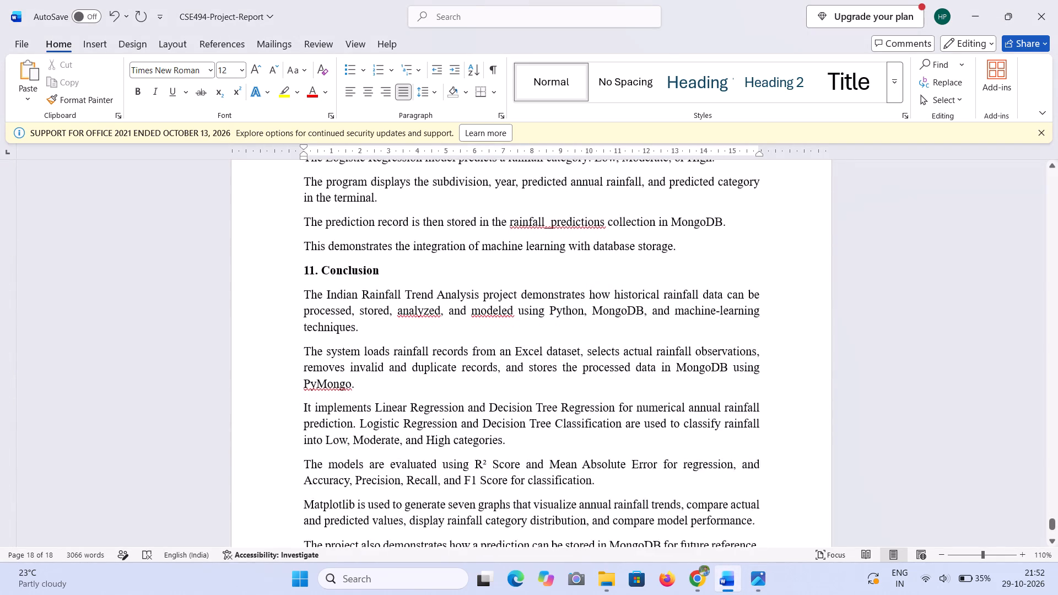
scroll(493, 349, down, 3)
scroll(493, 349, up, 2)
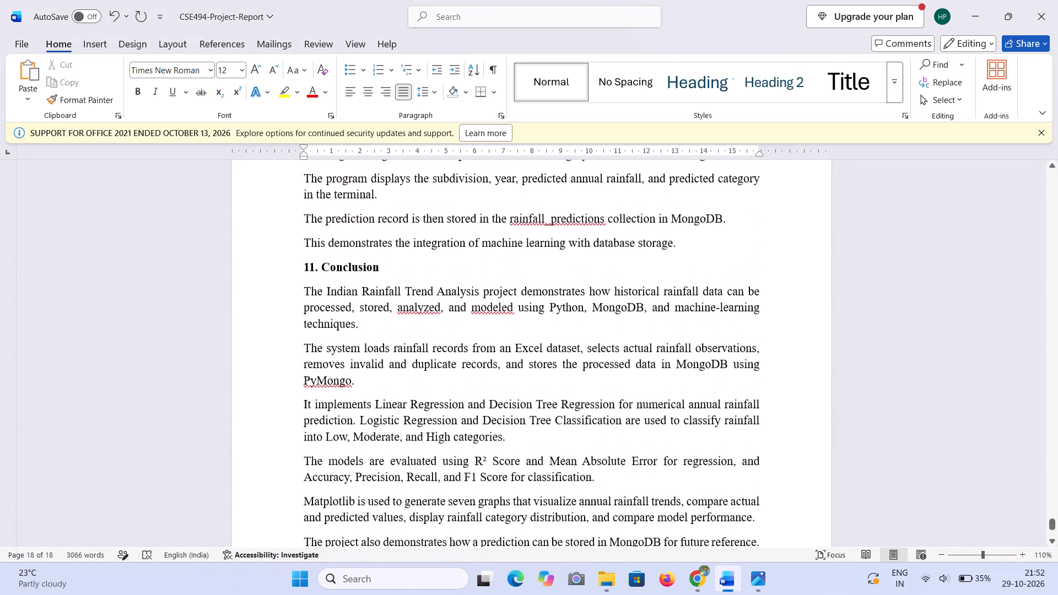
scroll(493, 349, up, 2)
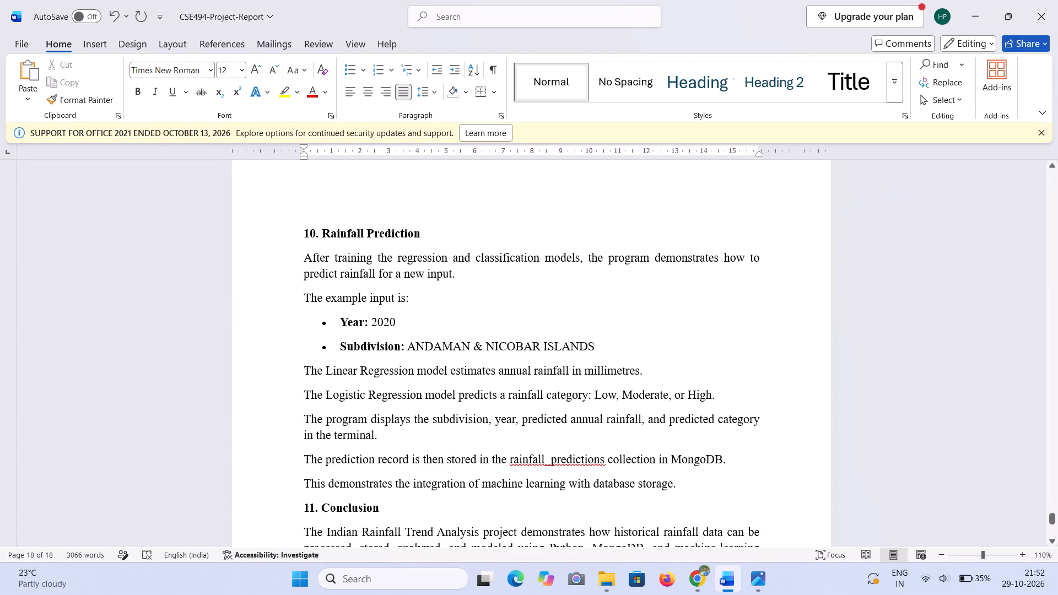
Switch to Photos and look back through the chart screenshots, from the annual rainfall trend to the rainfall category distribution.
click(752, 577)
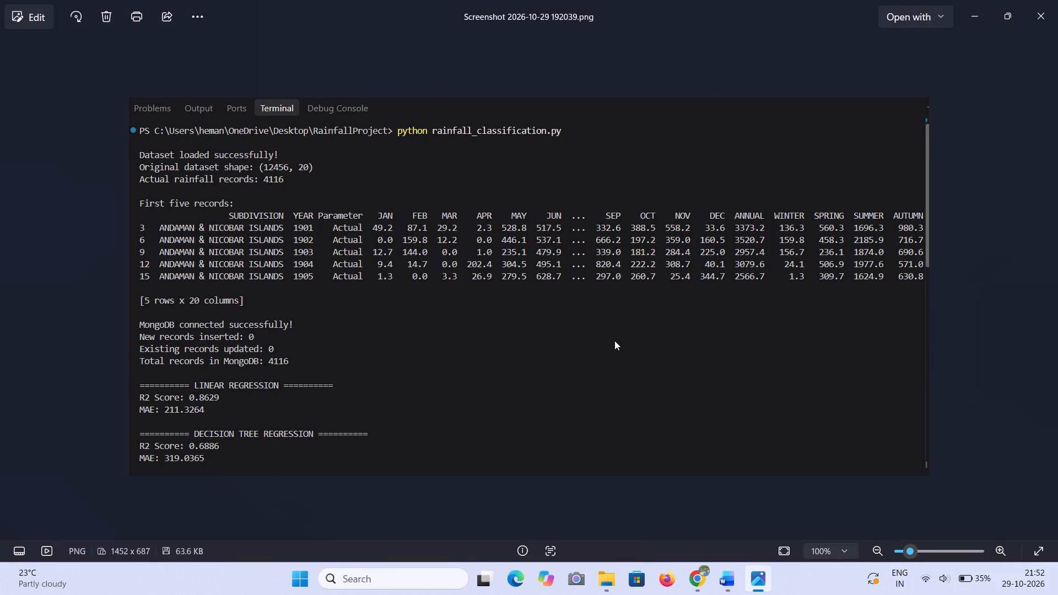
key(Left)
key(Left)
key(Left)
key(Left)
key(Left)
key(Left)
key(Left)
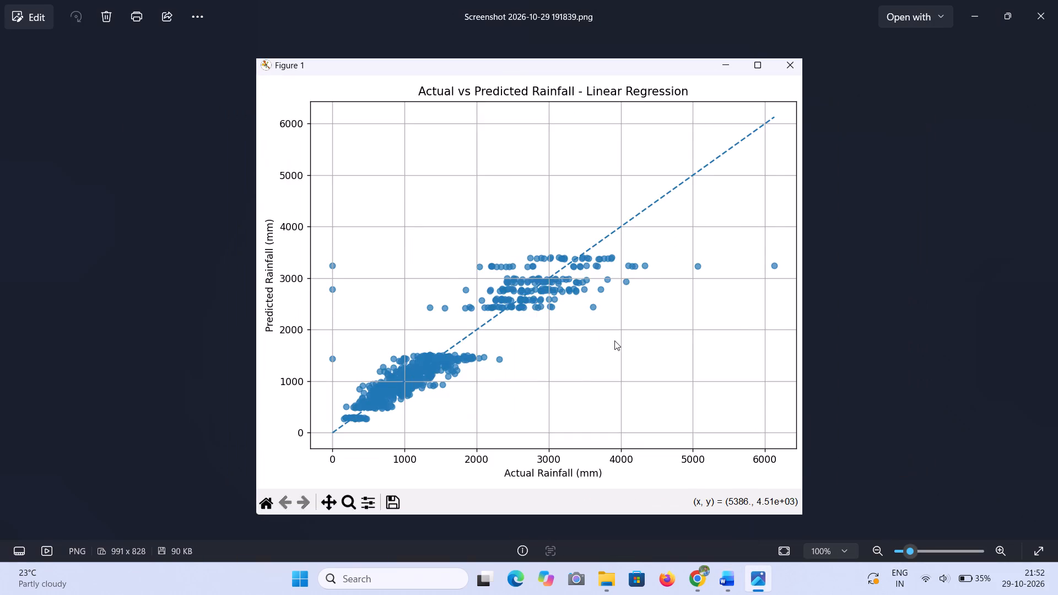
key(Left)
key(Left)
key(Right)
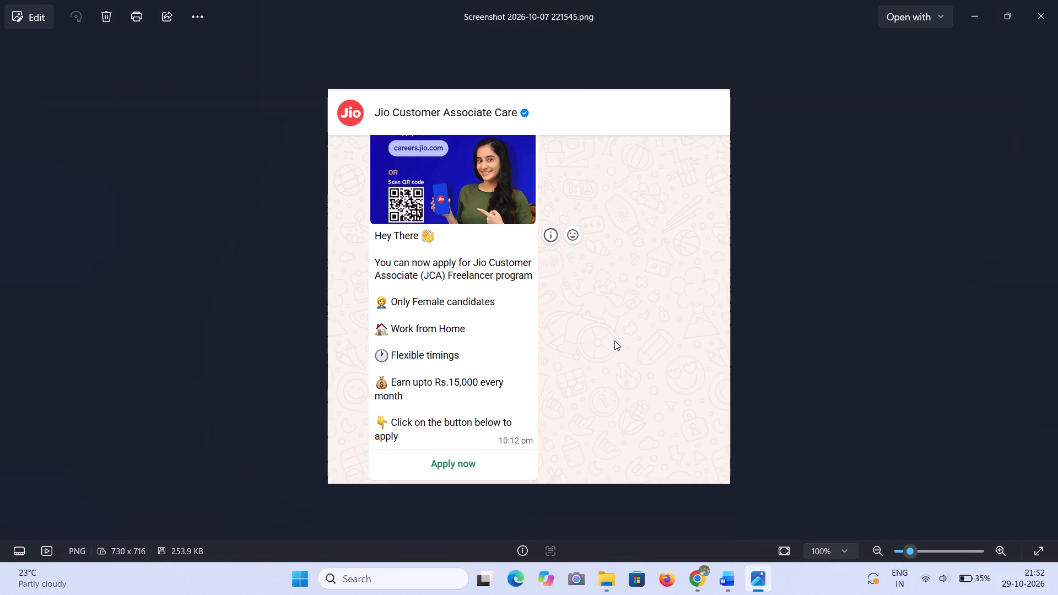
key(Right)
key(Right)
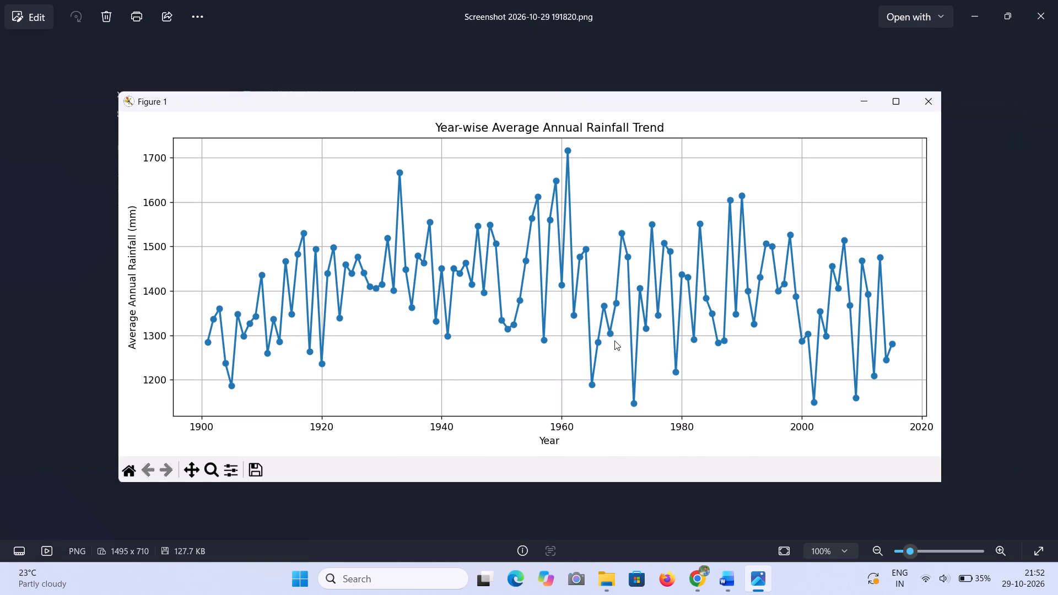
key(Right)
key(Right)
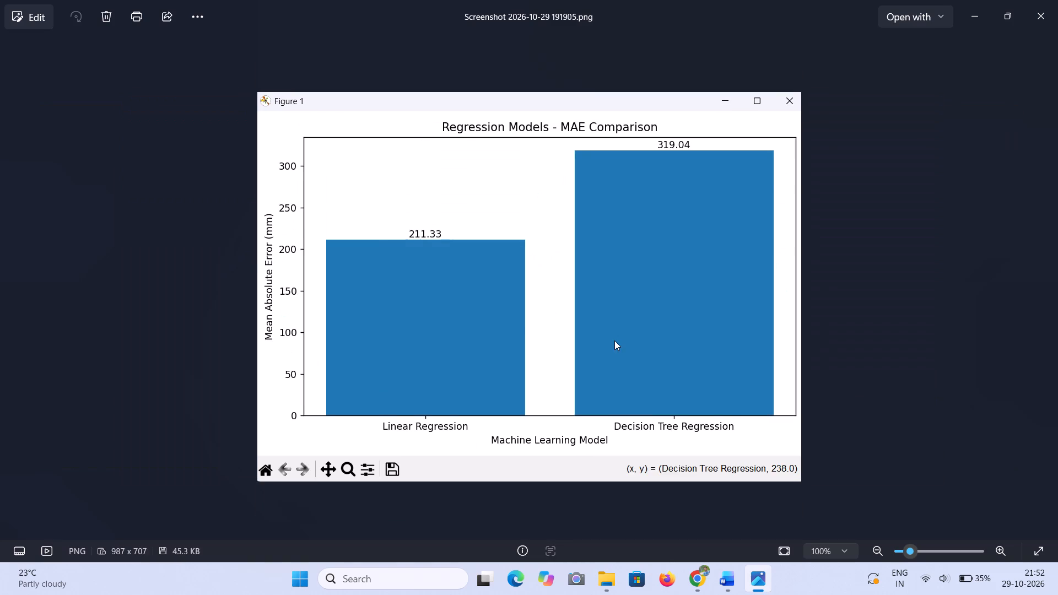
key(Right)
key(Right)
key(Left)
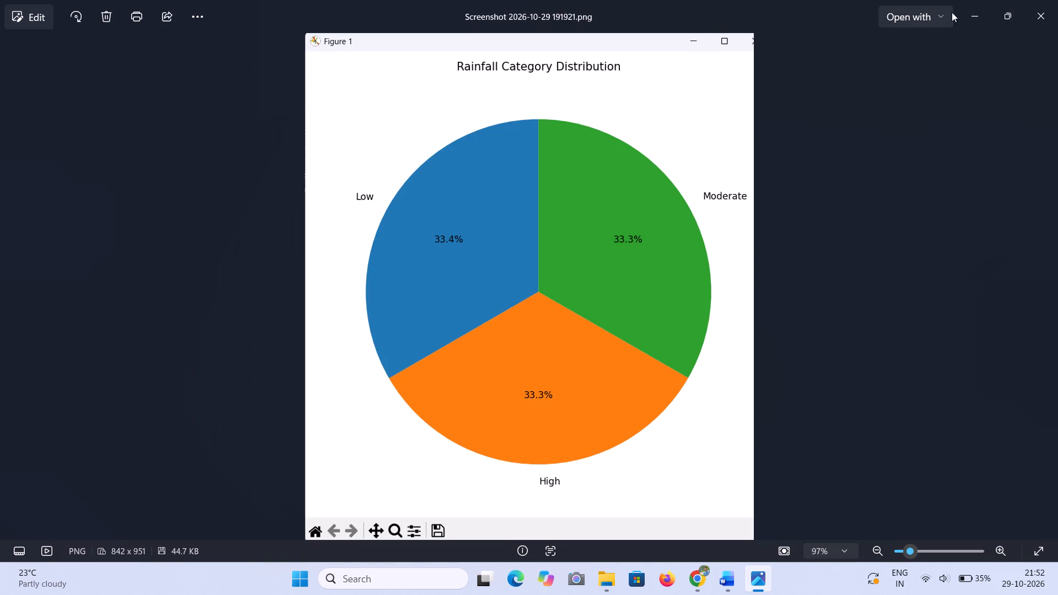
Check section 10 in Word, return to Photos, and look through the classification, terminal and MongoDB screenshots after the category distribution chart.
click(970, 13)
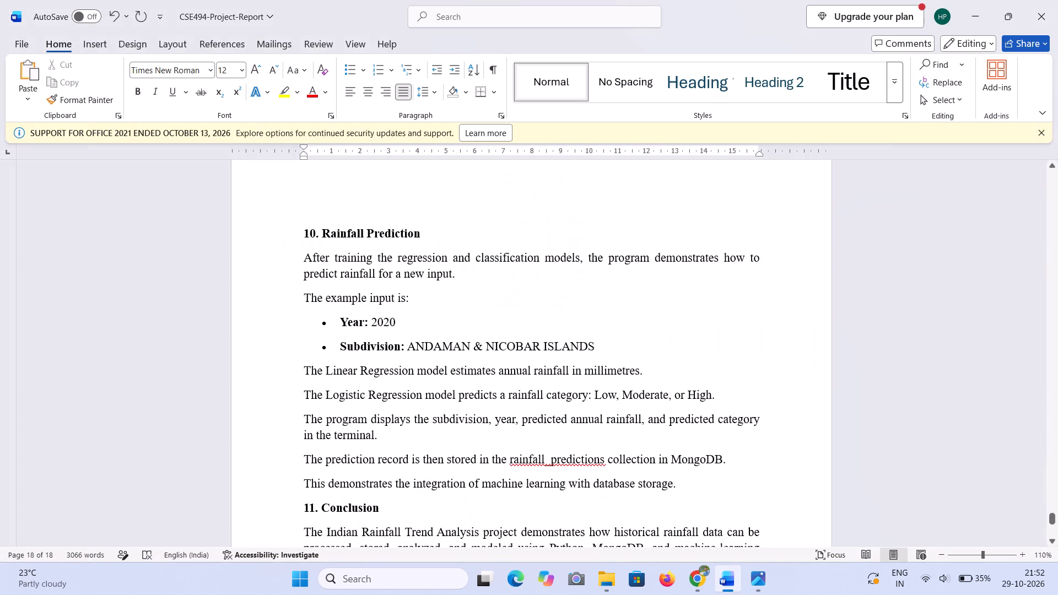
click(756, 570)
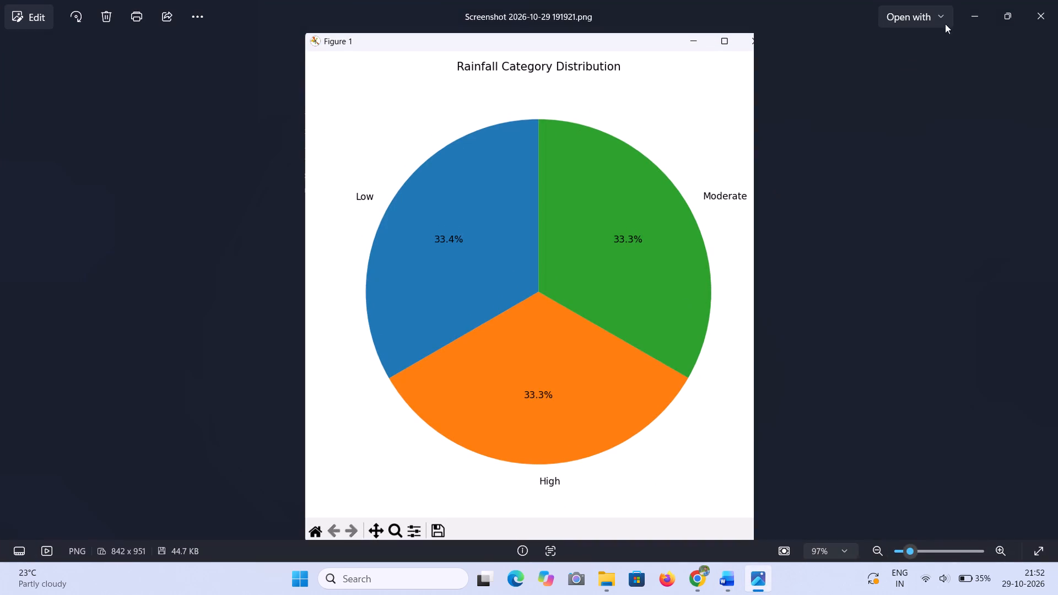
click(968, 18)
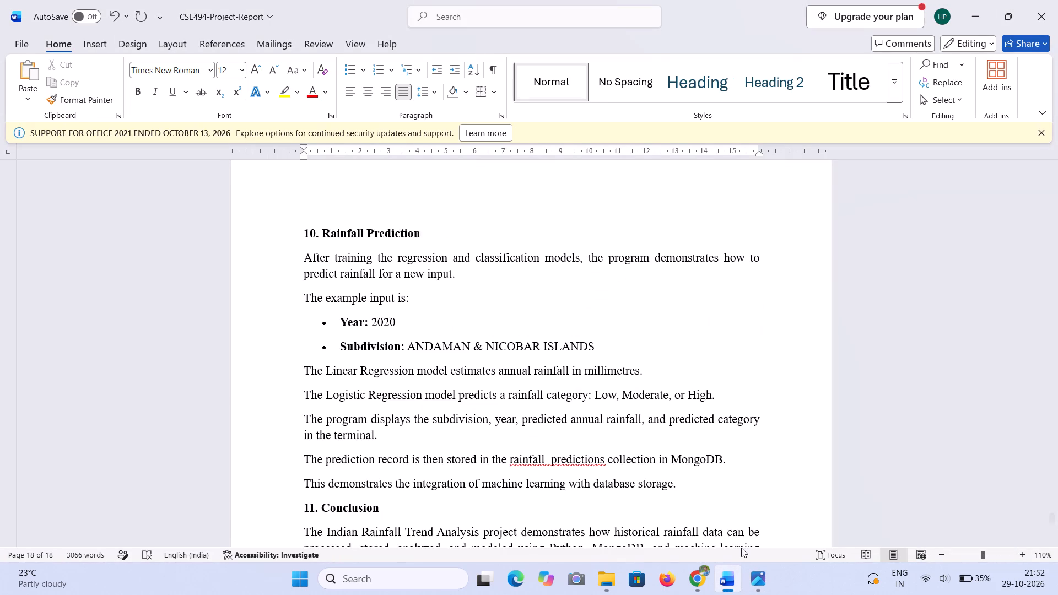
click(752, 577)
key(Right)
key(Right)
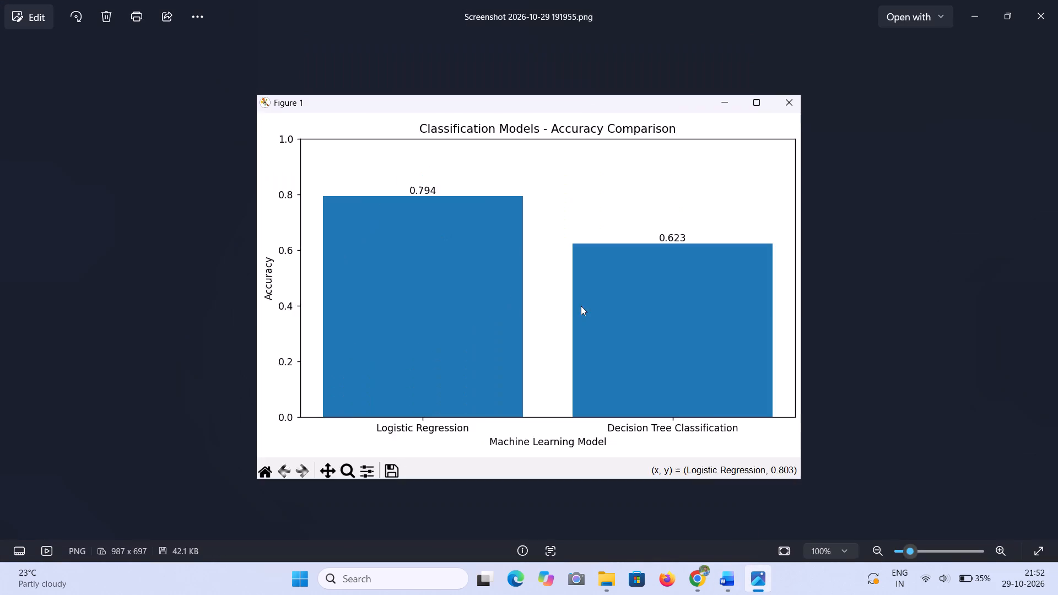
key(Right)
key(Right)
key(Right)
key(Right)
key(Right)
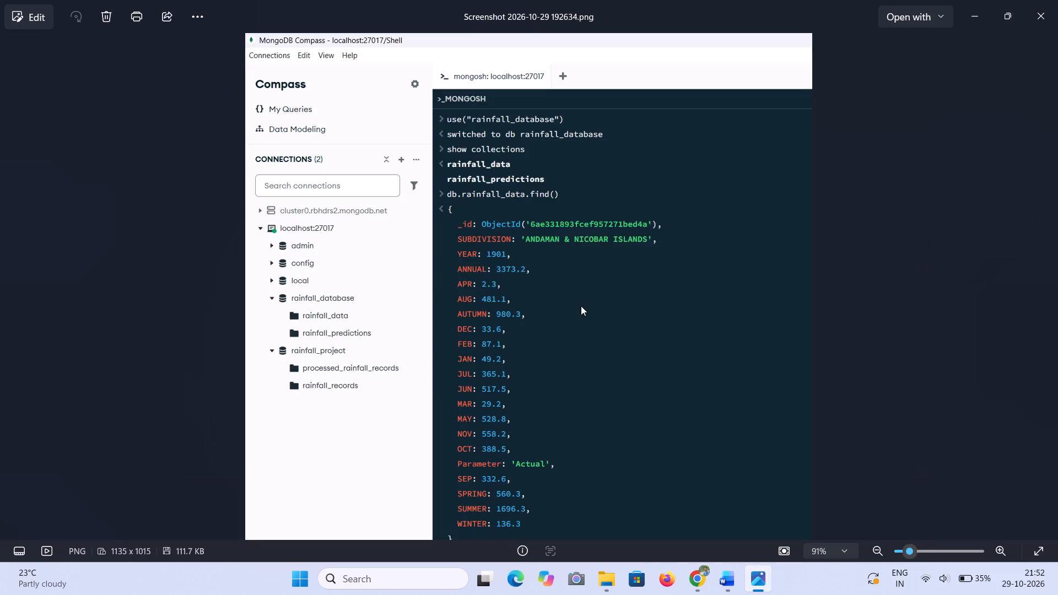
Copy the rainfall_classification.py terminal screenshot showing the dataset loading, MongoDB connection and regression output.
key(Left)
key(Left)
key(Left)
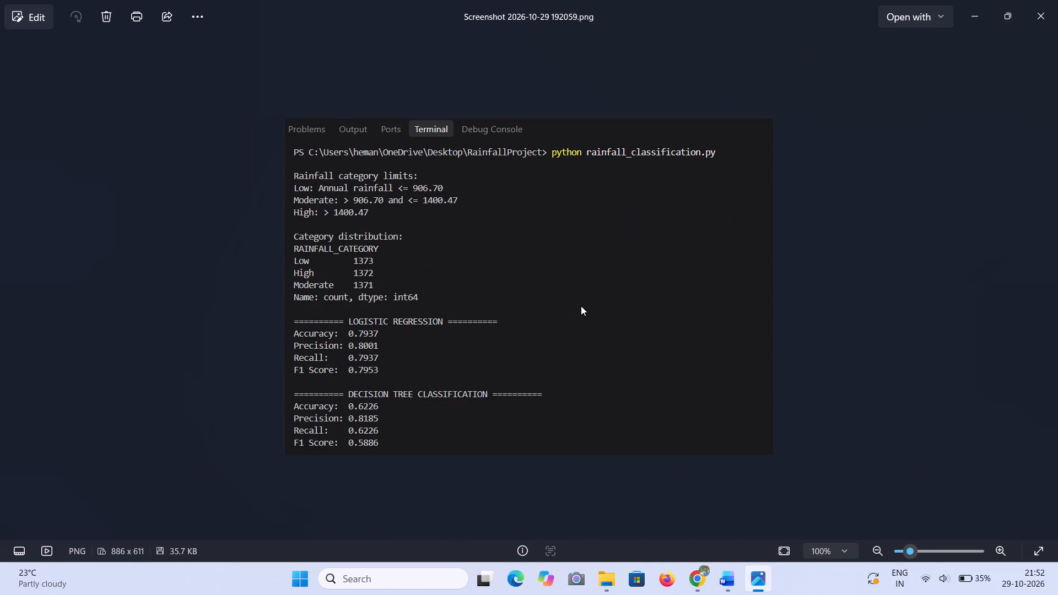
key(Left)
key(Right)
key(Left)
key(ctrl+c)
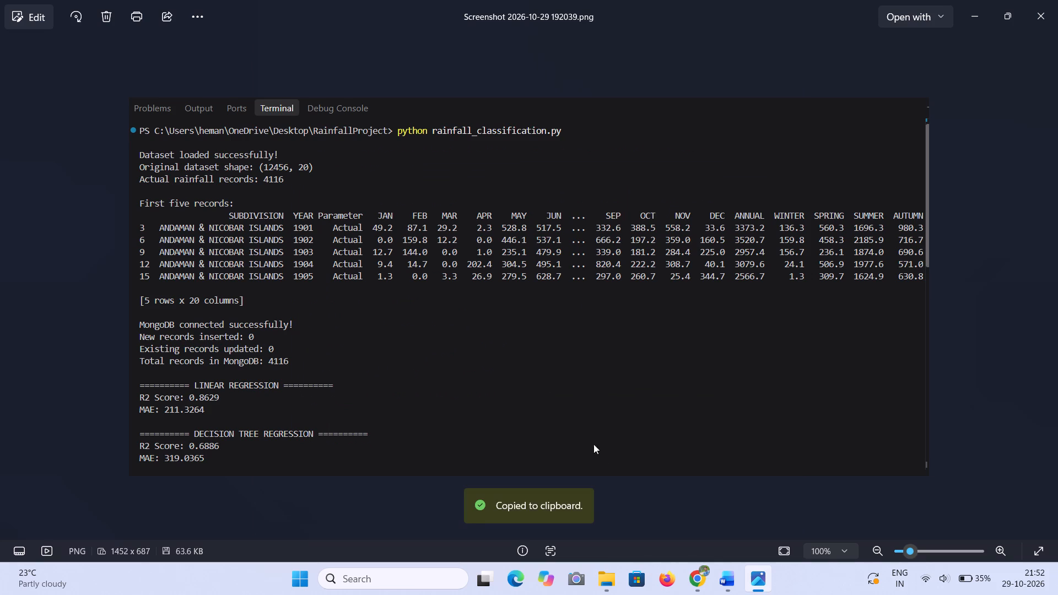
Switch to Word and examine section 9 Model Evaluation Metrics and section 8.4 Decision Tree Classification for a place for the terminal screenshot.
click(725, 580)
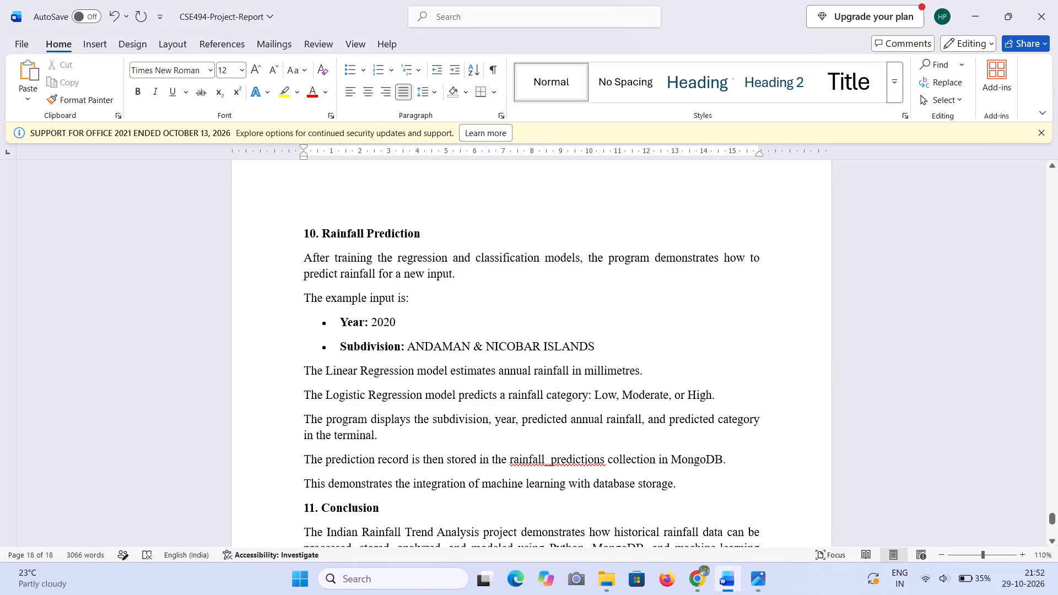
scroll(525, 333, up, 3)
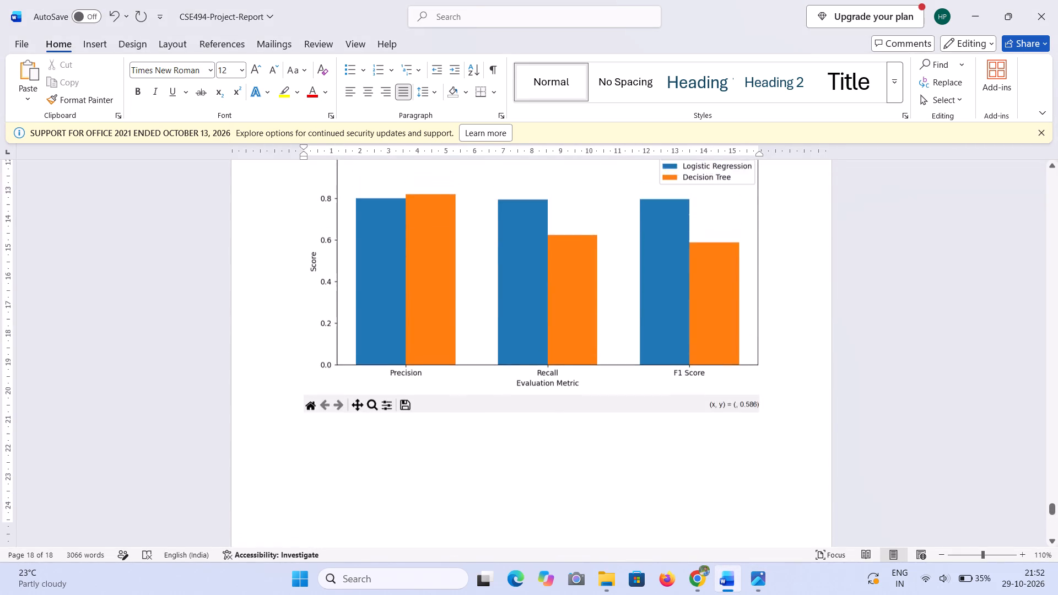
scroll(525, 333, up, 5)
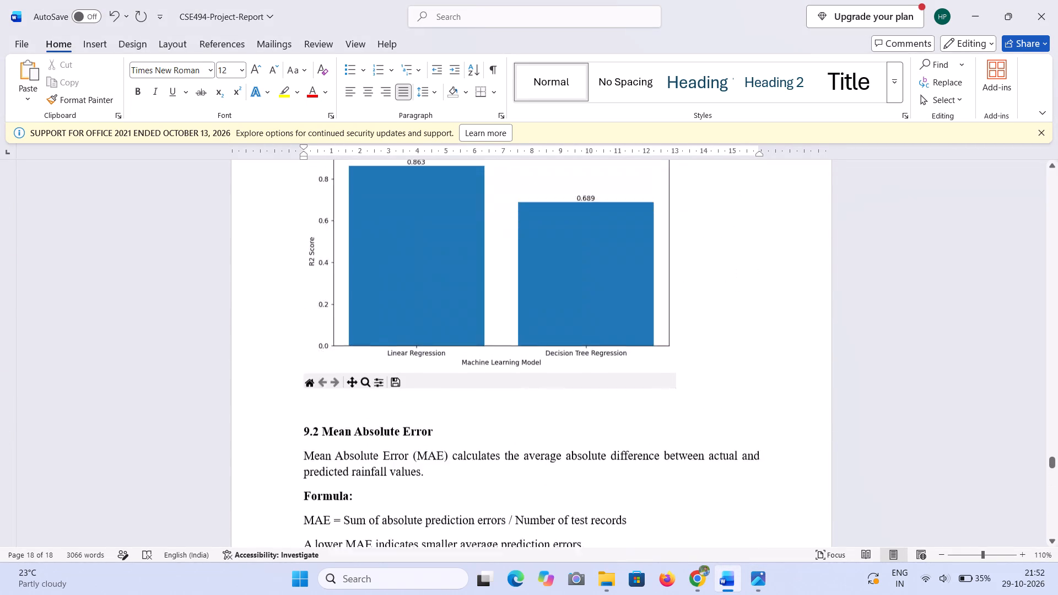
scroll(525, 333, up, 2)
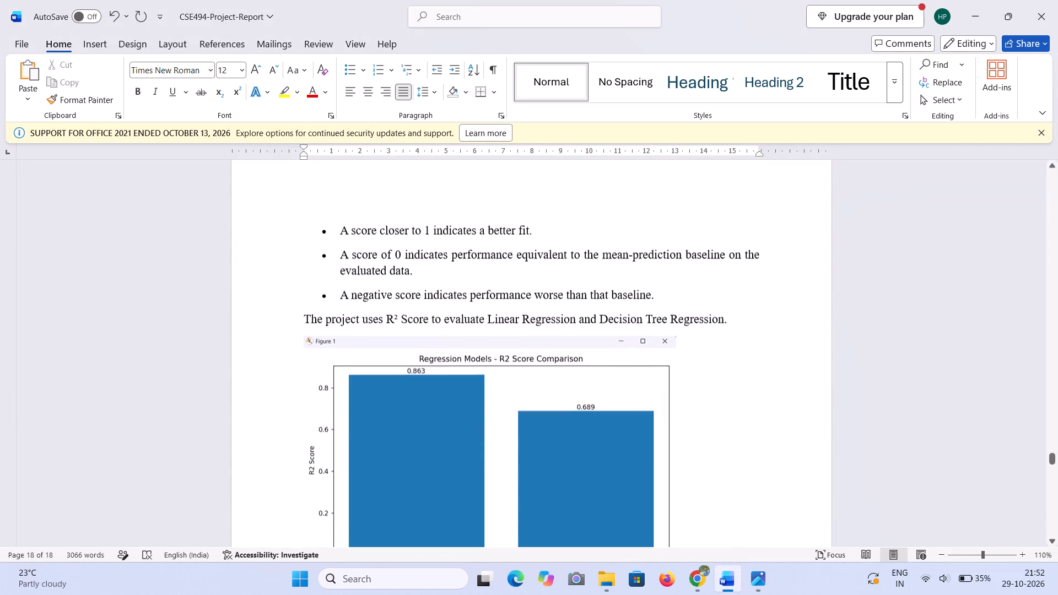
scroll(525, 333, up, 2)
scroll(525, 333, down, 1)
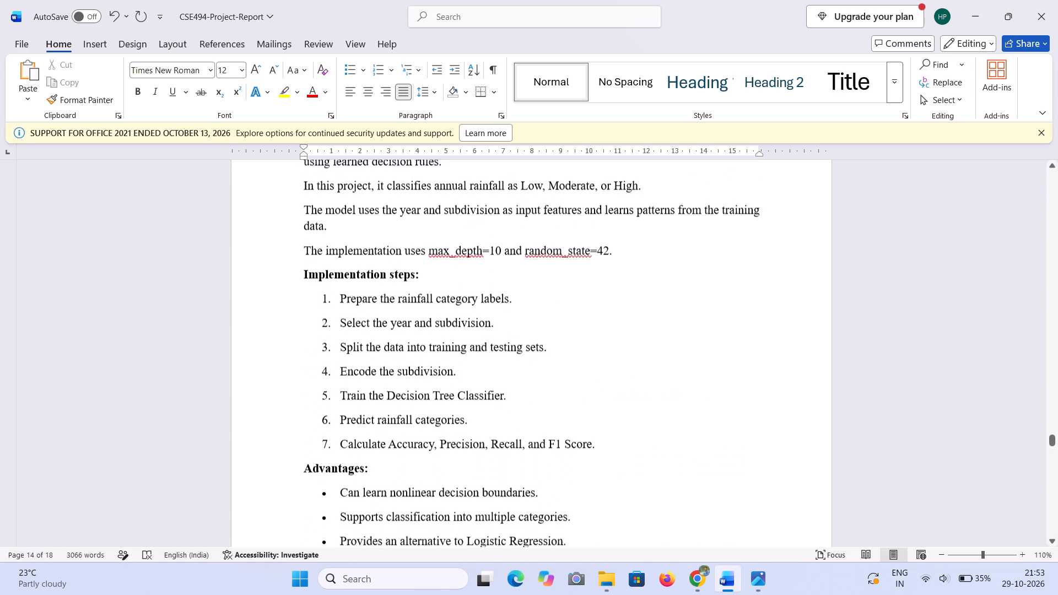
scroll(525, 333, down, 1)
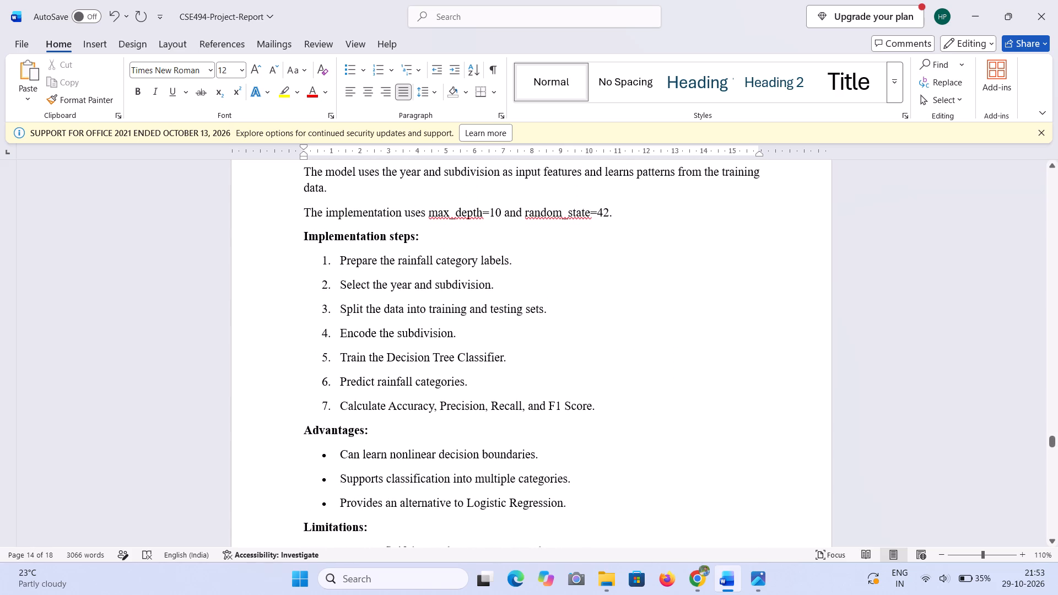
scroll(525, 333, down, 2)
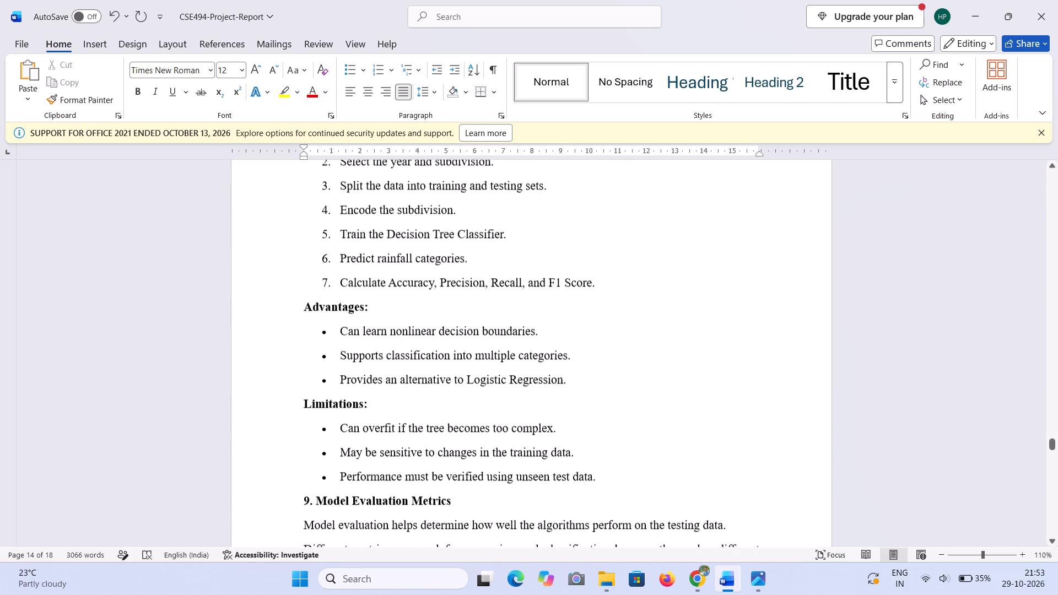
scroll(502, 356, up, 1)
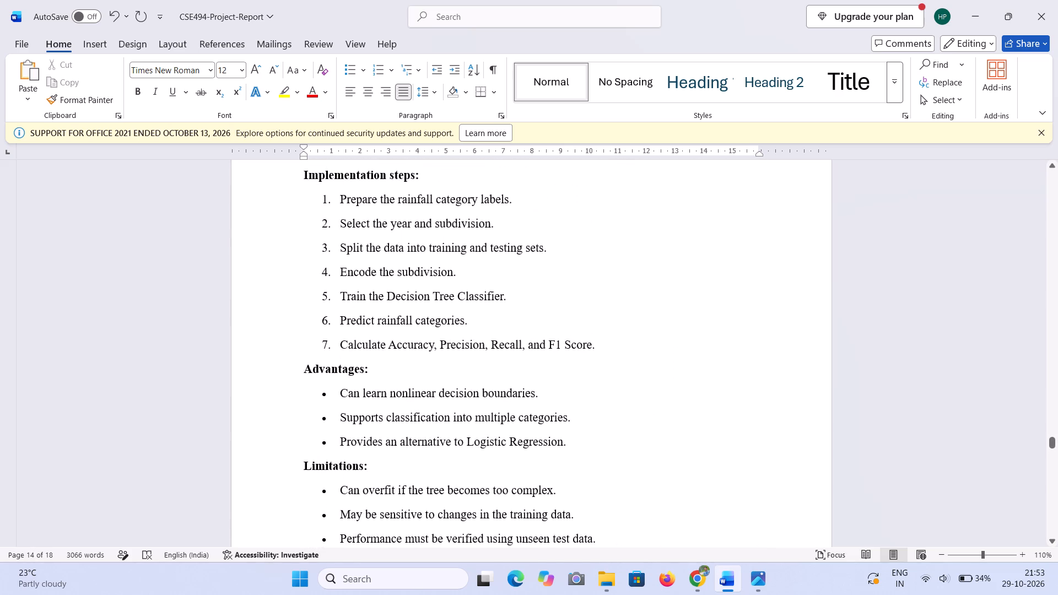
scroll(502, 356, up, 2)
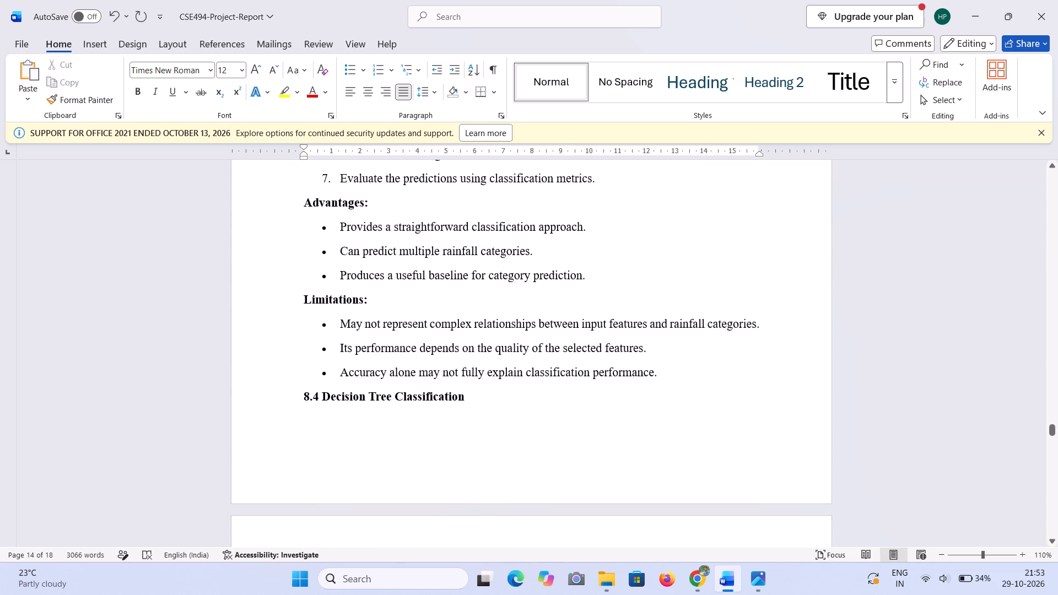
scroll(544, 410, down, 3)
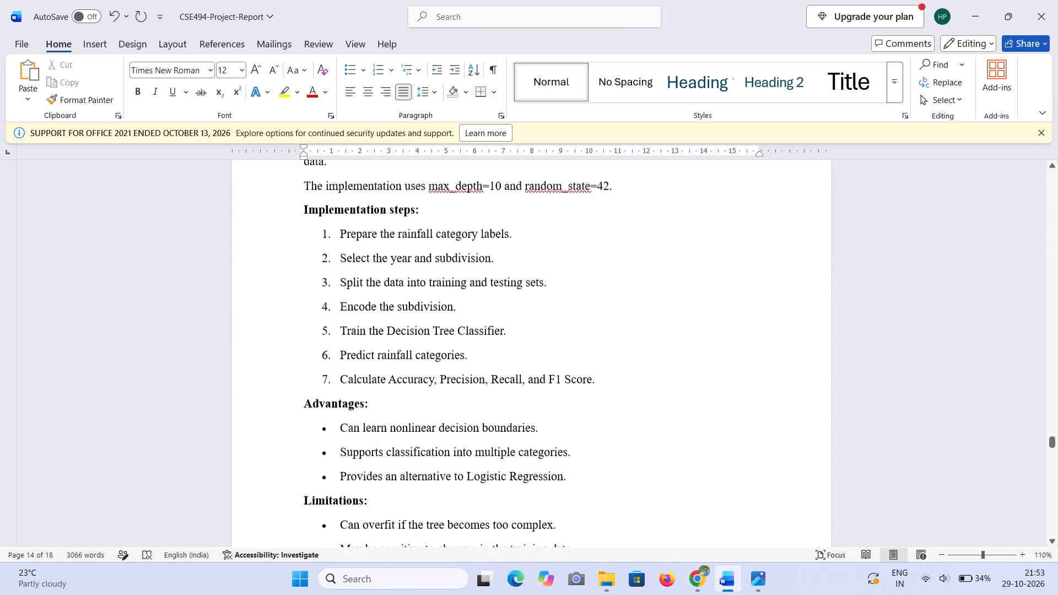
scroll(544, 410, down, 2)
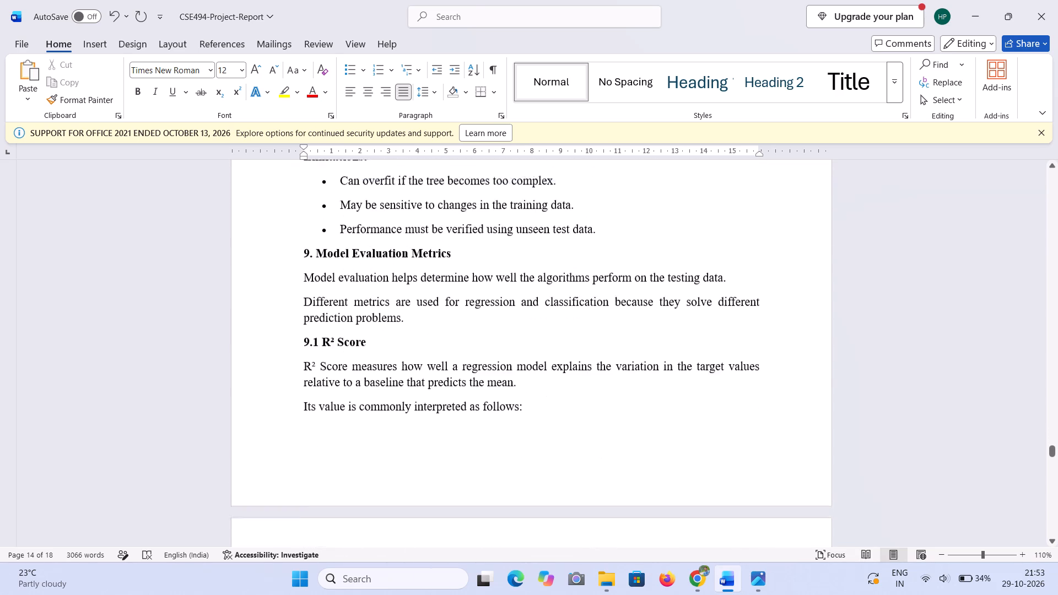
scroll(544, 410, down, 1)
Look back from section 9 through sections 8.4 to 8.1 for a place that matches the remaining screenshots.
scroll(544, 410, up, 1)
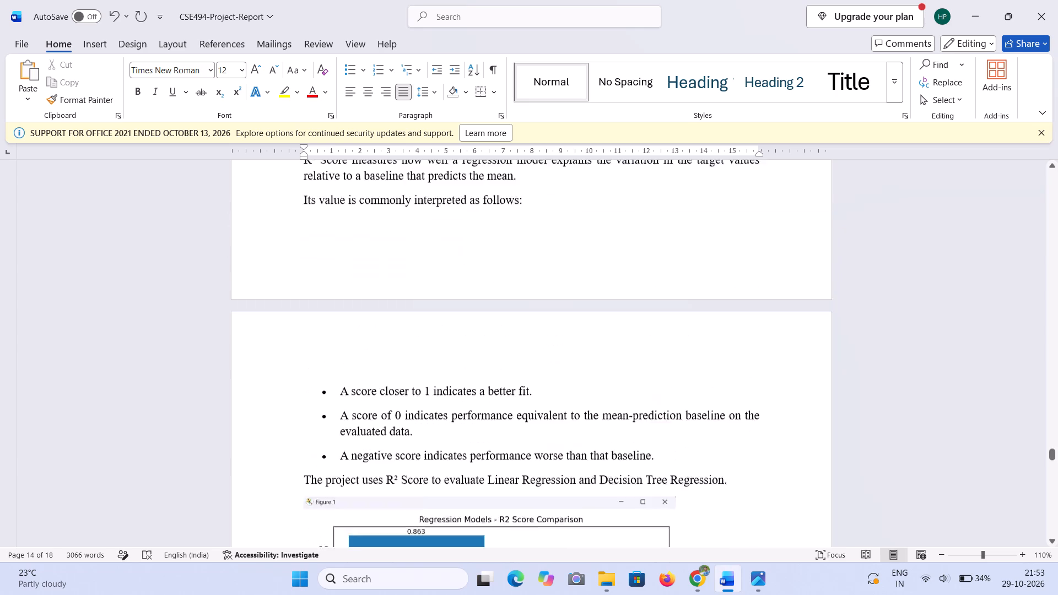
scroll(544, 410, up, 2)
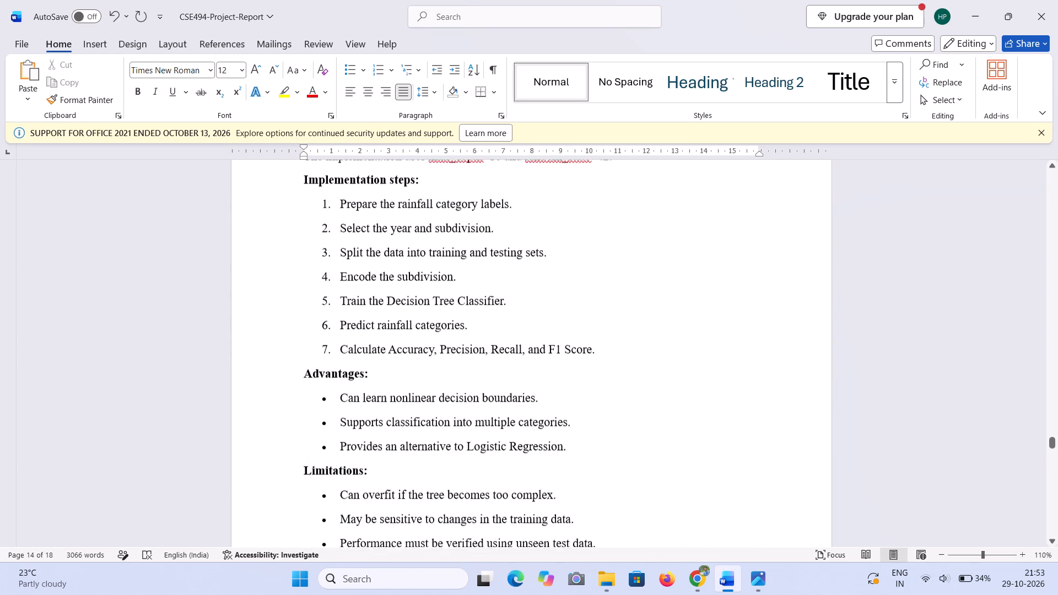
scroll(544, 410, up, 1)
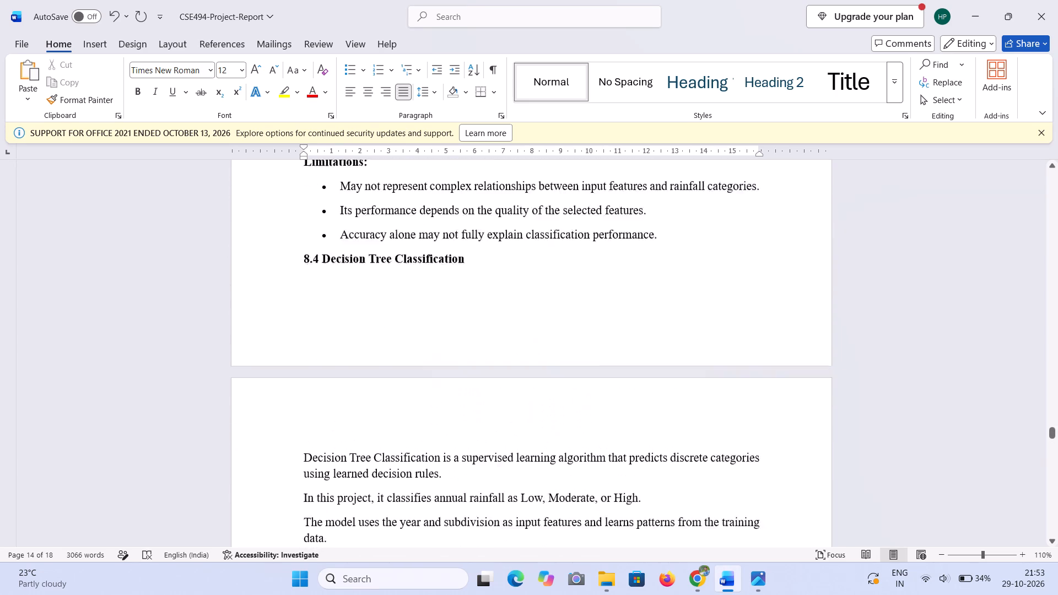
scroll(544, 410, up, 2)
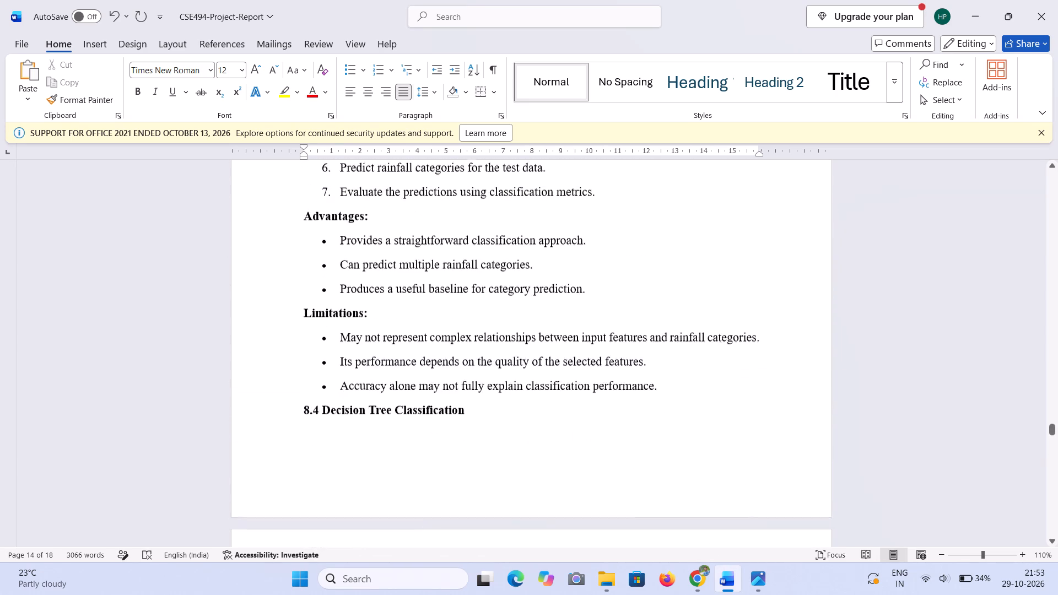
scroll(544, 410, up, 2)
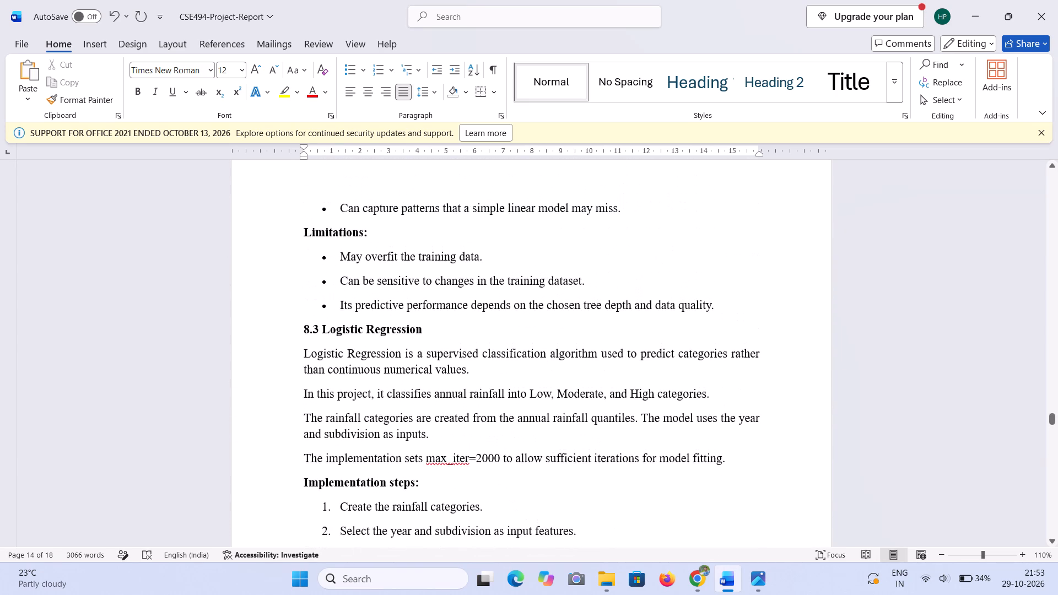
scroll(544, 410, up, 4)
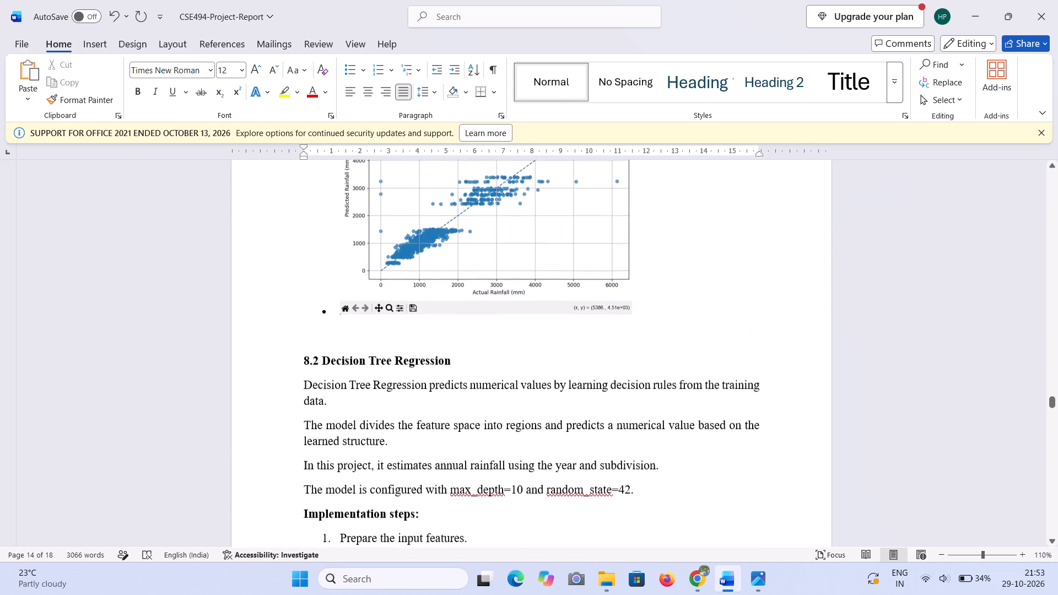
scroll(544, 410, up, 2)
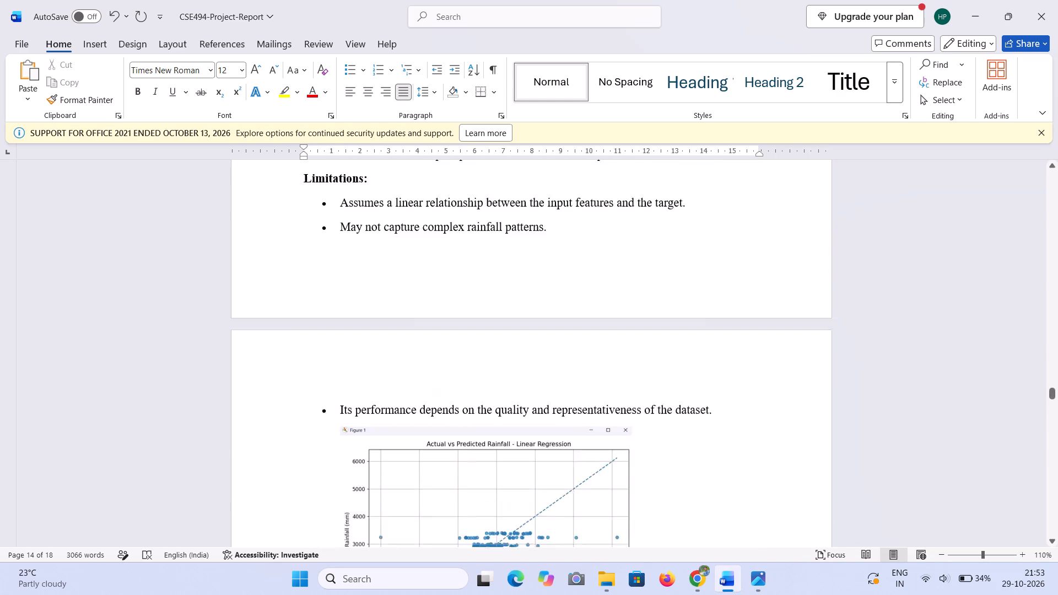
scroll(544, 410, up, 3)
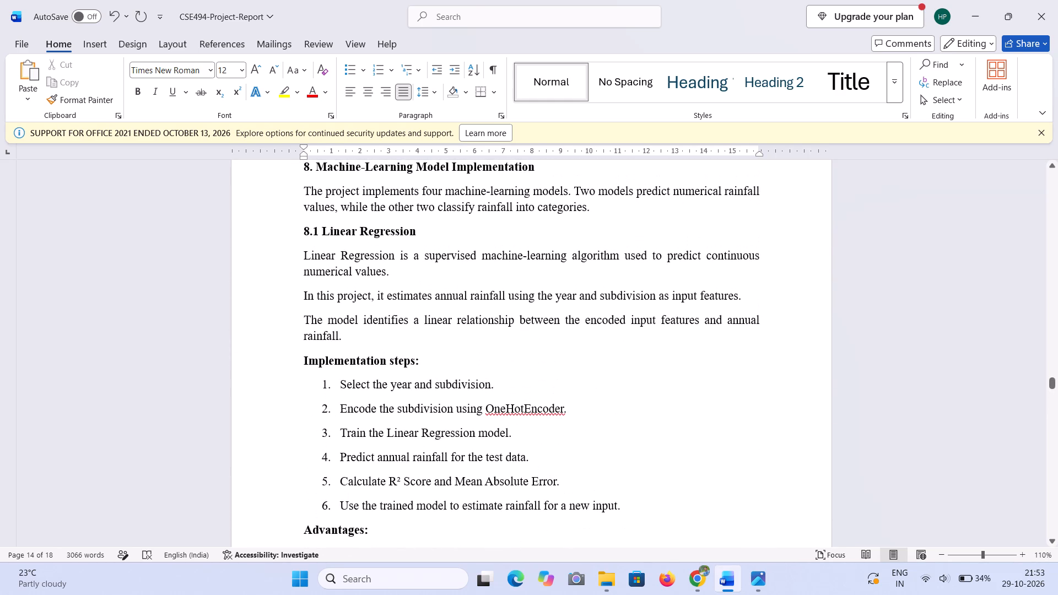
scroll(544, 410, up, 1)
scroll(544, 410, down, 3)
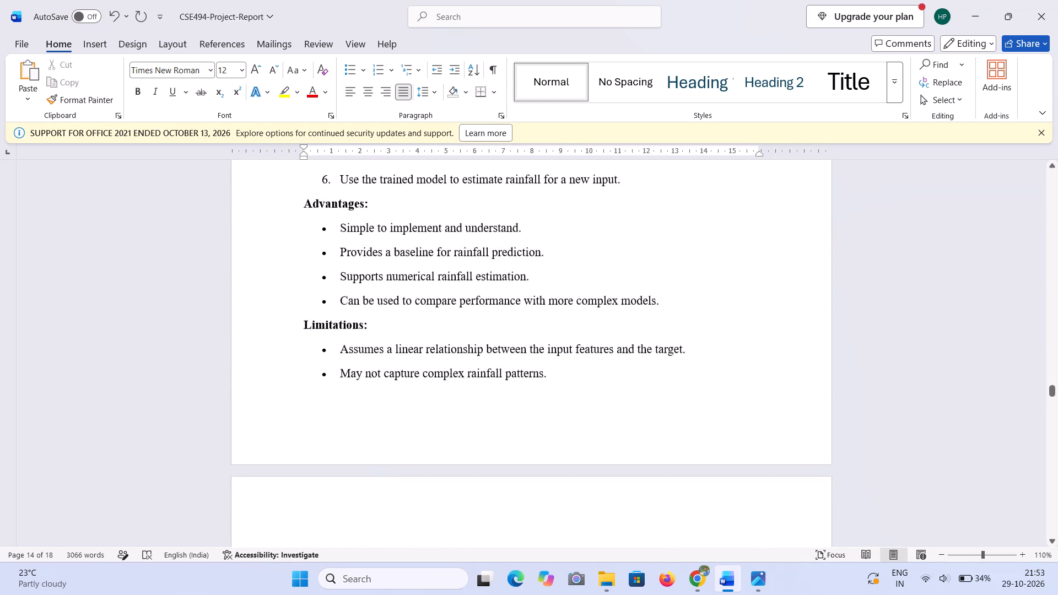
scroll(544, 410, down, 2)
Examine the start of section 8 and the rainfall categories in section 7 for a place that needs a figure.
scroll(544, 410, up, 1)
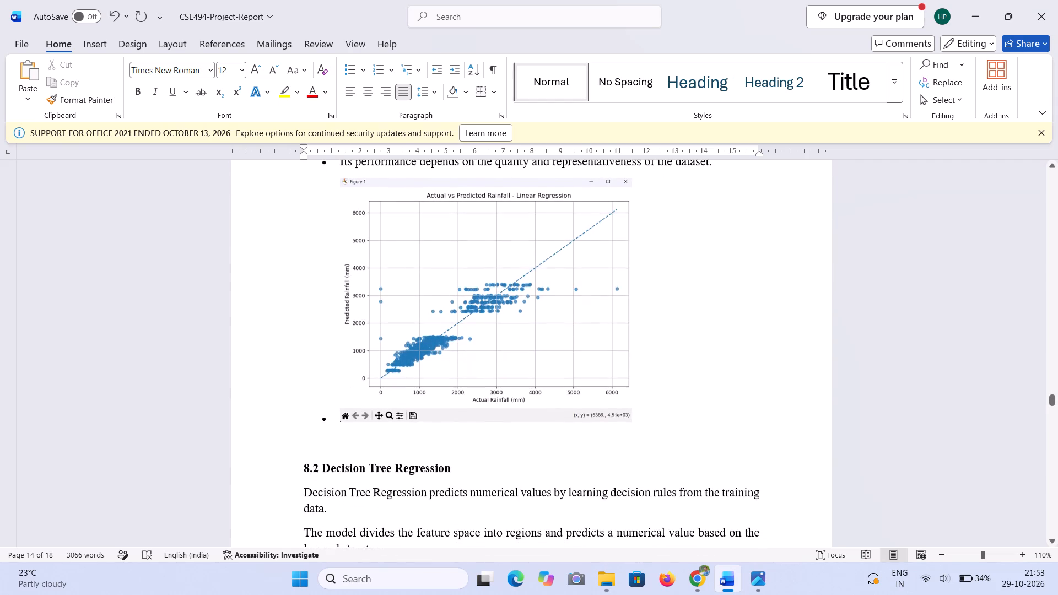
scroll(544, 410, up, 2)
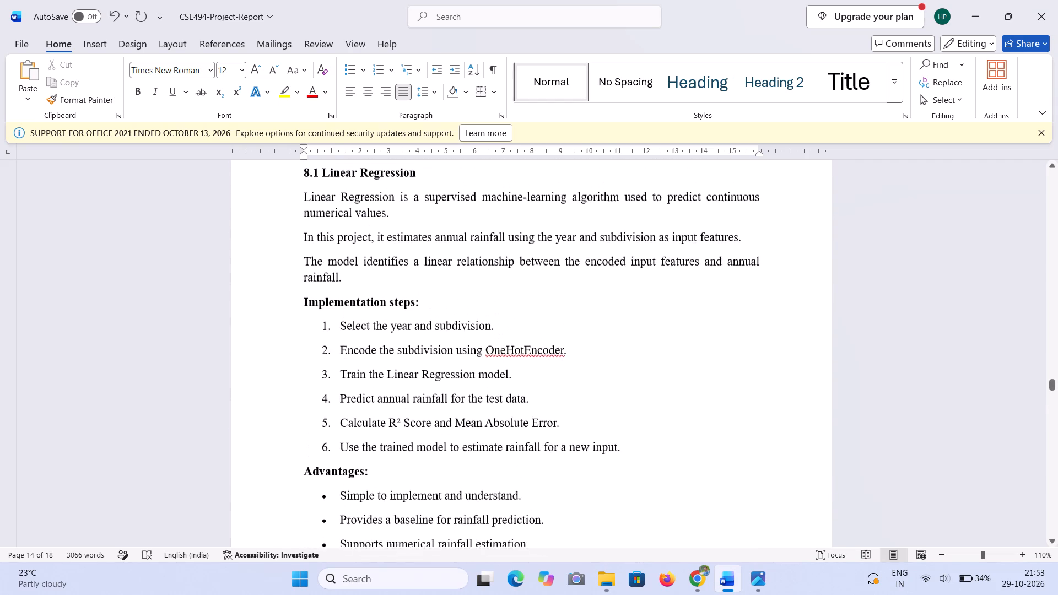
scroll(544, 410, up, 3)
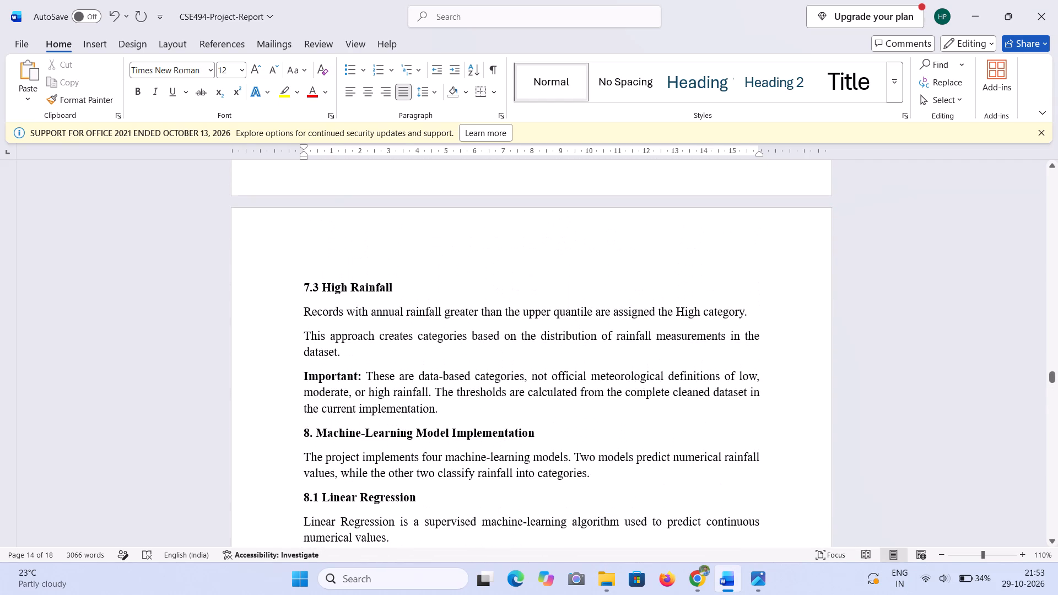
scroll(544, 410, up, 1)
scroll(544, 410, down, 1)
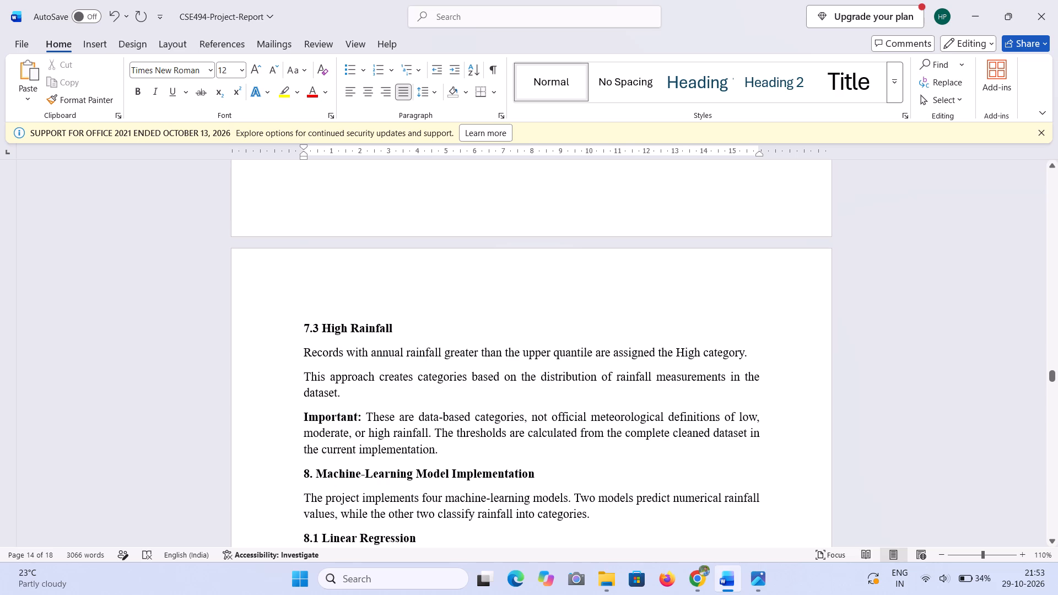
scroll(544, 410, up, 1)
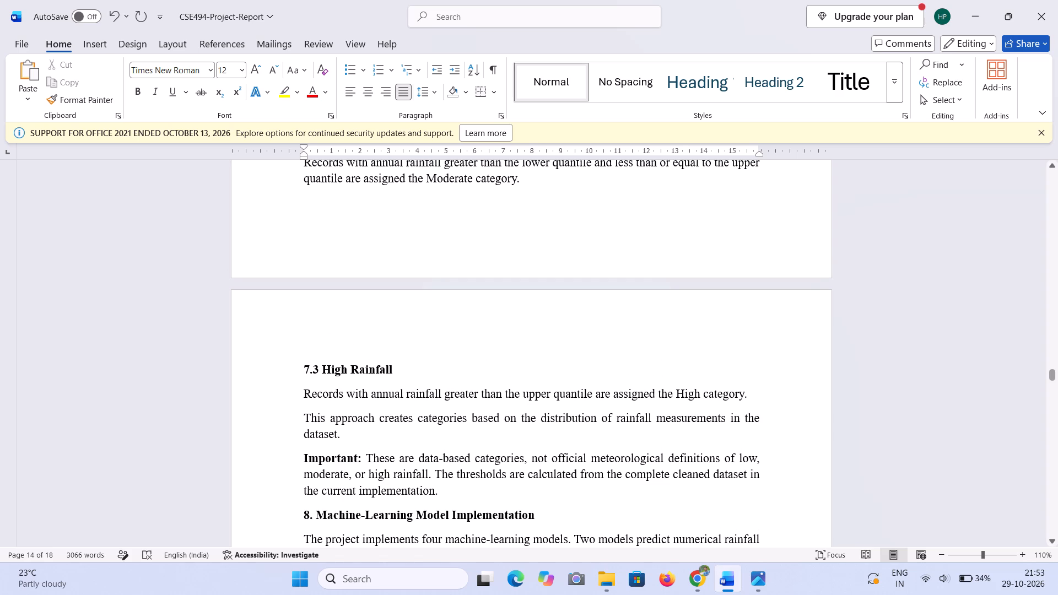
scroll(699, 411, up, 2)
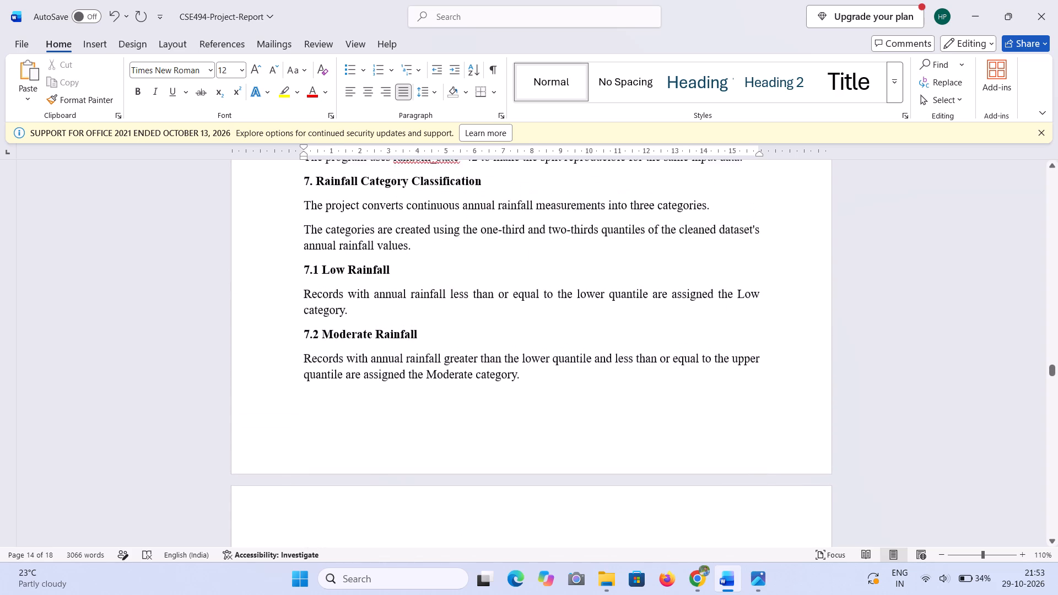
scroll(699, 411, up, 1)
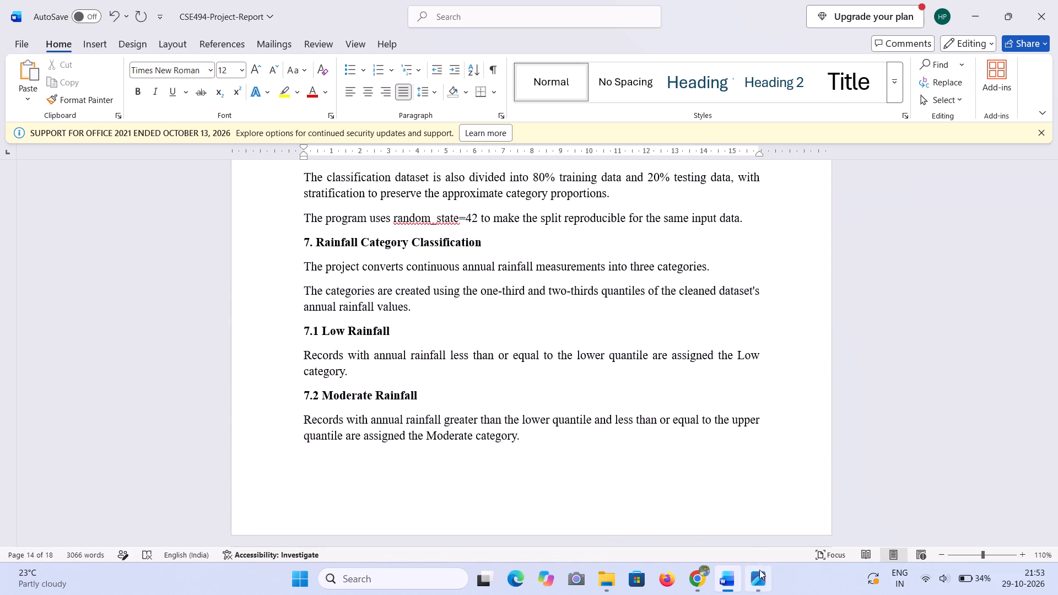
Switch to Photos and copy the Rainfall Category Distribution pie chart screenshot.
click(759, 570)
key(Left)
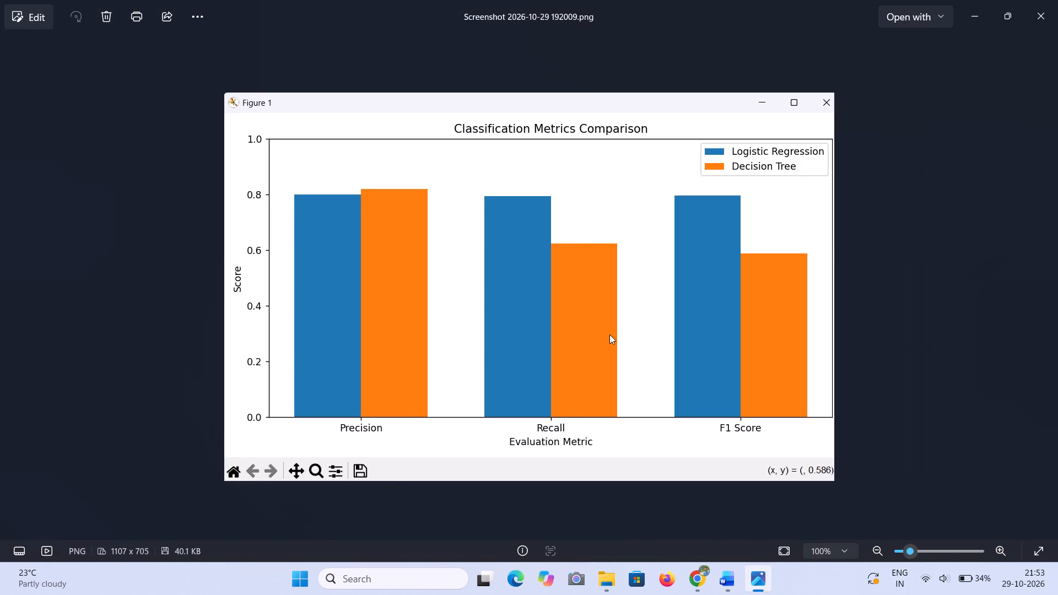
key(Left)
key(Left)
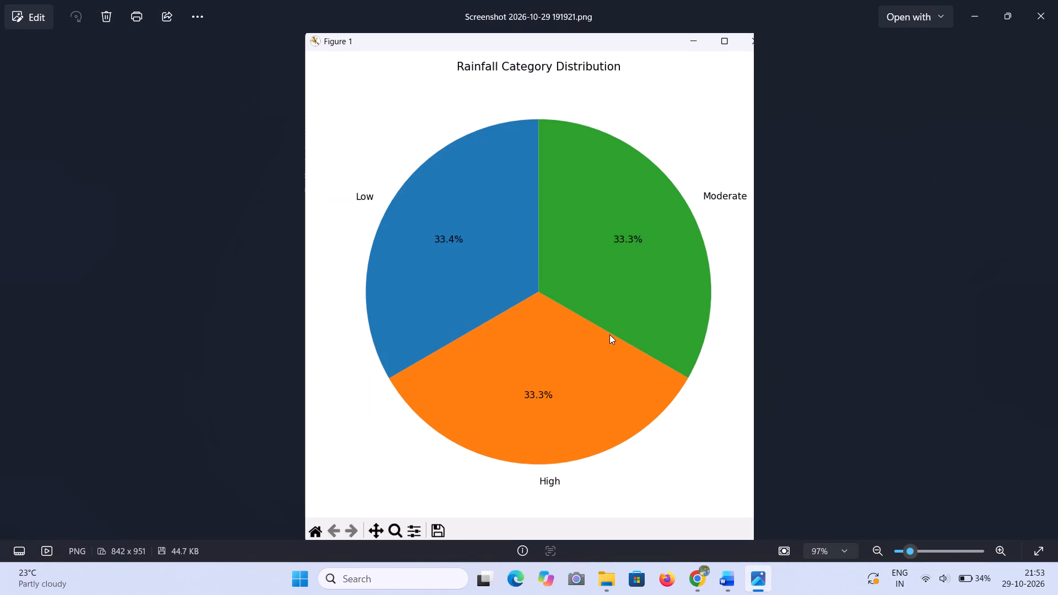
key(ctrl+c)
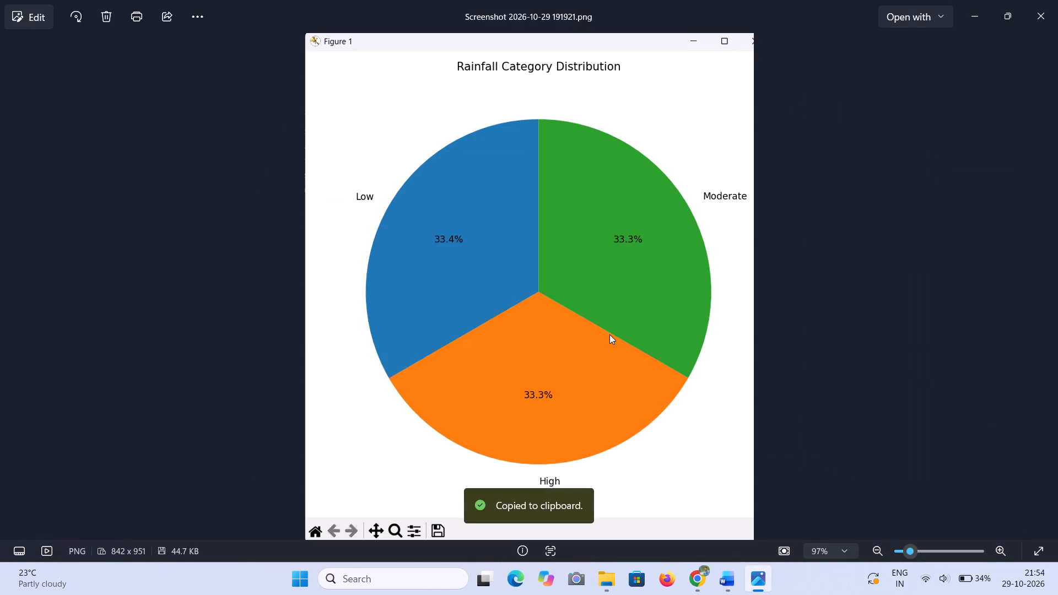
Switch to Word and paste the pie chart on a new line after section 7.3's "Important" paragraph, above section 8.
click(727, 570)
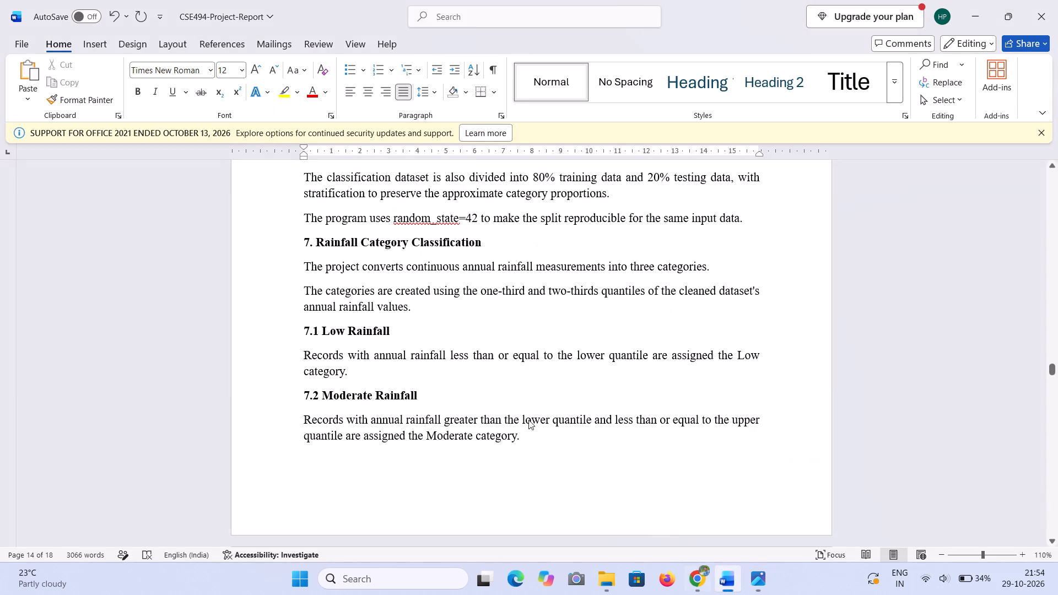
scroll(511, 382, down, 1)
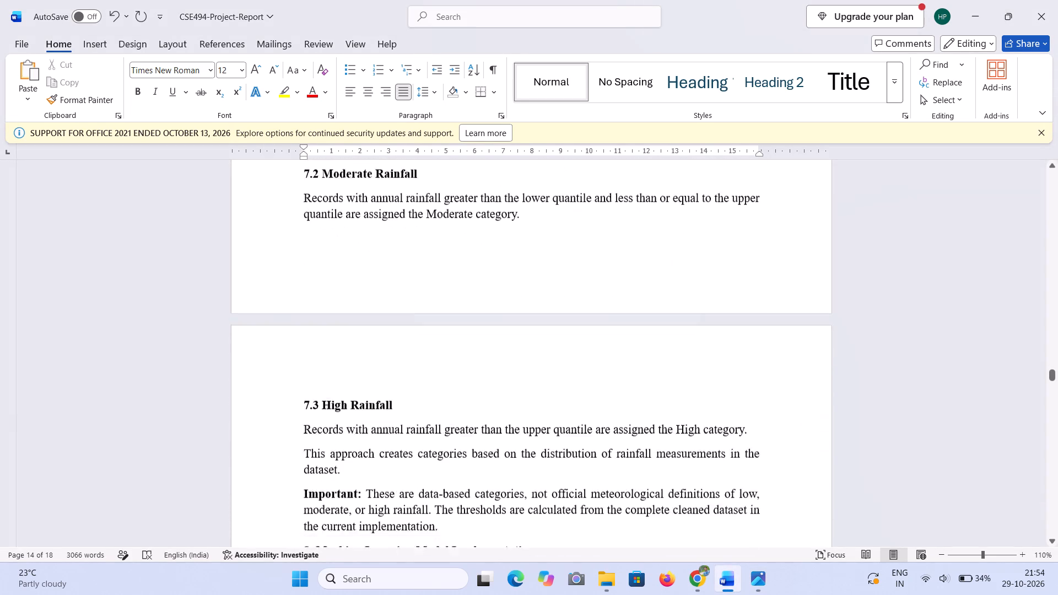
scroll(511, 382, down, 2)
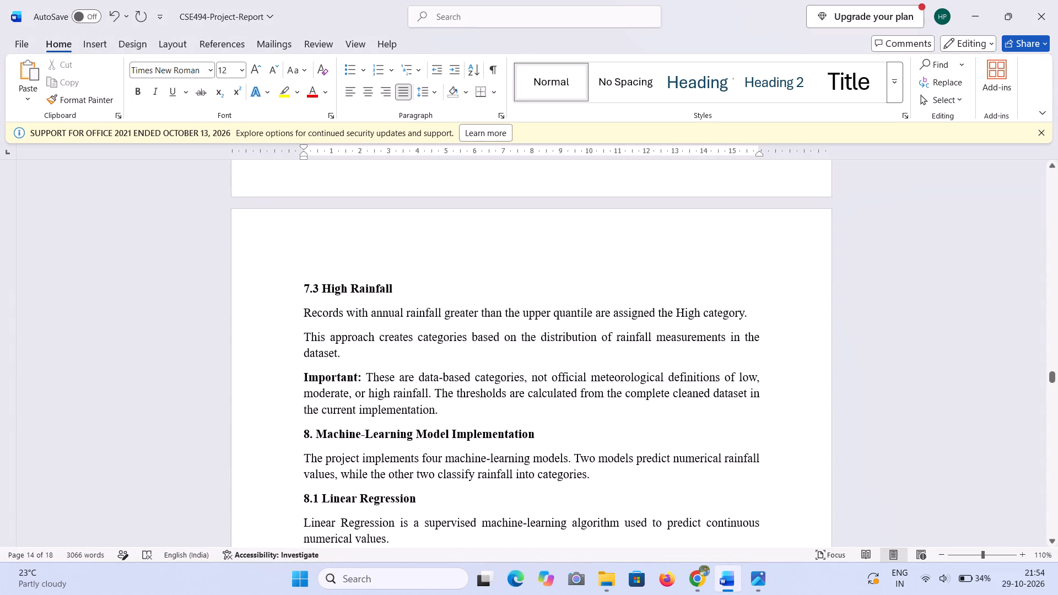
click(457, 411)
key(Return)
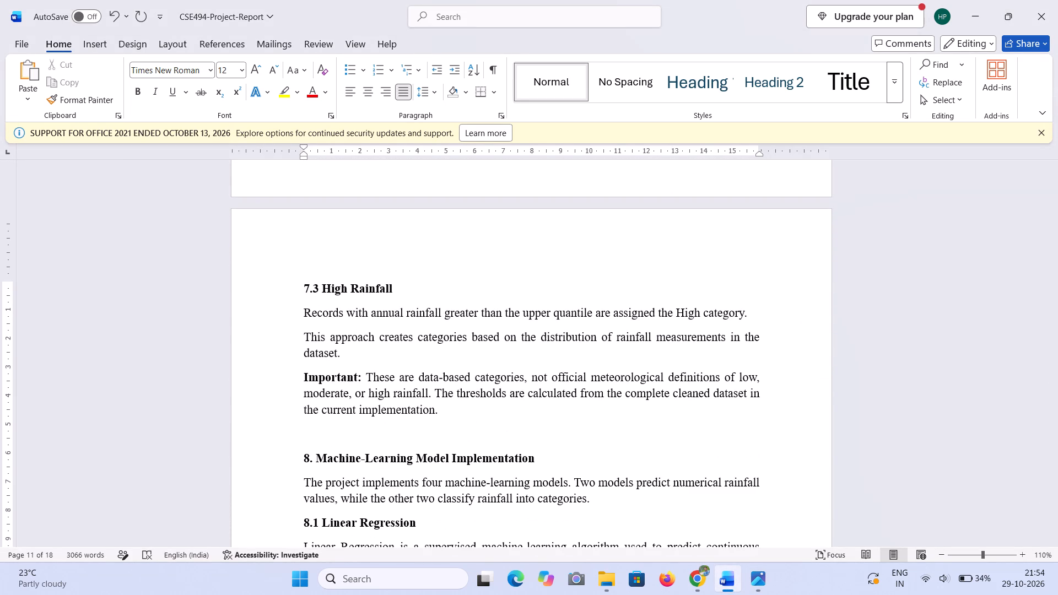
key(ctrl+v)
Shrink the pasted Rainfall Category Distribution chart proportionally to about 12 cm wide.
click(598, 435)
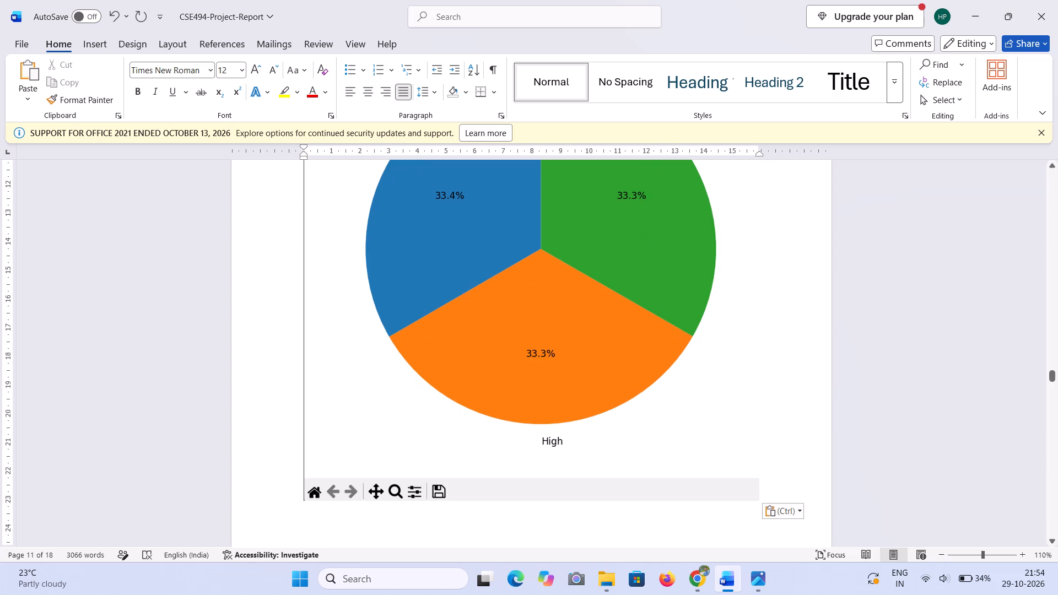
drag(758, 497, 678, 390)
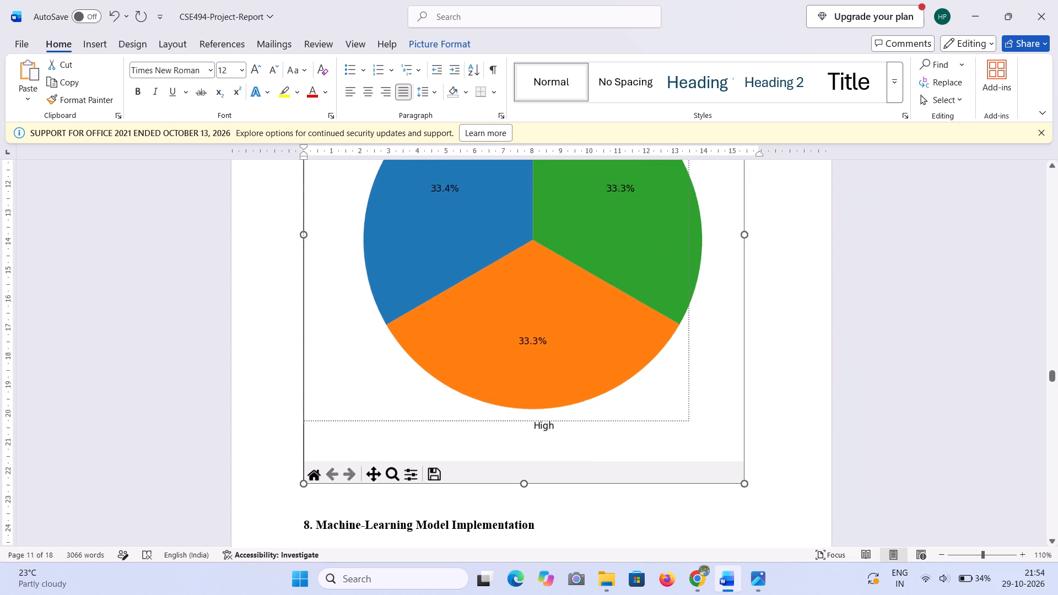
drag(678, 390, 638, 340)
scroll(638, 340, up, 1)
scroll(638, 340, down, 2)
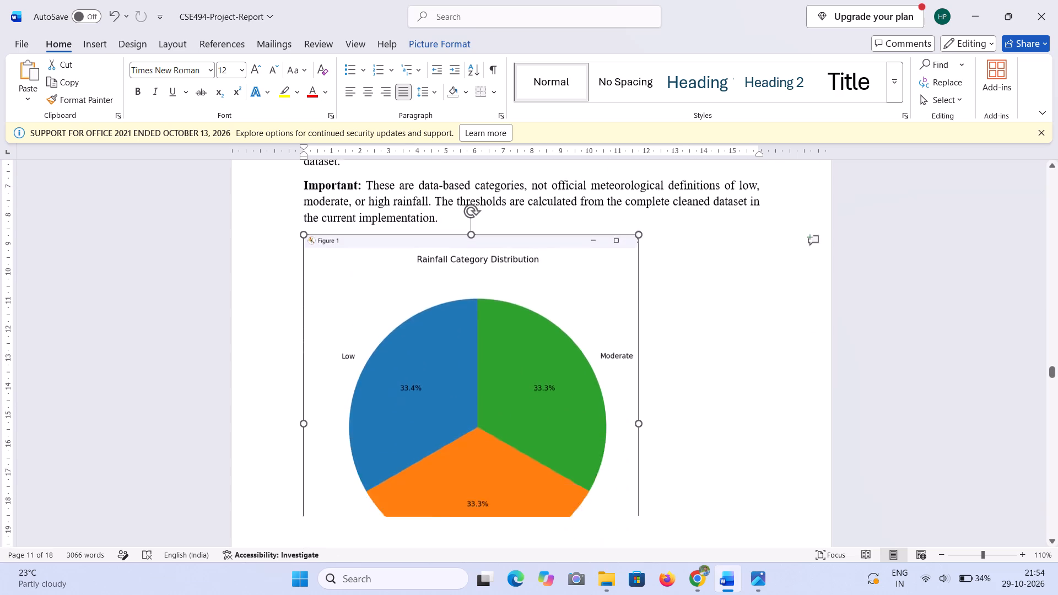
Delete the blank lines between the rainfall_classification.py code screenshot and the "6. Data Preprocessing" heading.
scroll(638, 340, down, 7)
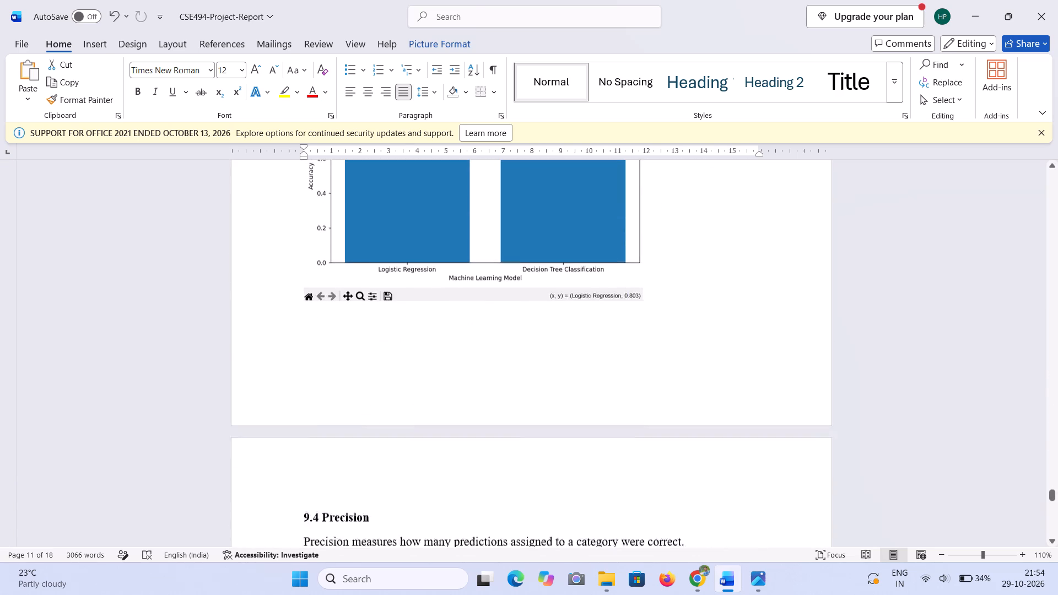
scroll(638, 340, down, 6)
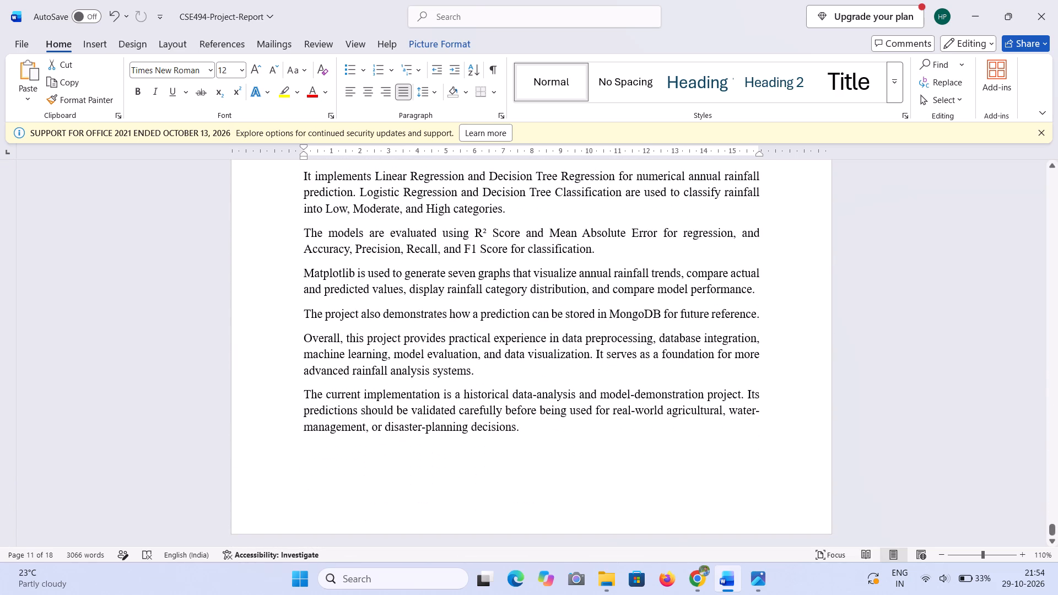
scroll(638, 340, up, 5)
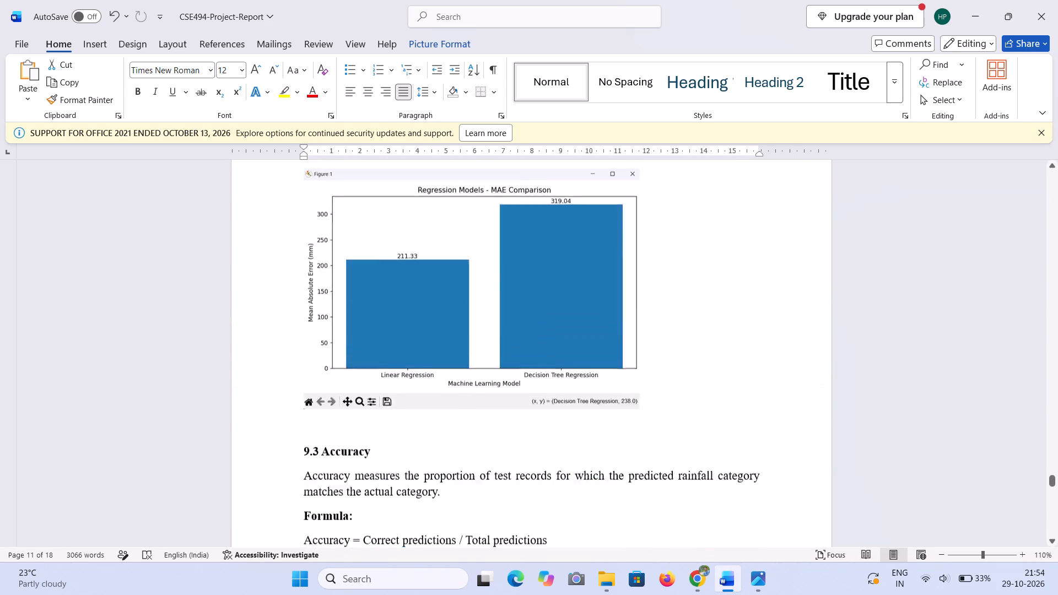
scroll(638, 340, up, 5)
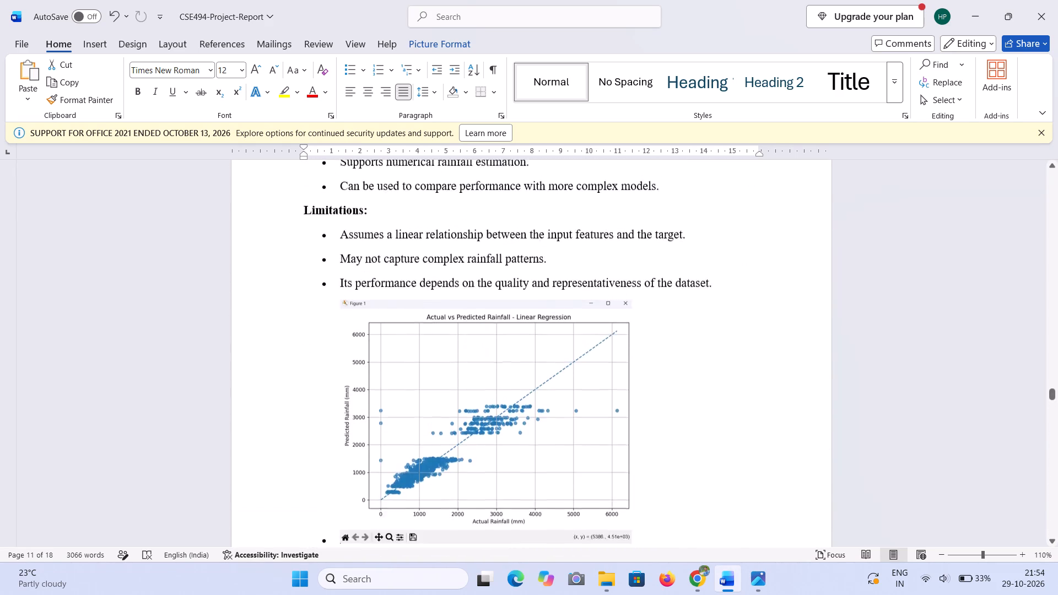
scroll(638, 340, up, 3)
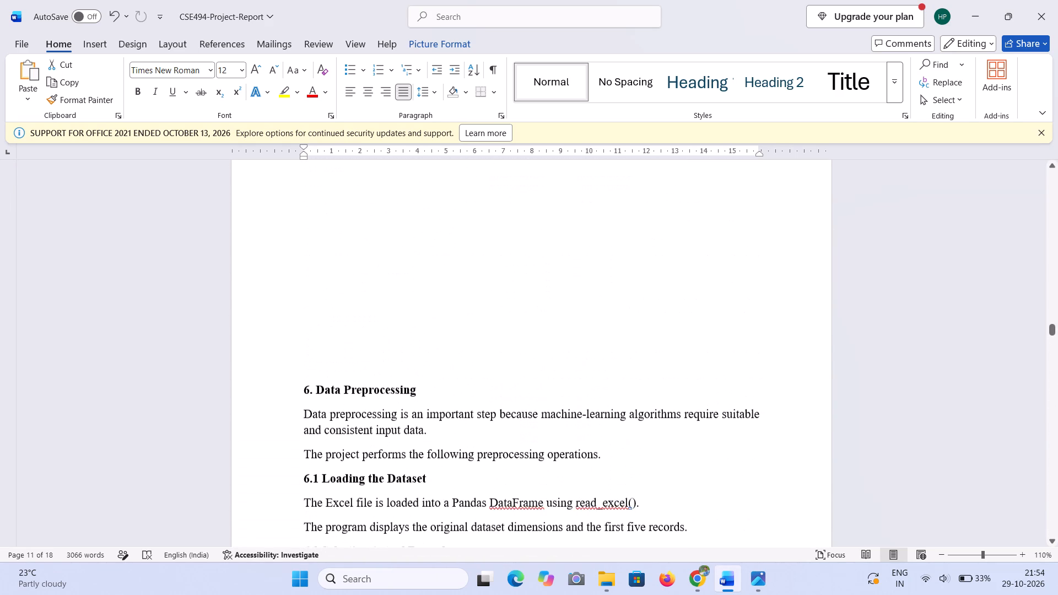
scroll(786, 478, up, 2)
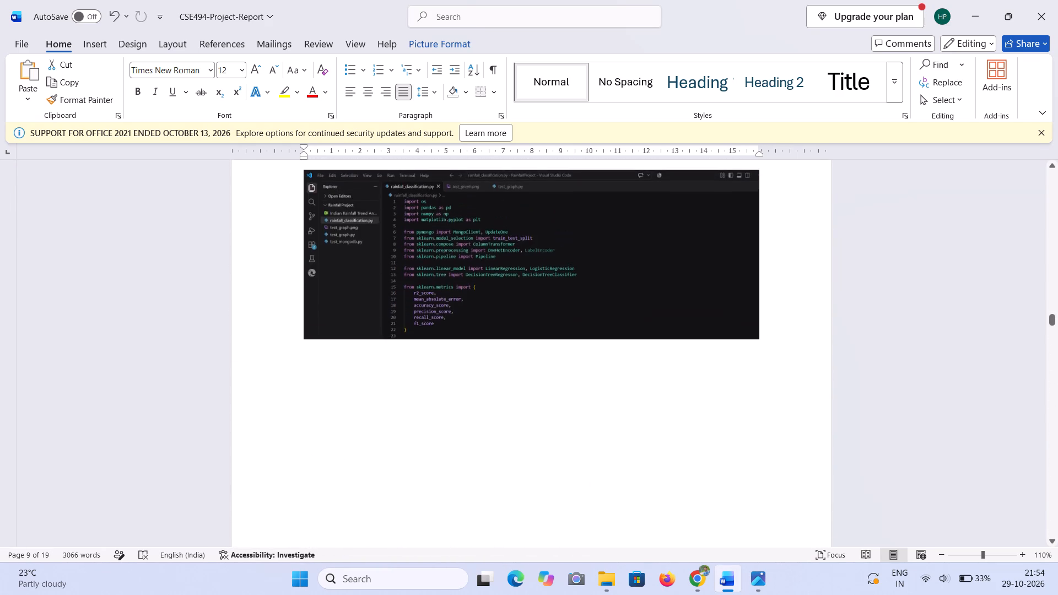
scroll(786, 478, down, 4)
click(537, 416)
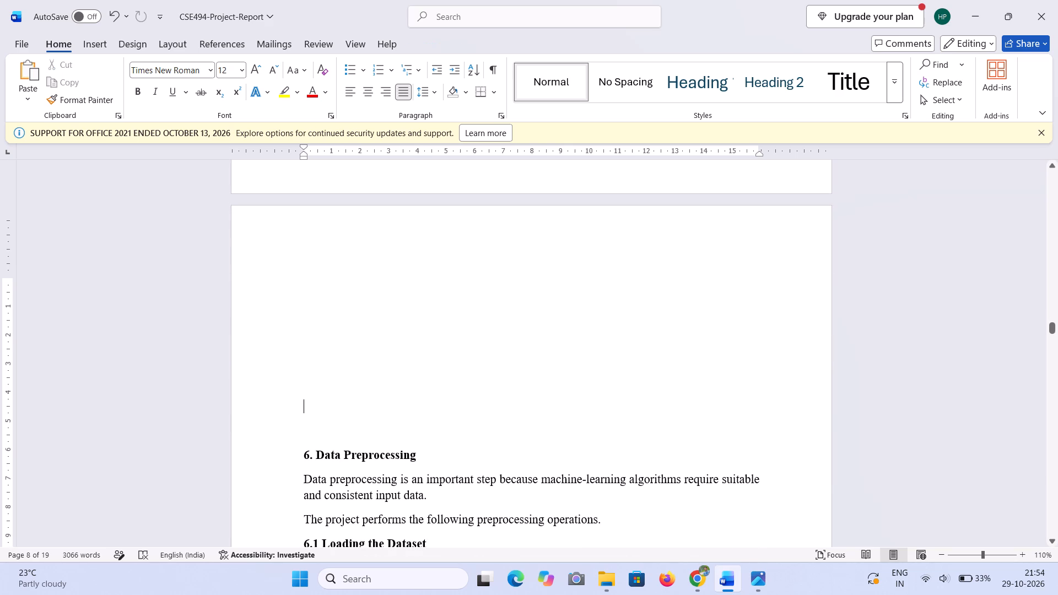
key(BackSpace)
key(BackSpace)
key(BackSpace)
key(BackSpace)
key(BackSpace)
key(BackSpace)
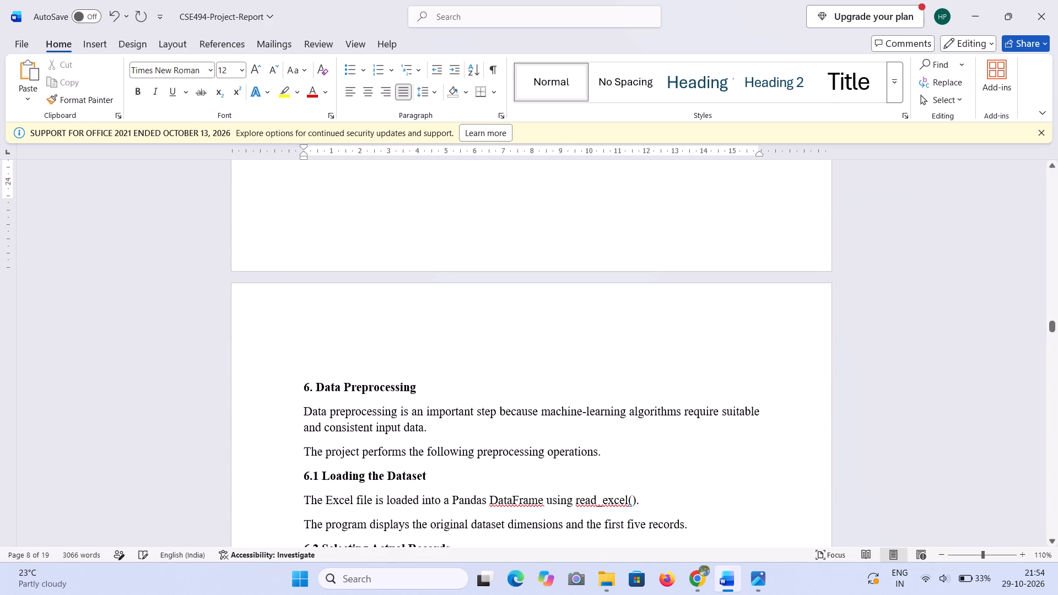
scroll(537, 416, up, 1)
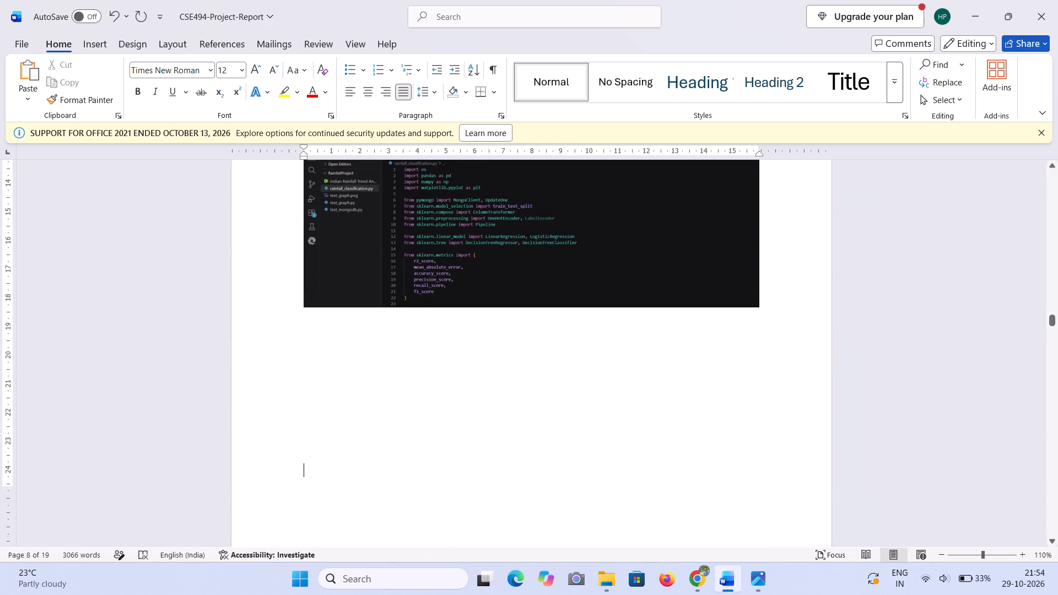
scroll(537, 416, down, 2)
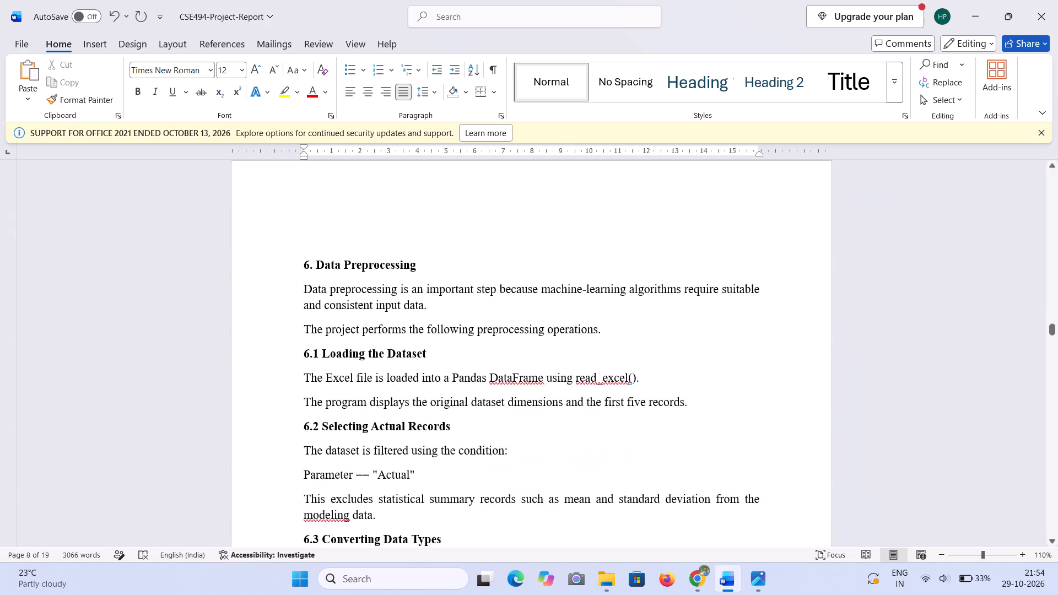
key(BackSpace)
key(BackSpace)
key(BackSpace)
key(BackSpace)
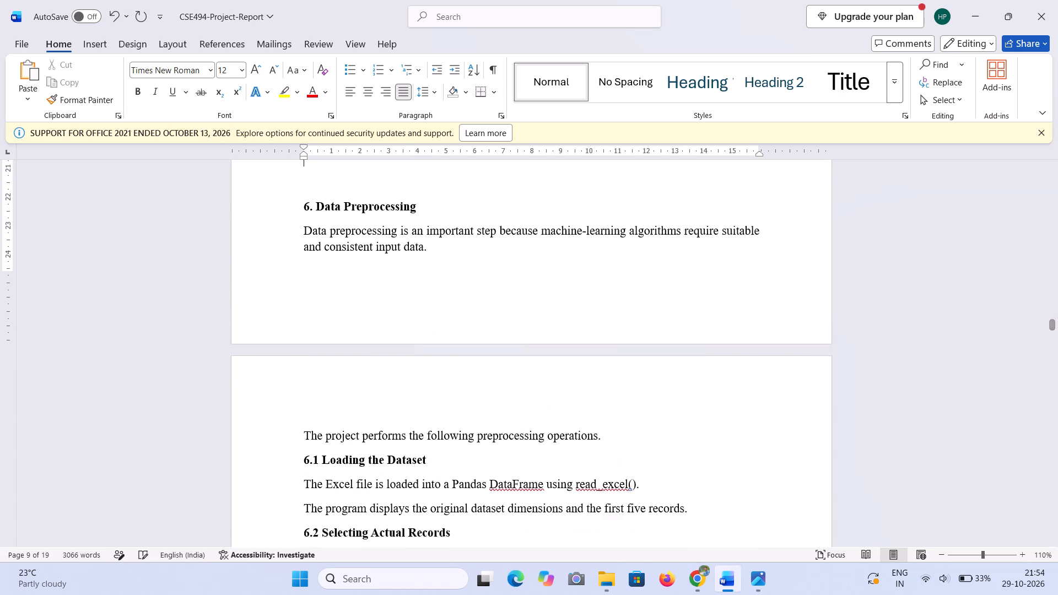
key(BackSpace)
key(BackSpace)
scroll(537, 416, up, 1)
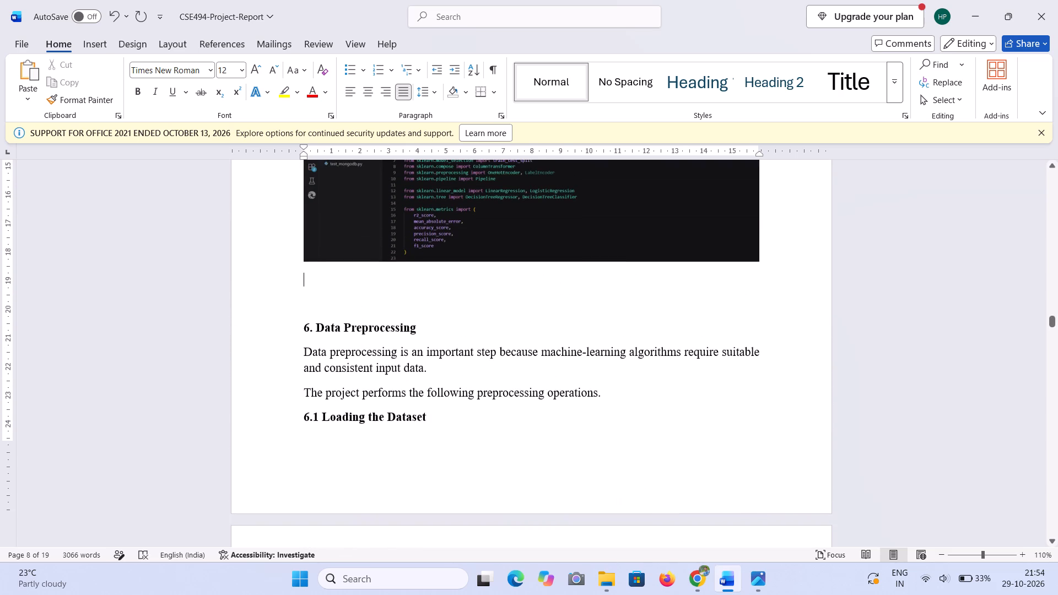
key(BackSpace)
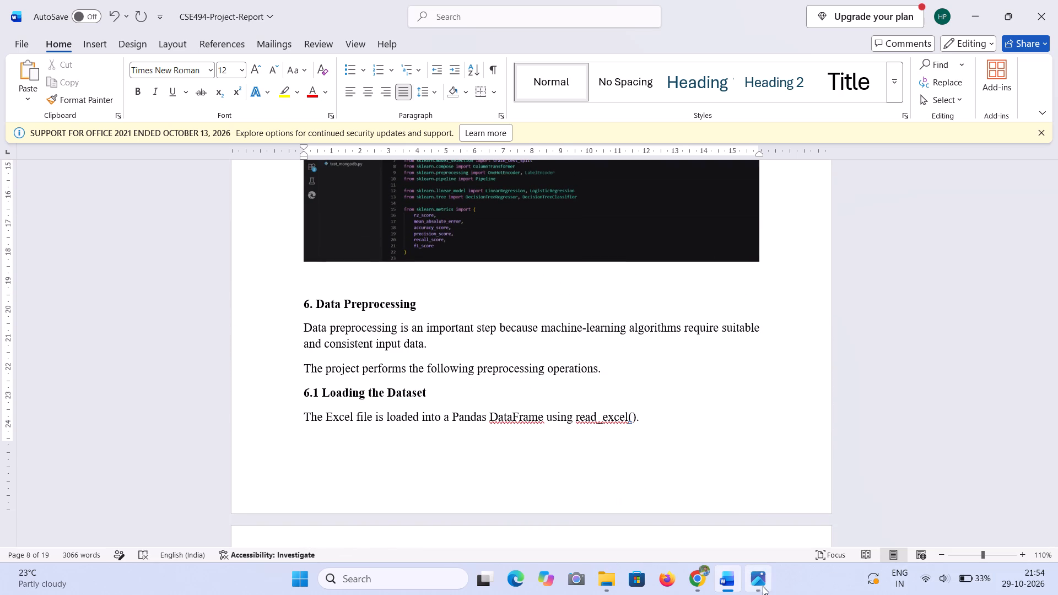
Switch to Photos and copy the terminal screenshot showing the dataset loading, MongoDB connection and regression output.
click(762, 583)
key(Right)
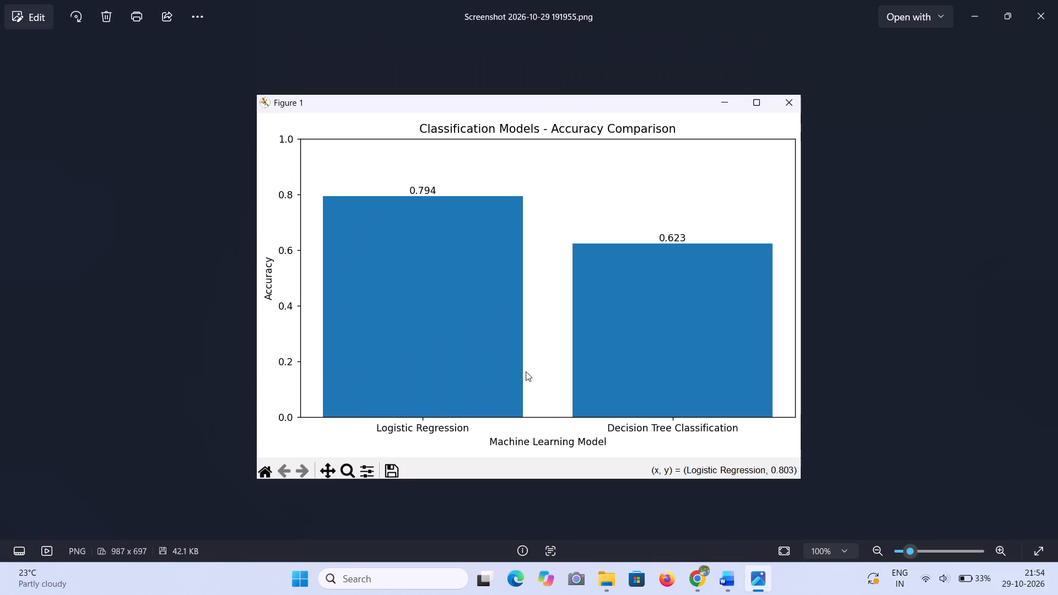
key(Right)
key(Right)
key(Right)
key(Right)
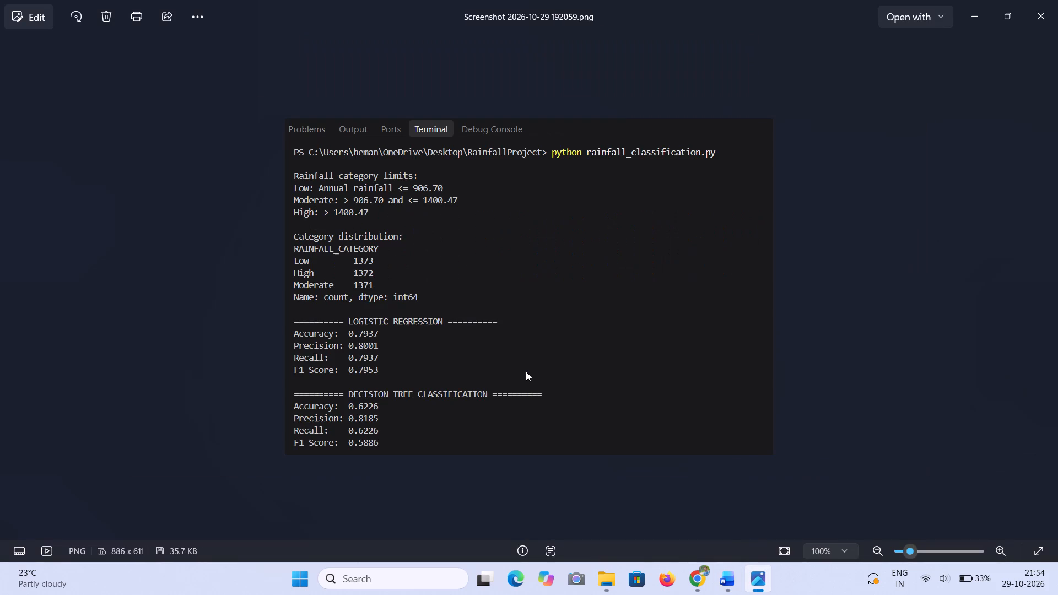
key(Left)
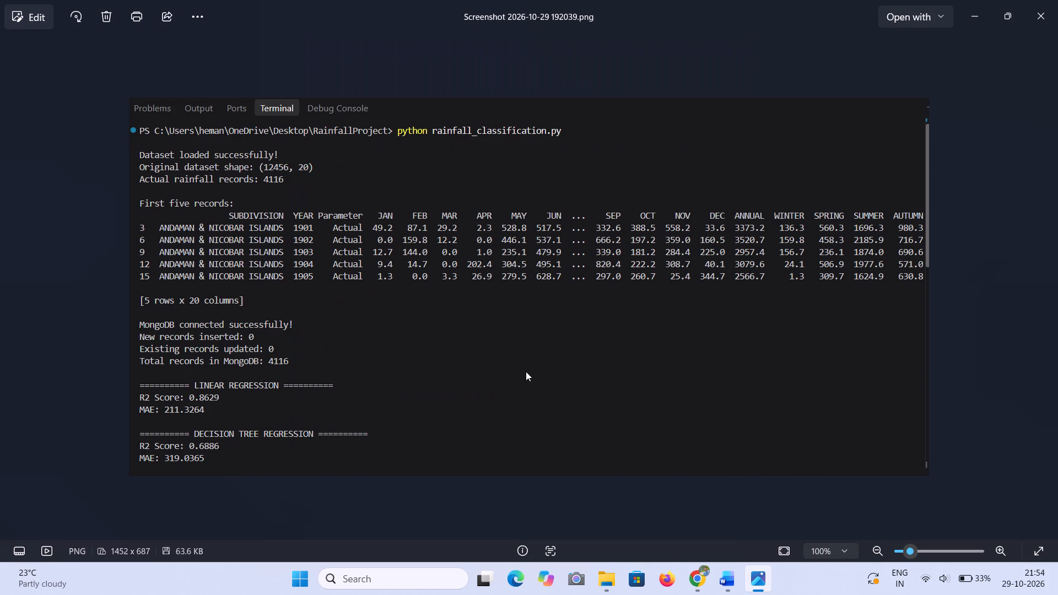
key(ctrl+c)
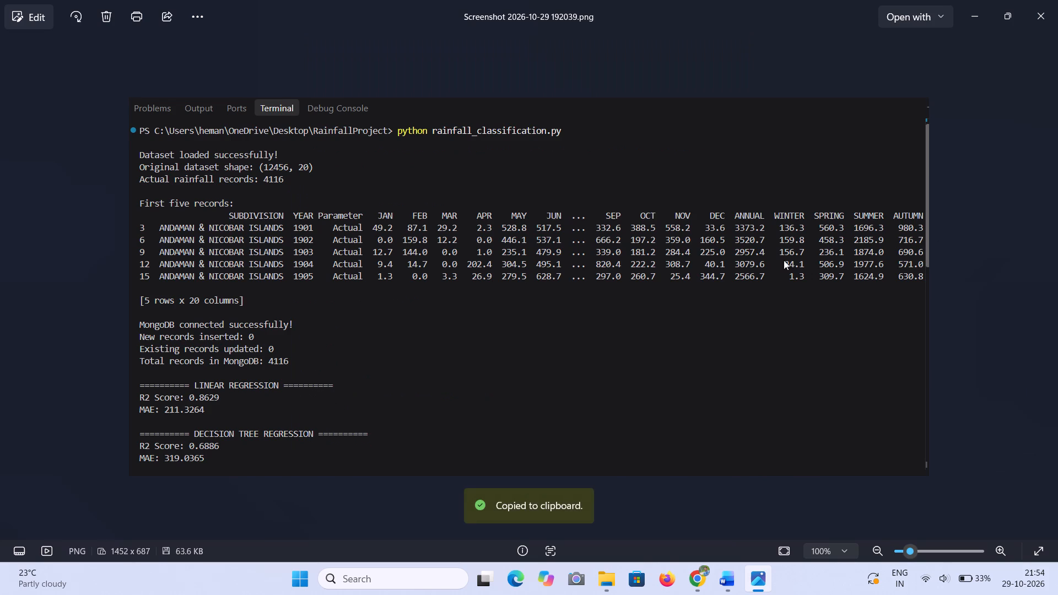
Switch back to the CSE494 project report in Word.
click(730, 574)
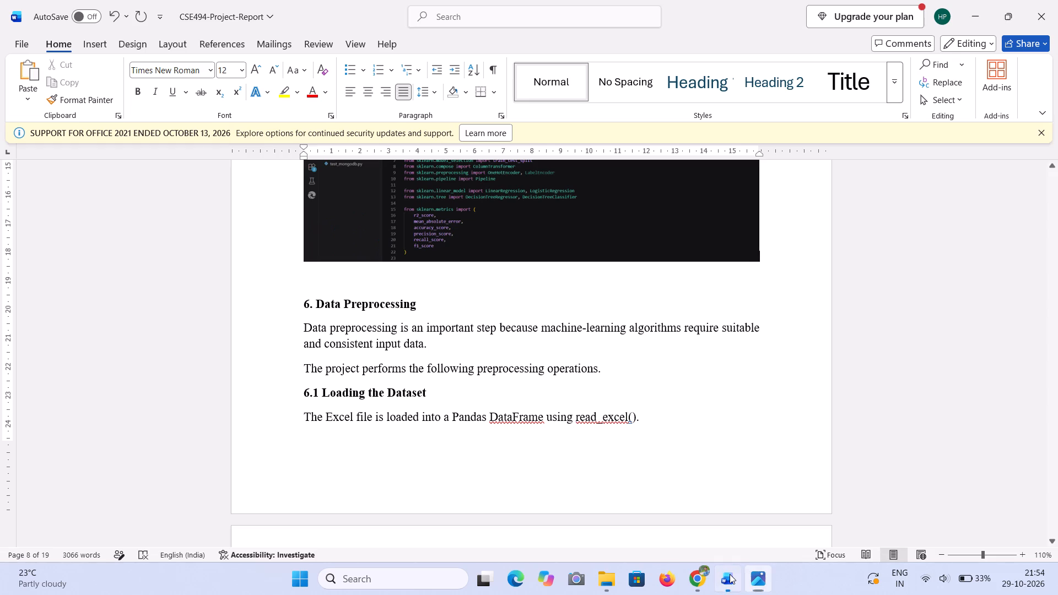
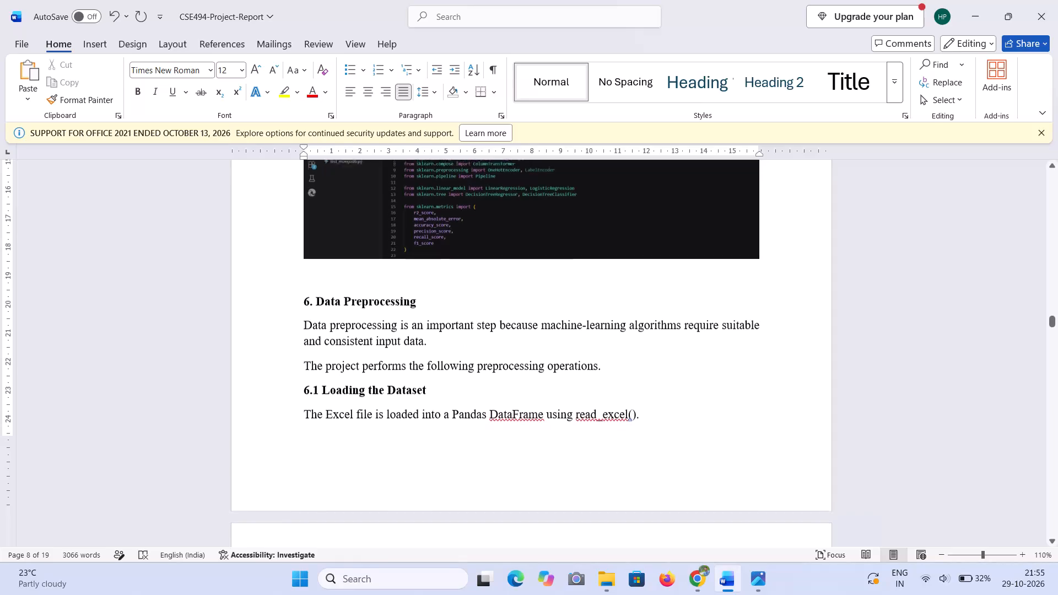
Examine section 5, MongoDB and PyMongo Implementation, through the start of section 6 to decide where the screenshots belong.
scroll(508, 381, up, 1)
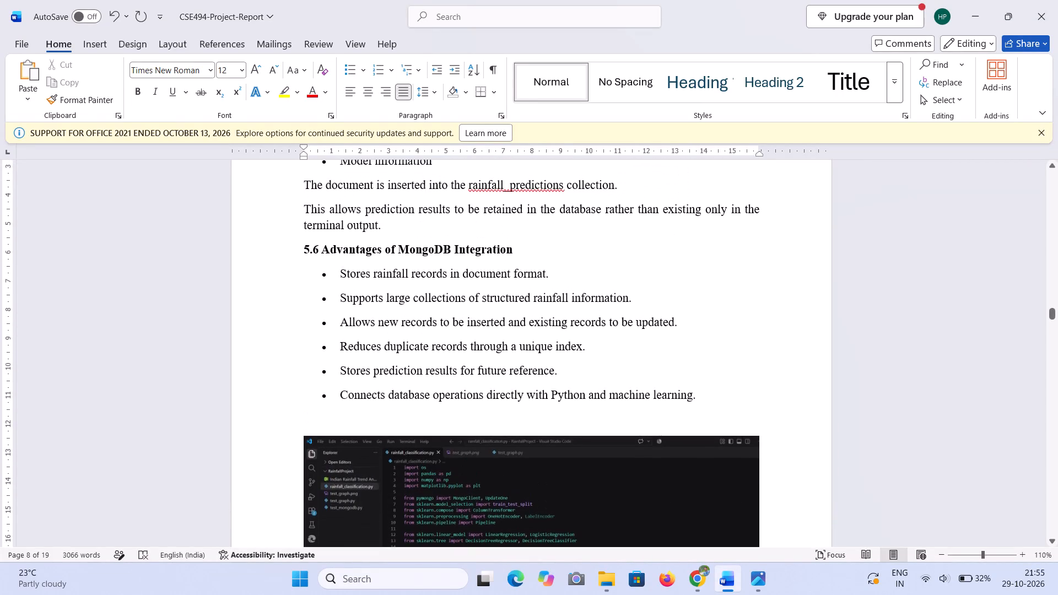
scroll(508, 381, up, 3)
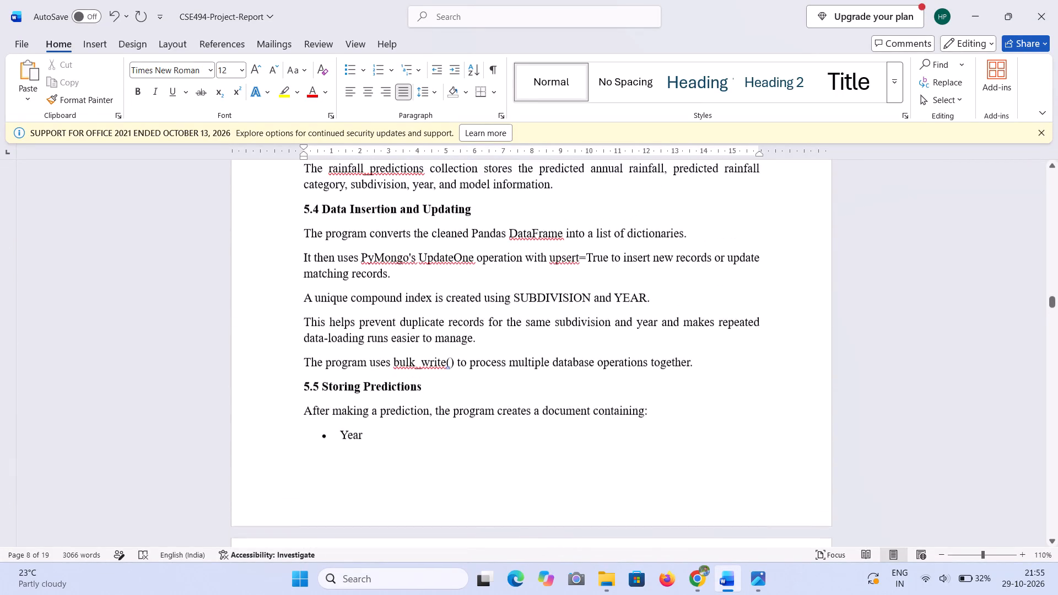
scroll(508, 381, up, 1)
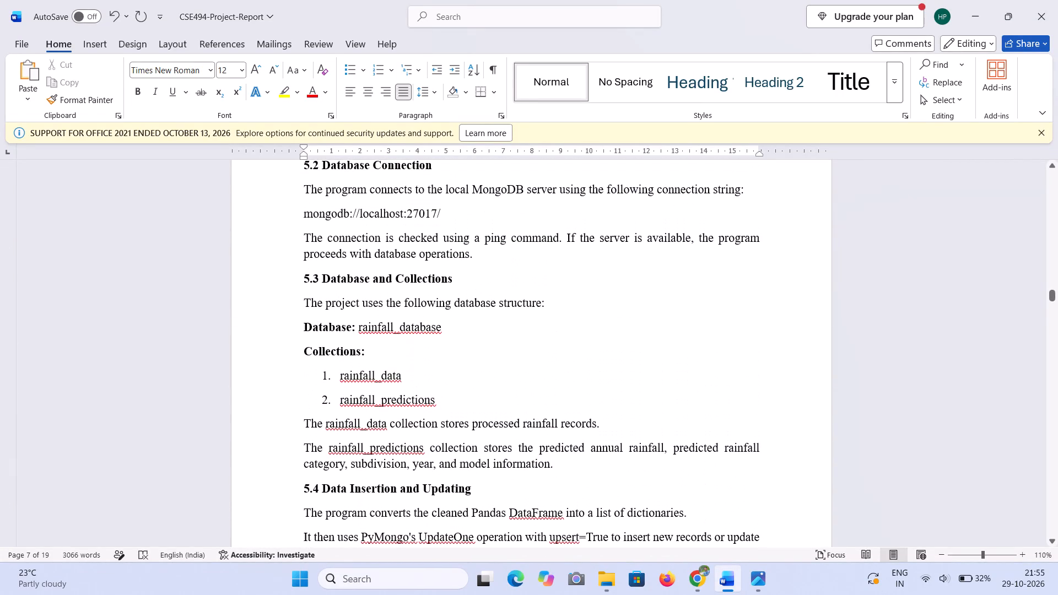
scroll(508, 381, up, 1)
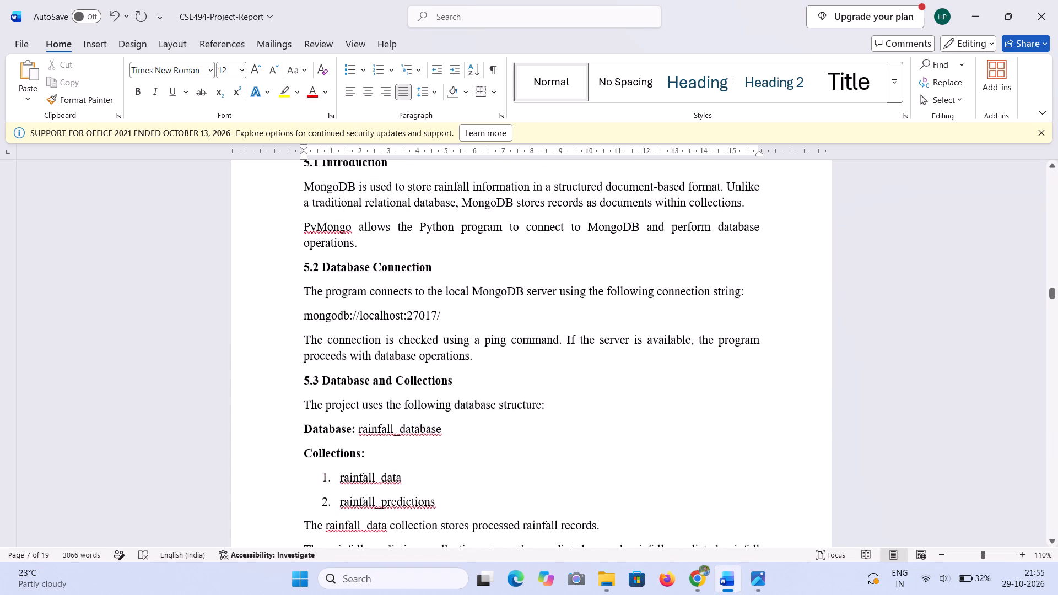
scroll(508, 381, up, 1)
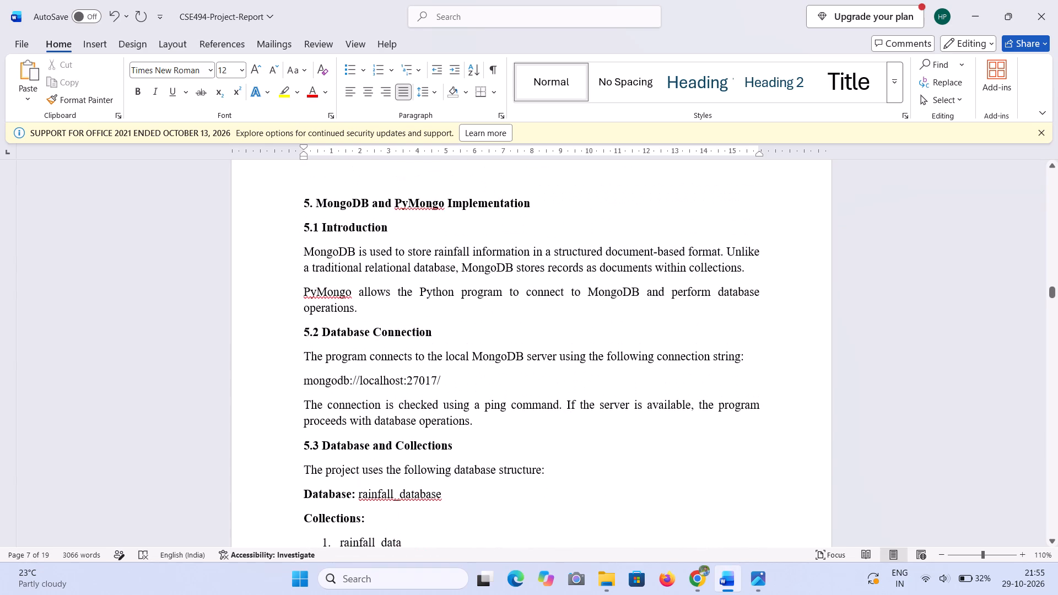
scroll(508, 381, down, 1)
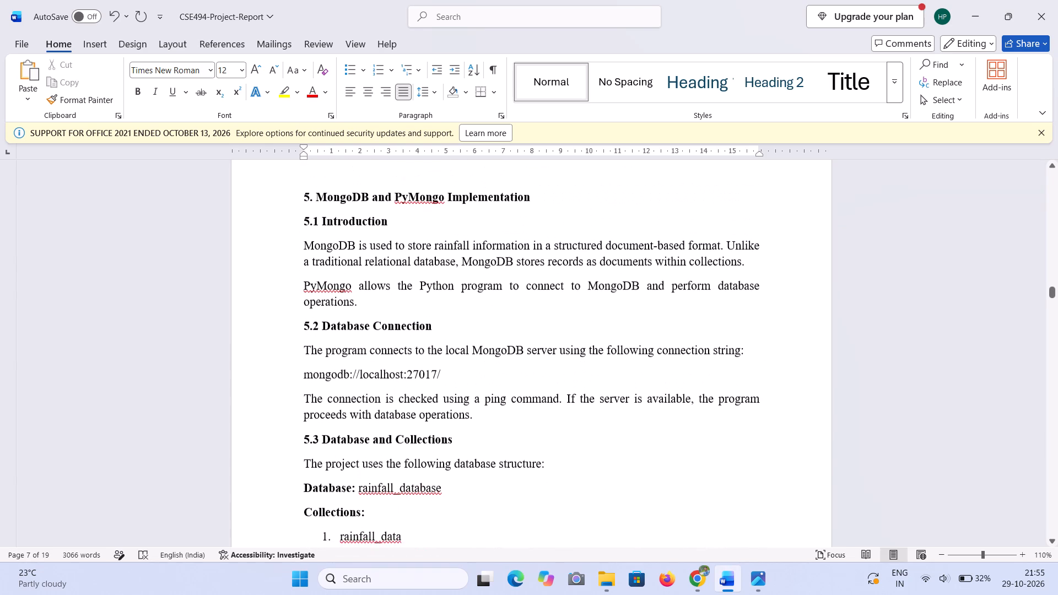
scroll(508, 381, down, 3)
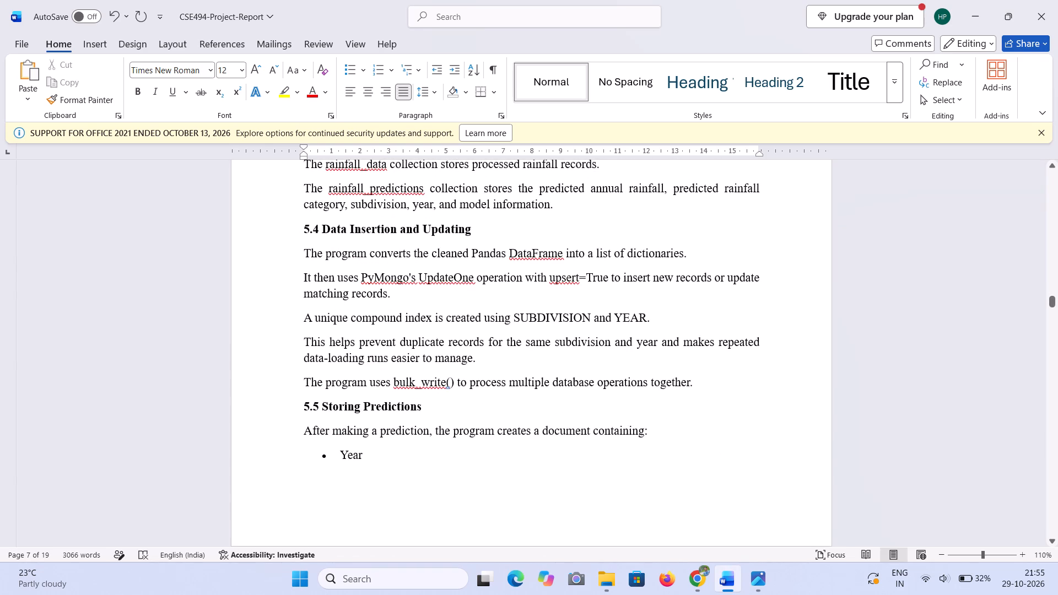
scroll(508, 381, down, 2)
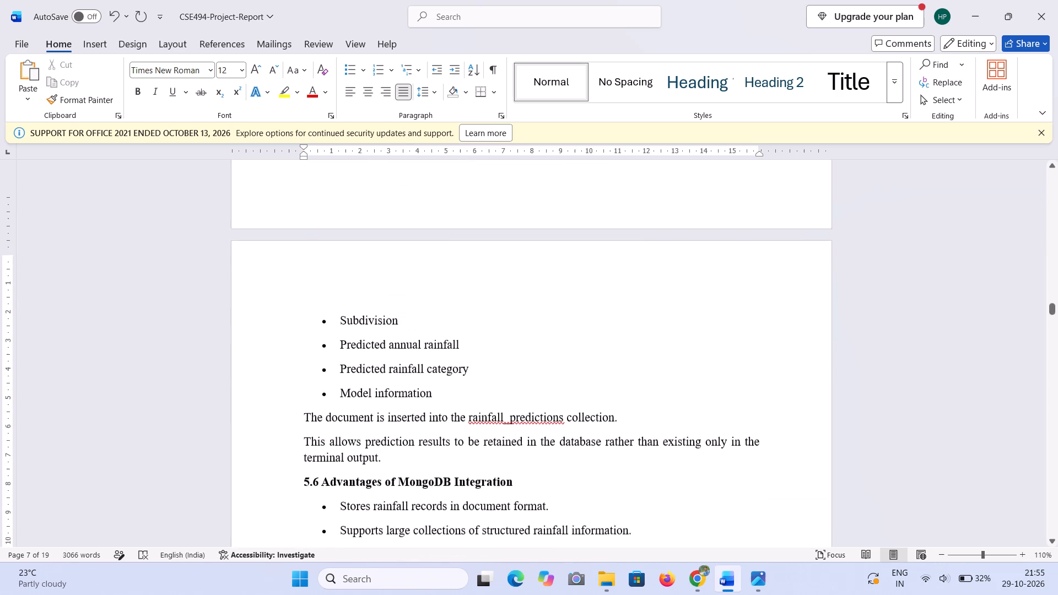
scroll(508, 381, down, 2)
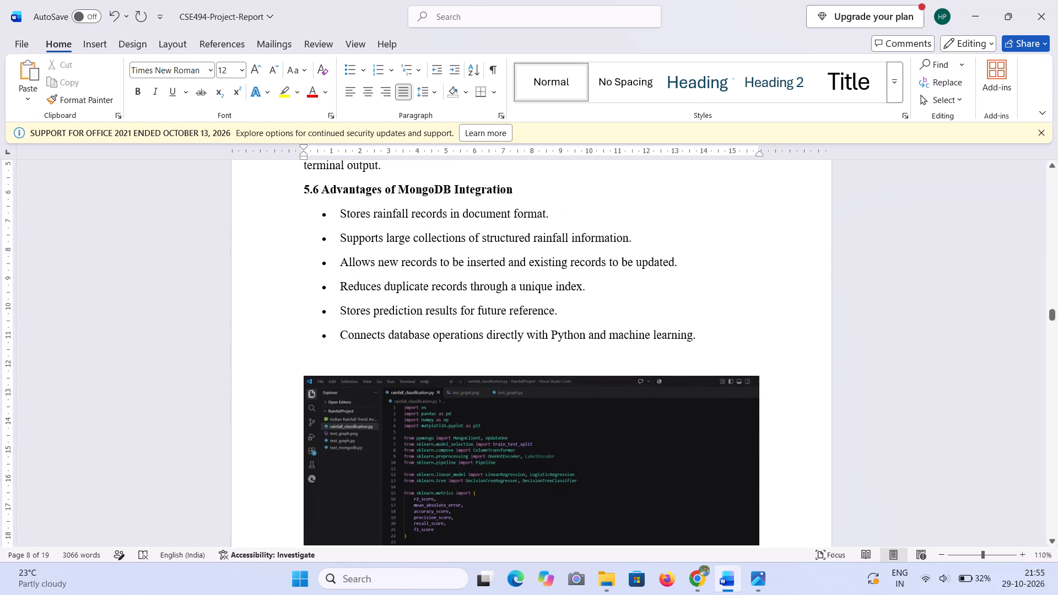
scroll(515, 417, down, 3)
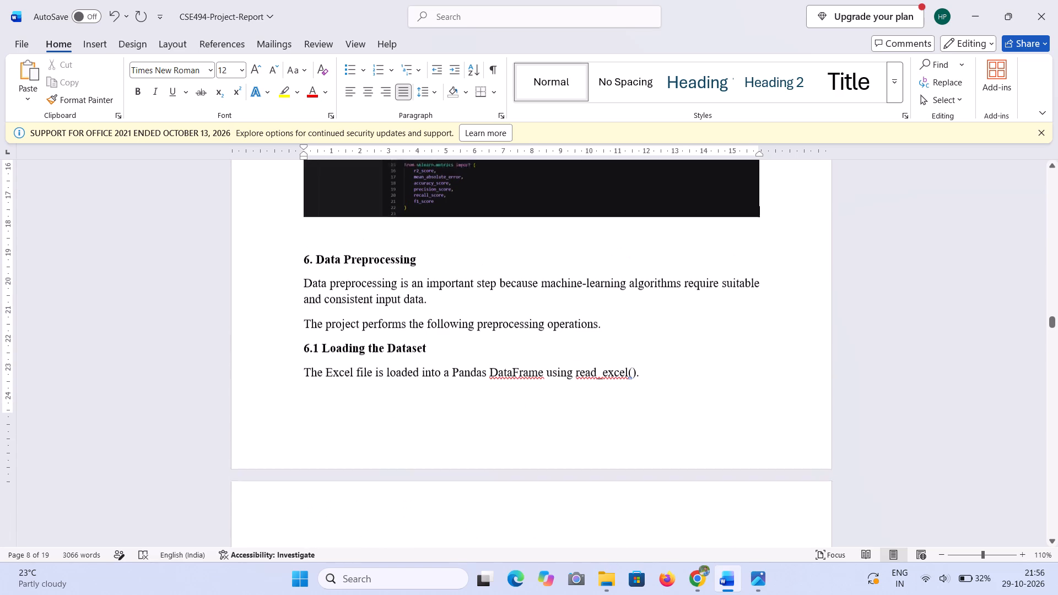
Delete the rainfall_classification.py code screenshot between section 5.6 and the "6. Data Preprocessing" heading.
scroll(486, 370, up, 1)
click(437, 299)
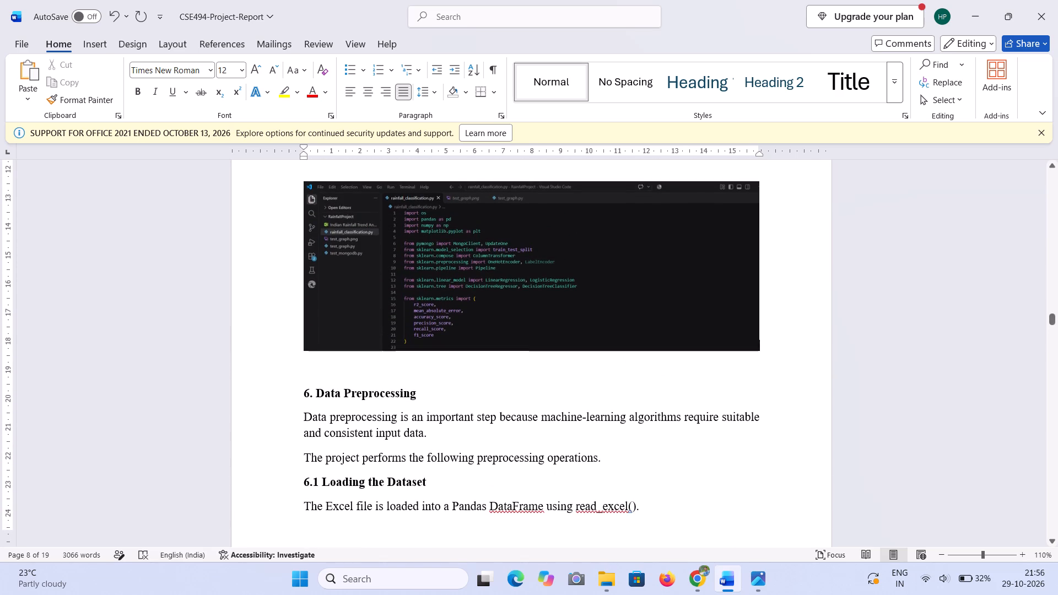
key(Delete)
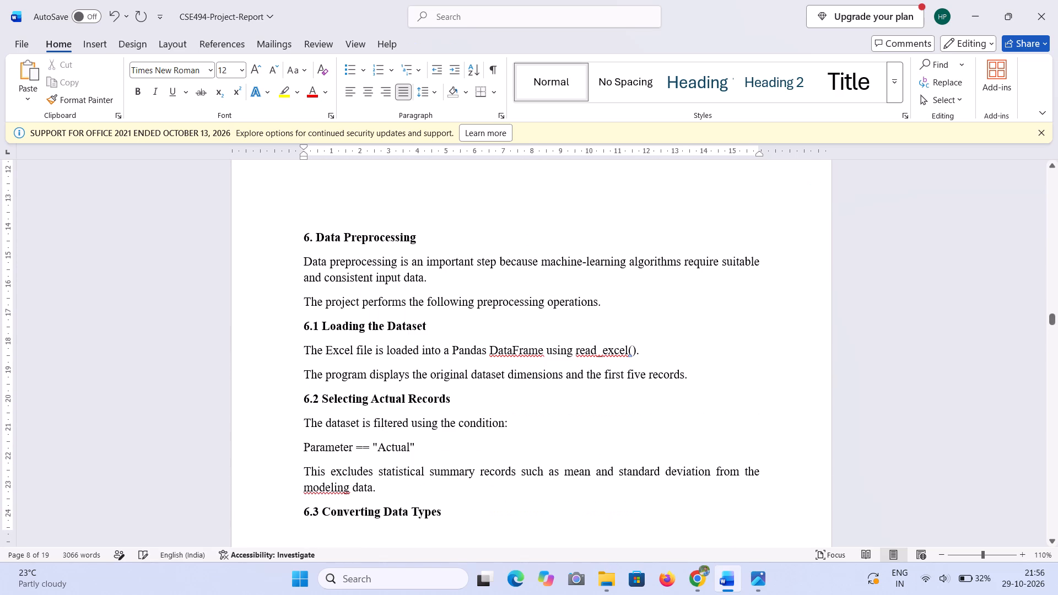
Switch to Photos and copy the MongoDB Compass screenshot showing the collections list and the db.rainfall_data.find() output.
click(758, 571)
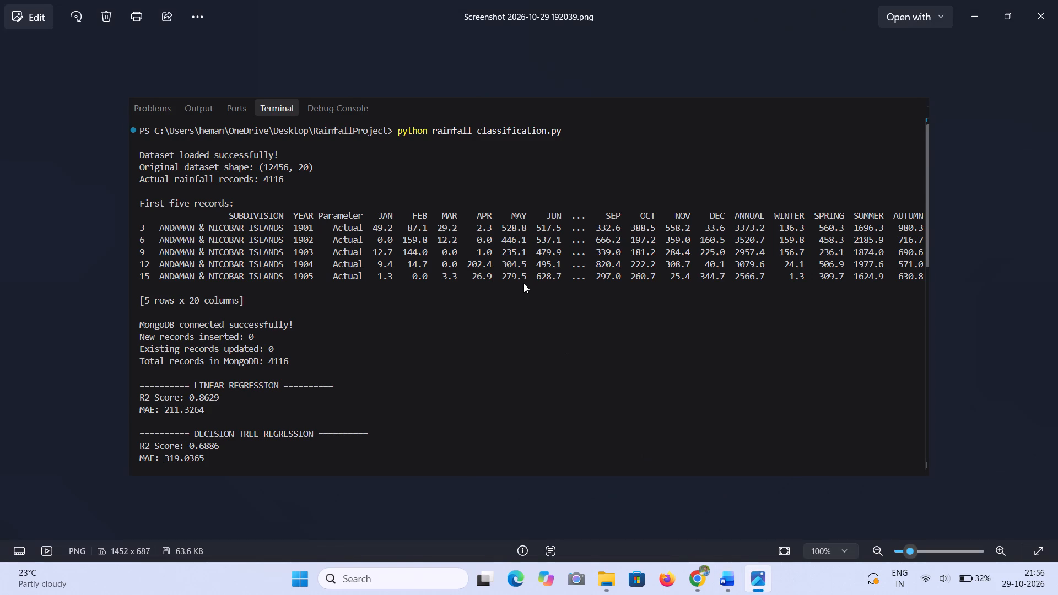
key(Right)
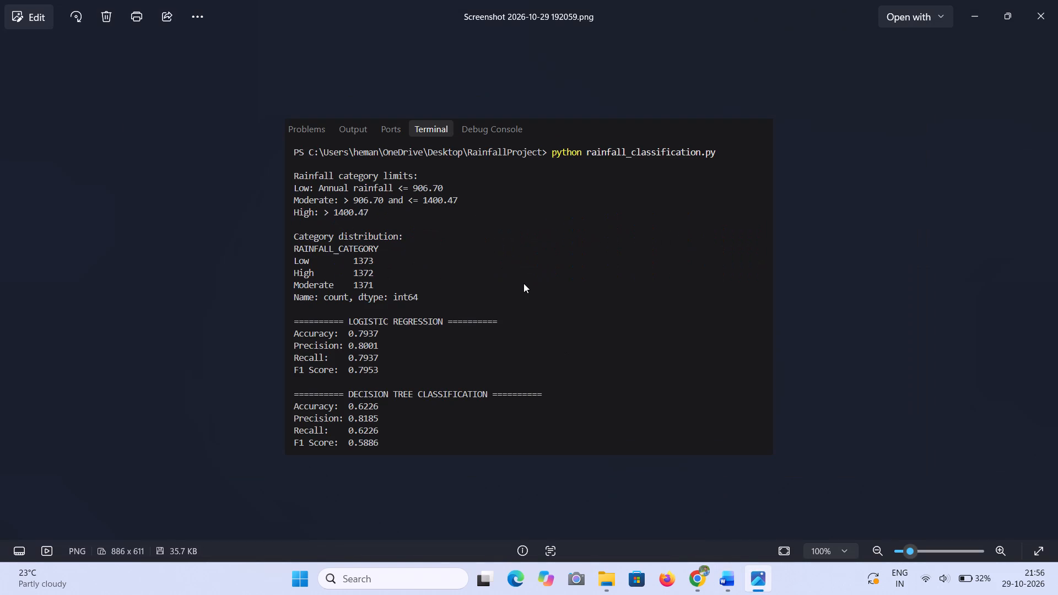
key(Right)
key(Right)
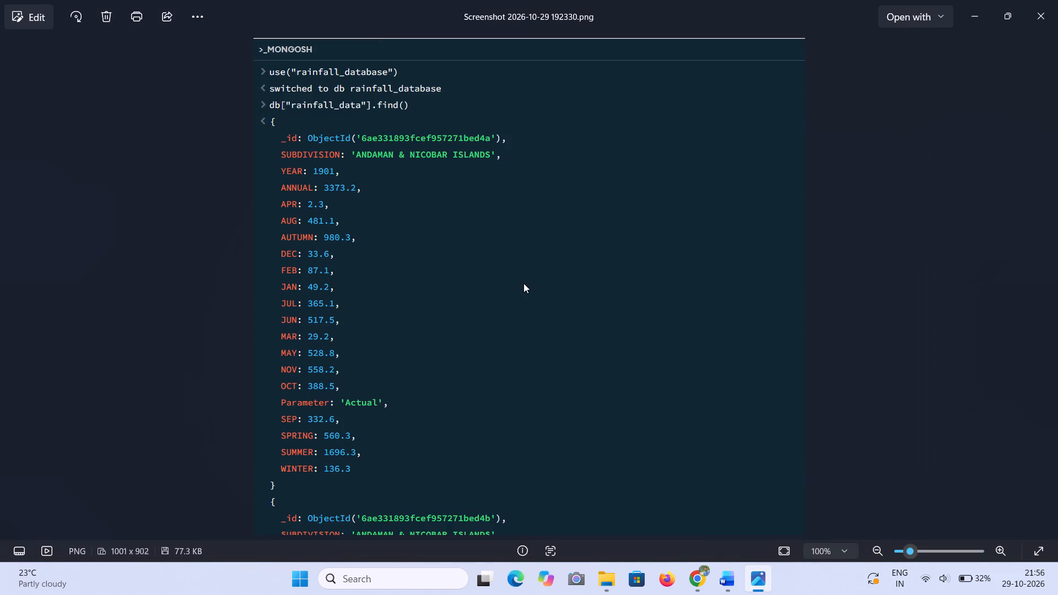
key(Left)
key(Right)
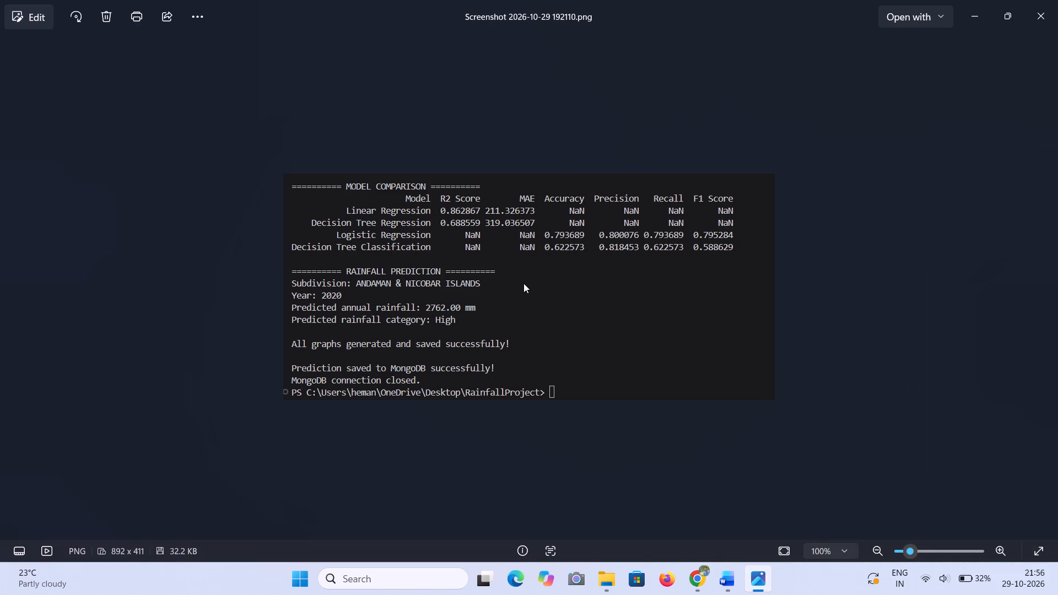
key(Right)
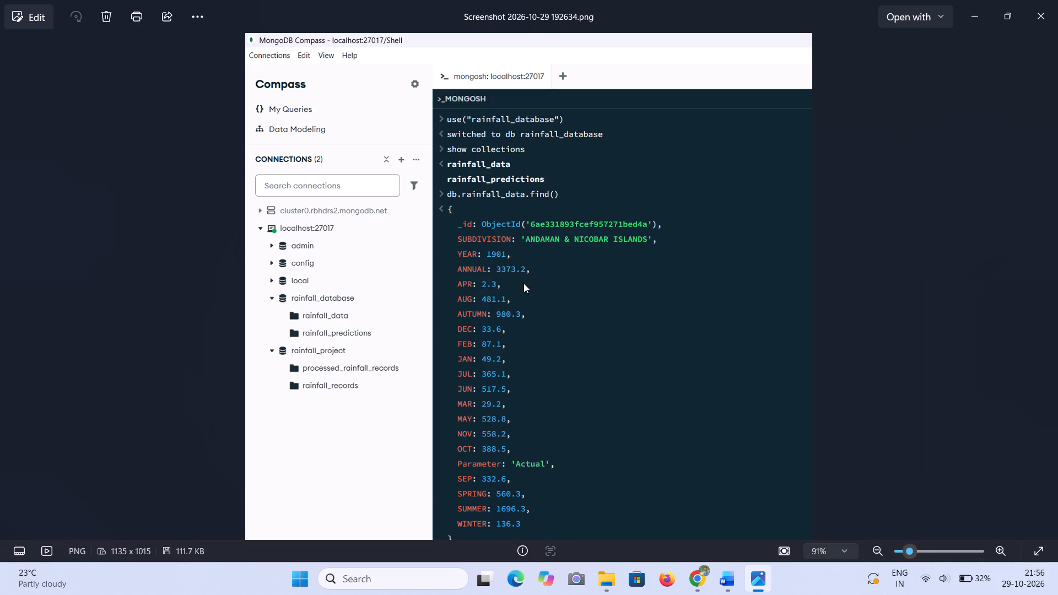
key(Right)
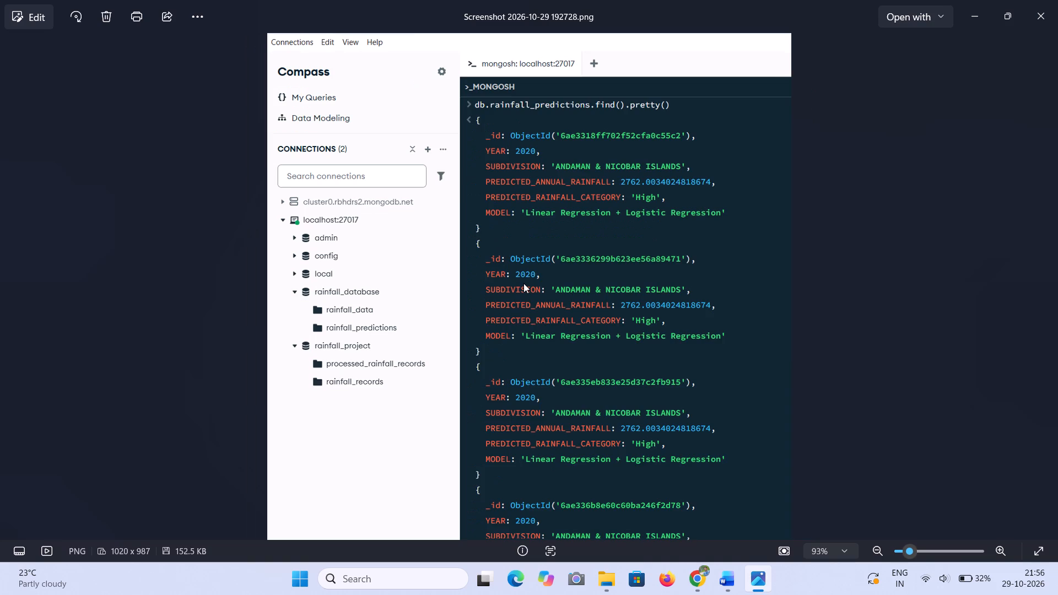
key(Left)
key(Right)
key(Left)
key(ctrl+c)
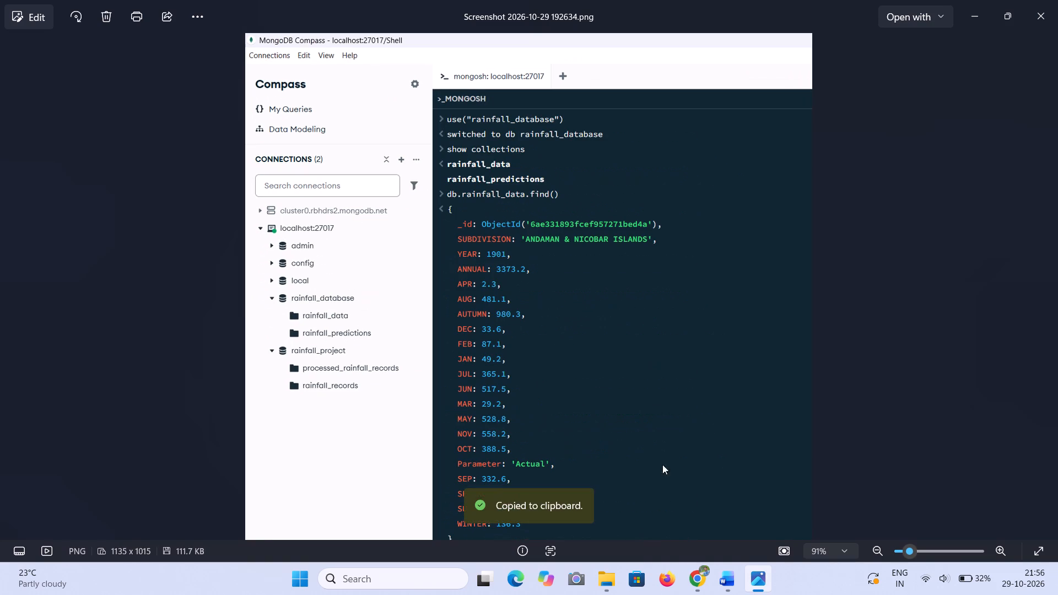
Switch back to the report in Word and paste the MongoDB Compass screenshot below the section 5.6 advantages list.
click(726, 570)
scroll(505, 338, up, 1)
key(ctrl+v)
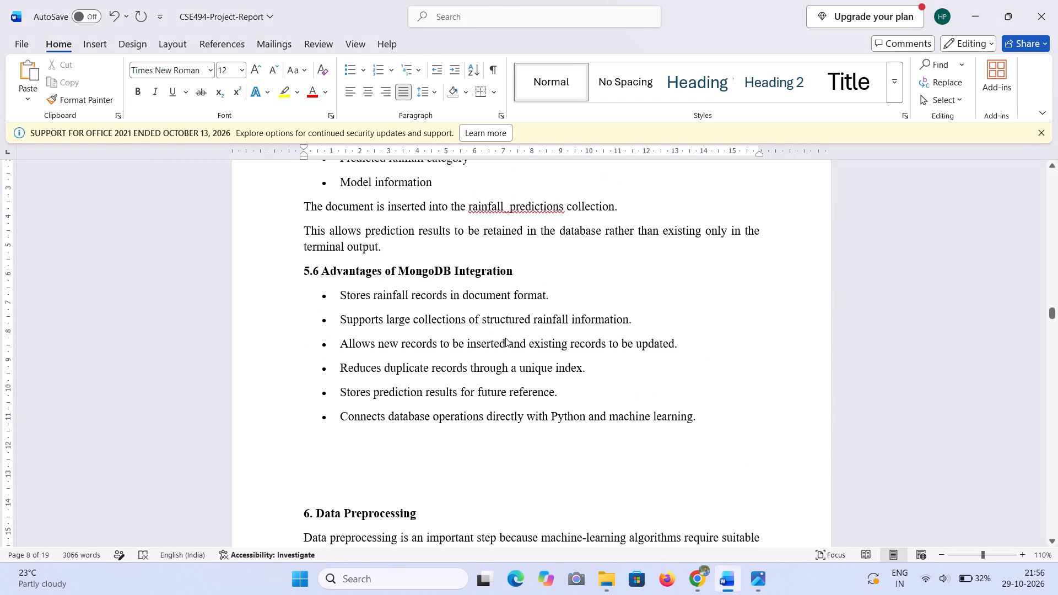
Shrink the pasted MongoDB Compass screenshot proportionally to about 12 cm wide and check its placement below section 5.6.
click(551, 345)
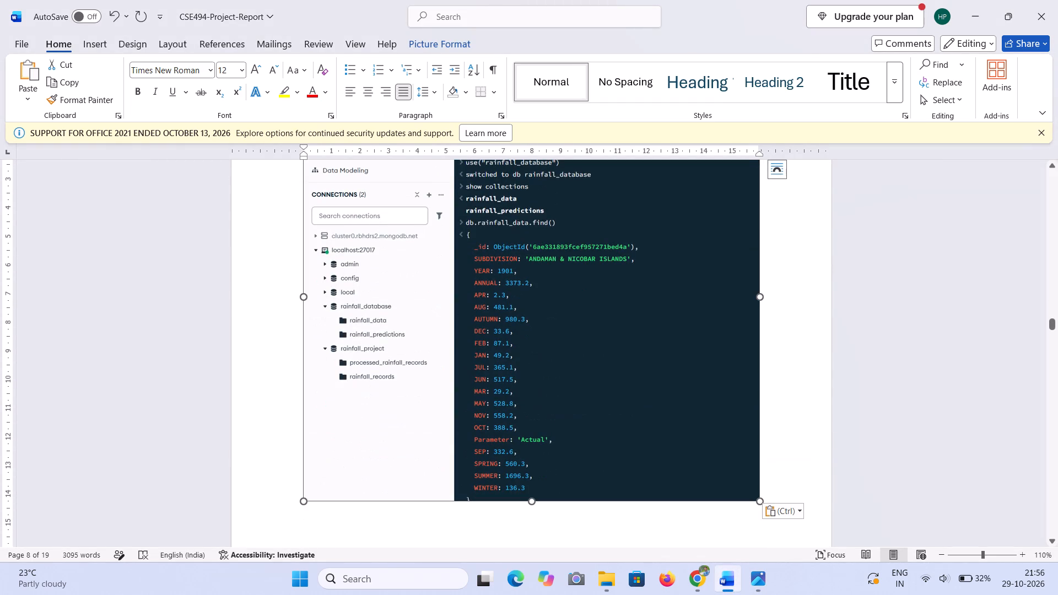
drag(761, 502, 536, 399)
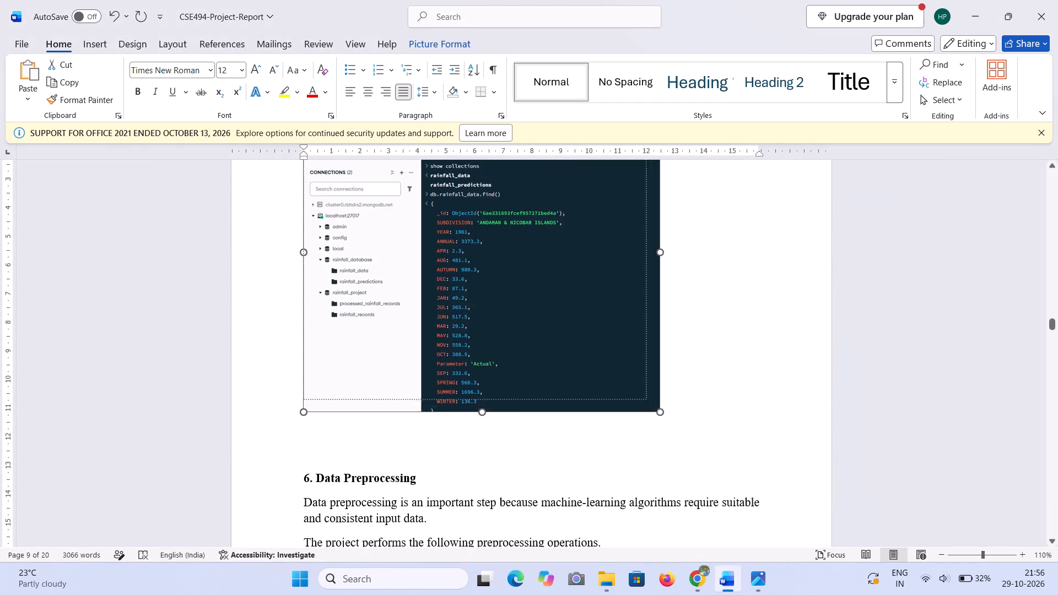
drag(536, 399, 511, 393)
scroll(511, 393, up, 1)
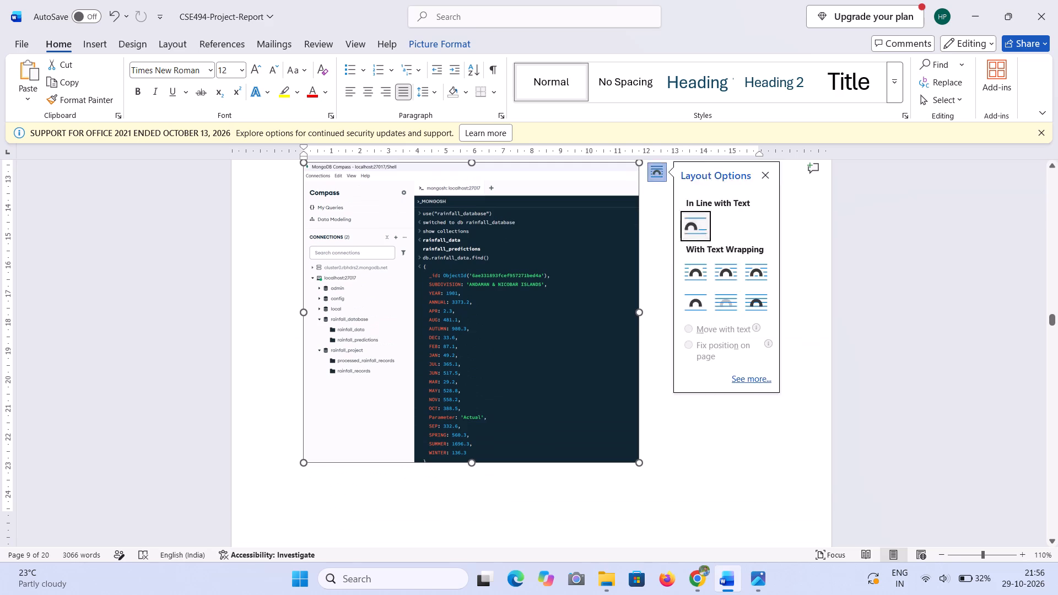
scroll(511, 393, up, 1)
scroll(716, 383, up, 1)
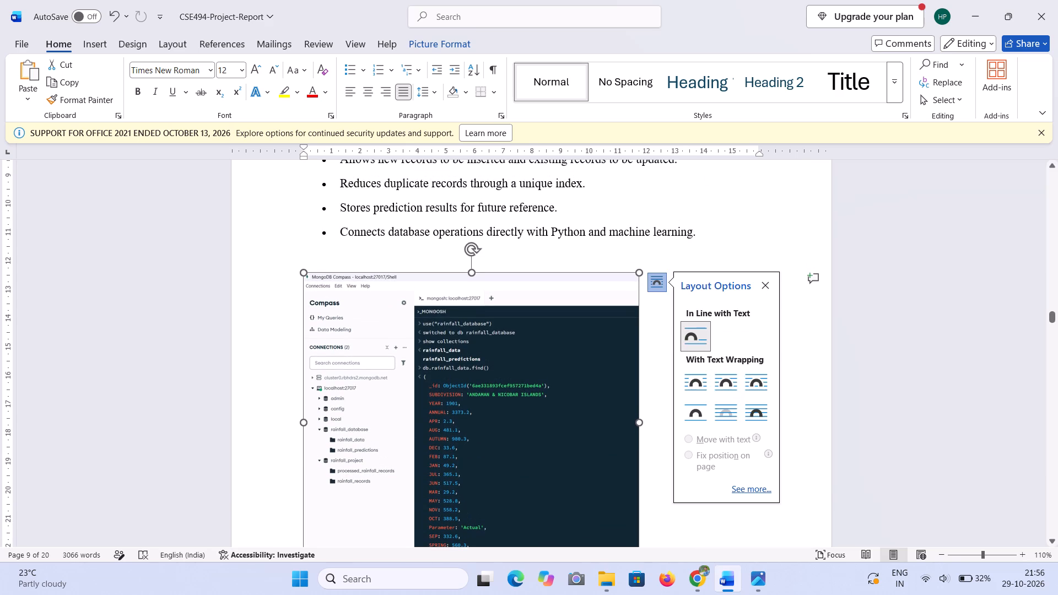
click(949, 359)
scroll(949, 359, up, 2)
scroll(949, 359, down, 1)
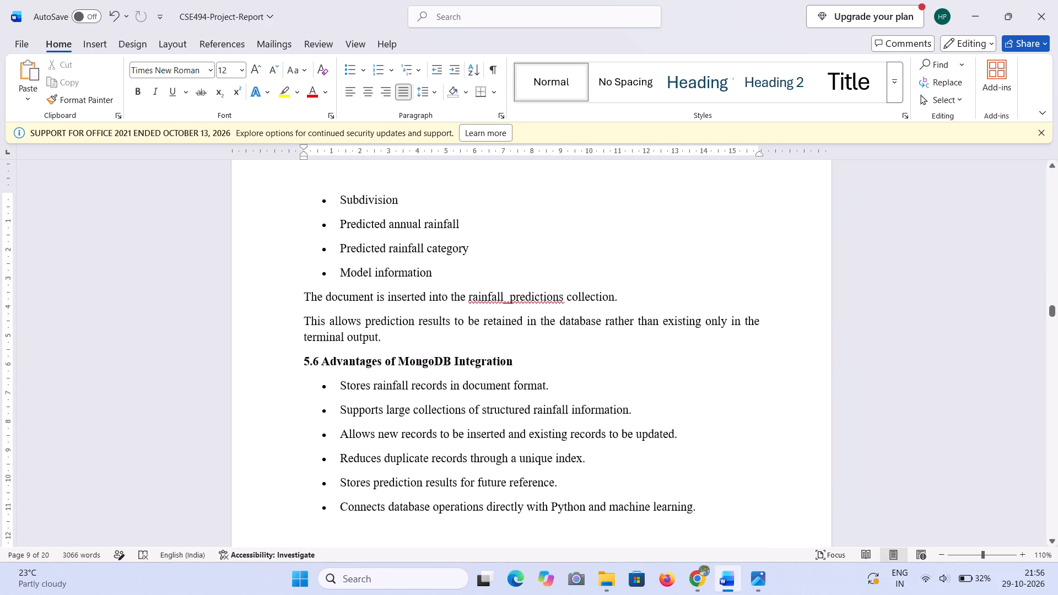
scroll(949, 359, down, 3)
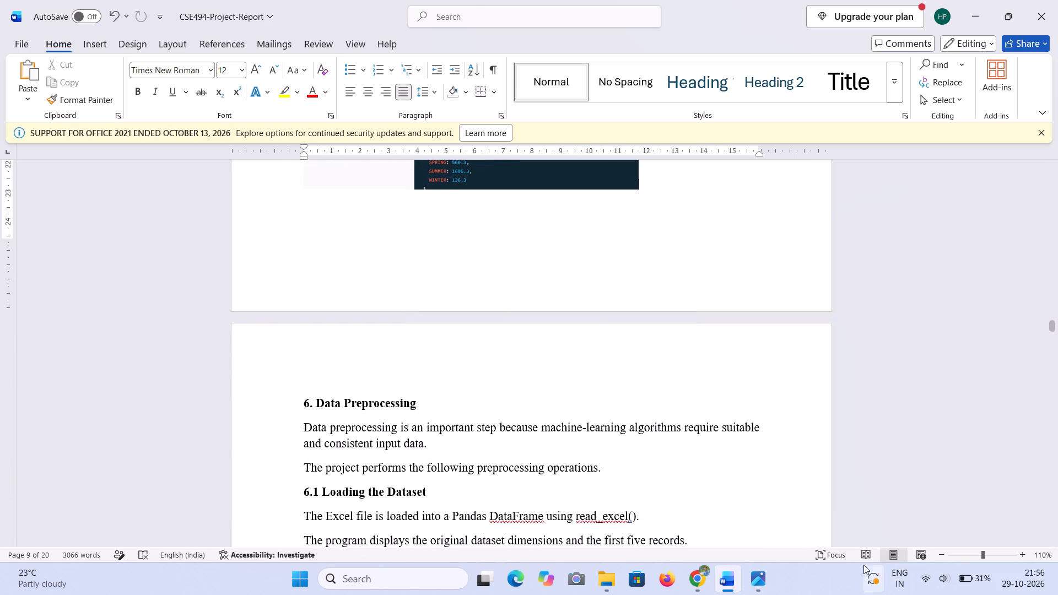
Switch to Photos, find the rainfall_classification.py code screenshot showing the import statements, and copy it.
click(760, 564)
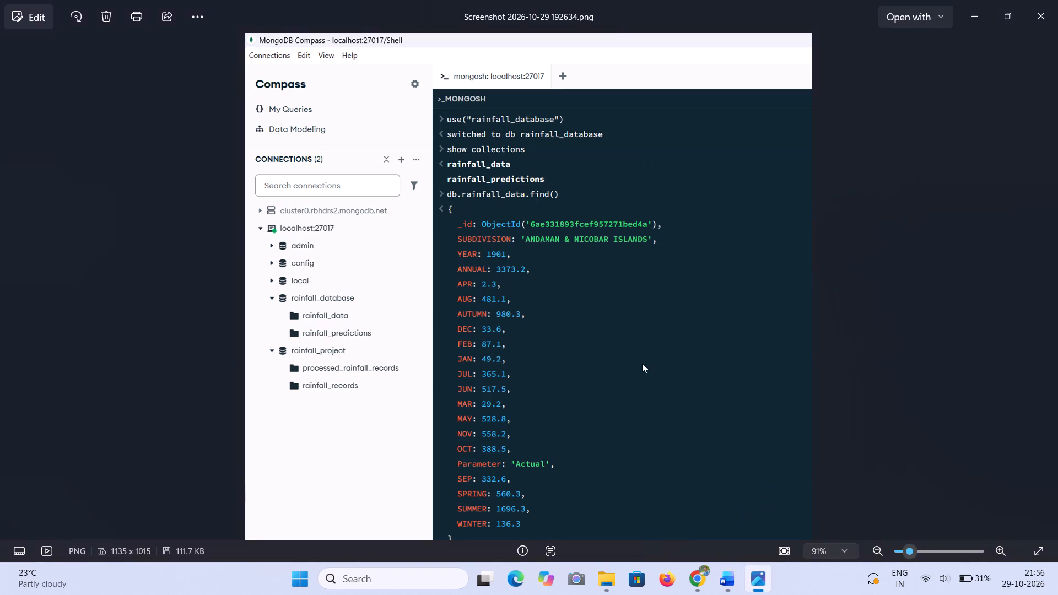
key(Right)
key(Right)
key(Right)
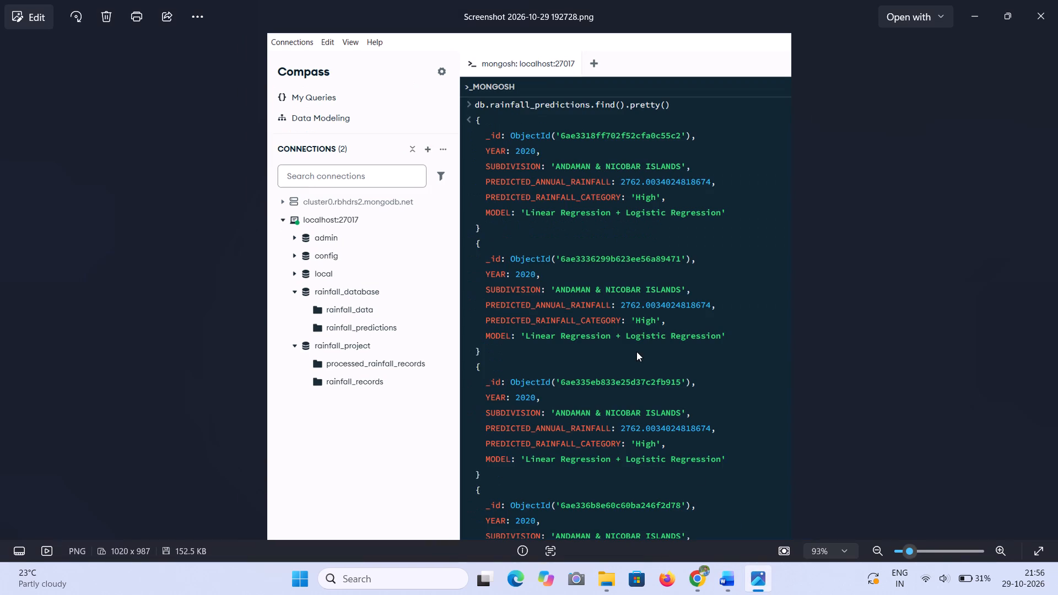
key(Left)
key(Left)
key(Left)
key(Left)
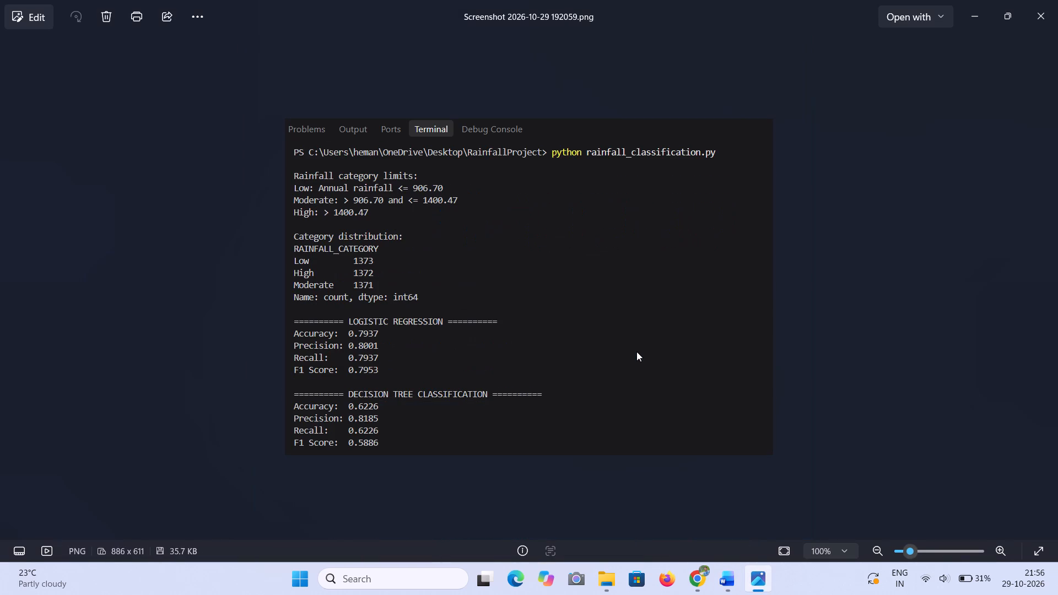
key(Left)
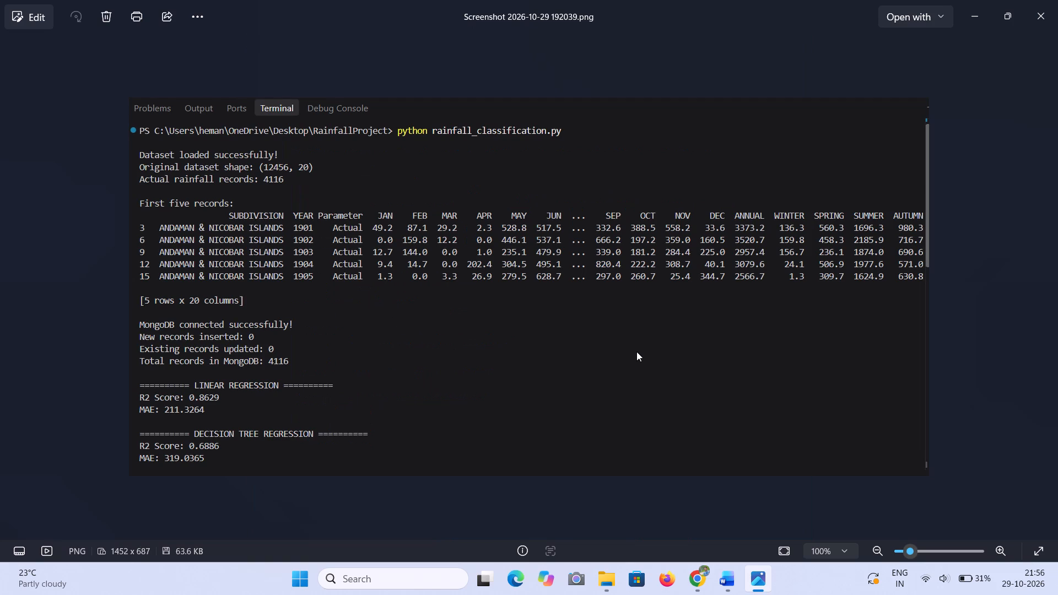
key(Left)
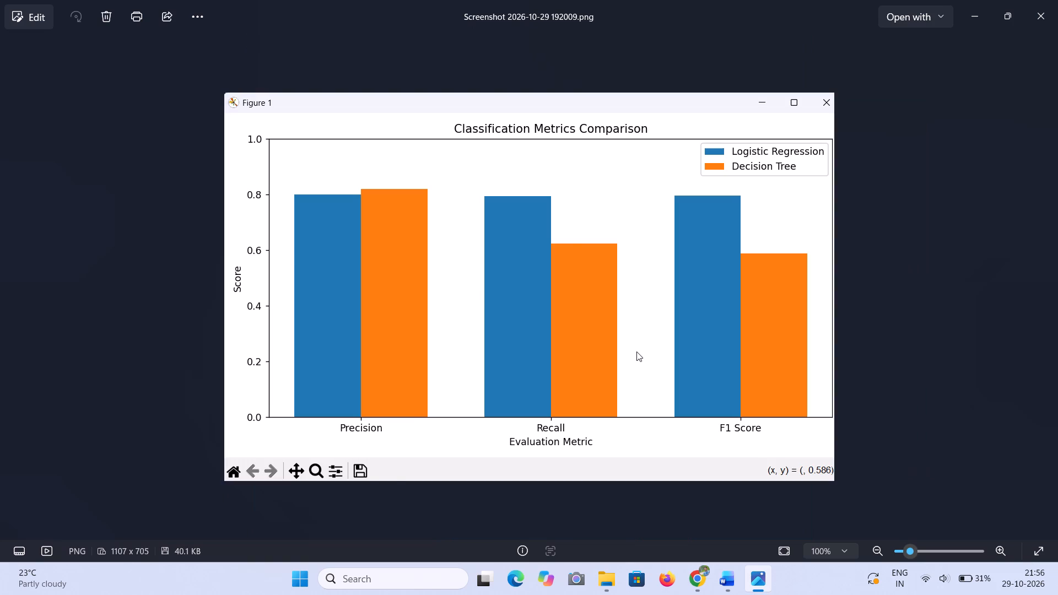
key(Left)
key(Right)
key(Right)
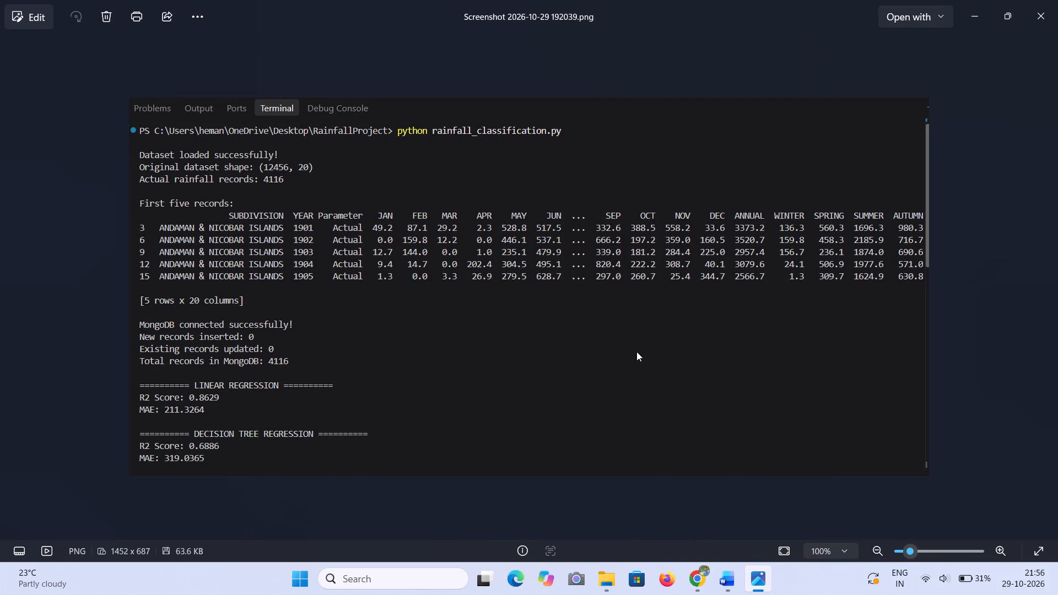
key(Left)
key(Left)
key(Left)
key(Left)
key(Left)
key(Left)
key(Left)
key(Left)
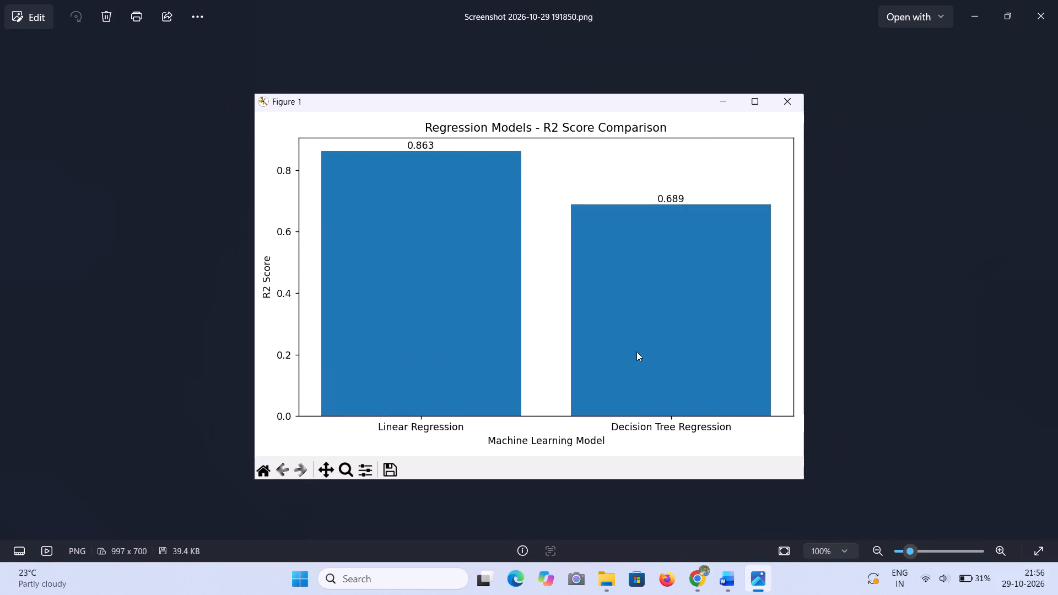
key(Left)
key(Left)
key(Left)
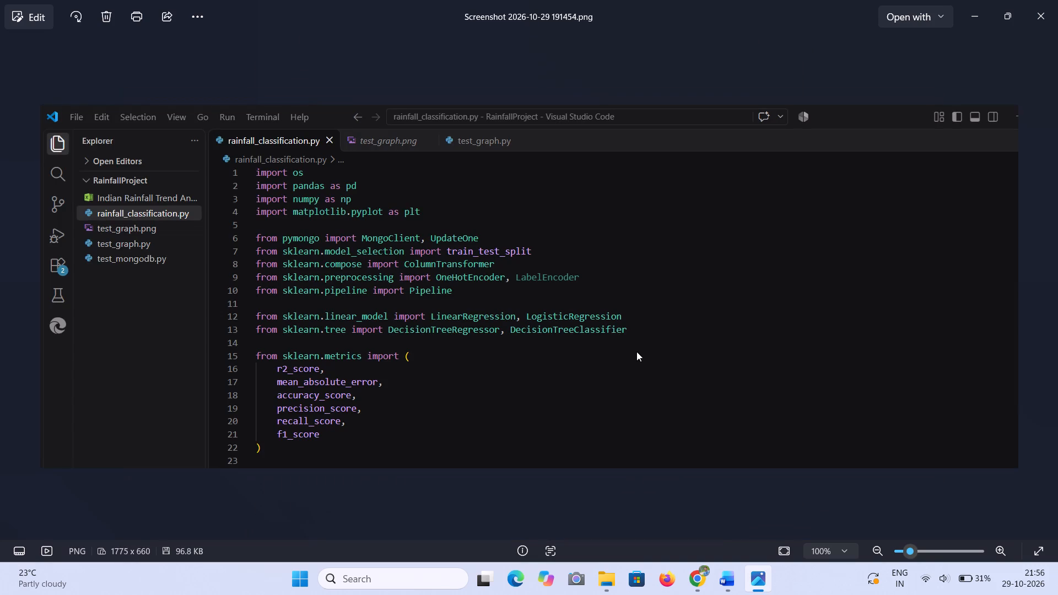
key(ctrl+c)
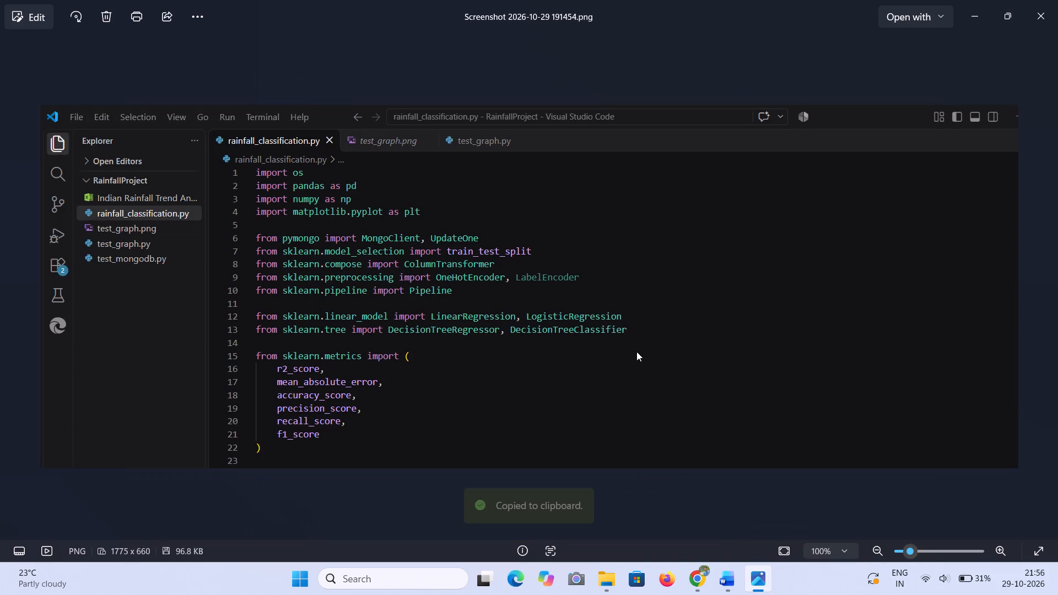
Switch back to the report in Word and paste the code screenshot on a new line below the random_state=42 sentence ending section 6.9.
click(725, 575)
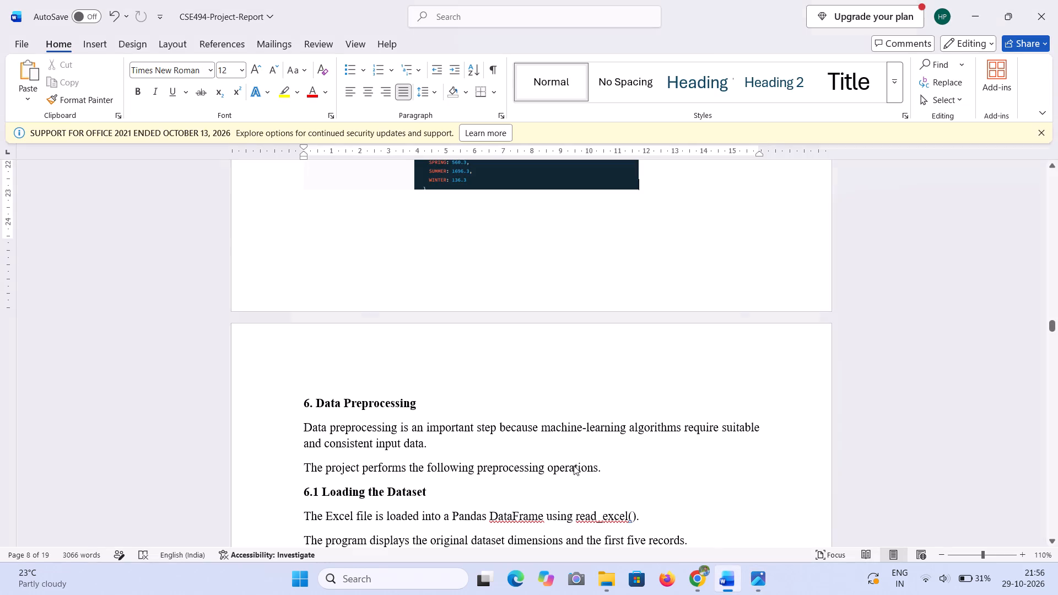
scroll(542, 429, down, 3)
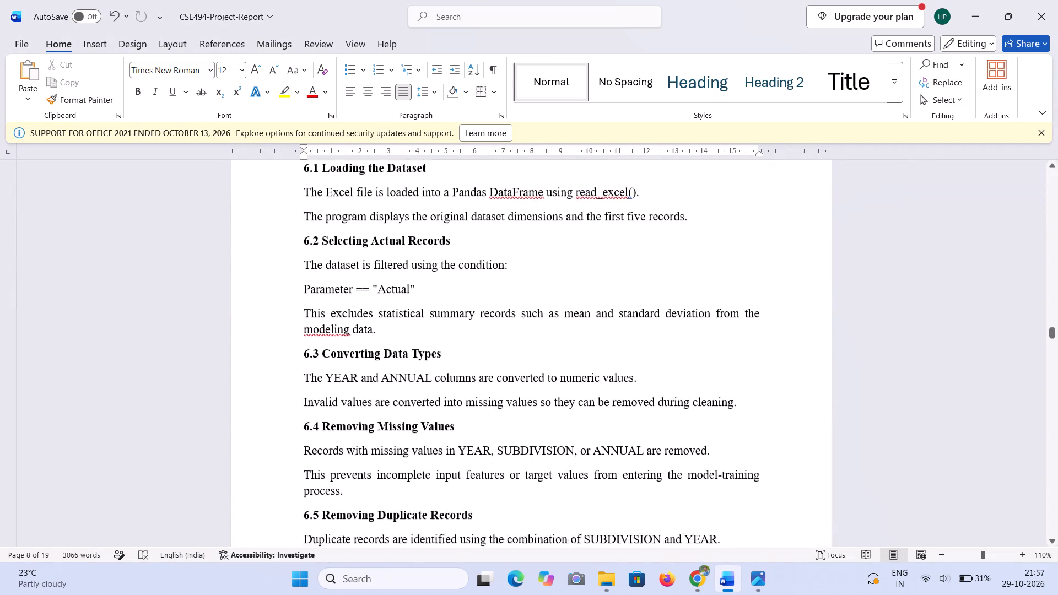
scroll(542, 429, down, 4)
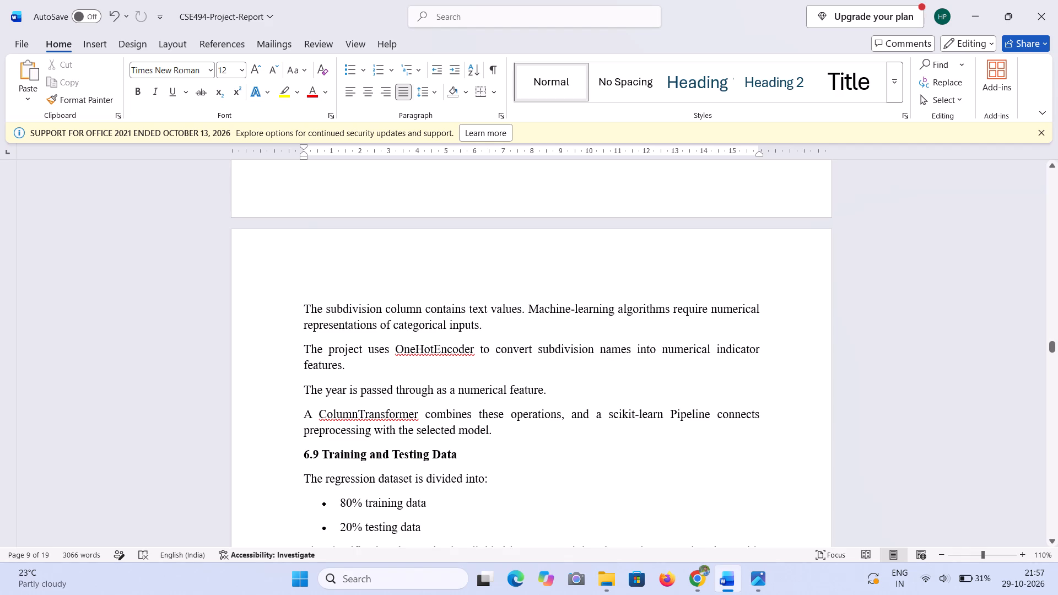
scroll(542, 429, down, 2)
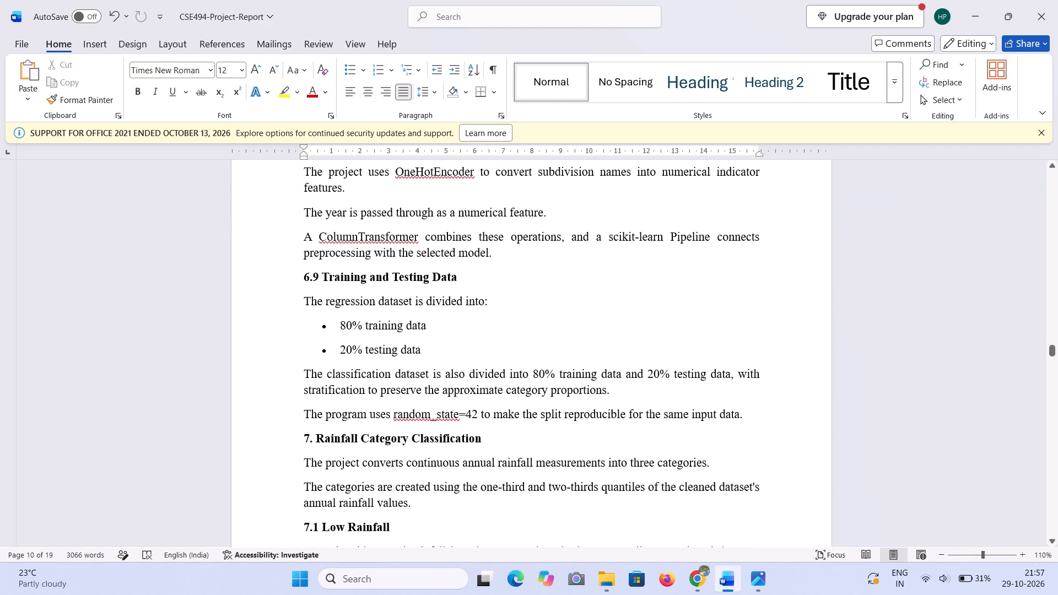
scroll(678, 415, down, 1)
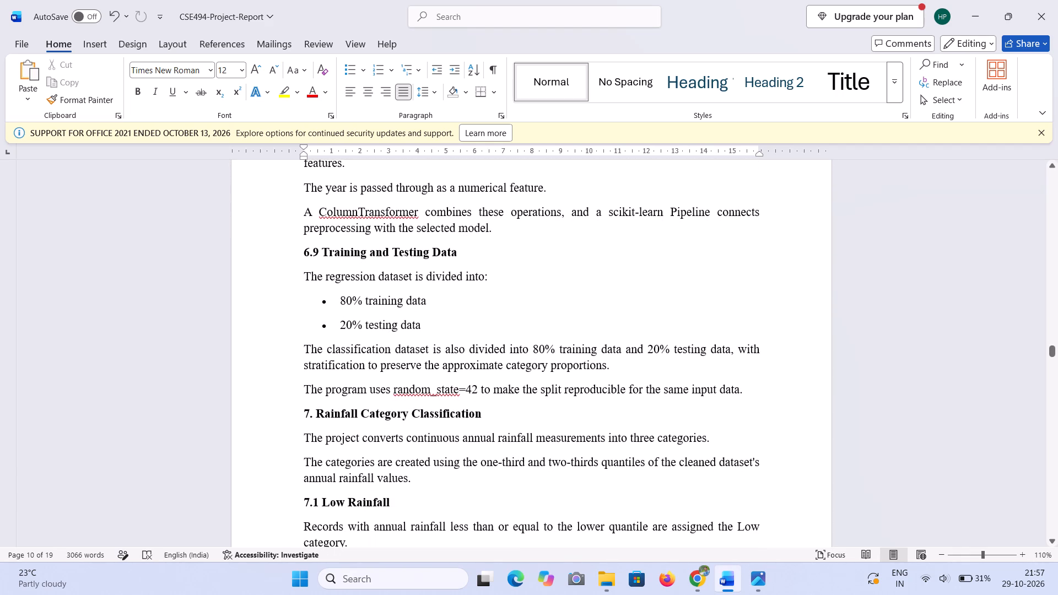
click(753, 388)
key(Return)
key(ctrl+v)
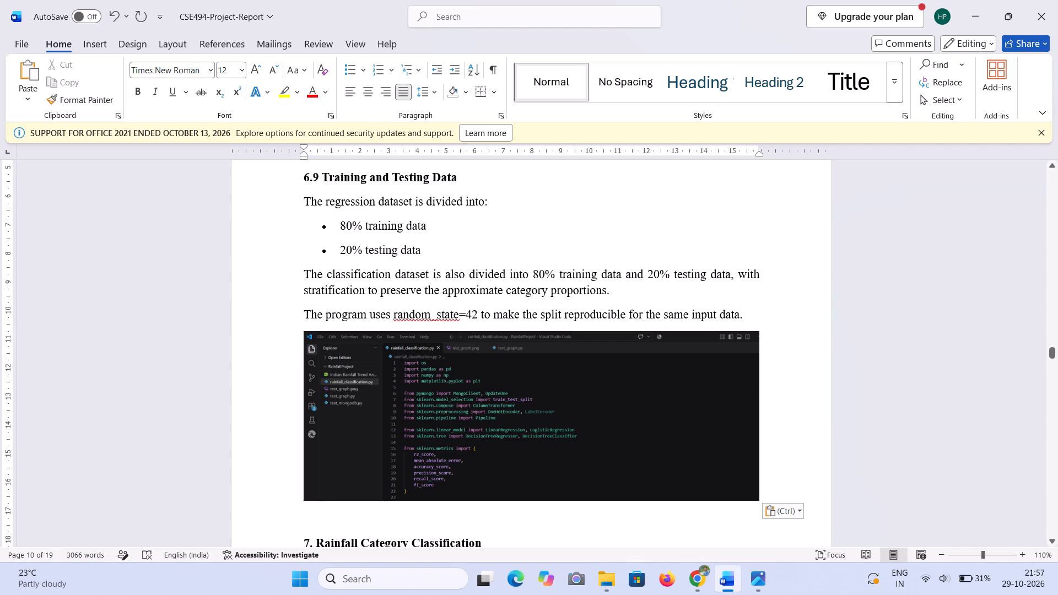
Switch to Photos and copy the terminal screenshot showing the rainfall category limits, category distribution and classification model scores.
click(749, 569)
key(Right)
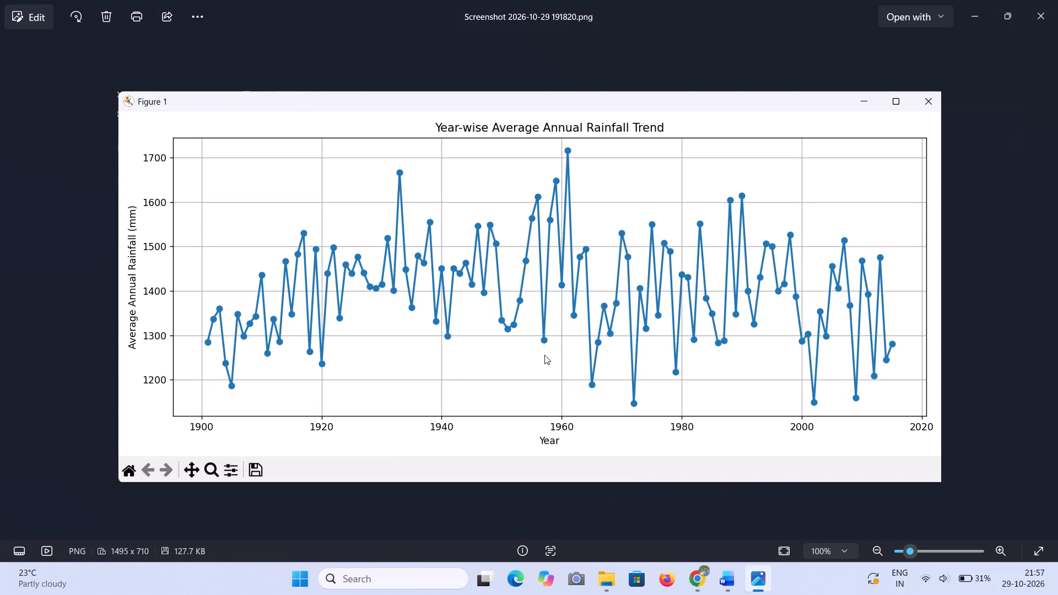
key(Right)
key(Right)
key(Right)
key(Right)
key(Right)
key(Right)
key(Right)
key(Right)
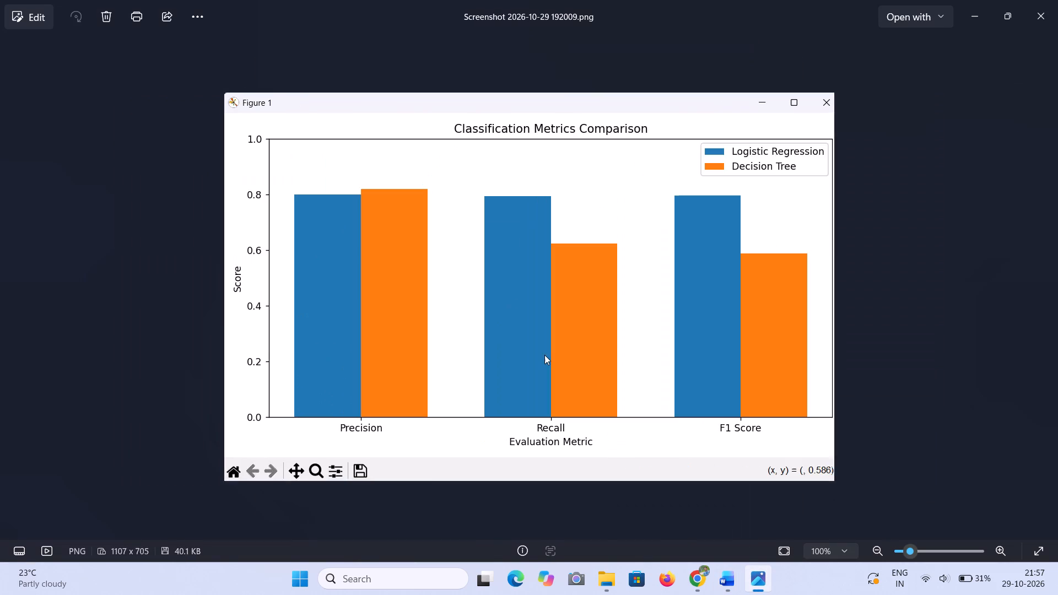
key(Right)
key(Right)
key(Right)
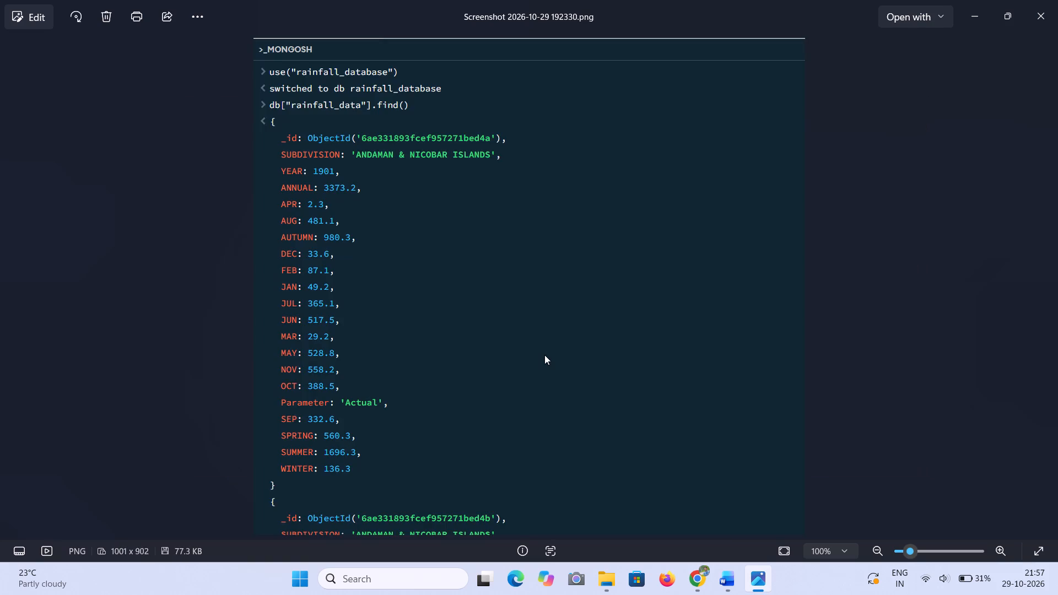
key(Left)
key(Left)
key(Left)
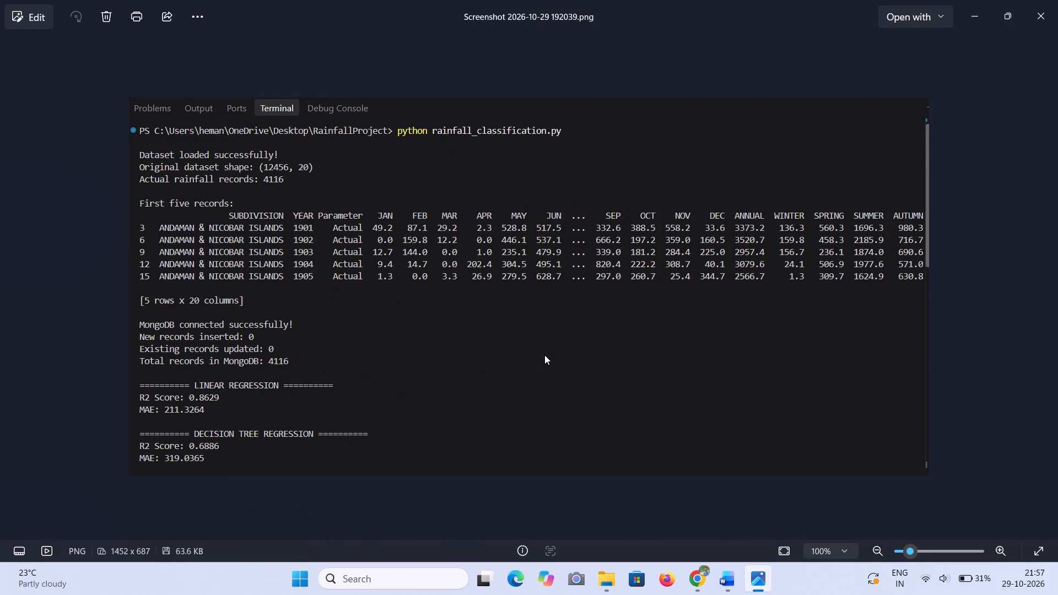
key(Right)
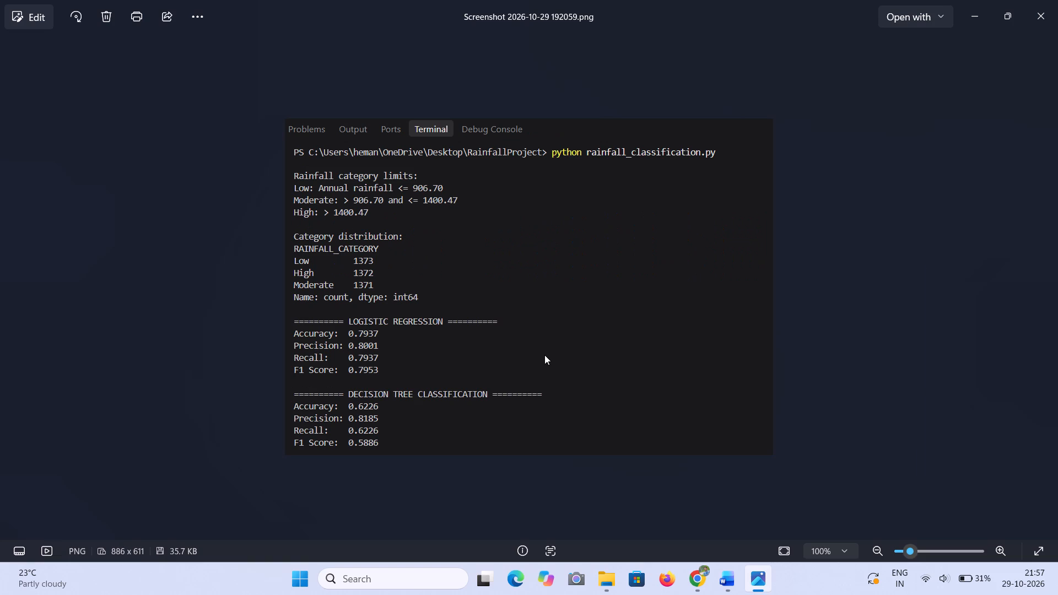
key(ctrl+c)
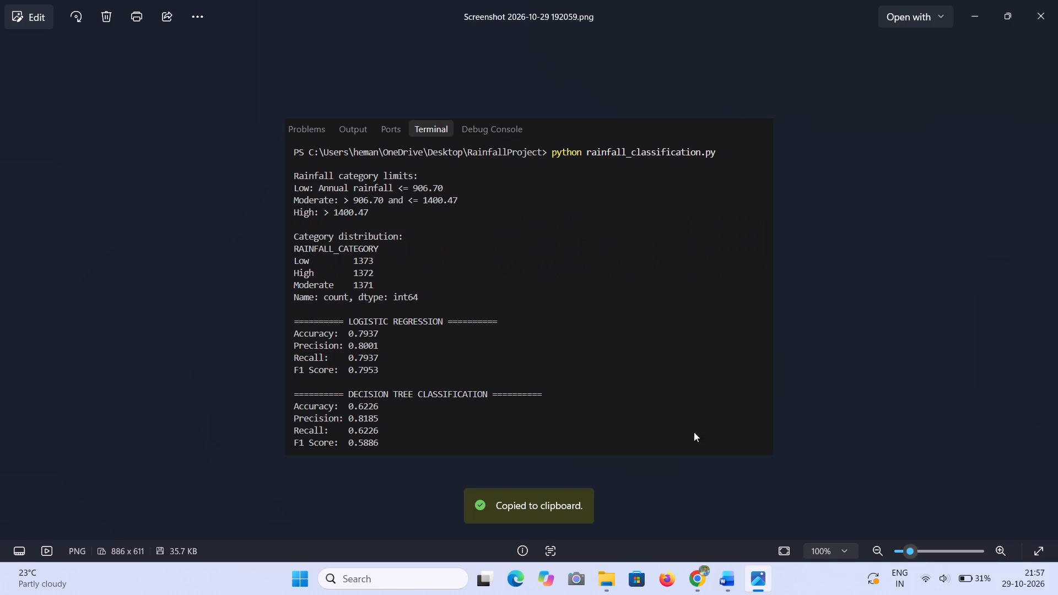
Switch back to the report in Word and check section 6.9 around the pasted code screenshot.
click(732, 567)
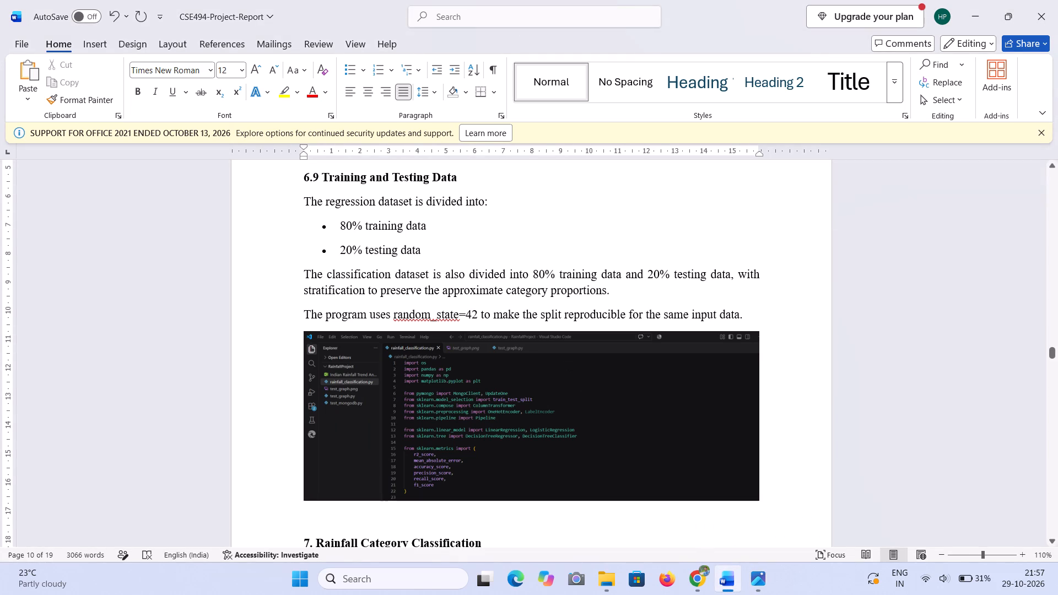
scroll(566, 361, up, 1)
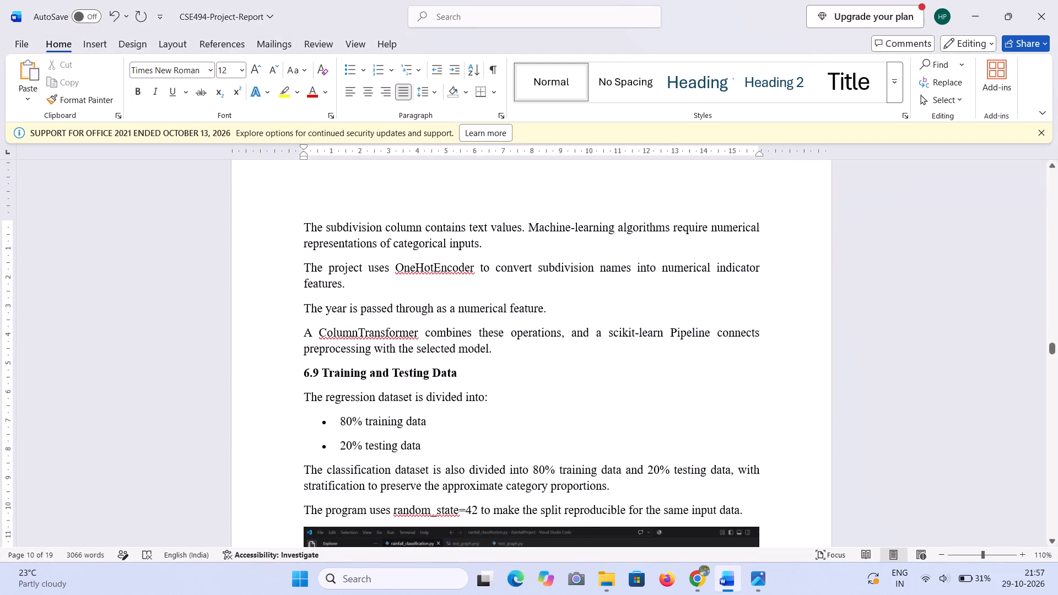
scroll(566, 361, up, 1)
scroll(566, 361, down, 1)
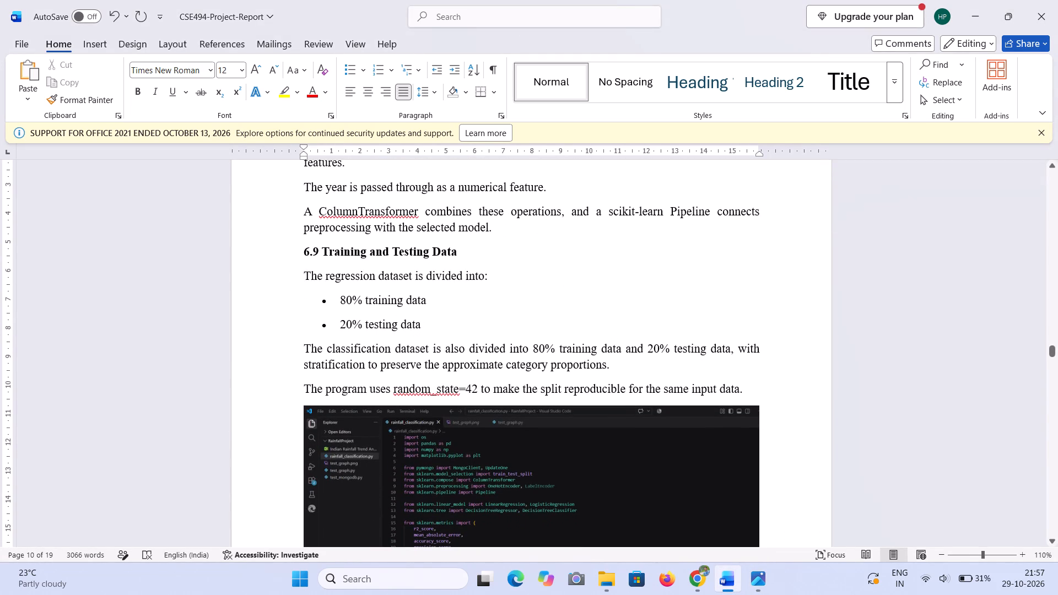
Search Windows for "kuro" and open the Kuro app.
text(kuro)
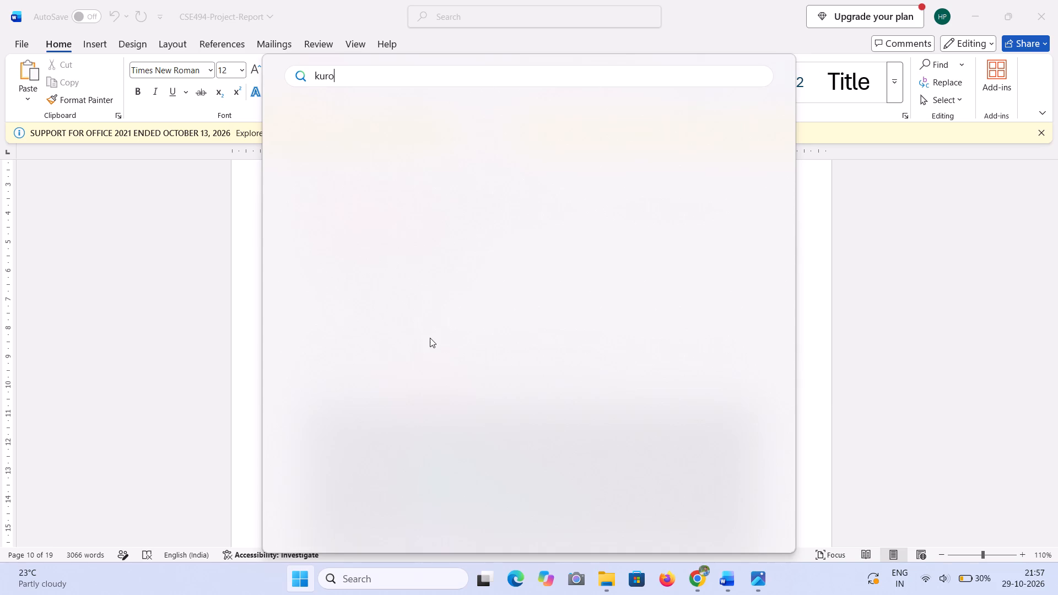
click(562, 291)
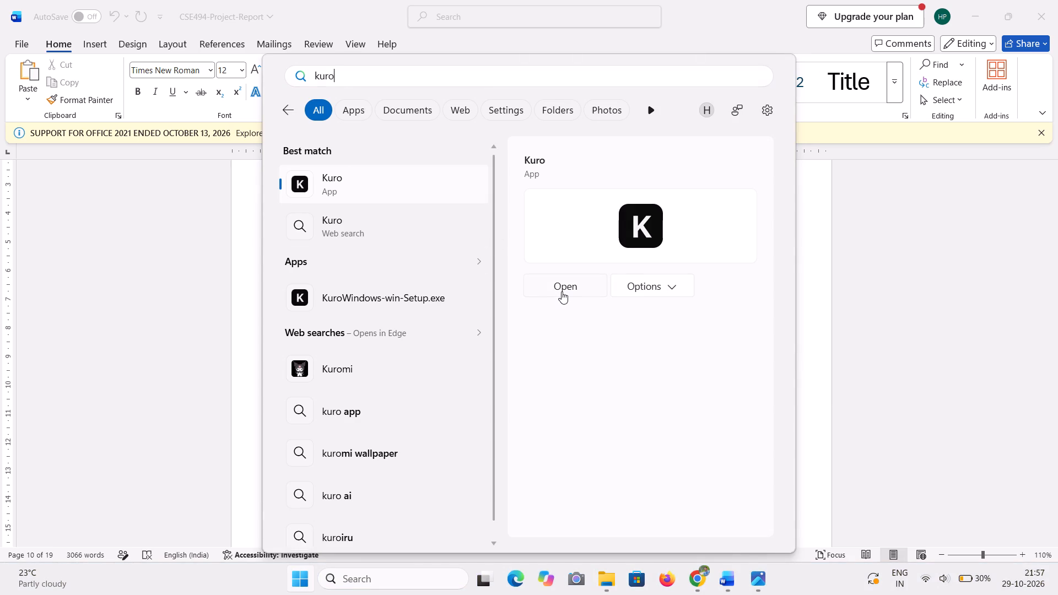
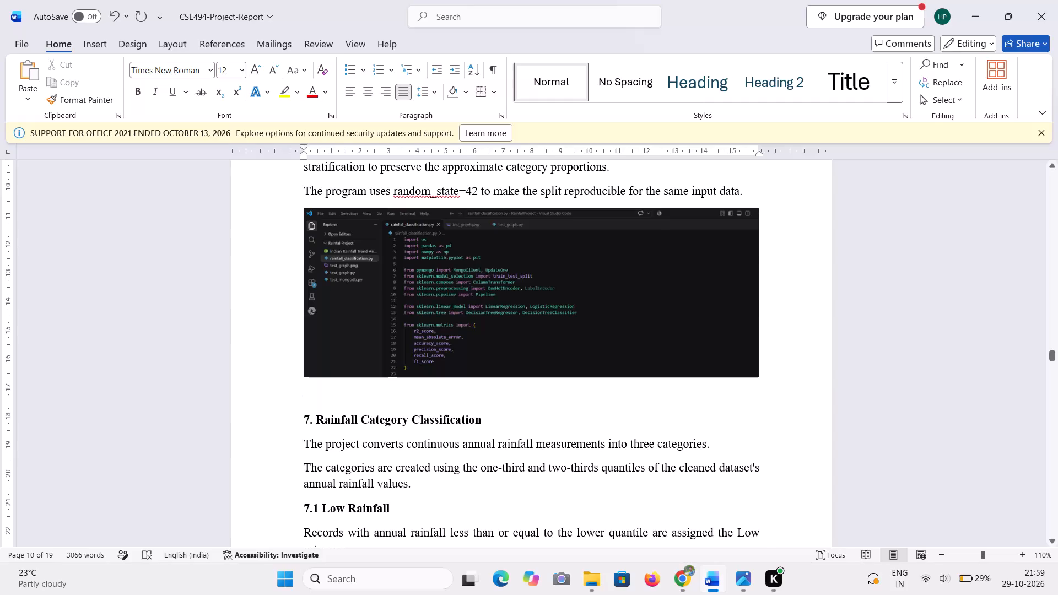
Review the report from the code screenshot in section 6.9 through the Linear Regression limitations in section 8.1.
scroll(978, 405, up, 1)
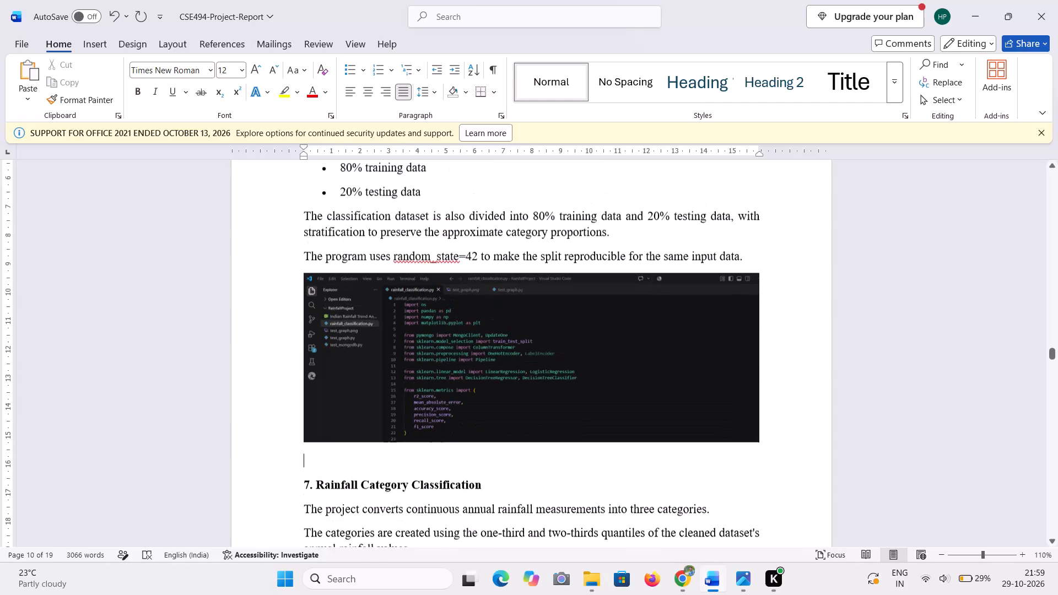
scroll(978, 405, up, 1)
scroll(978, 405, left, 1)
scroll(978, 405, down, 1)
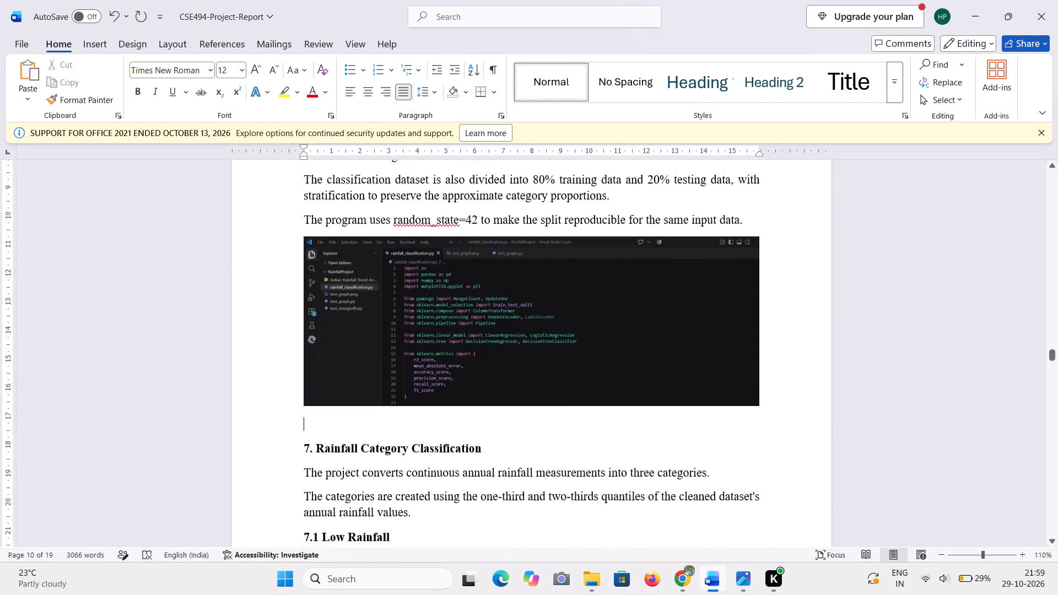
scroll(978, 405, down, 5)
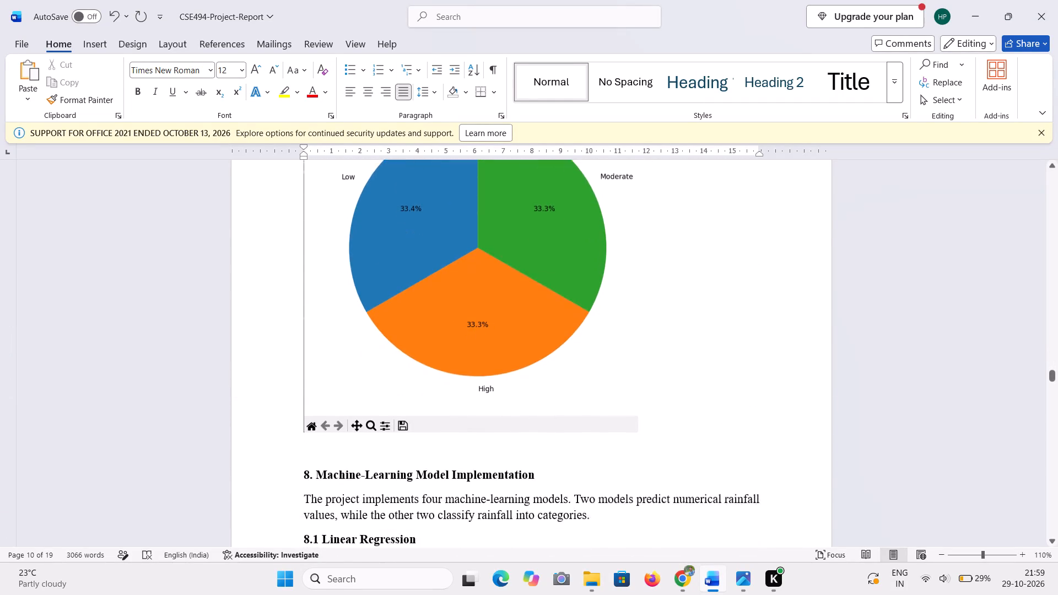
scroll(978, 405, down, 4)
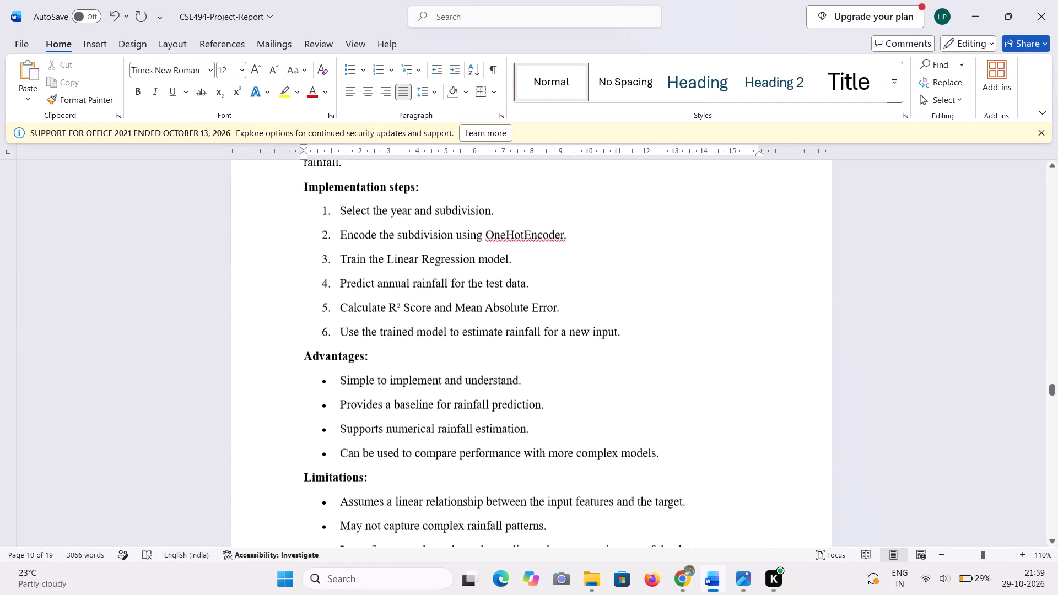
scroll(978, 405, down, 1)
scroll(978, 405, up, 2)
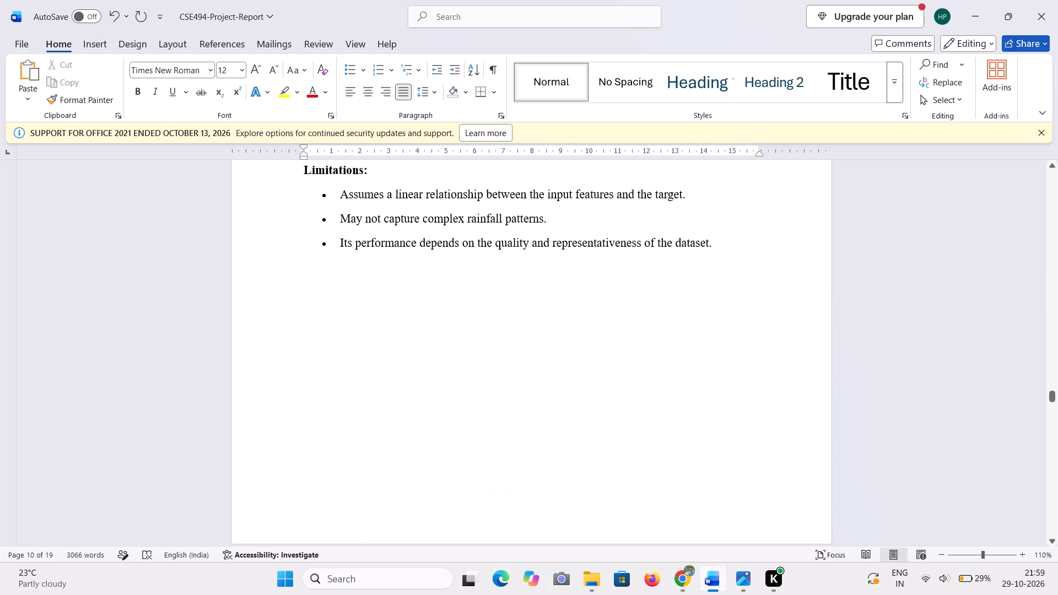
scroll(877, 403, up, 1)
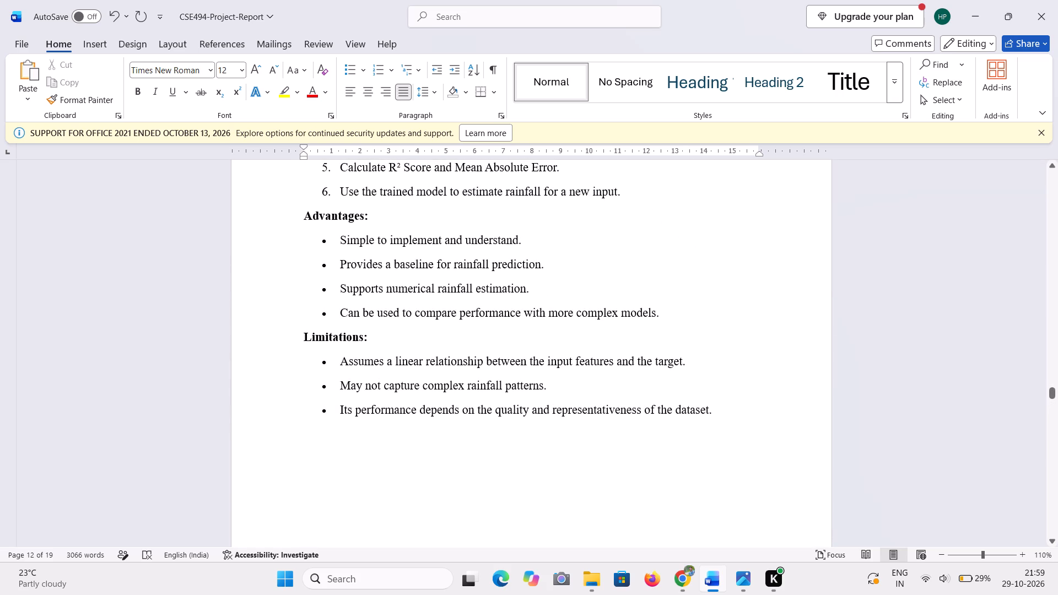
Examine the blank space between the section 8.1 Limitations list and the Linear Regression scatter chart on the following page.
click(602, 498)
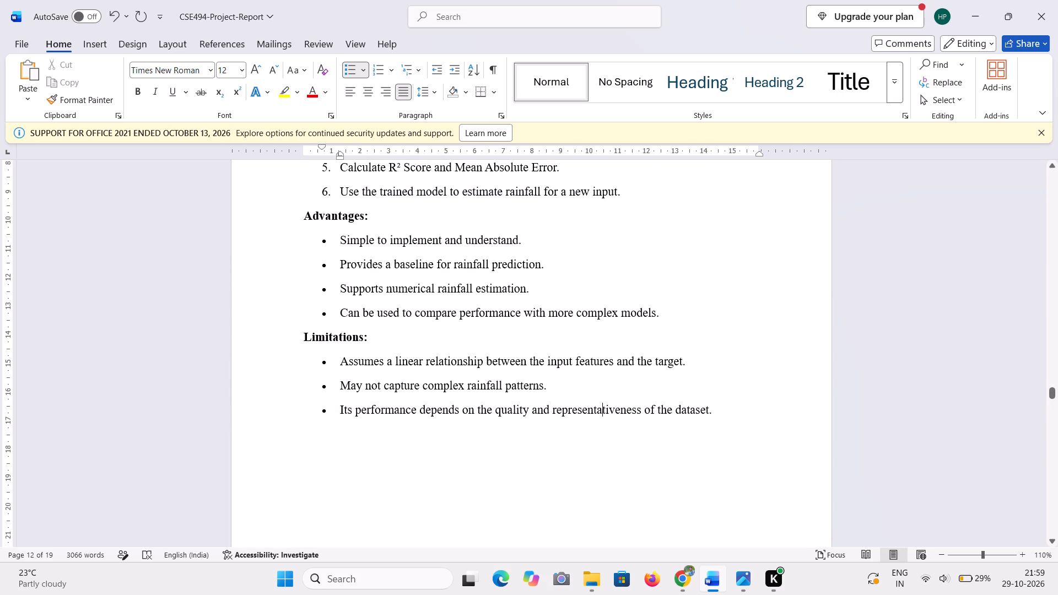
scroll(602, 498, down, 1)
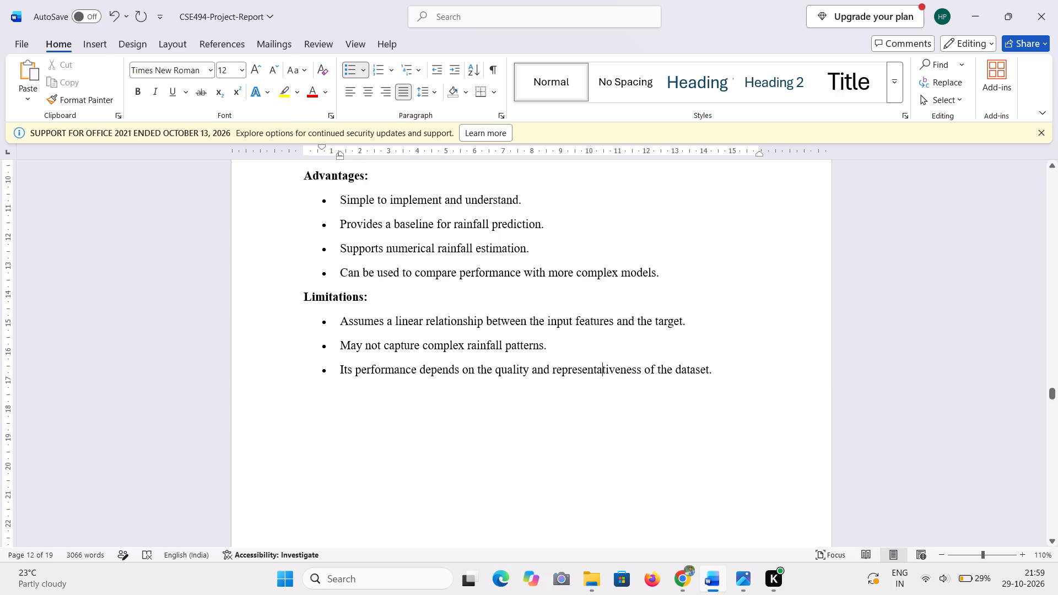
scroll(602, 498, up, 1)
scroll(602, 498, down, 1)
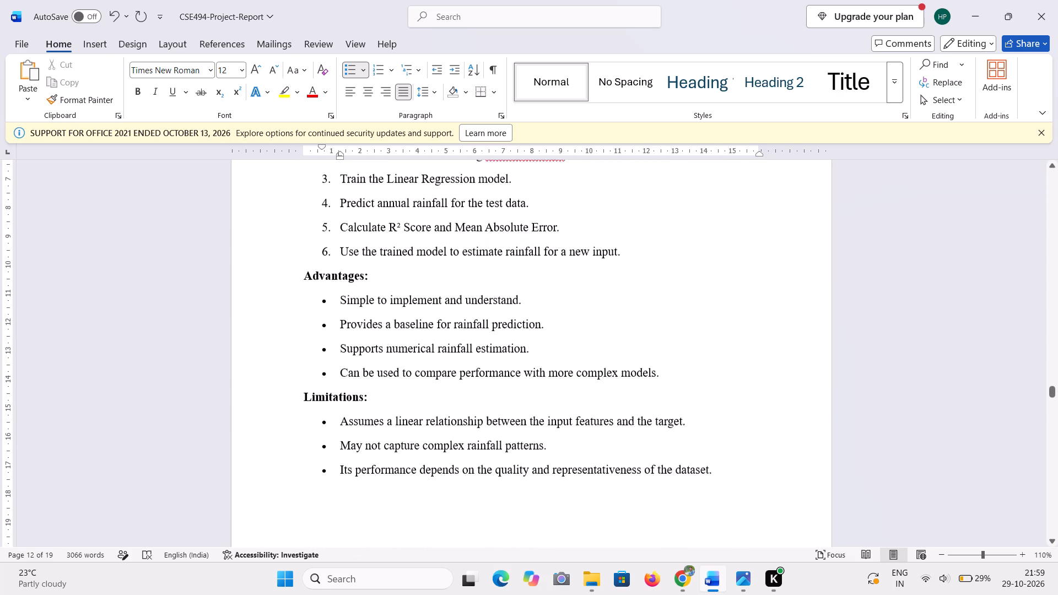
scroll(602, 498, down, 1)
scroll(471, 520, down, 1)
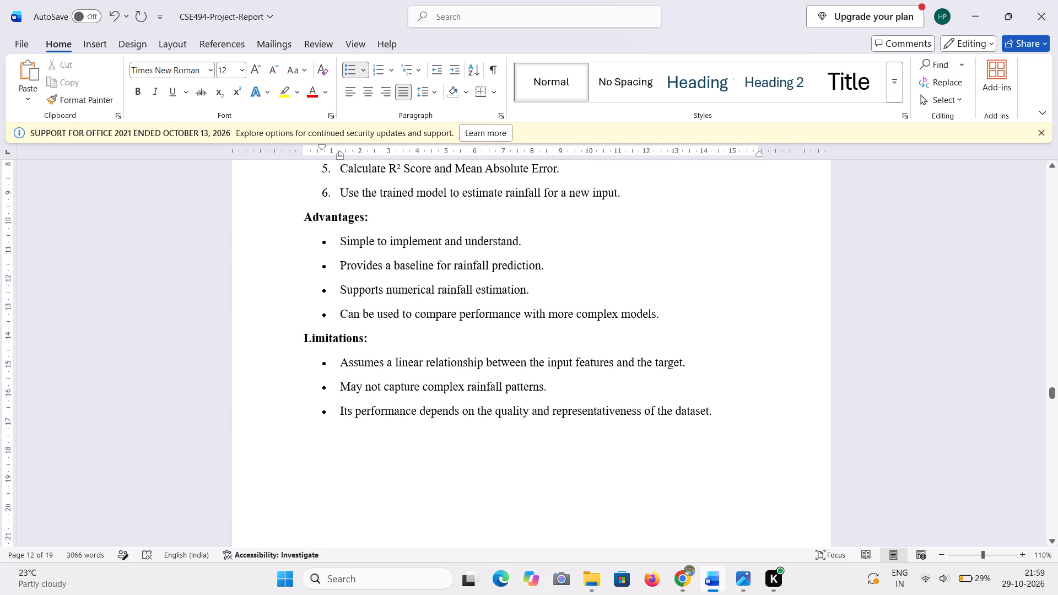
scroll(471, 520, down, 1)
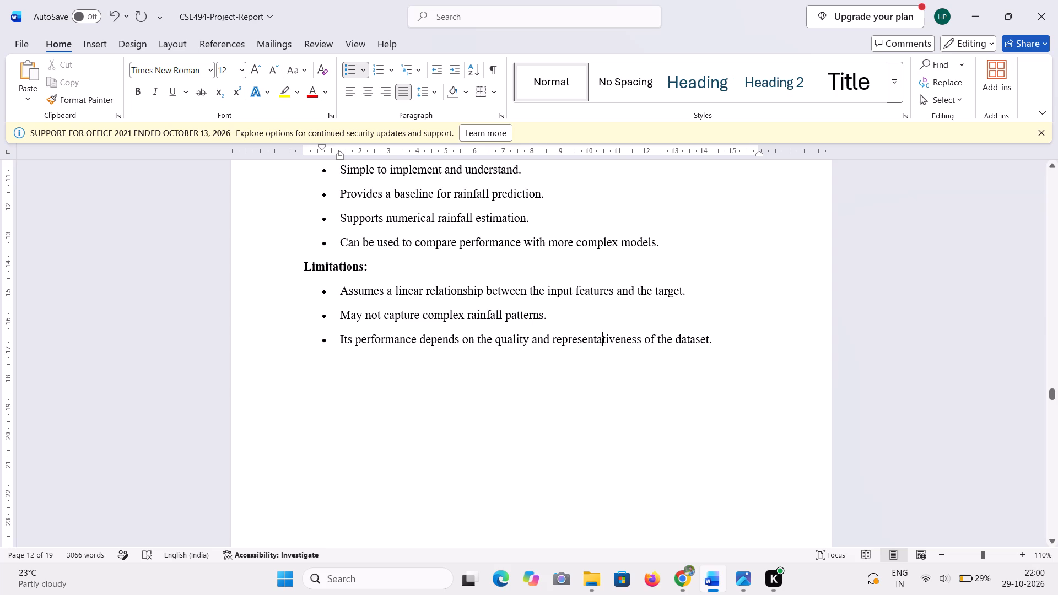
scroll(511, 504, down, 1)
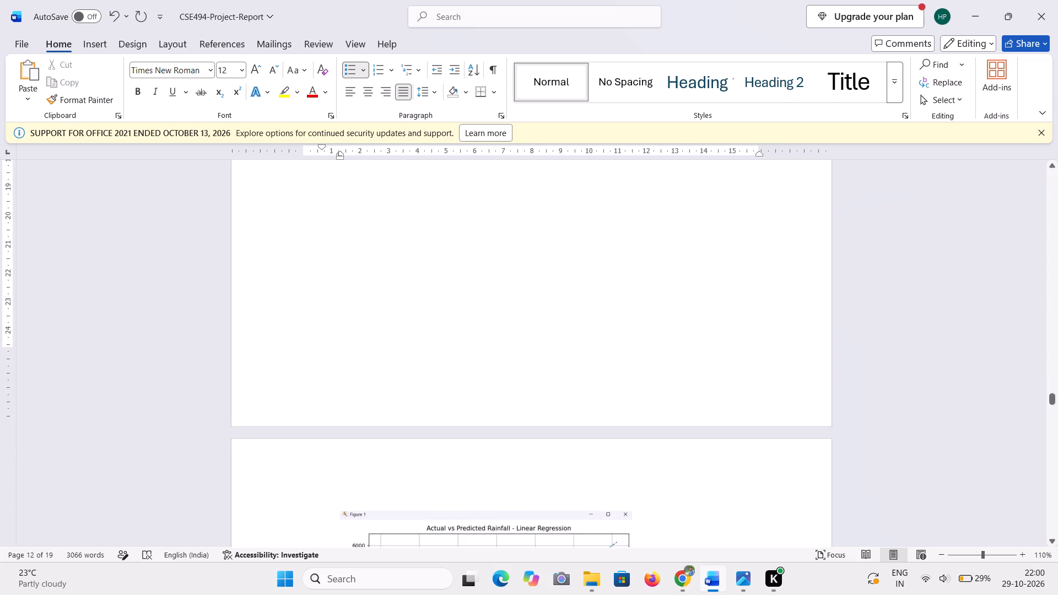
scroll(511, 504, down, 2)
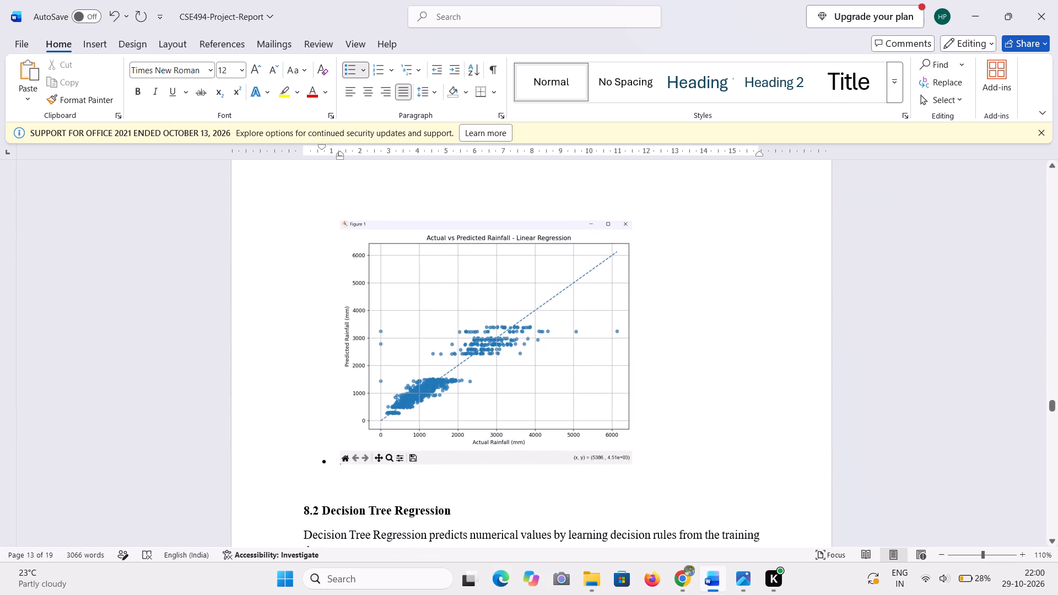
Remove the bullet and indent from the Linear Regression chart's paragraph so the chart sits at the page's text margin.
scroll(331, 372, up, 1)
click(299, 309)
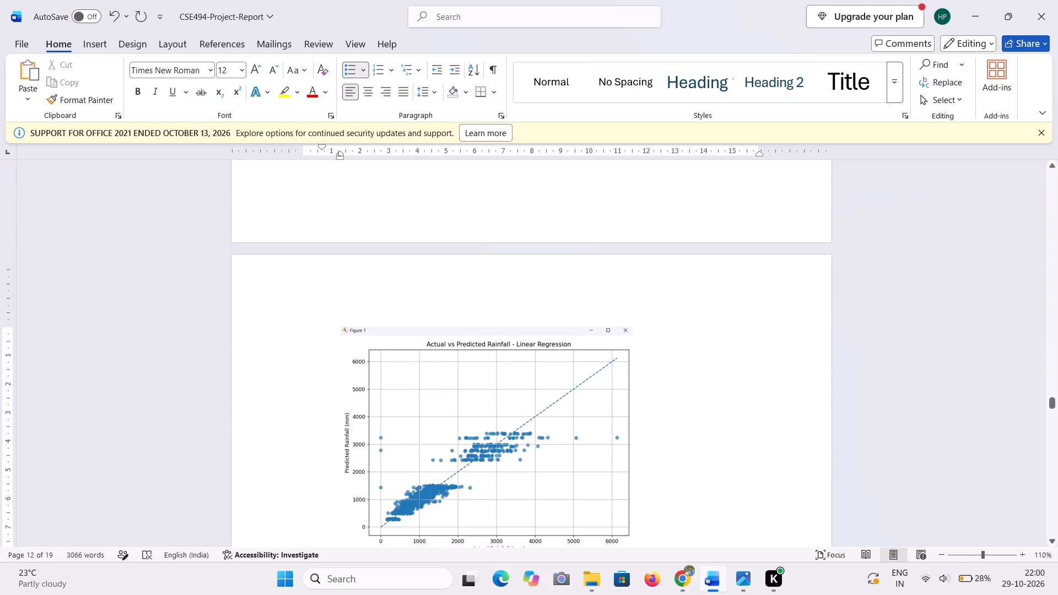
scroll(299, 309, up, 1)
scroll(299, 309, down, 2)
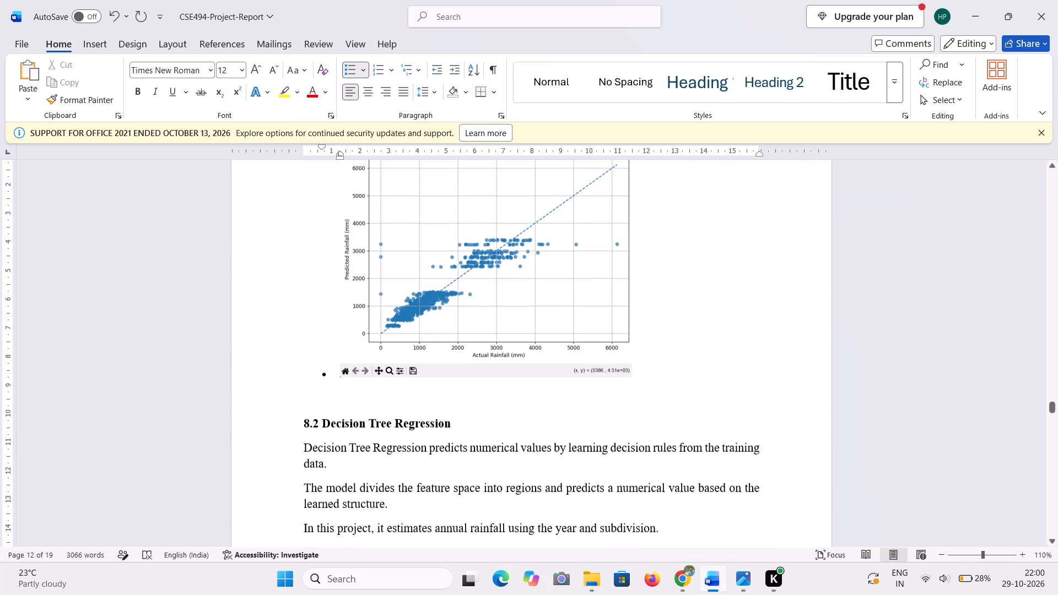
key(BackSpace)
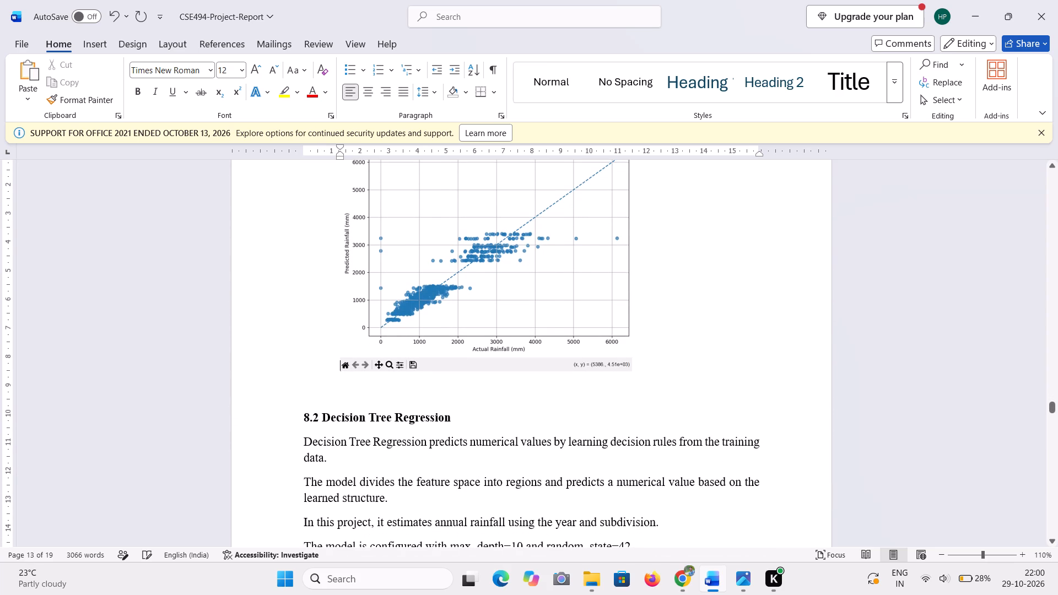
key(BackSpace)
key(BackSpace)
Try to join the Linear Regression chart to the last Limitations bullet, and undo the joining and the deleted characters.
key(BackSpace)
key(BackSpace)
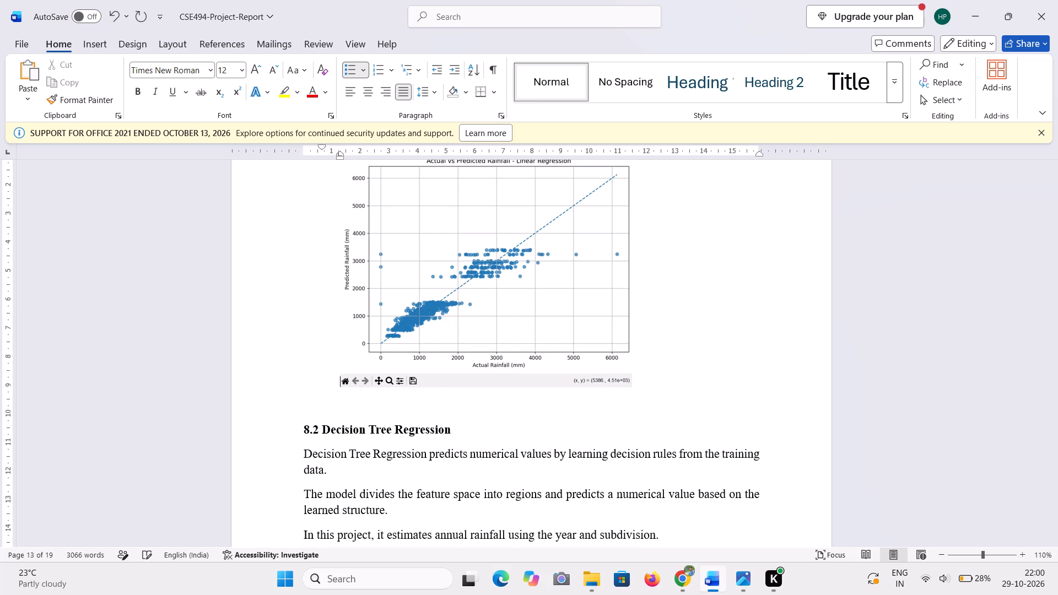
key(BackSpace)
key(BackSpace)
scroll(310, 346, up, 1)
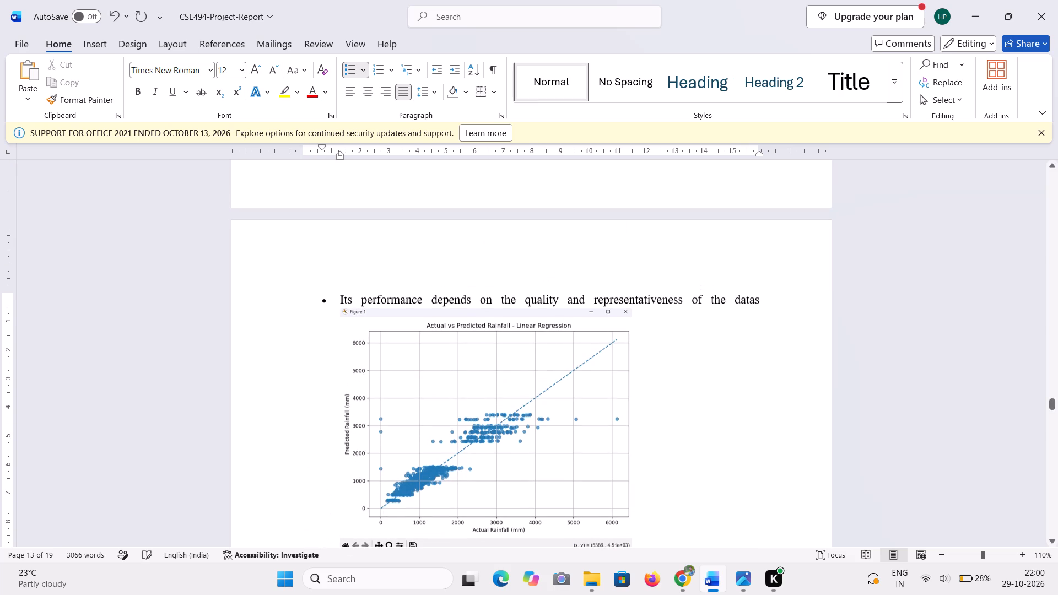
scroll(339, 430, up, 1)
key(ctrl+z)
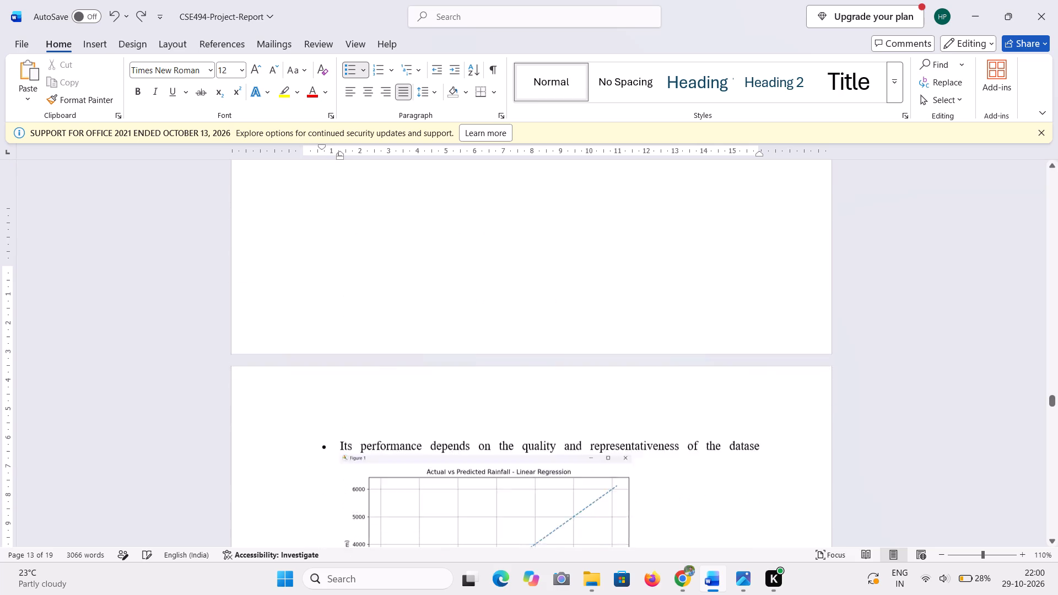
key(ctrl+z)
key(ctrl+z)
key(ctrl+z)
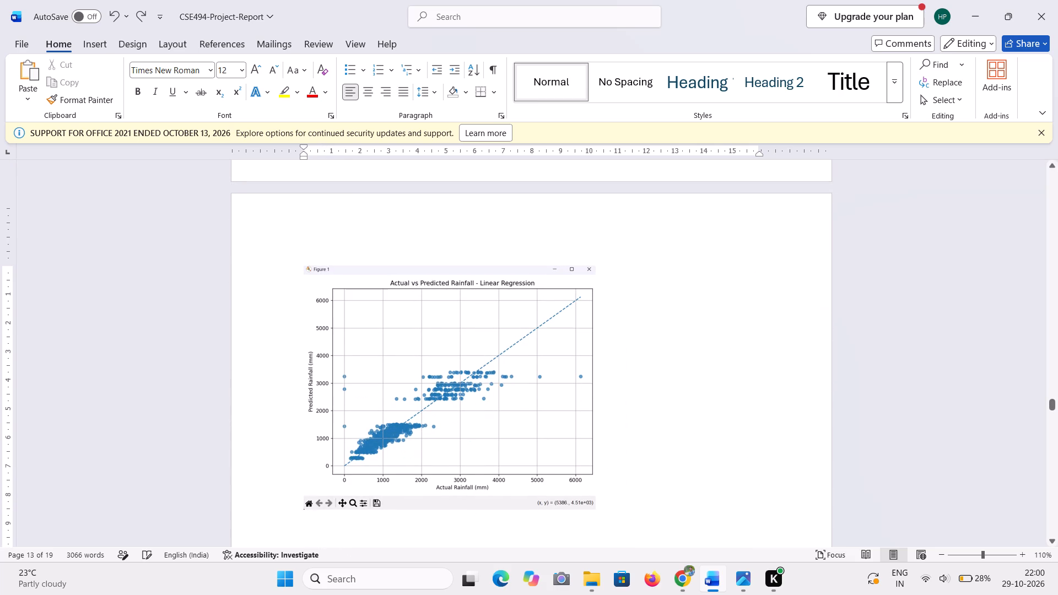
Delete the blank line between the Linear Regression chart and the 8.2 Decision Tree Regression heading.
scroll(339, 430, up, 2)
scroll(339, 430, down, 1)
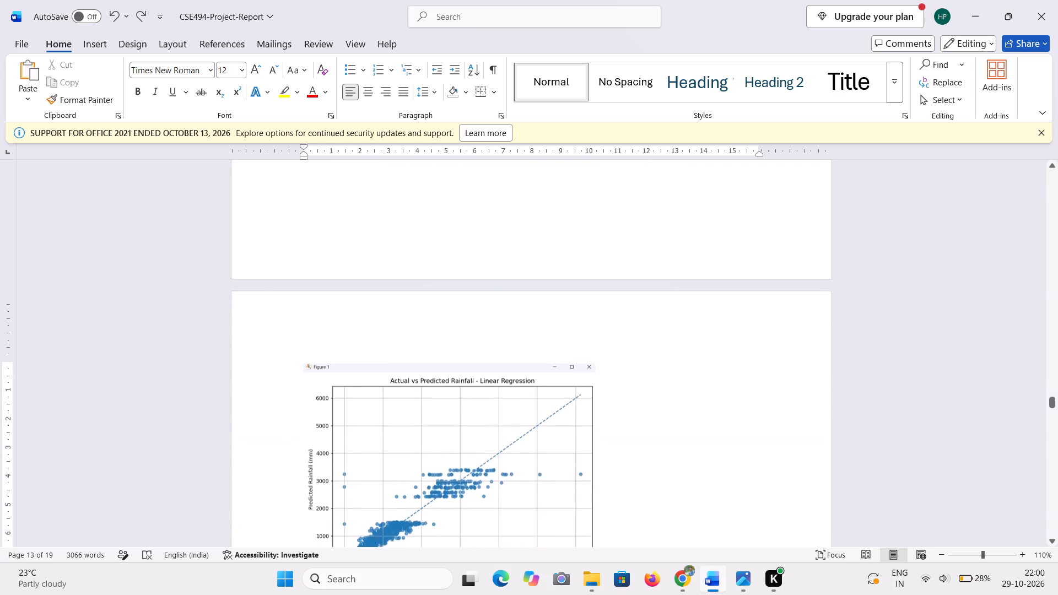
scroll(339, 430, down, 1)
click(409, 416)
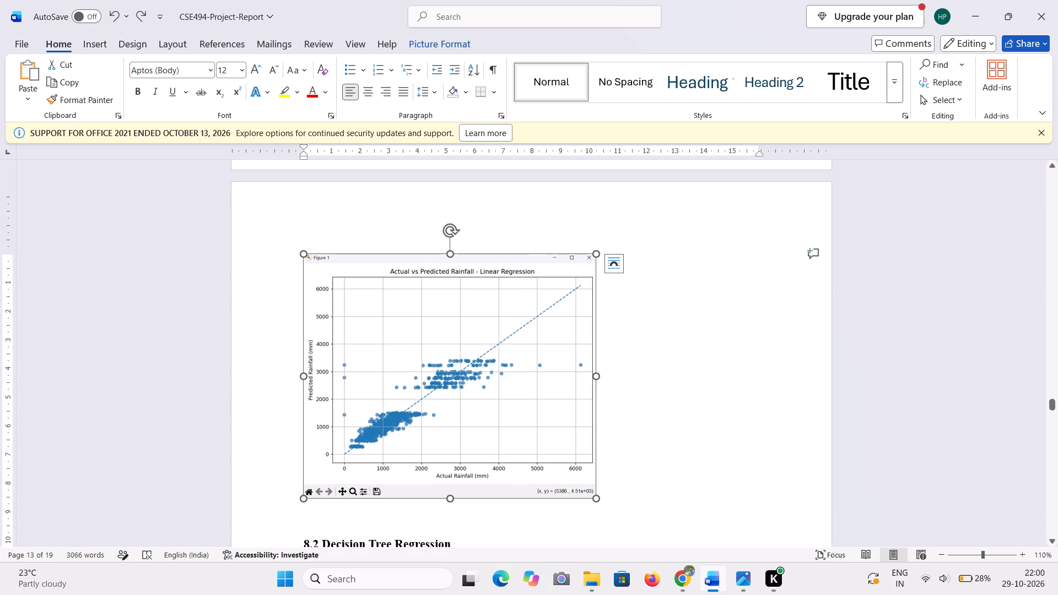
click(325, 516)
key(BackSpace)
key(BackSpace)
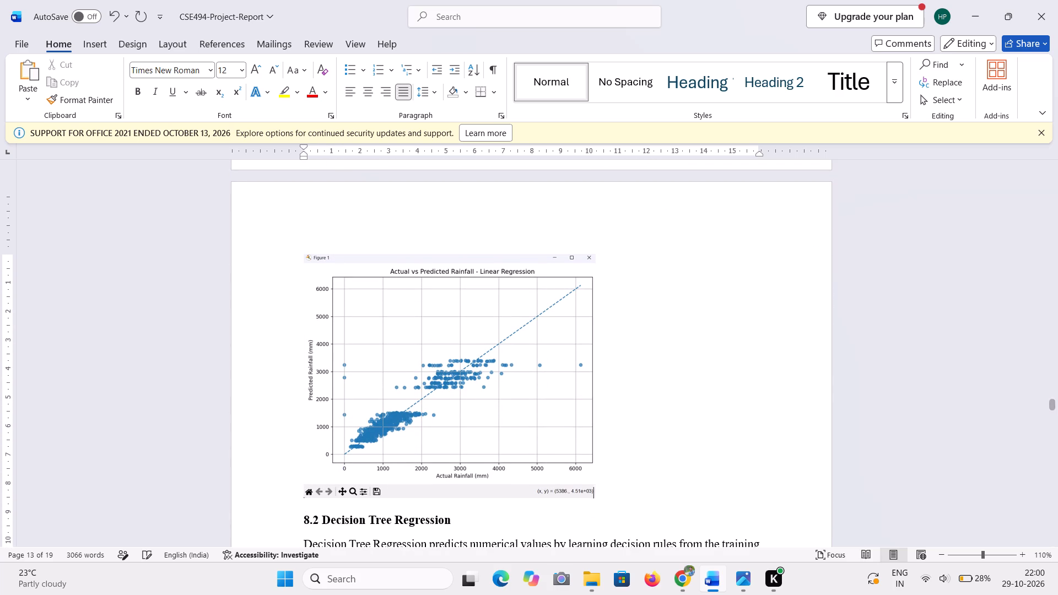
key(BackSpace)
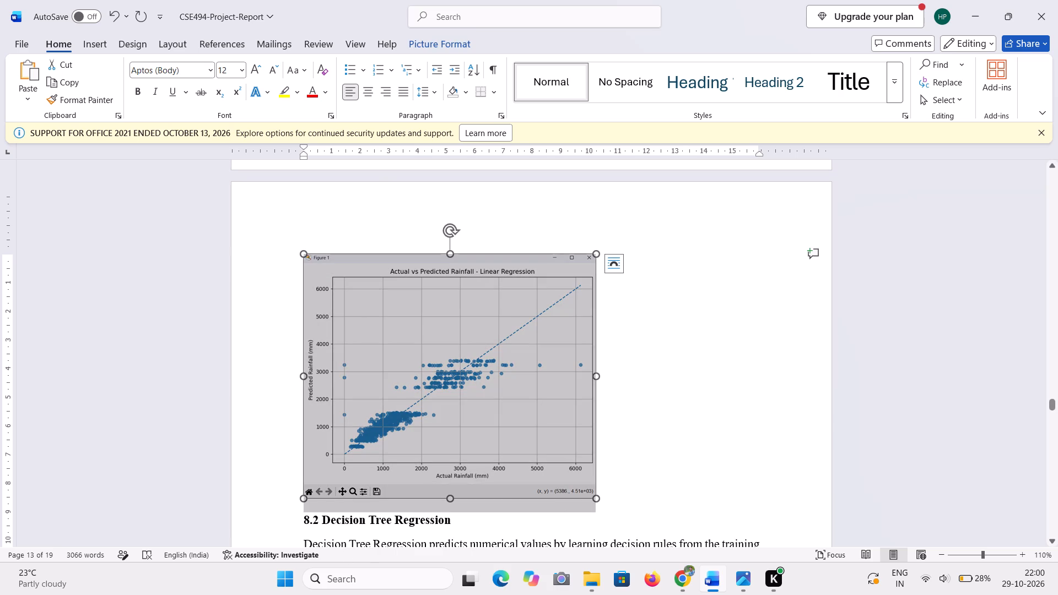
click(303, 519)
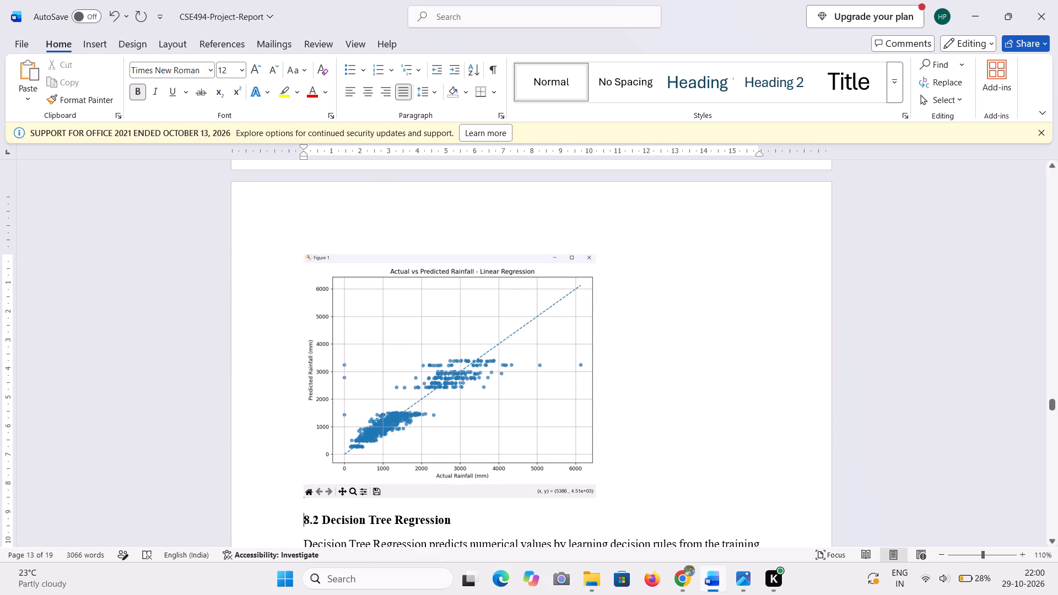
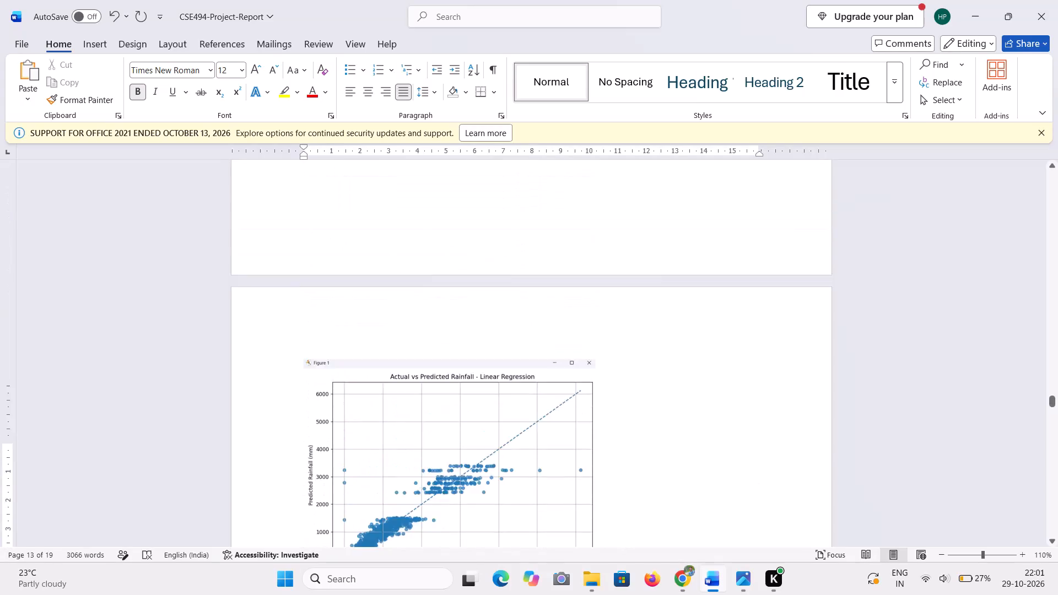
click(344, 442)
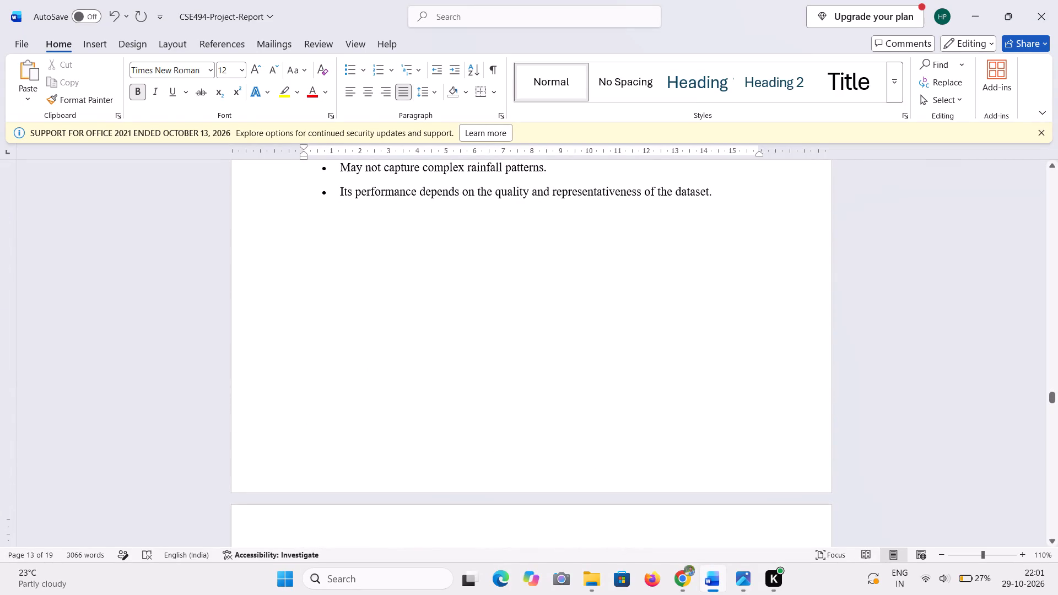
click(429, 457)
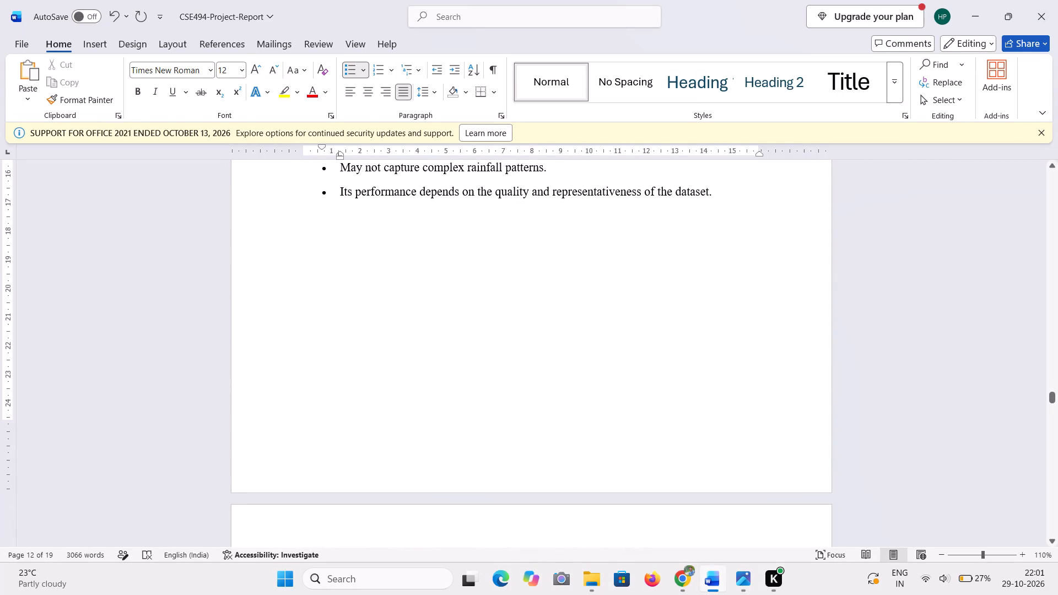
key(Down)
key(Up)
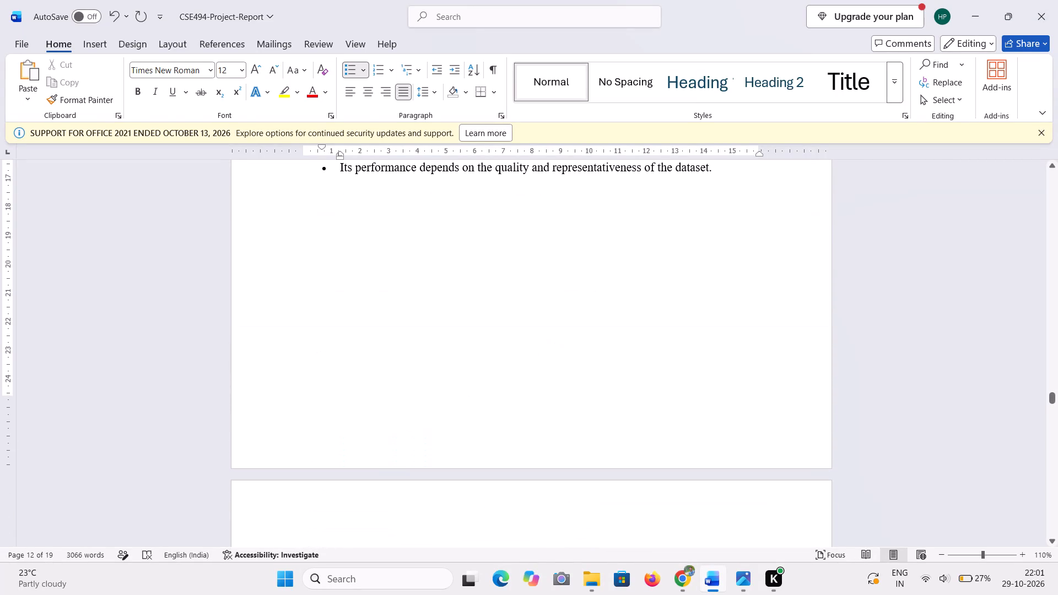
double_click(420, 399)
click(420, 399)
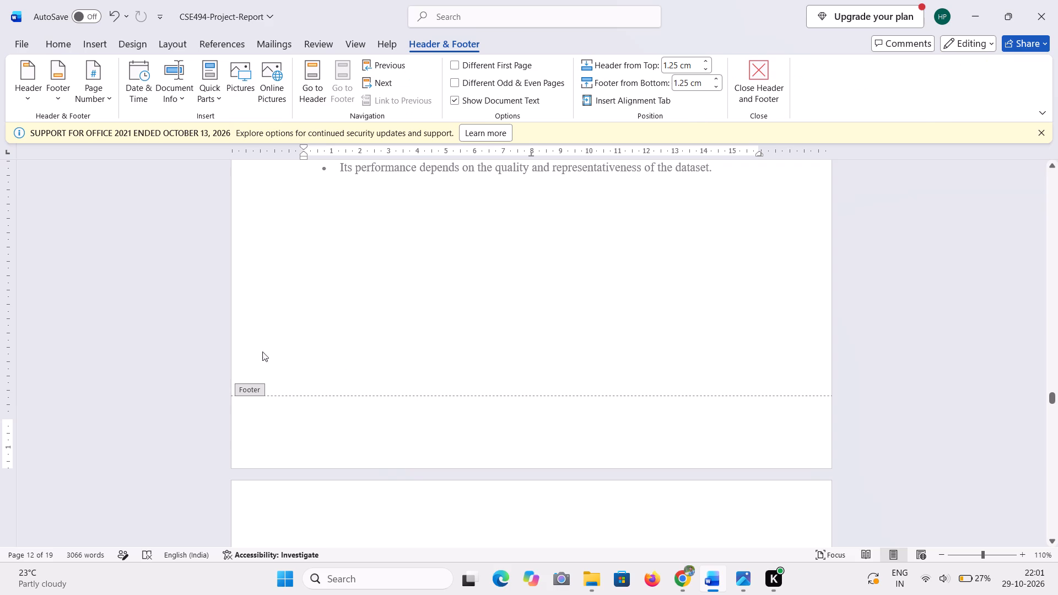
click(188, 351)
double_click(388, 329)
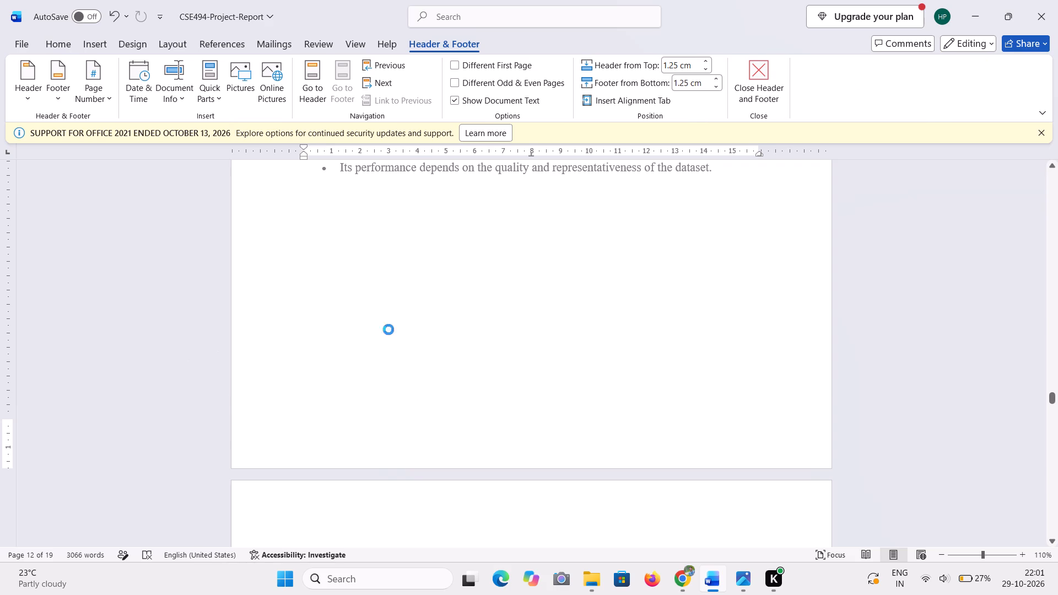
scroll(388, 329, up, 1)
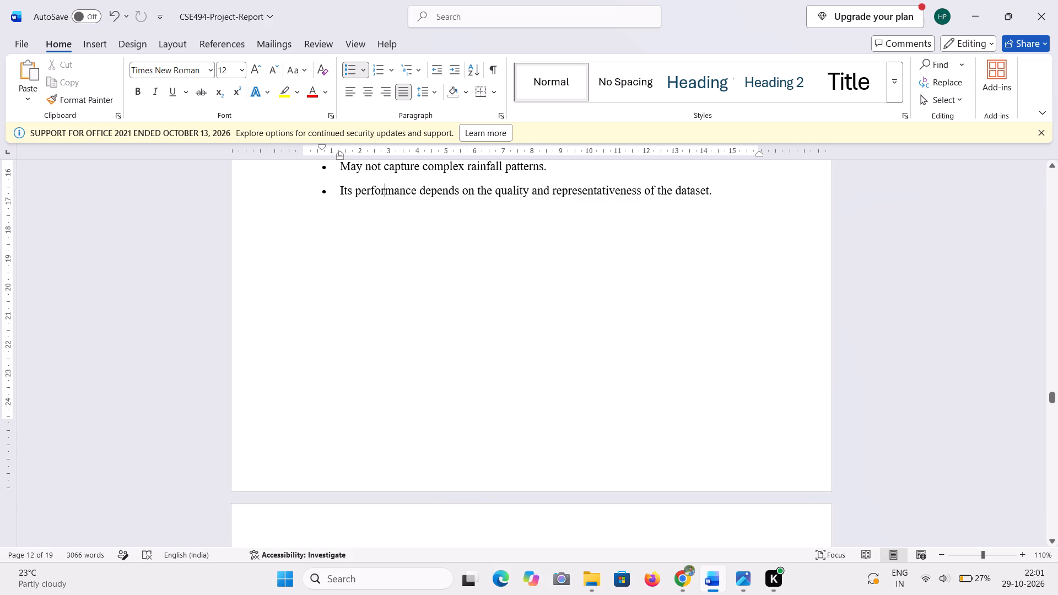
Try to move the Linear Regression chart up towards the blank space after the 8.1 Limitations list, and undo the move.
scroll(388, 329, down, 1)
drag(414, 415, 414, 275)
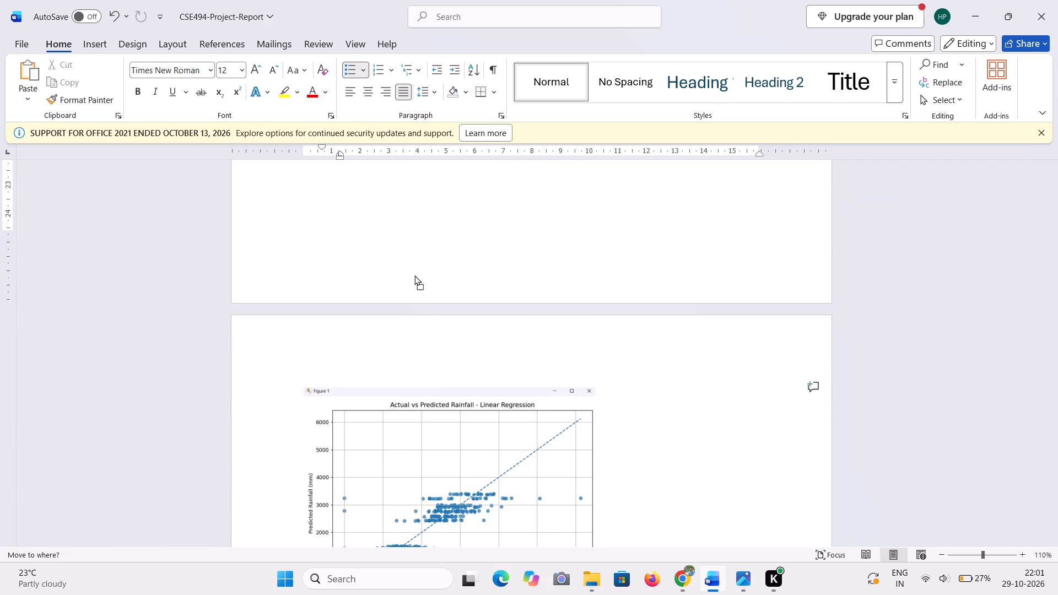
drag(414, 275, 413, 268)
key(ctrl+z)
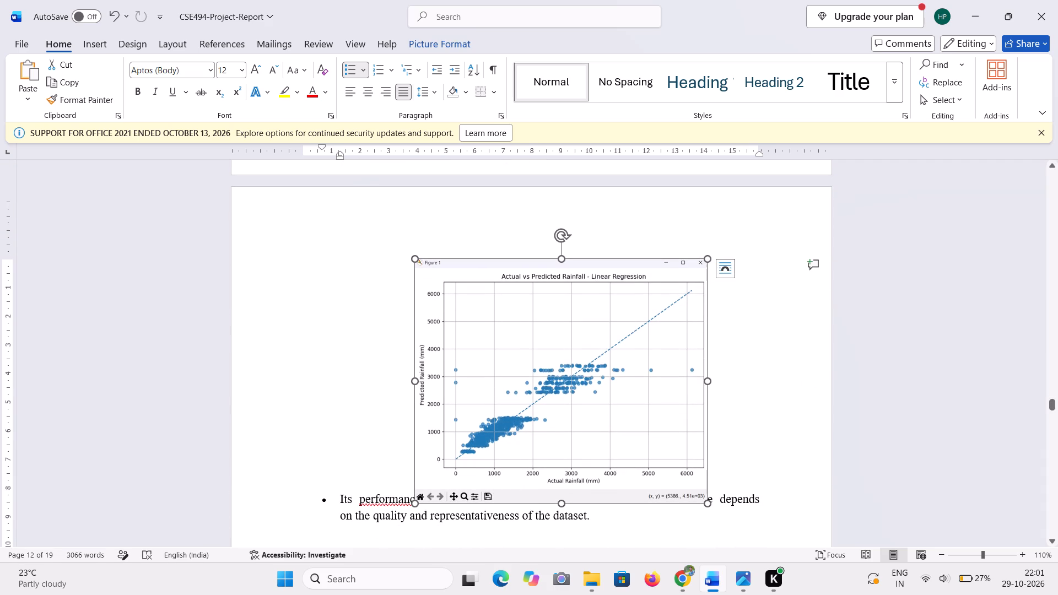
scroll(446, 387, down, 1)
Insert two blank lines above the 8.1 Linear Regression heading so it starts on the same page as its text.
scroll(446, 387, up, 4)
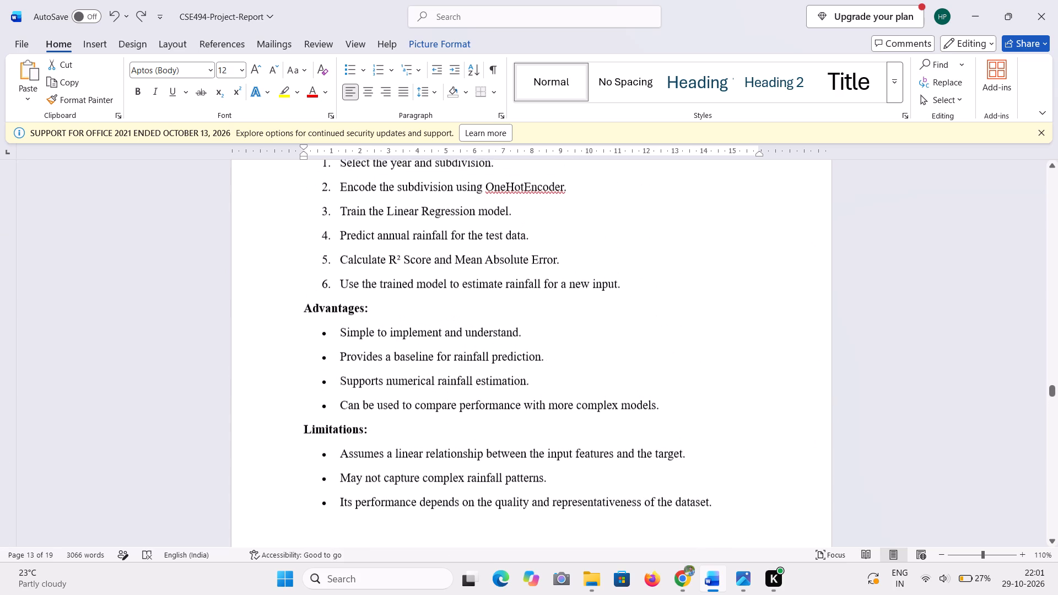
scroll(446, 387, up, 3)
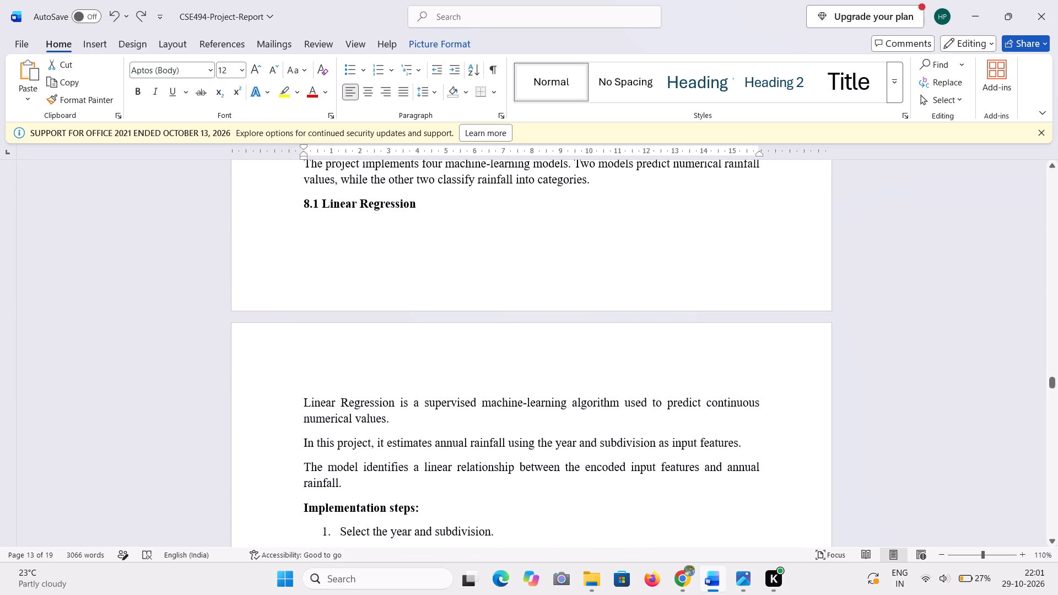
click(303, 199)
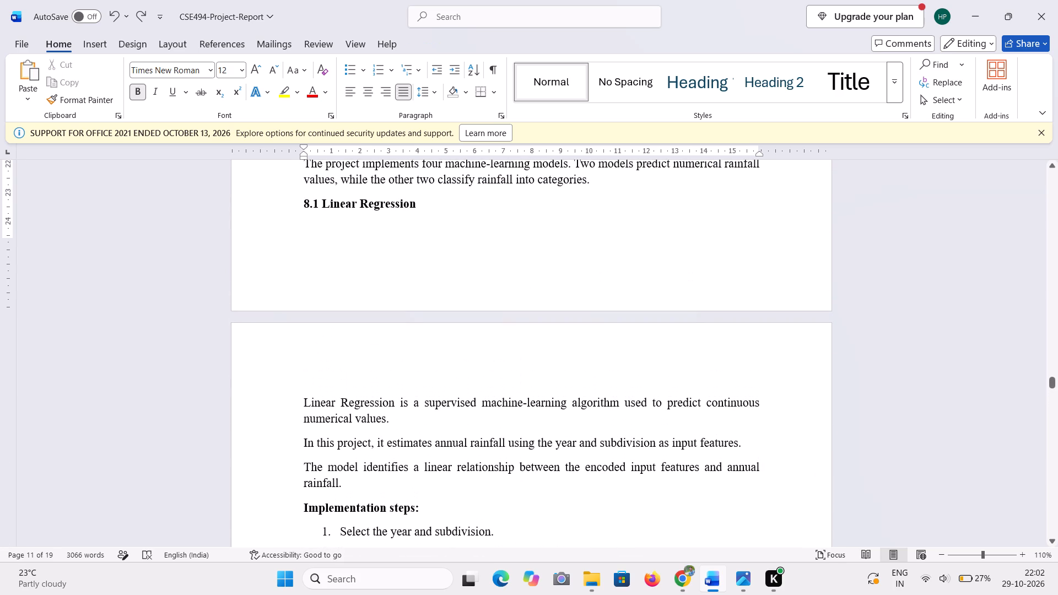
key(Return)
key(Return)
scroll(303, 199, up, 1)
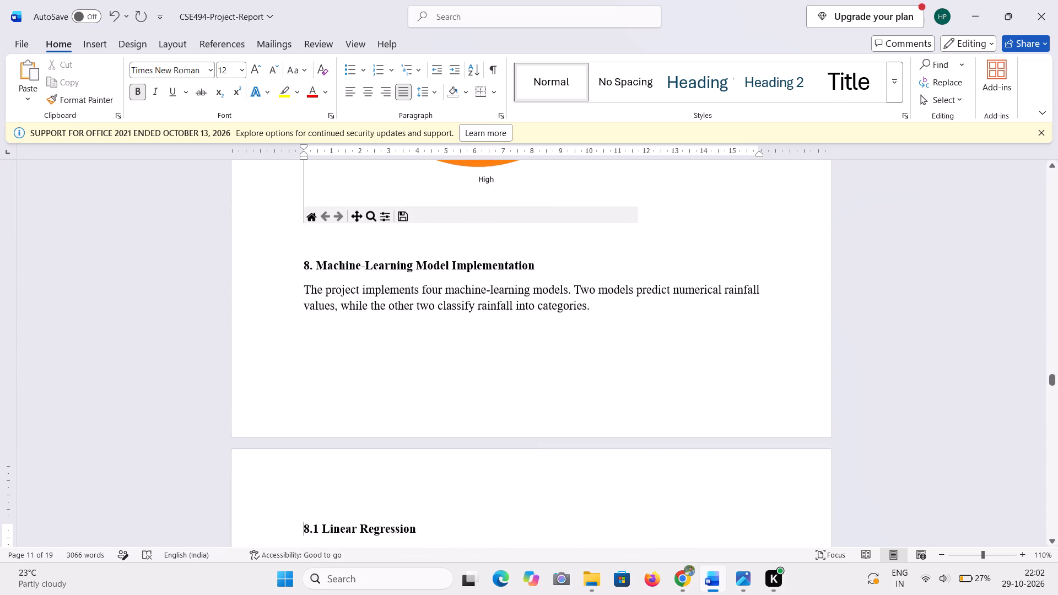
scroll(303, 199, down, 3)
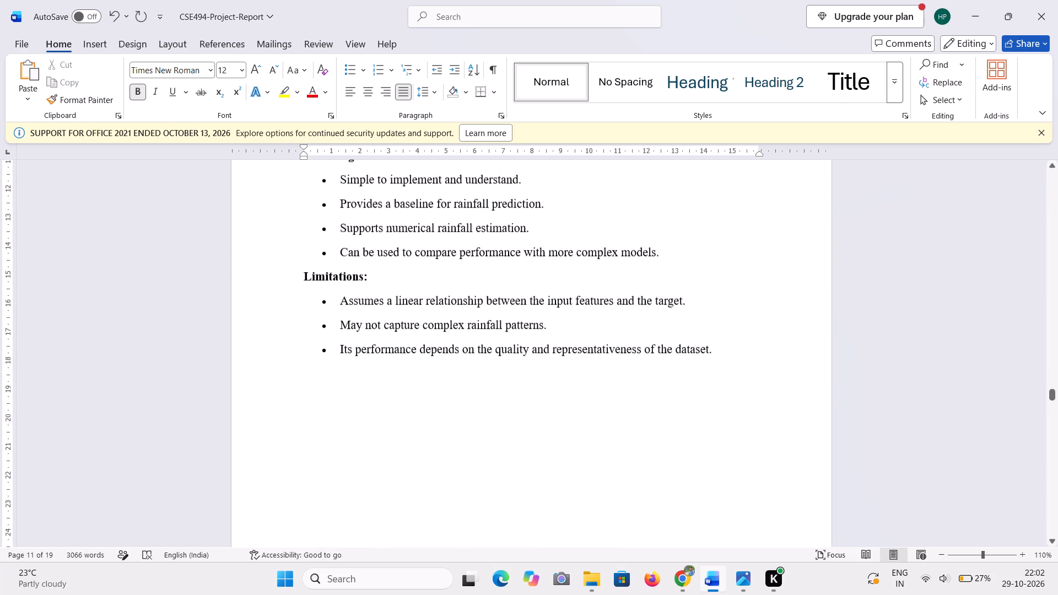
scroll(303, 199, down, 3)
Insert four blank lines between the pie chart and the 8. Machine-Learning Model Implementation heading to push the section down.
scroll(303, 199, up, 4)
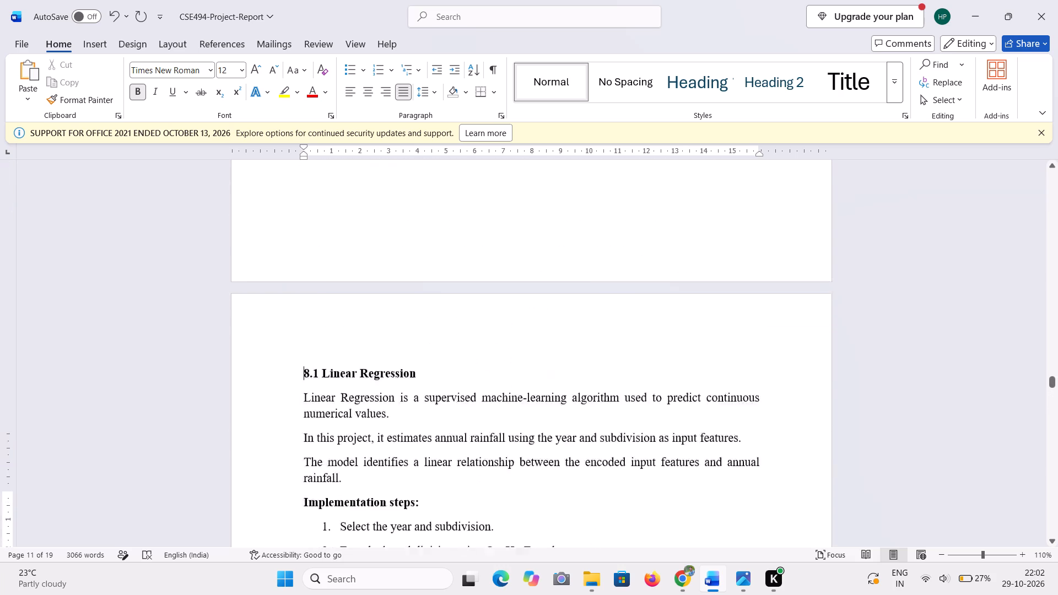
click(300, 262)
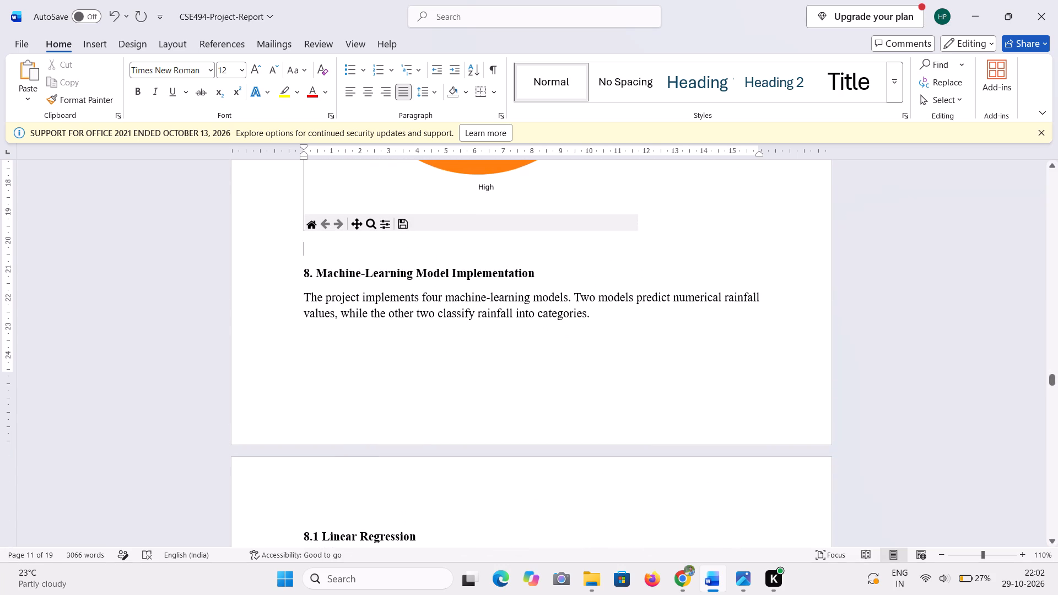
key(Return)
key(Return)
key(Return)
key(Return)
scroll(300, 262, down, 4)
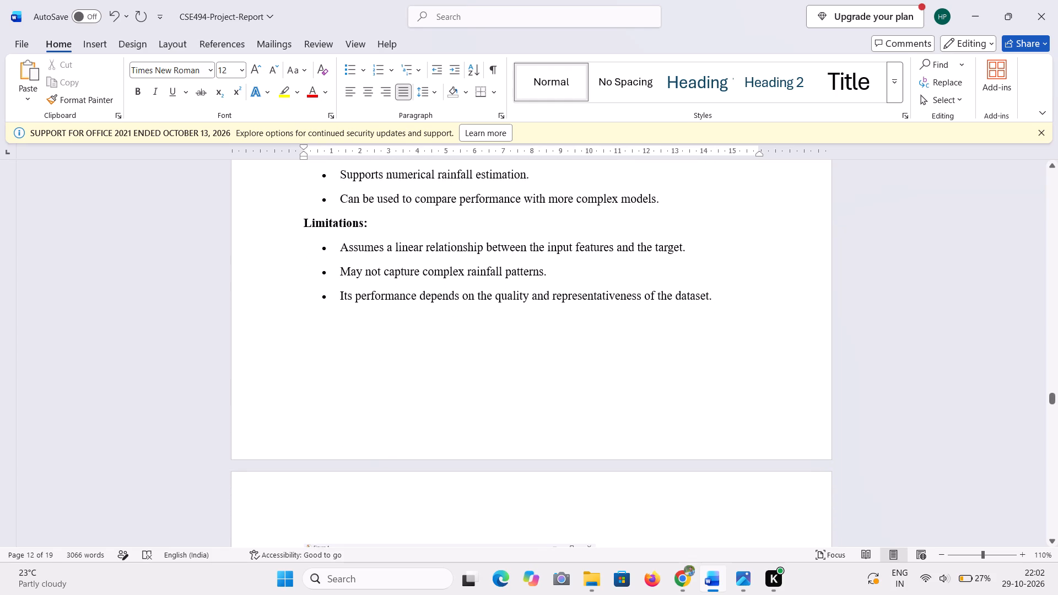
Review the layout and chart placement from section 8.2 Decision Tree Regression through section 11 Conclusion.
scroll(409, 349, down, 3)
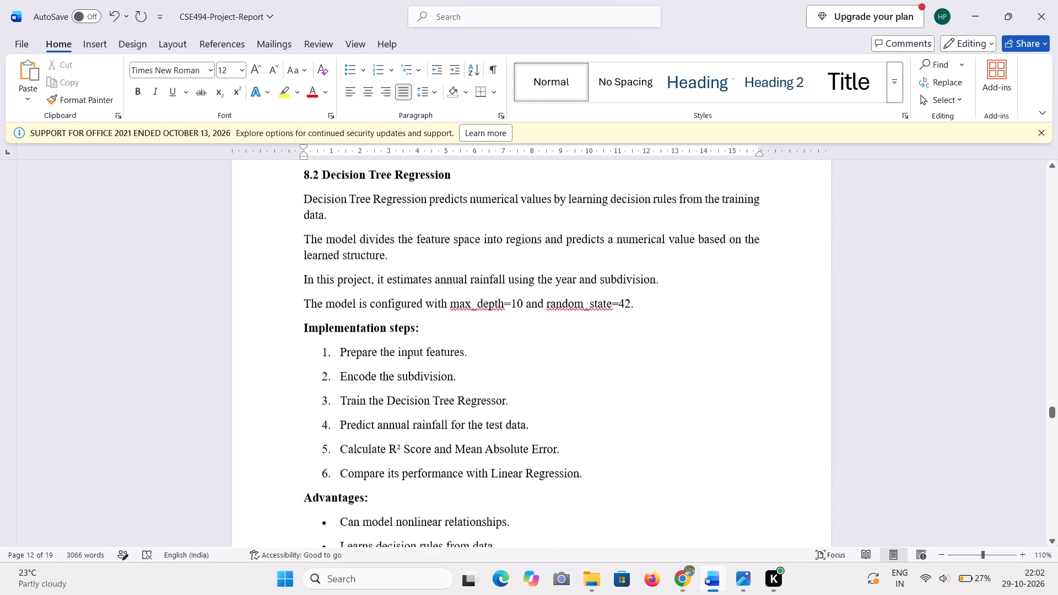
scroll(409, 349, down, 1)
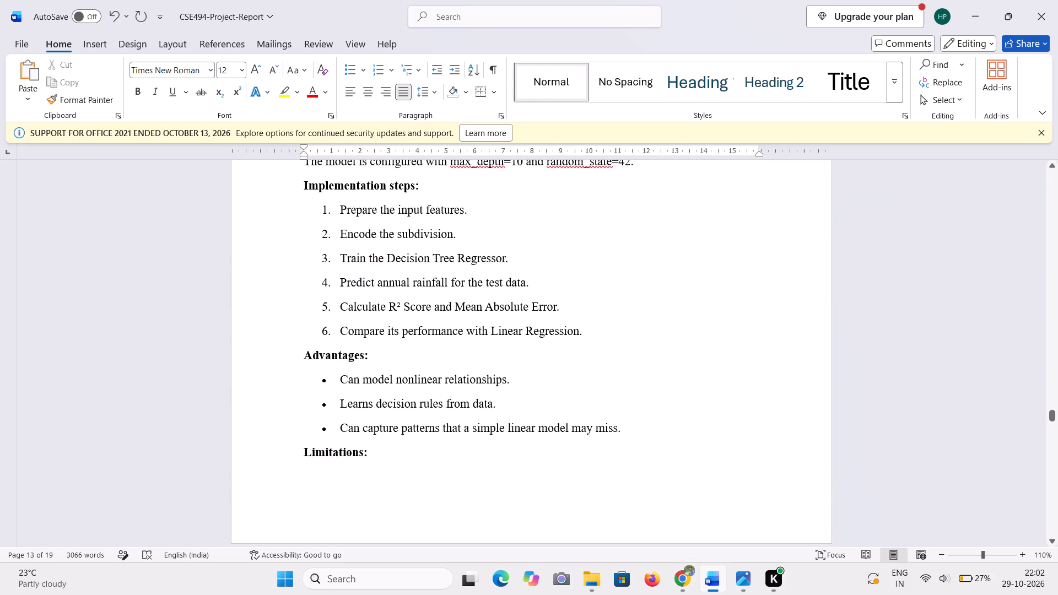
scroll(409, 349, down, 1)
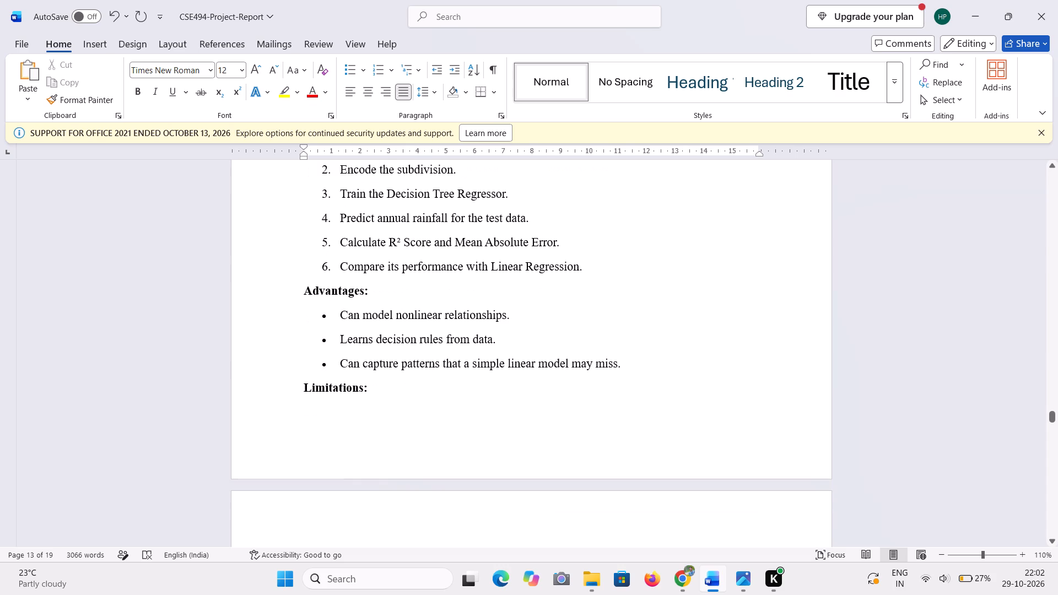
scroll(409, 349, down, 3)
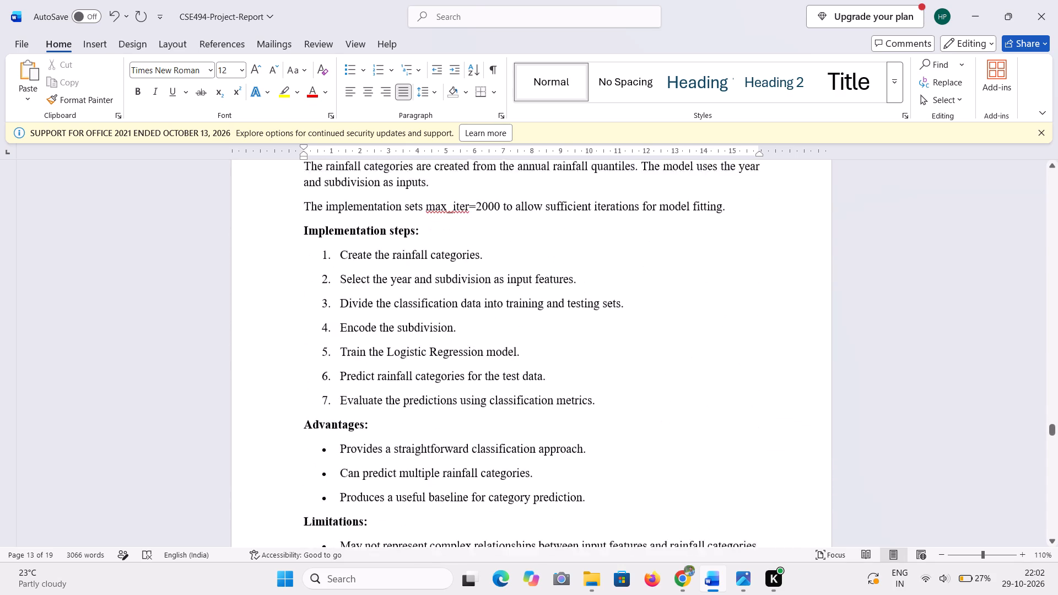
scroll(409, 349, down, 3)
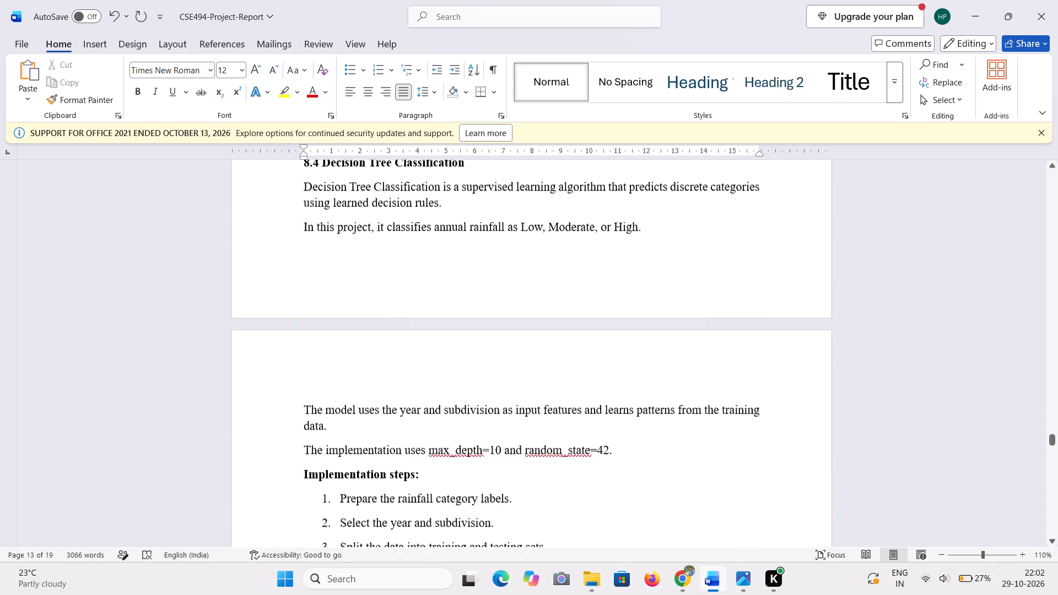
scroll(409, 349, down, 3)
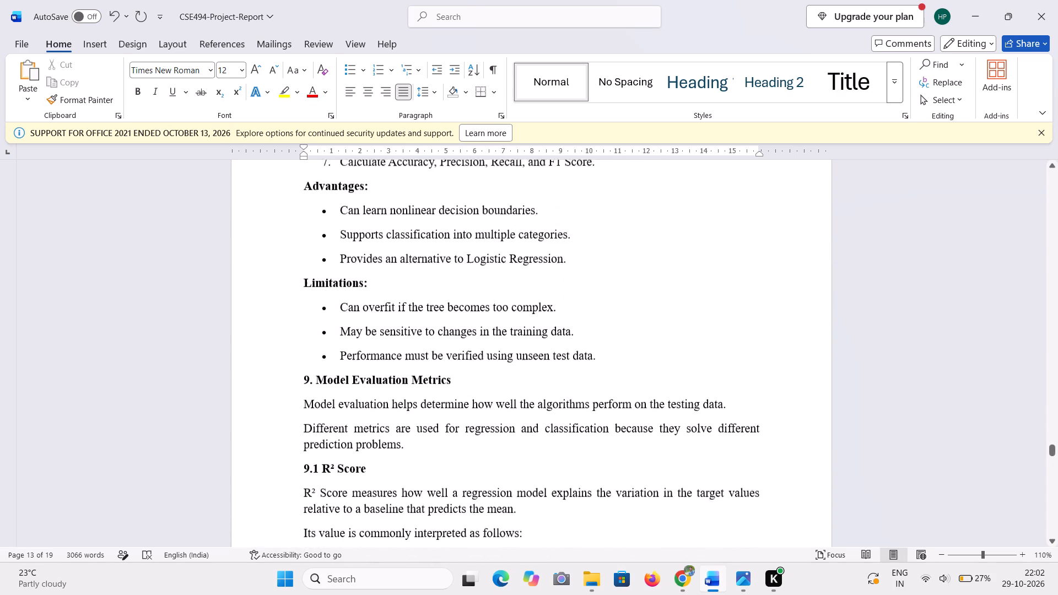
scroll(409, 349, down, 2)
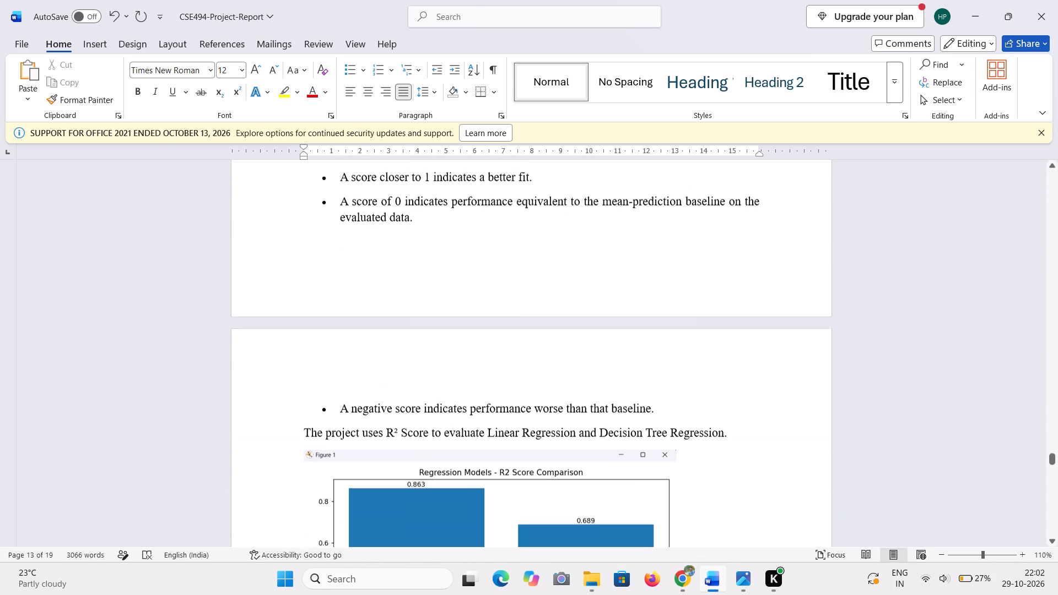
scroll(447, 347, down, 4)
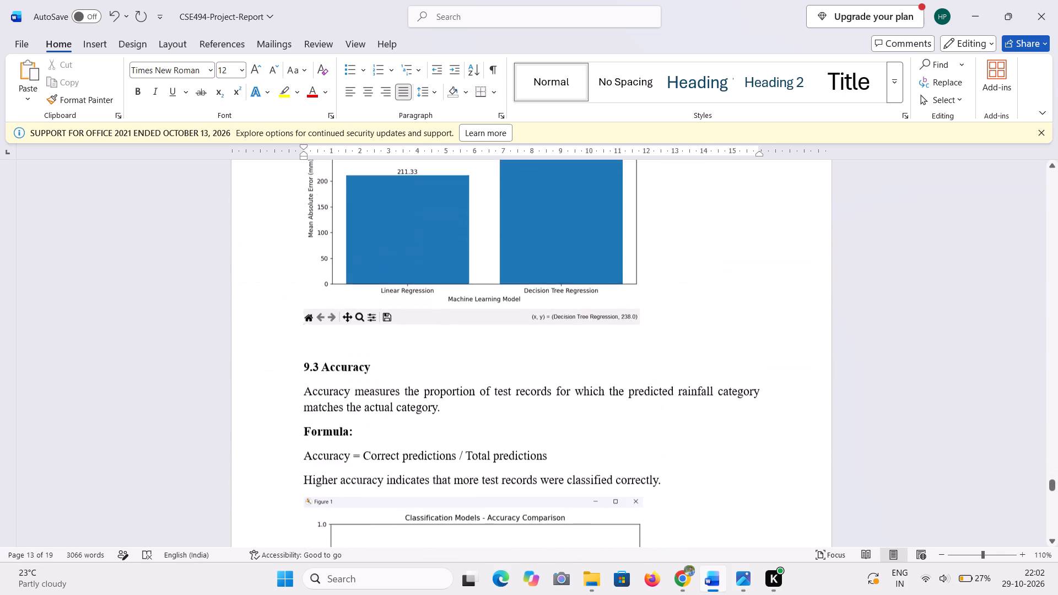
scroll(447, 347, down, 2)
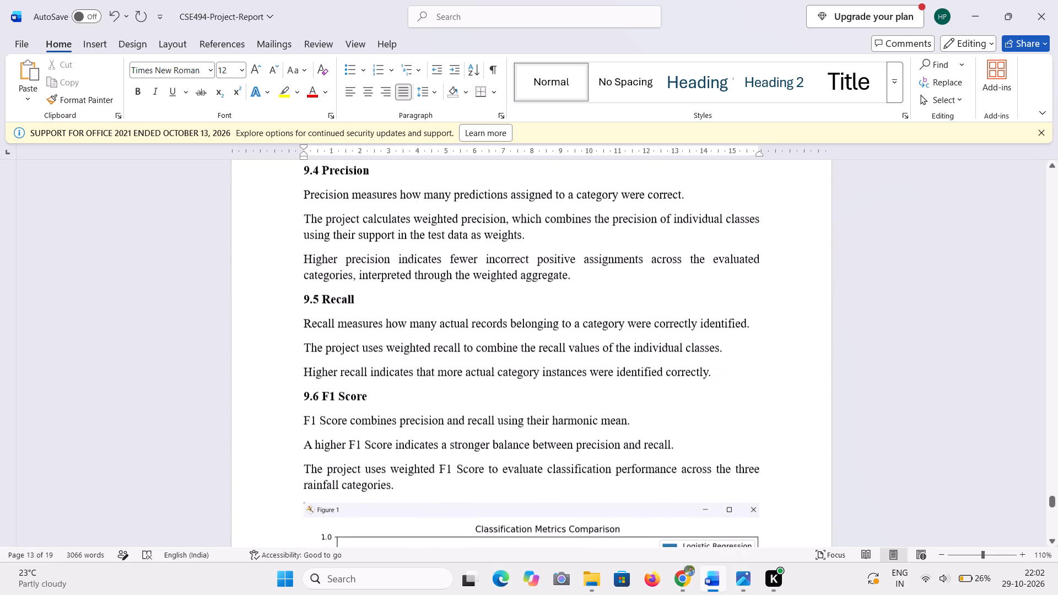
scroll(489, 393, down, 2)
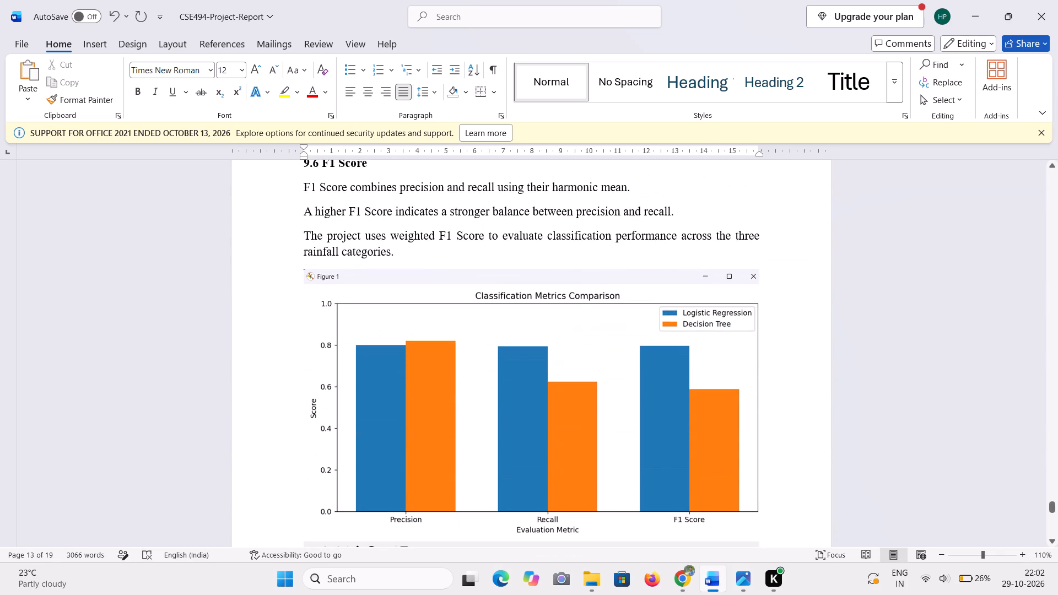
scroll(489, 393, down, 4)
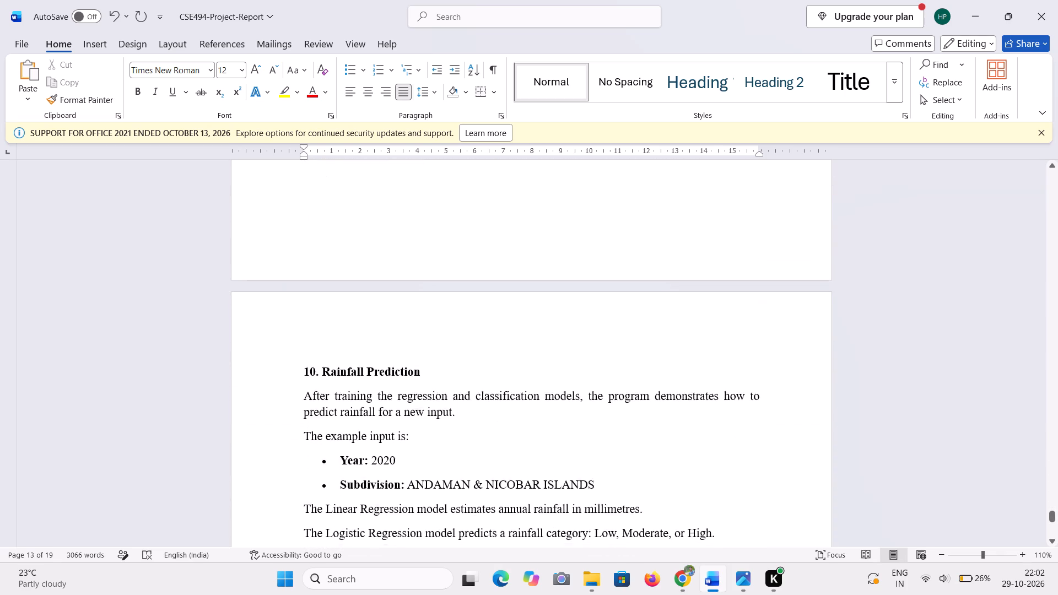
scroll(489, 393, down, 1)
scroll(489, 393, up, 4)
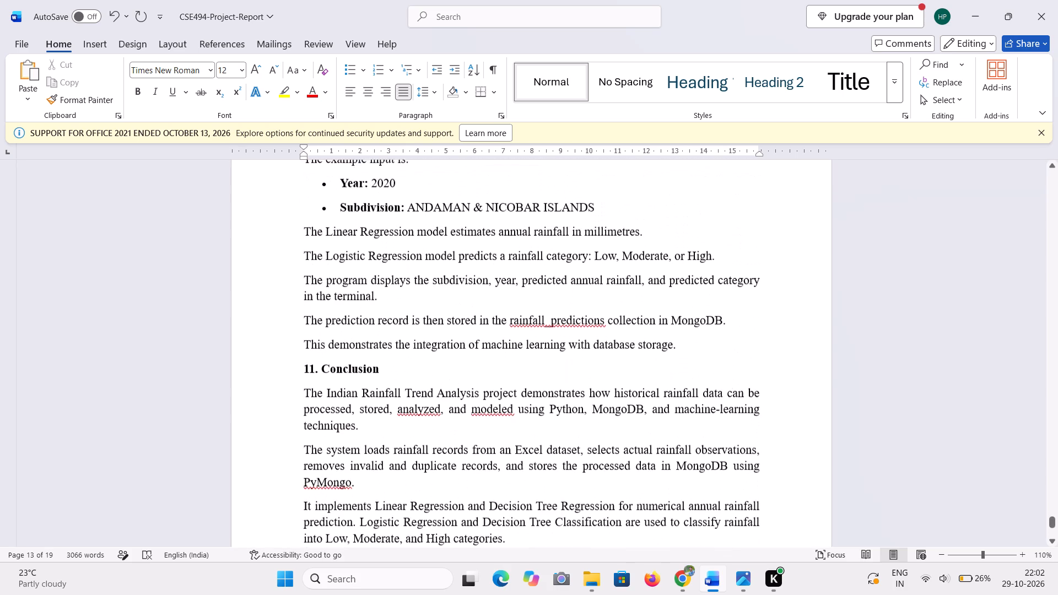
scroll(489, 393, up, 1)
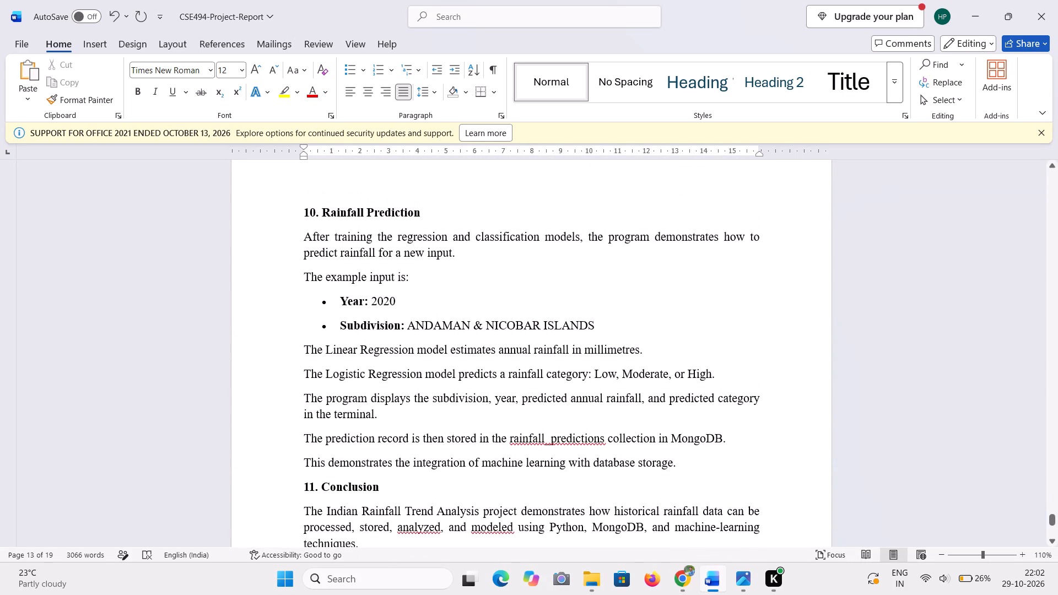
Switch to Photos and look through the terminal and MongoDB screenshots, then return to the report in Word.
click(749, 571)
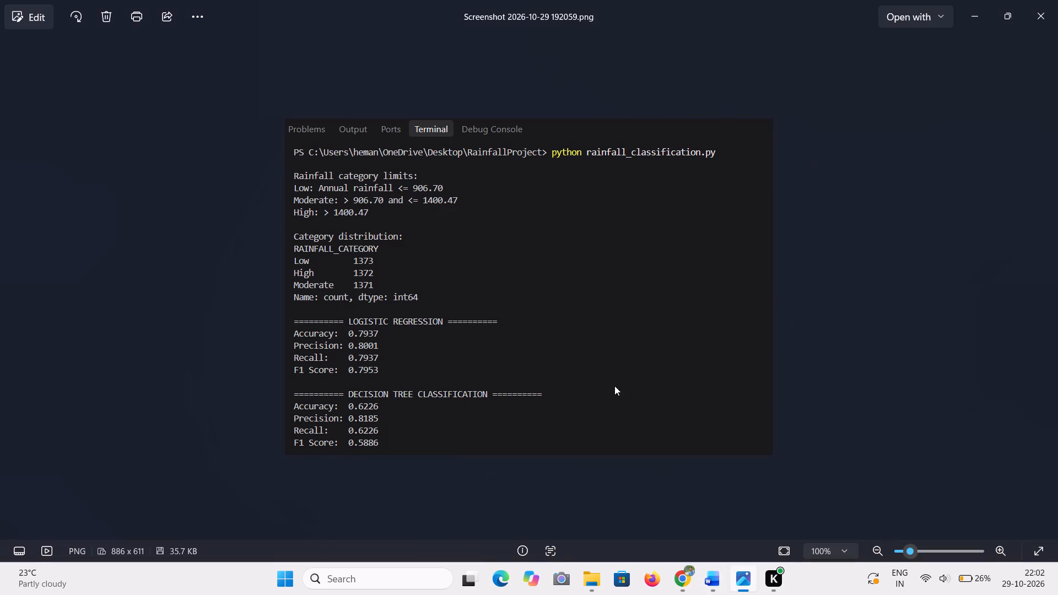
key(Right)
key(Right)
key(Right)
key(Right)
key(Right)
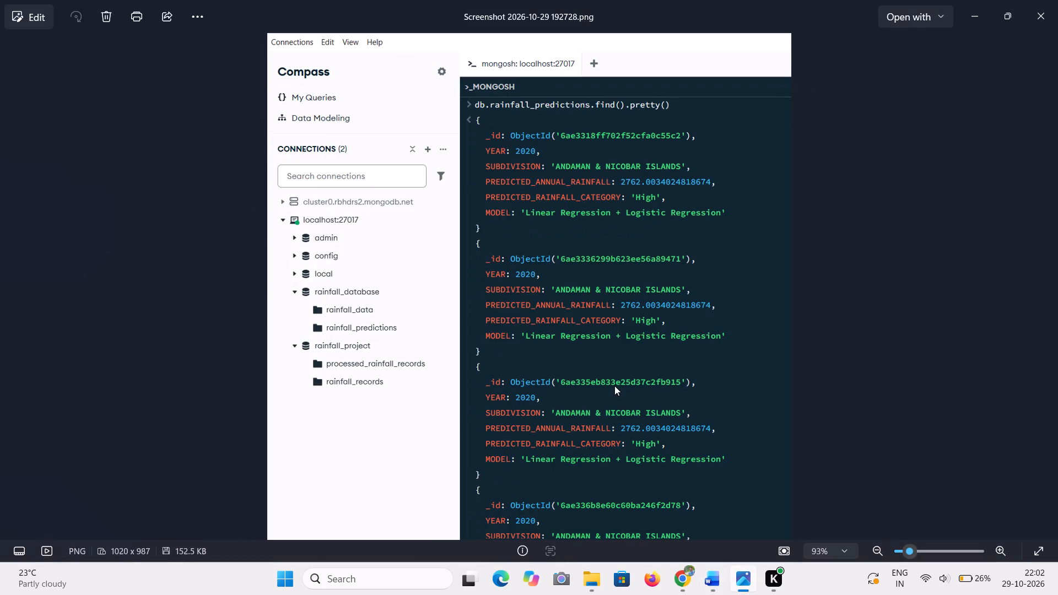
key(Right)
key(Right)
click(975, 17)
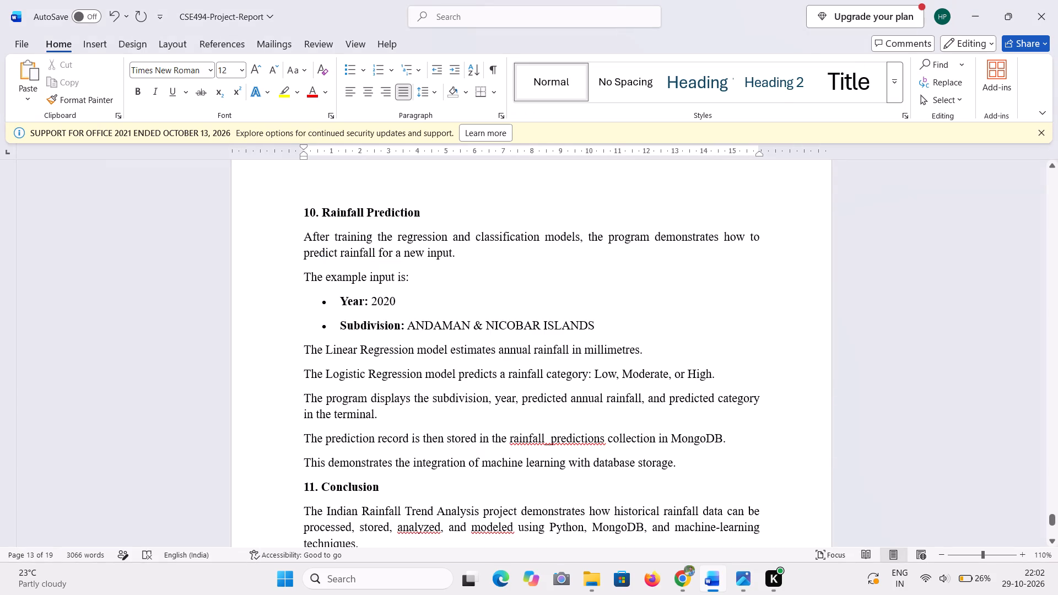
Make the course name INTELLIGENT NOSQL DATABASES bold on the report's cover page.
scroll(714, 266, up, 20)
scroll(714, 266, up, 20)
scroll(714, 266, up, 20)
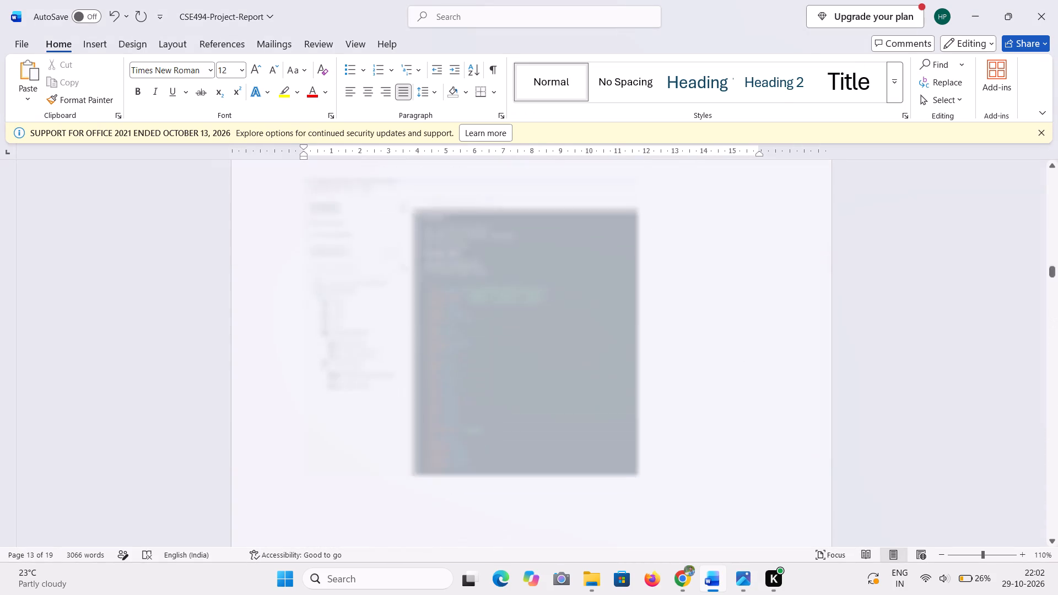
scroll(714, 266, up, 20)
scroll(714, 266, up, 15)
scroll(714, 266, up, 9)
scroll(714, 266, down, 2)
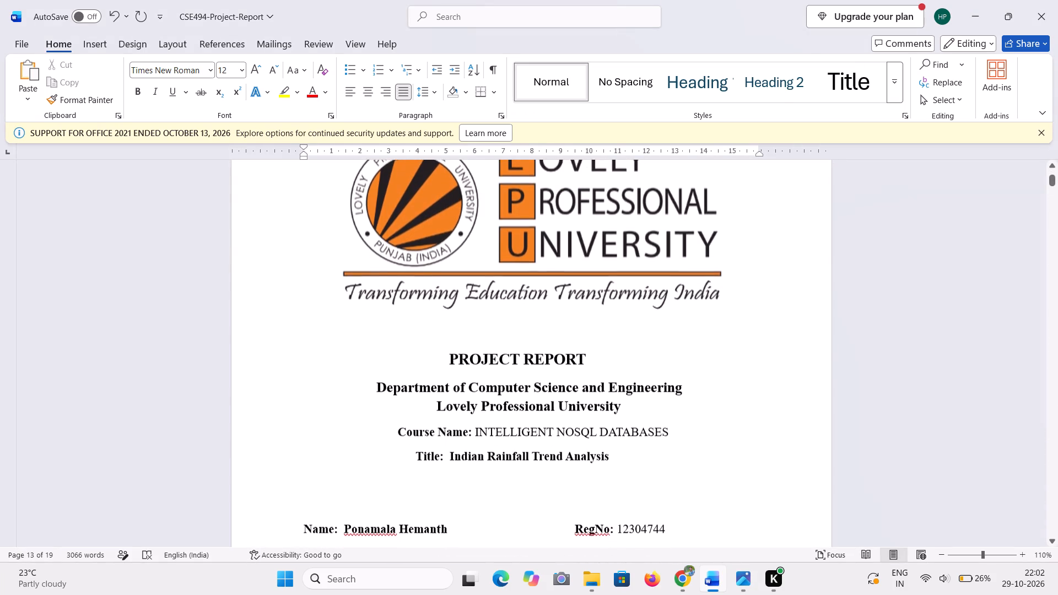
scroll(714, 266, down, 1)
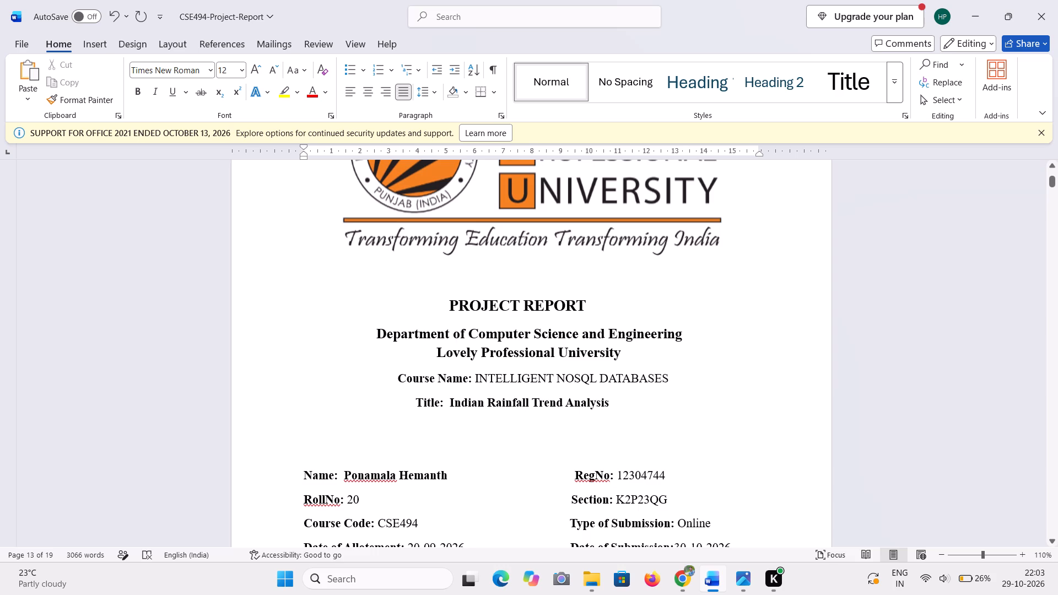
drag(474, 376, 639, 382)
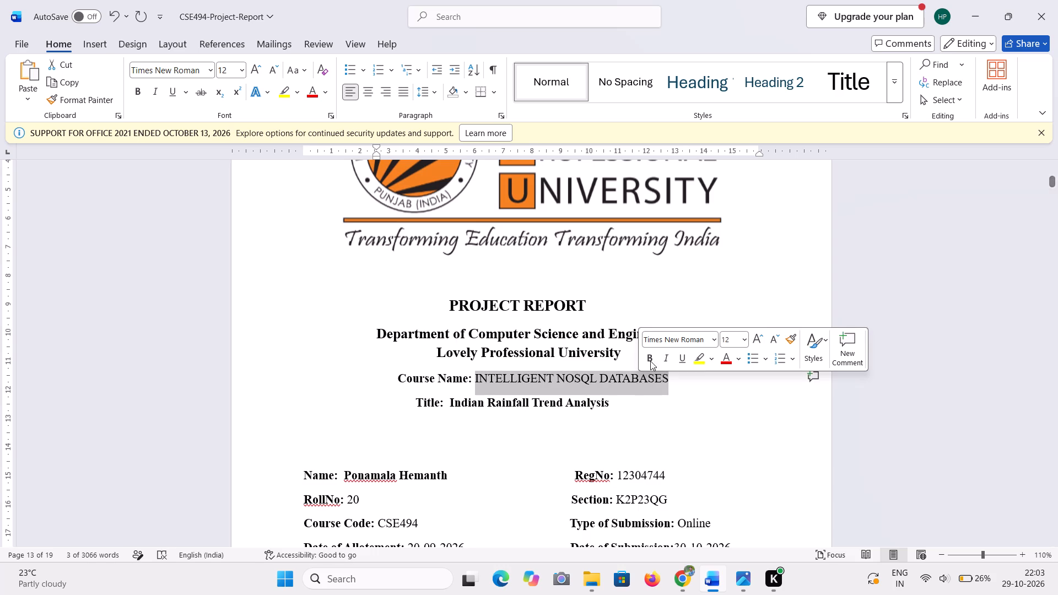
click(652, 360)
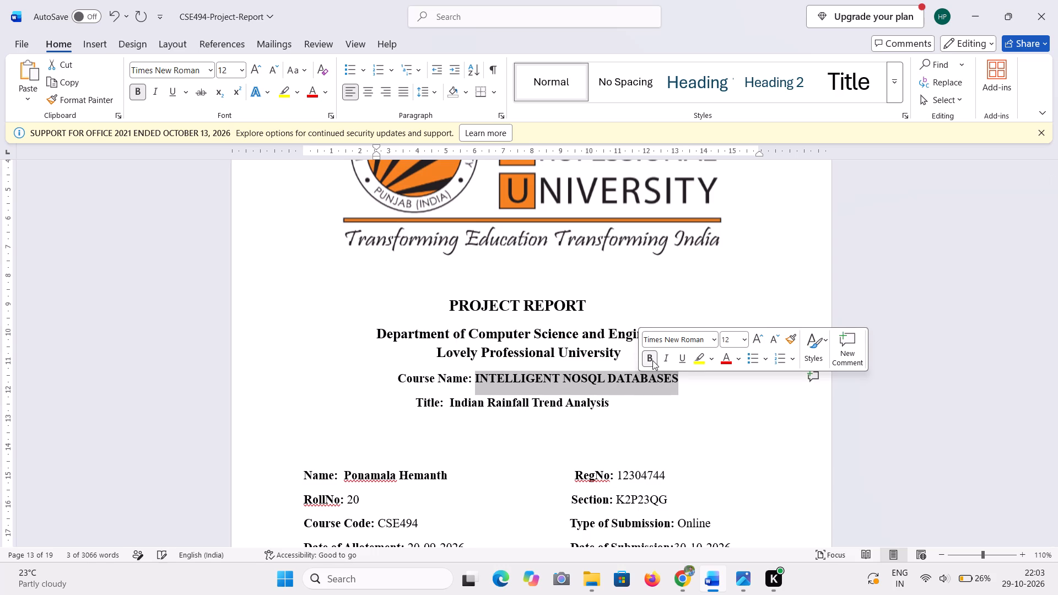
click(653, 398)
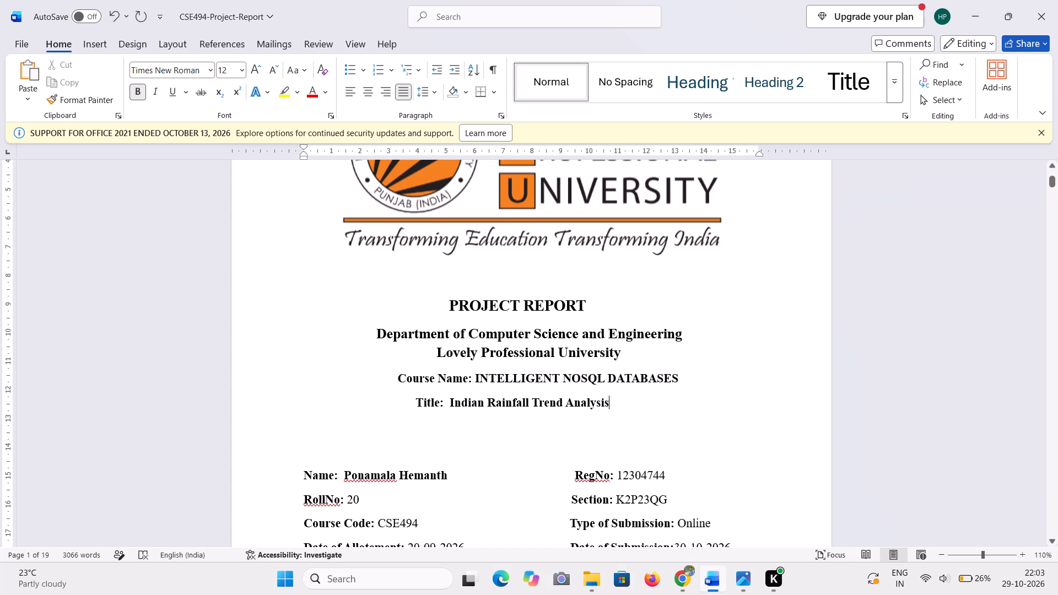
Set the cover page title text Indian Rainfall Trend Analysis to font size 14, keeping it bold.
drag(449, 402, 600, 408)
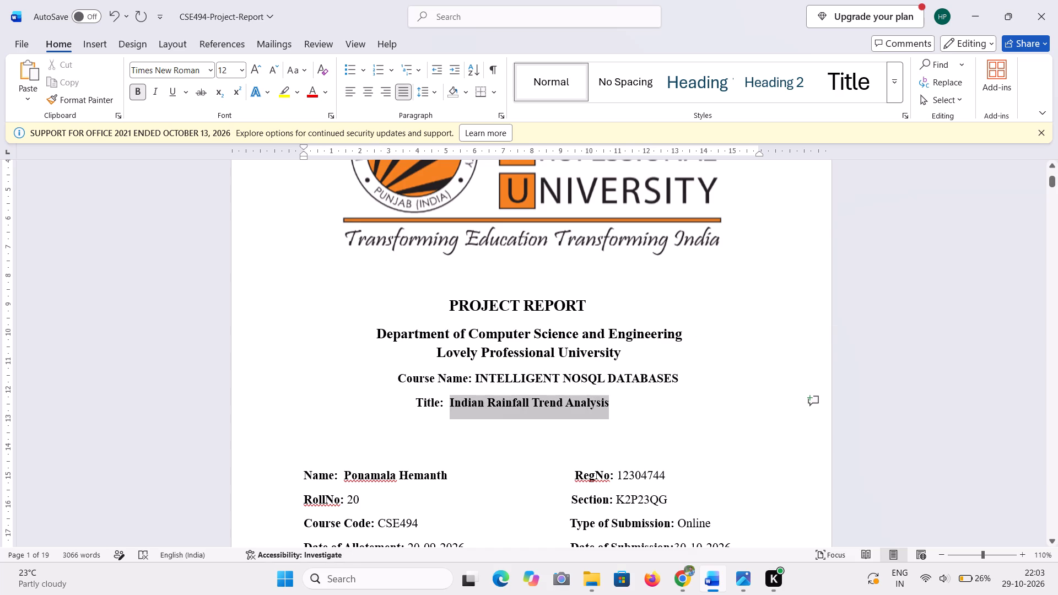
click(608, 386)
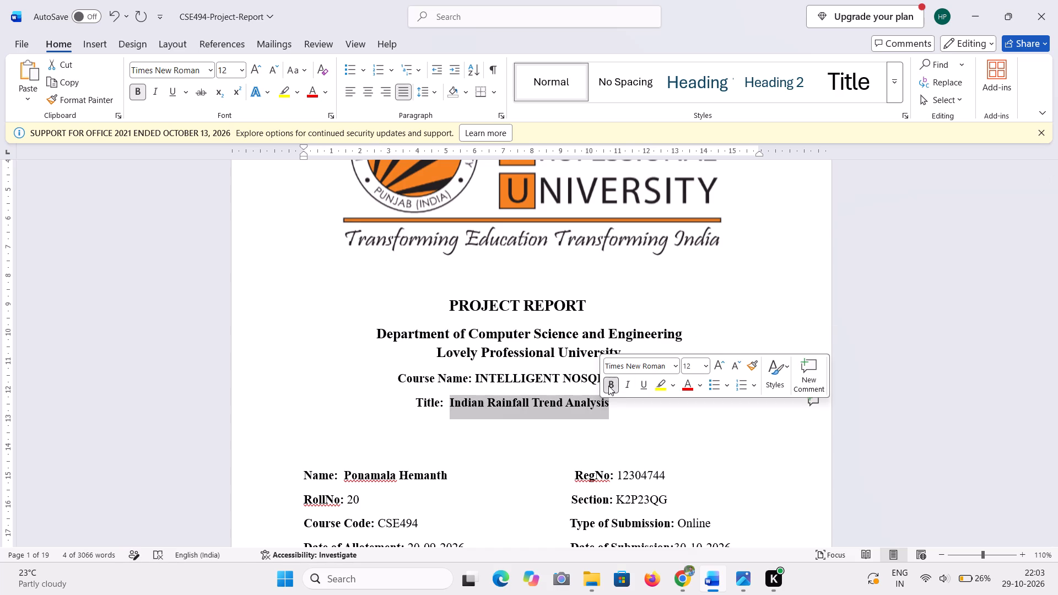
click(608, 386)
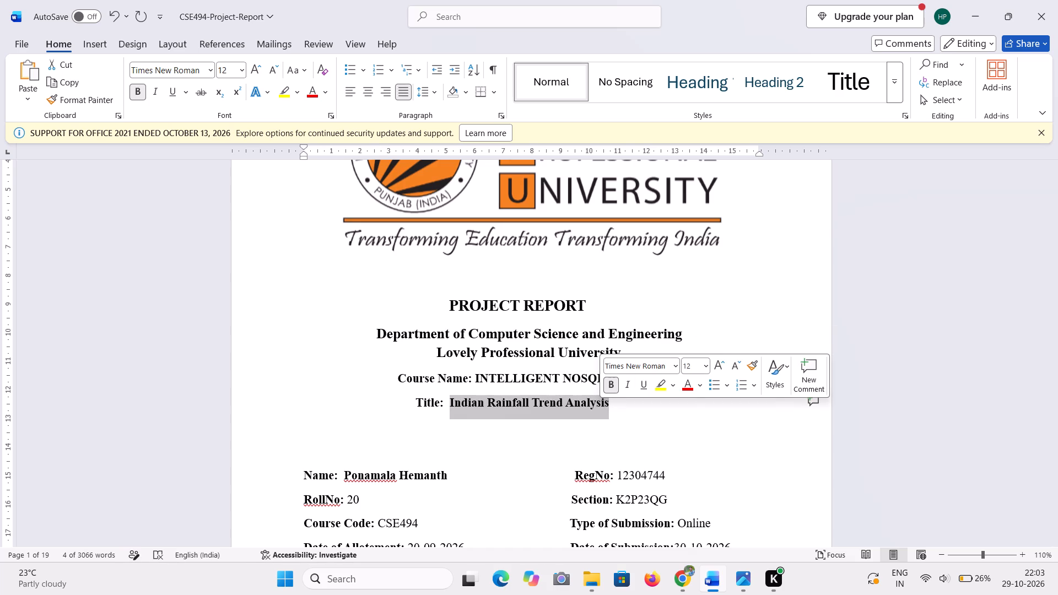
click(703, 369)
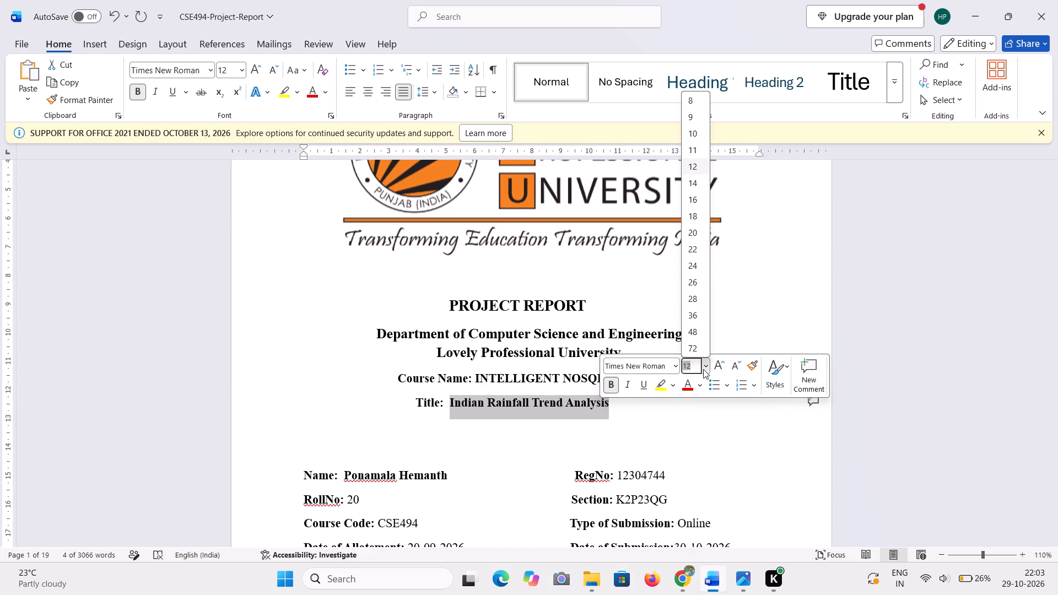
click(700, 188)
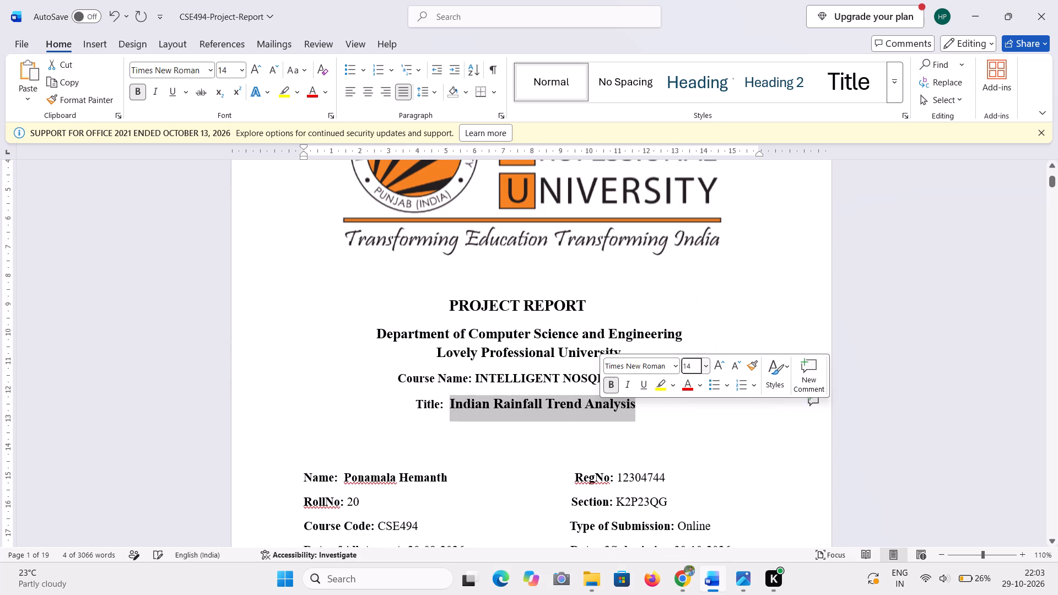
click(553, 439)
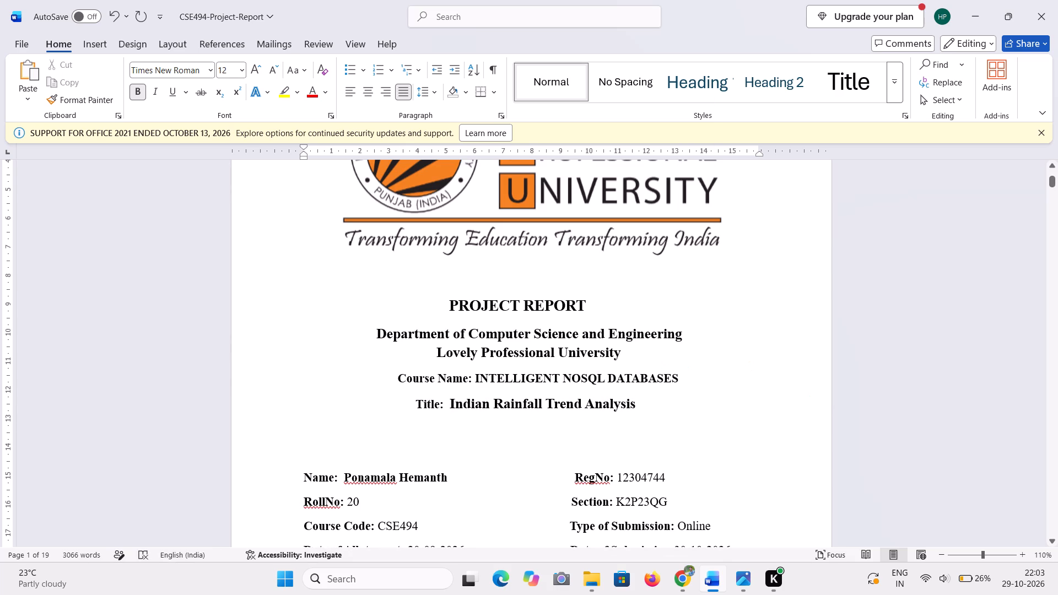
Review the cover page from the university logo down to the student and submission details.
scroll(553, 439, down, 2)
scroll(553, 439, up, 1)
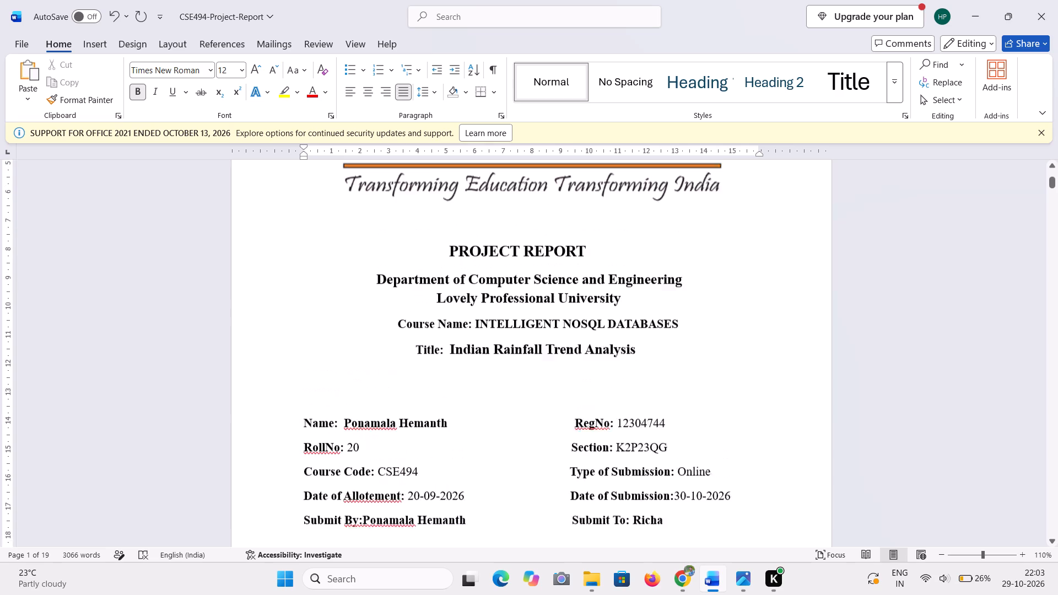
scroll(553, 439, up, 1)
scroll(553, 439, down, 1)
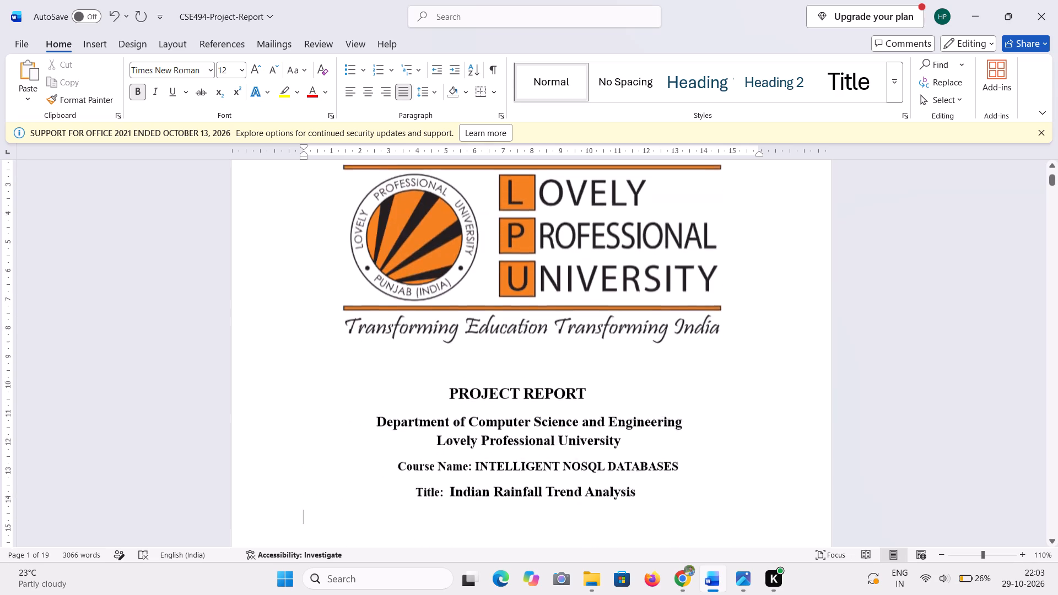
scroll(553, 439, down, 1)
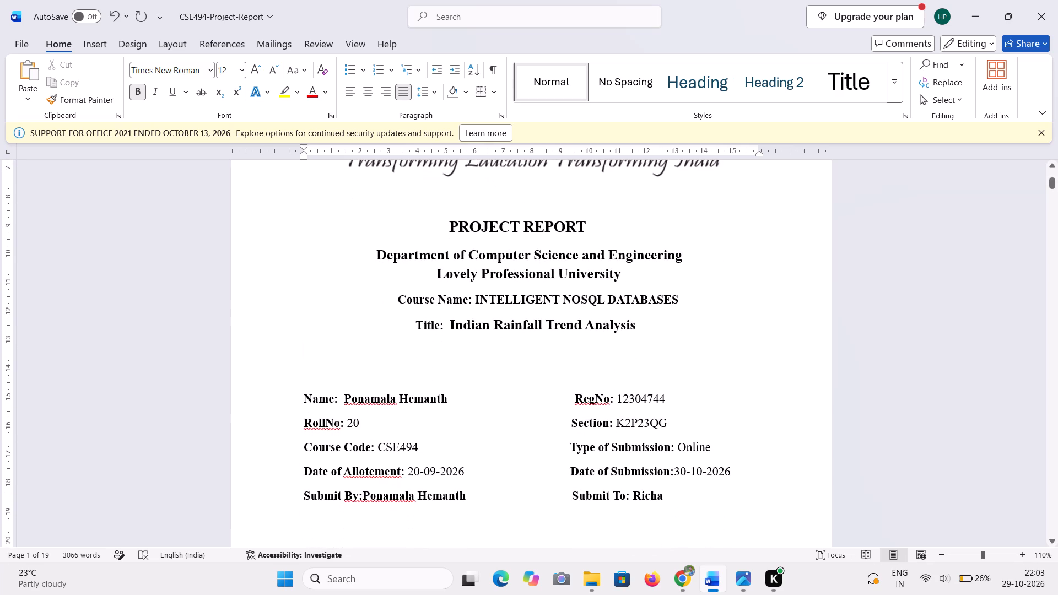
scroll(553, 439, down, 1)
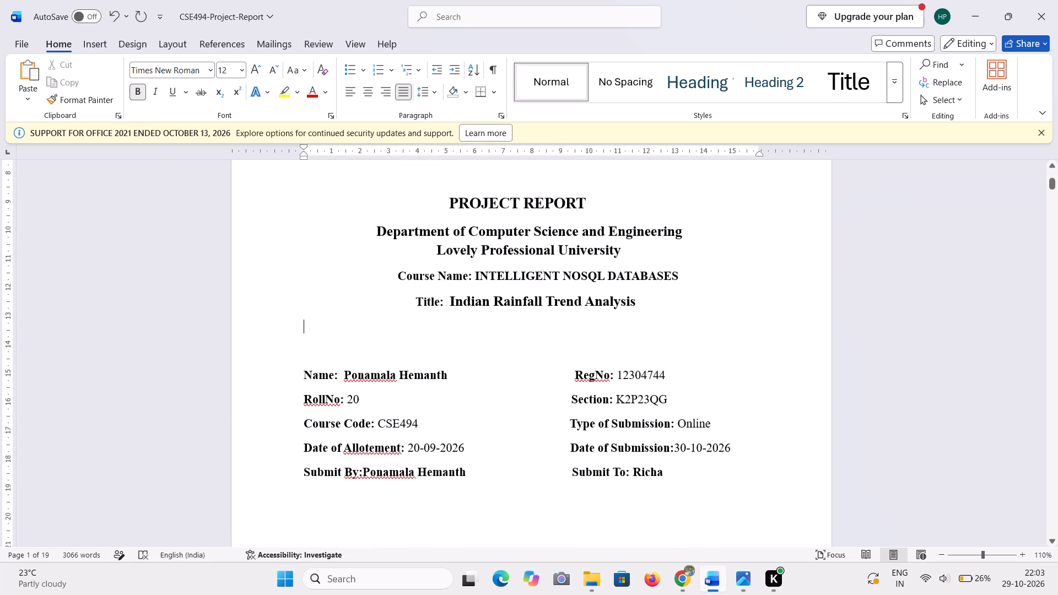
scroll(553, 439, down, 1)
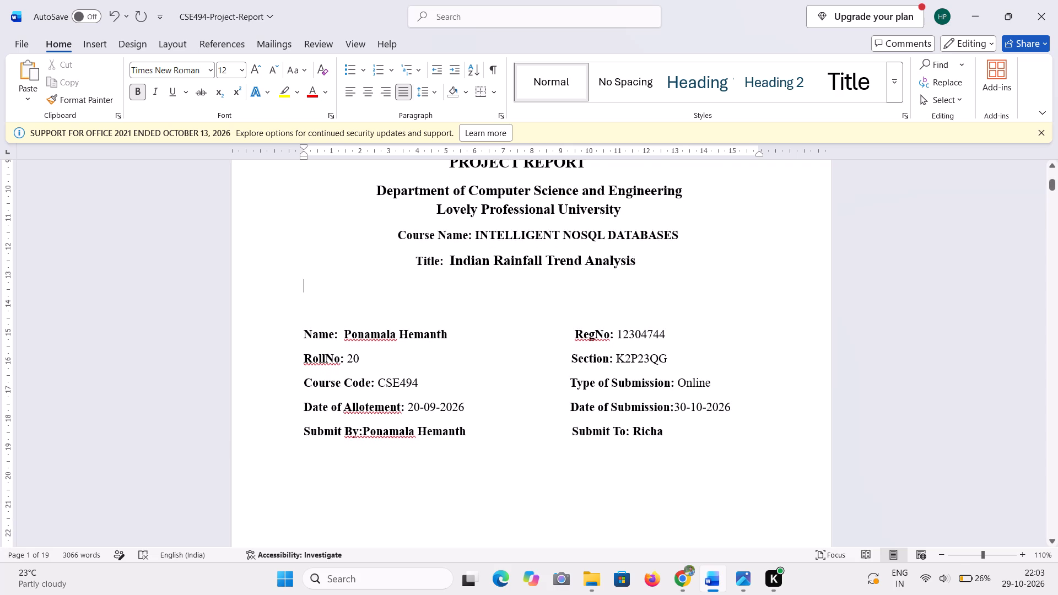
scroll(553, 439, down, 3)
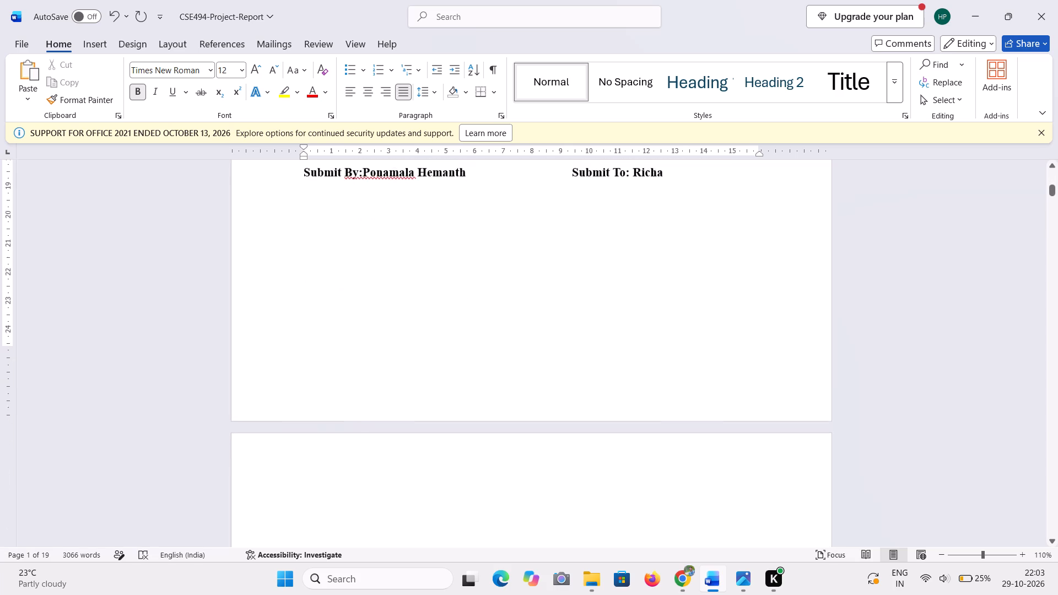
Read through the Declaration page, including the student details and date at its end.
scroll(553, 439, down, 2)
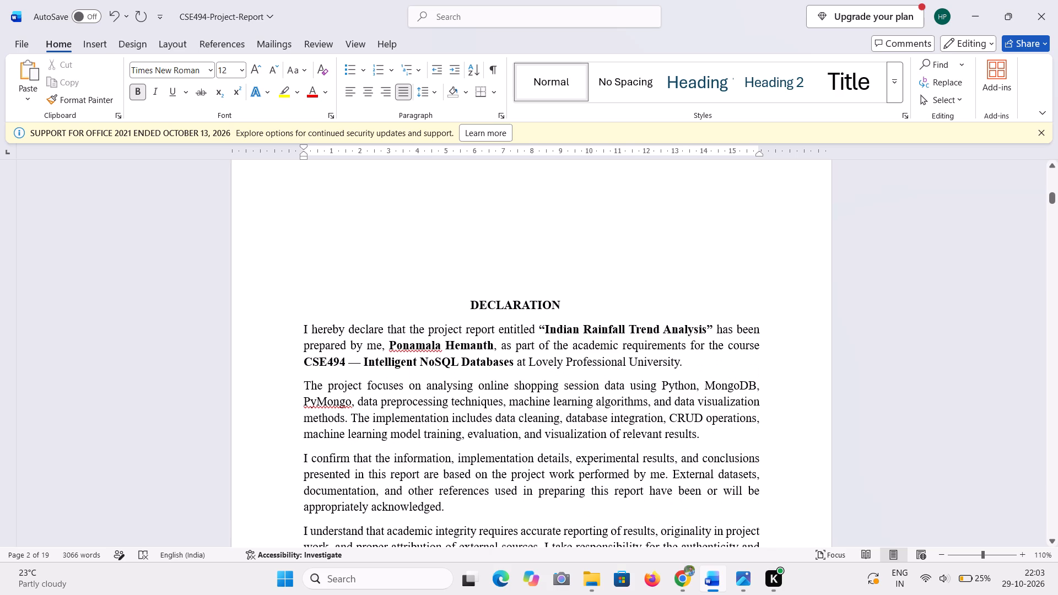
scroll(553, 439, down, 2)
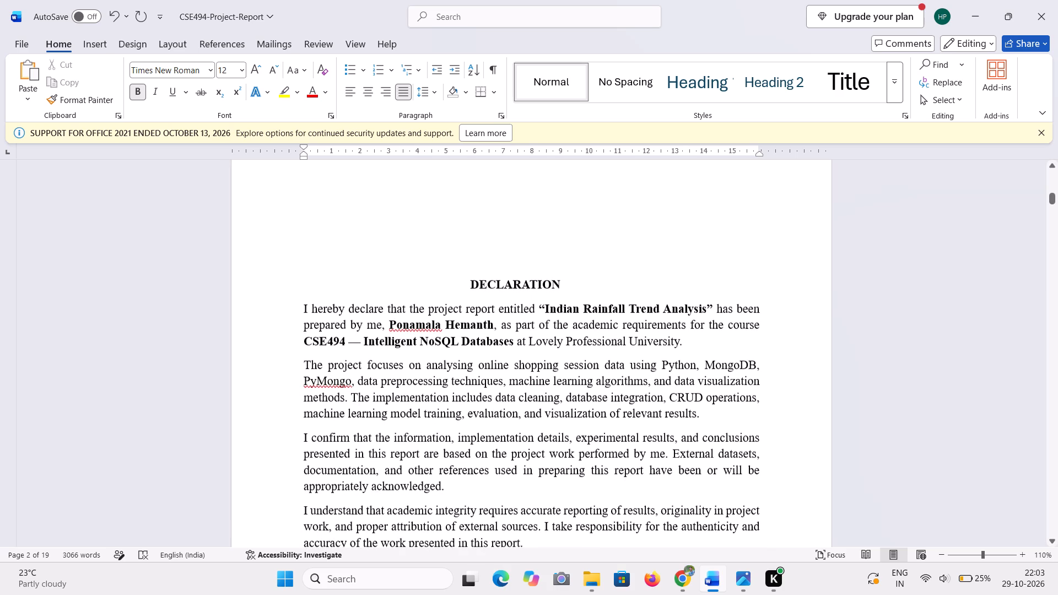
scroll(553, 439, down, 2)
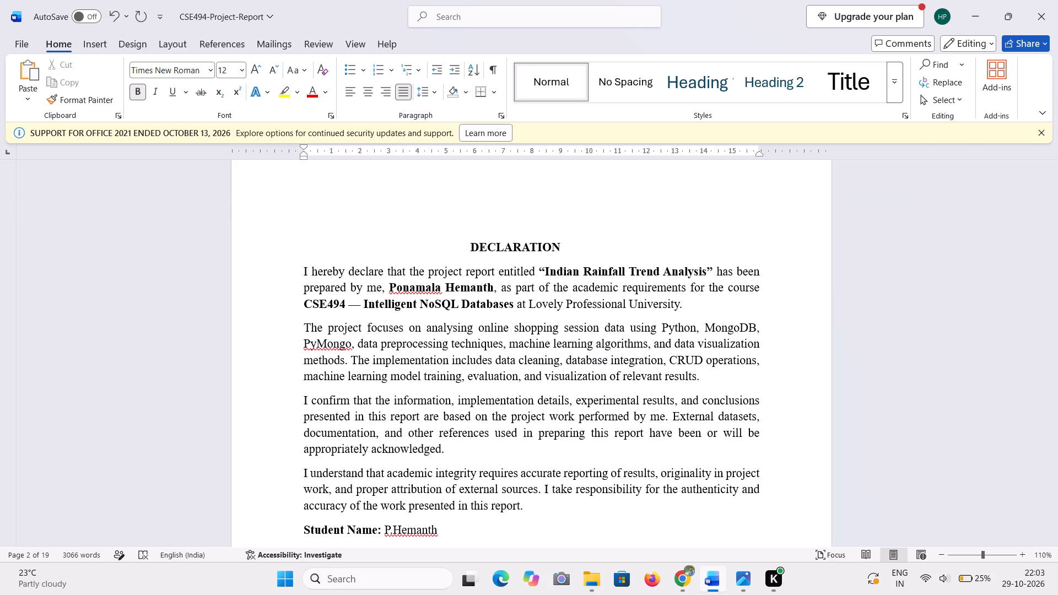
scroll(553, 439, down, 1)
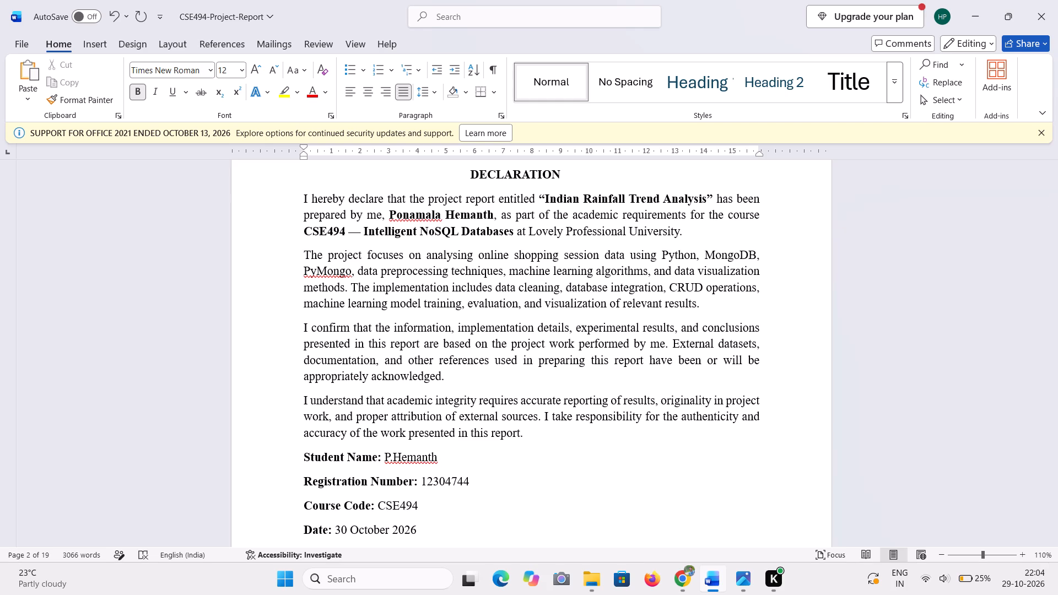
scroll(553, 439, down, 1)
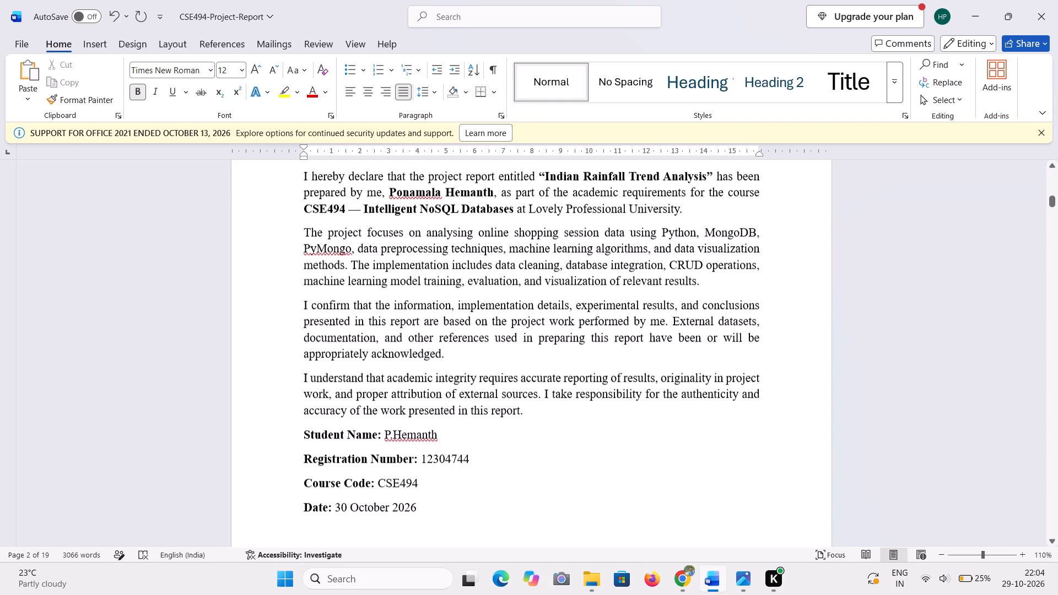
scroll(553, 439, down, 1)
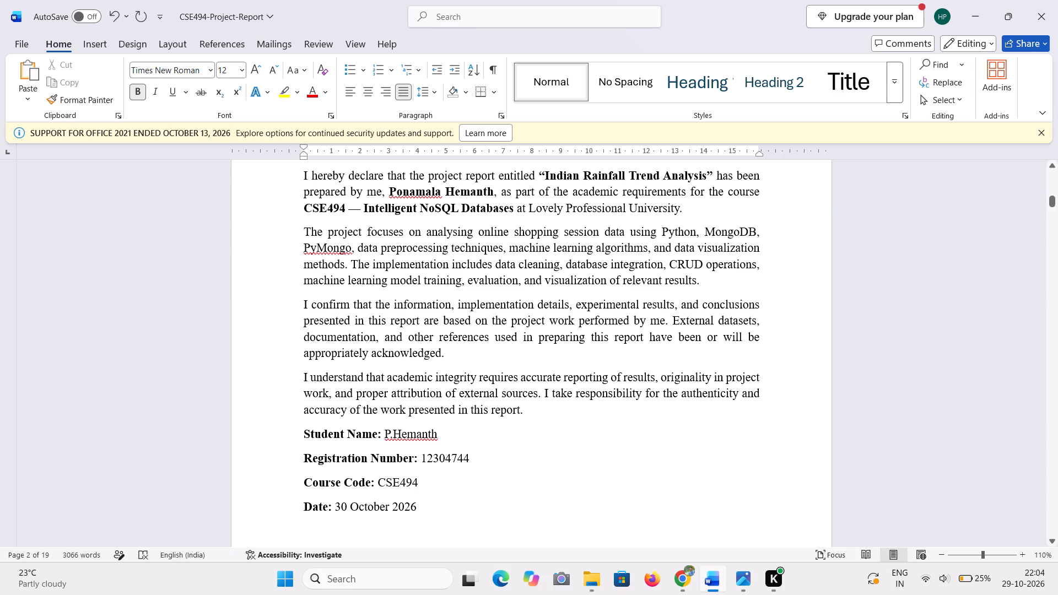
scroll(553, 439, down, 1)
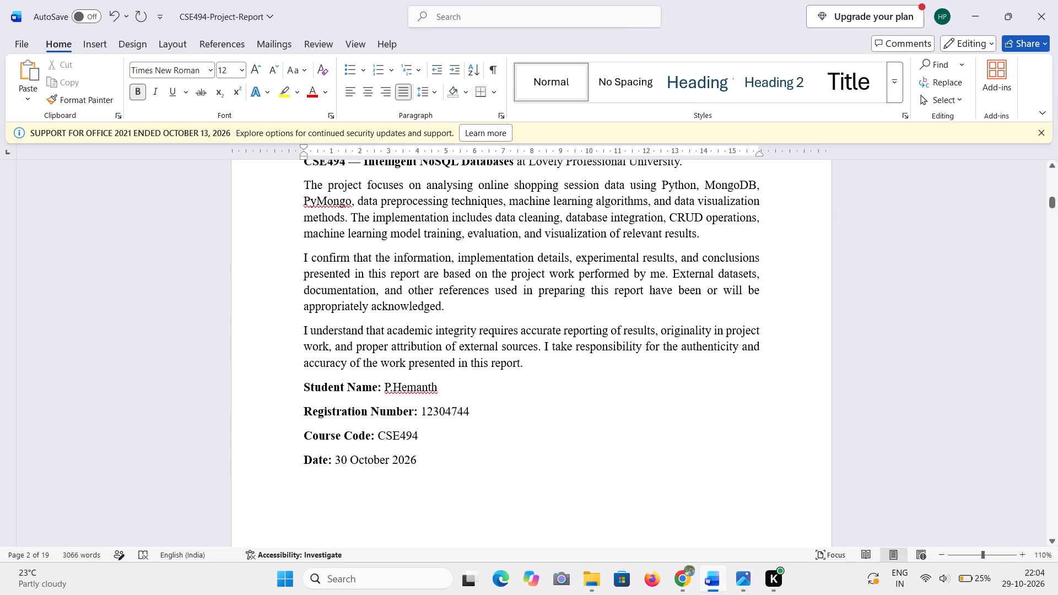
scroll(553, 439, down, 1)
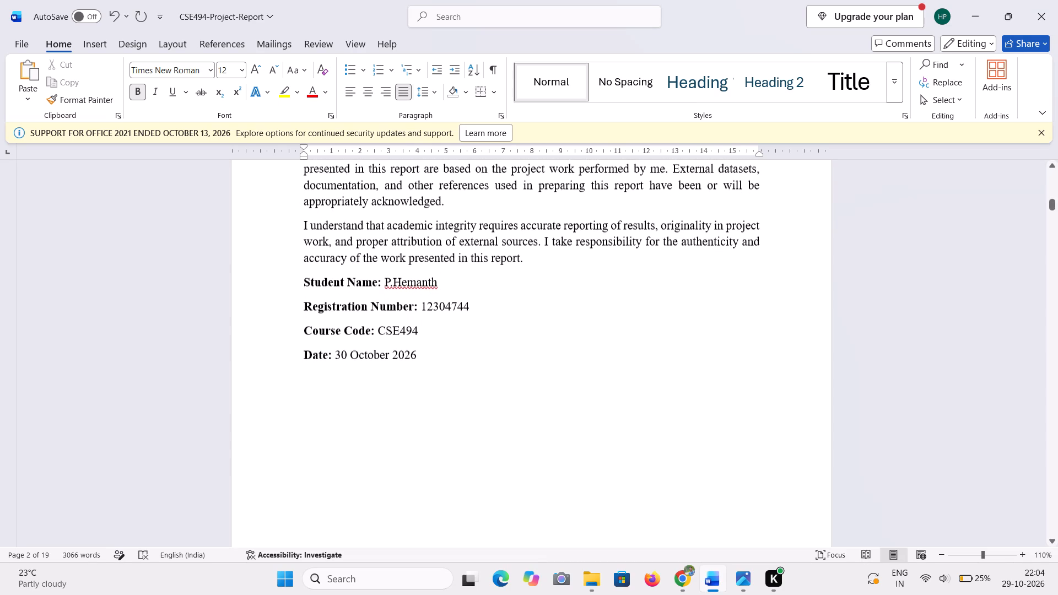
scroll(553, 439, down, 2)
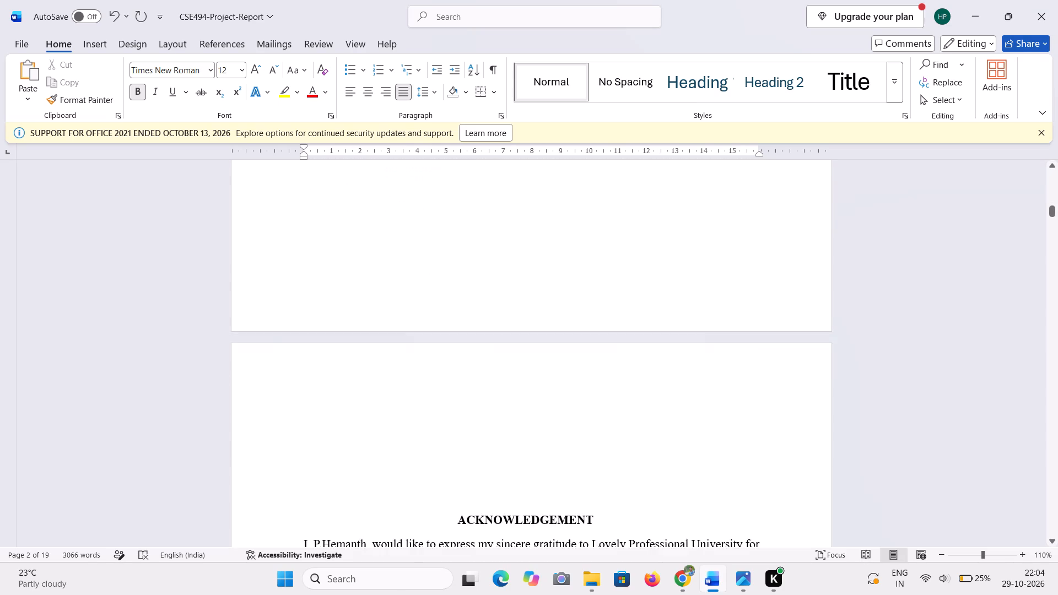
Read through the Acknowledgement page, including the student details and date at its end.
scroll(553, 439, down, 3)
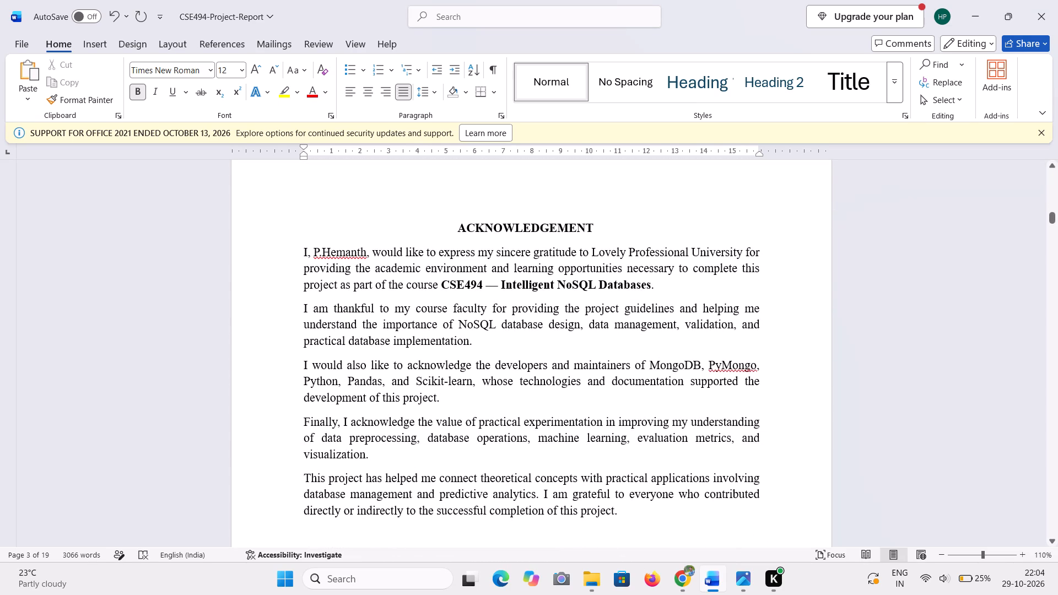
scroll(553, 439, down, 1)
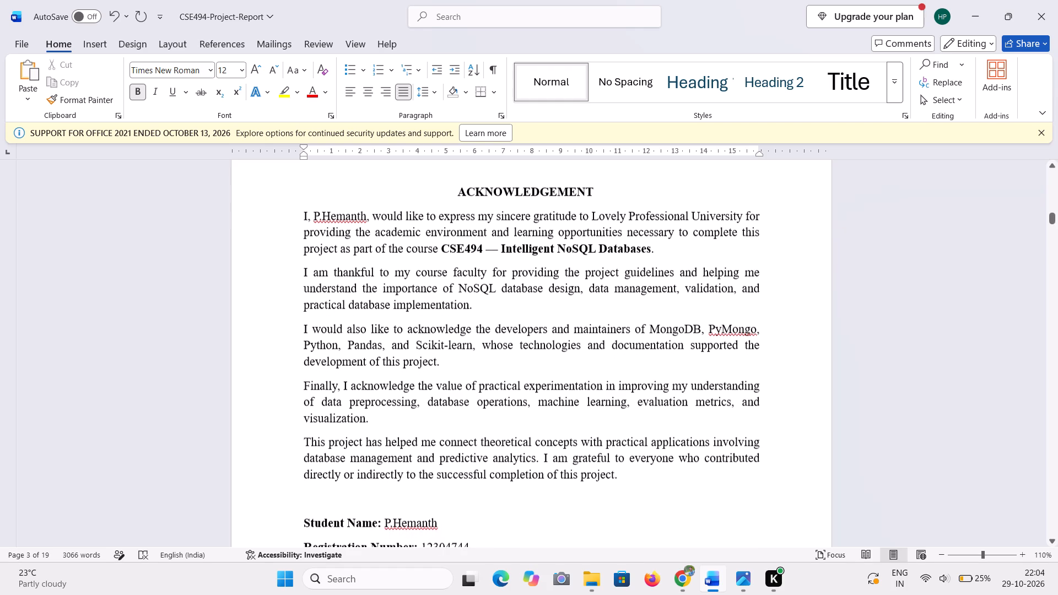
scroll(553, 439, down, 3)
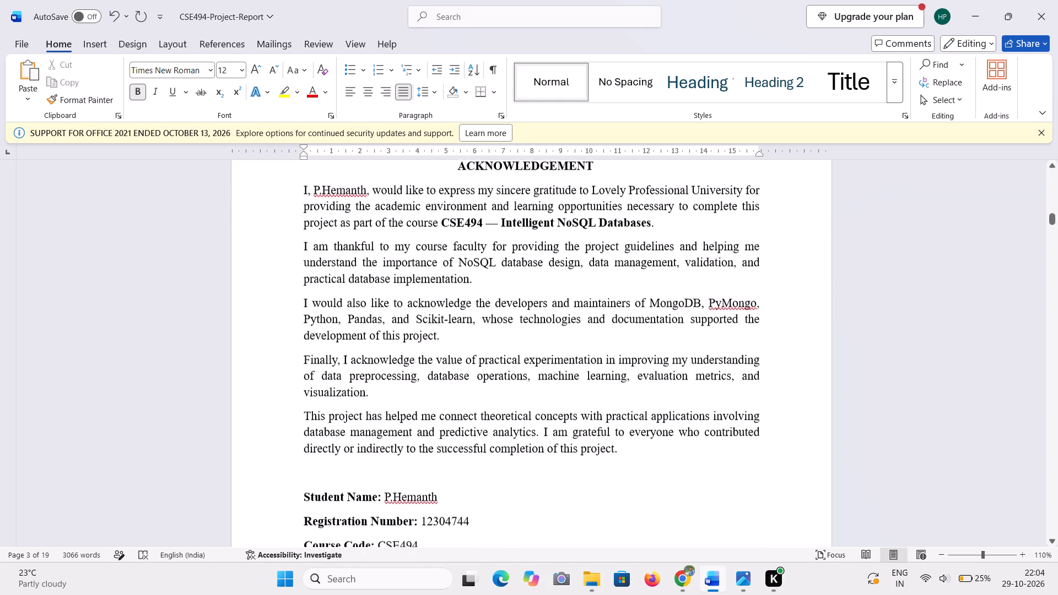
scroll(553, 439, down, 2)
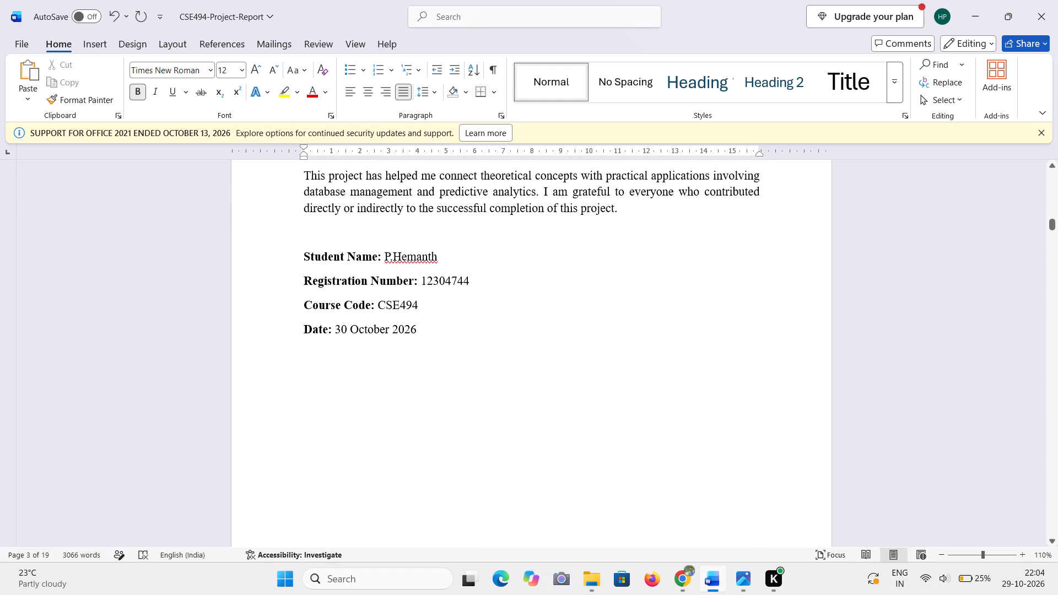
scroll(553, 439, down, 2)
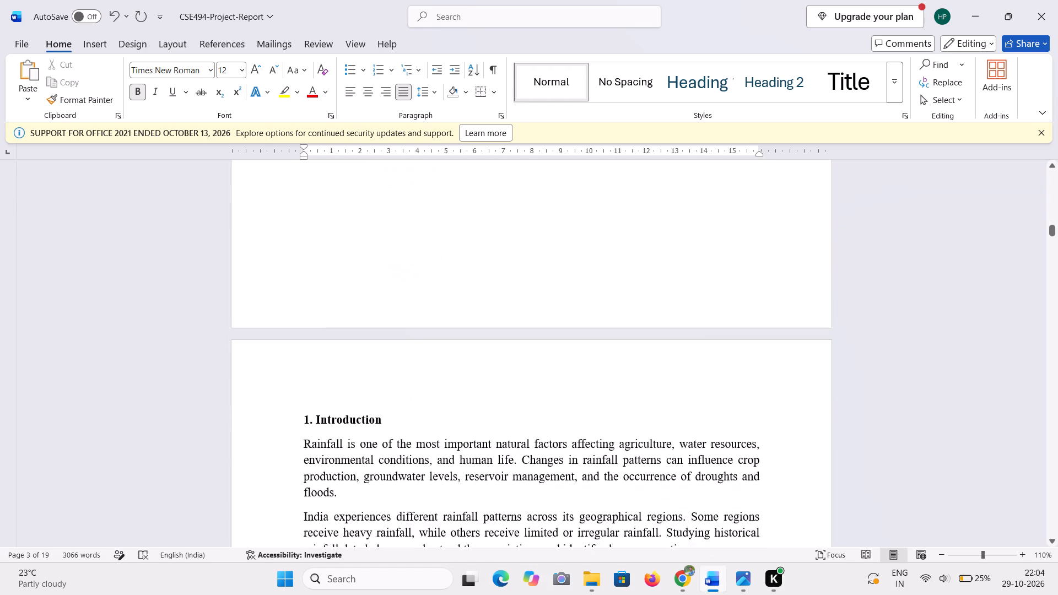
Review the Introduction, Problem Statement, Project Objectives and Dataset Description sections for content and page layout.
scroll(553, 439, down, 3)
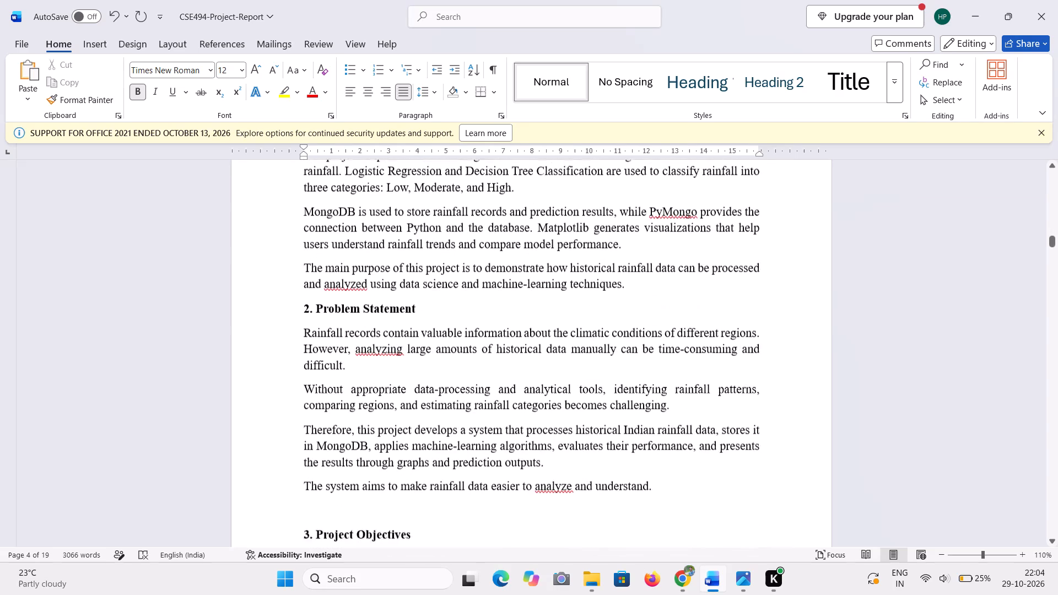
scroll(553, 439, down, 3)
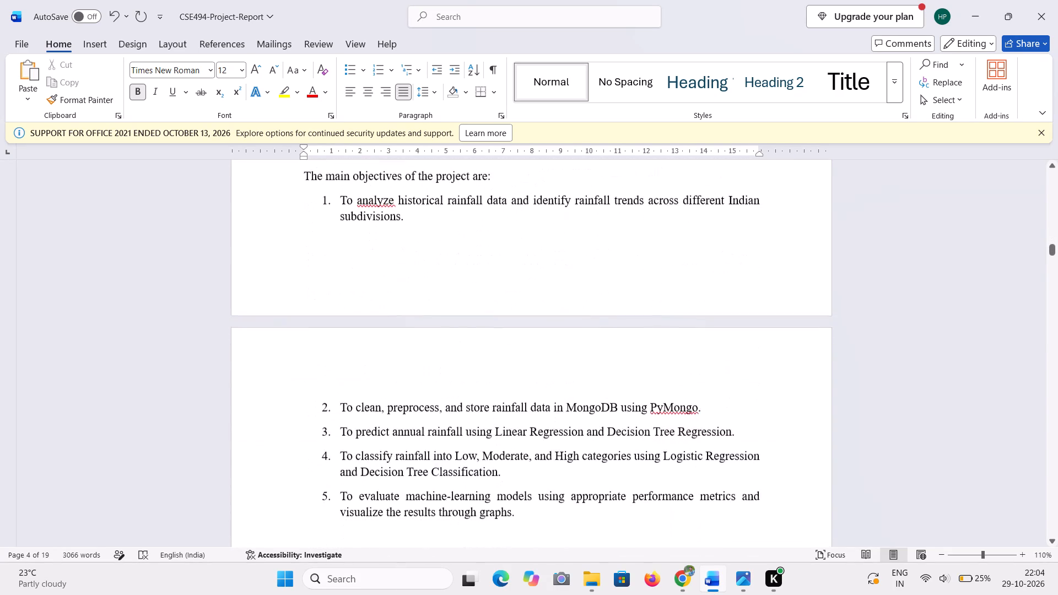
scroll(553, 439, down, 3)
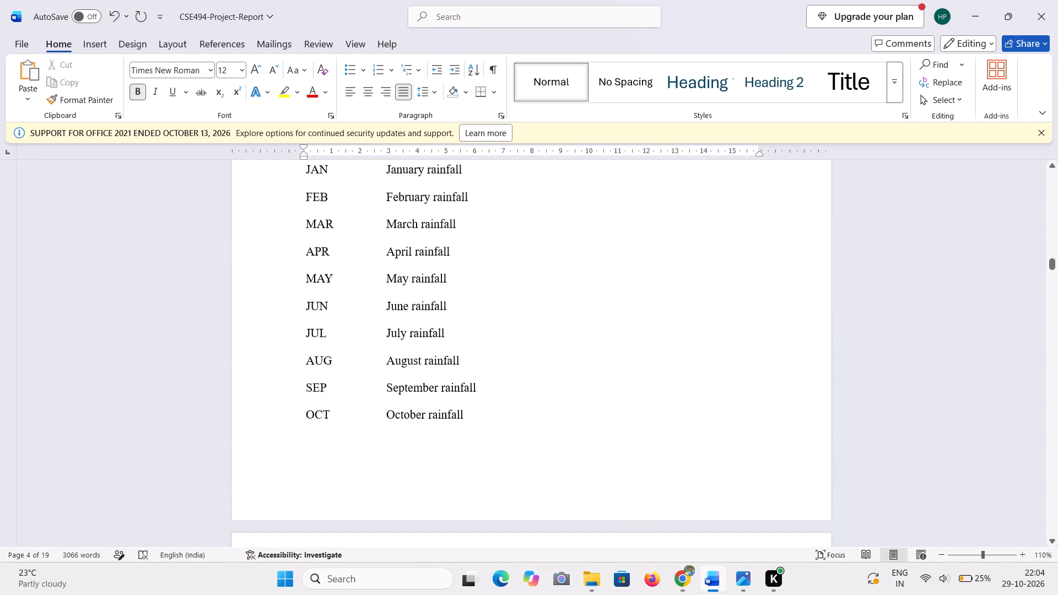
scroll(553, 439, down, 3)
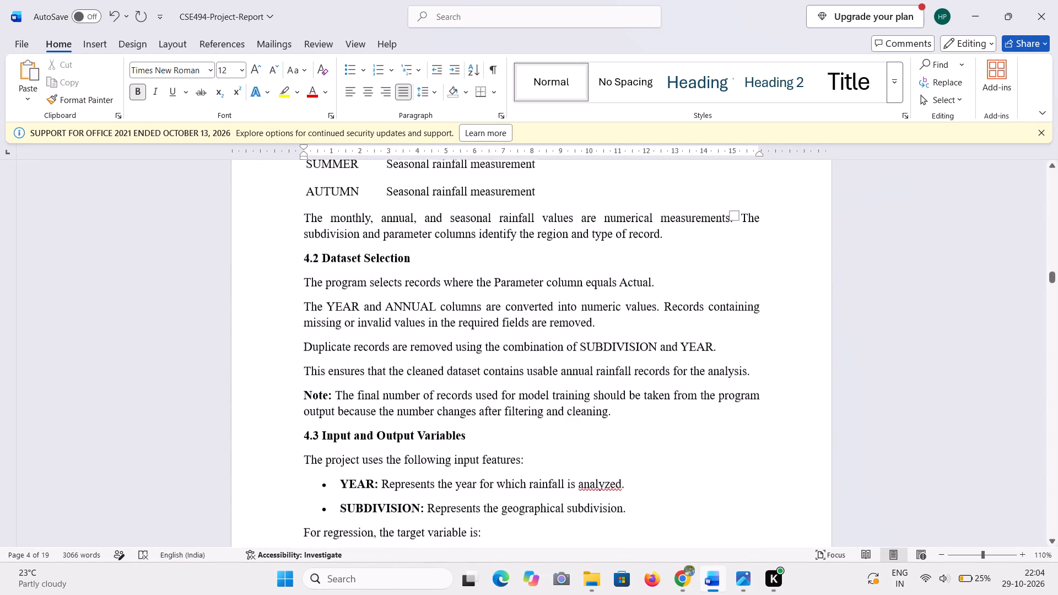
scroll(553, 439, down, 3)
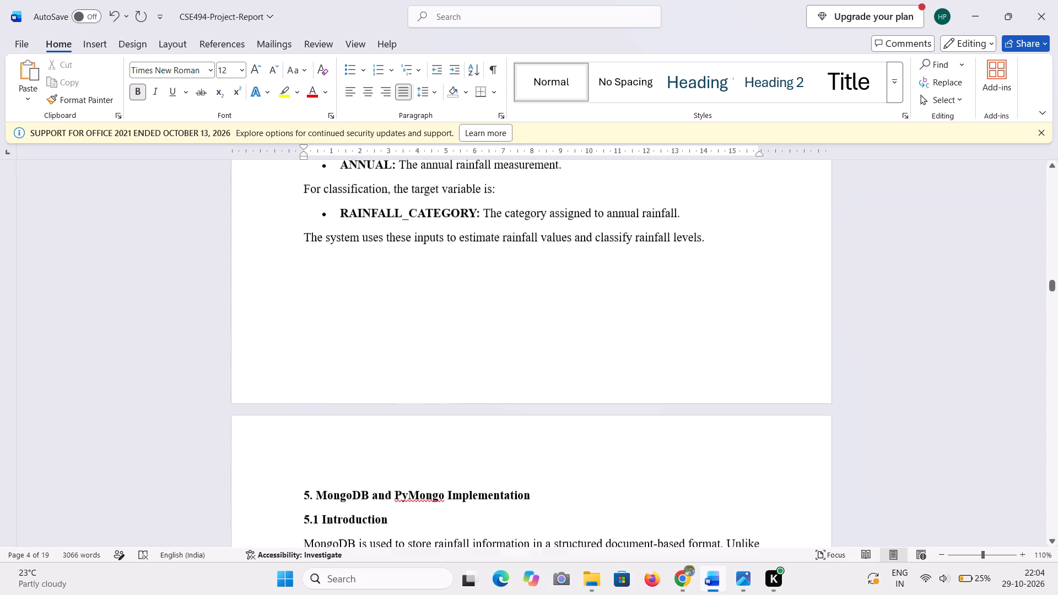
scroll(553, 439, down, 1)
scroll(553, 439, up, 4)
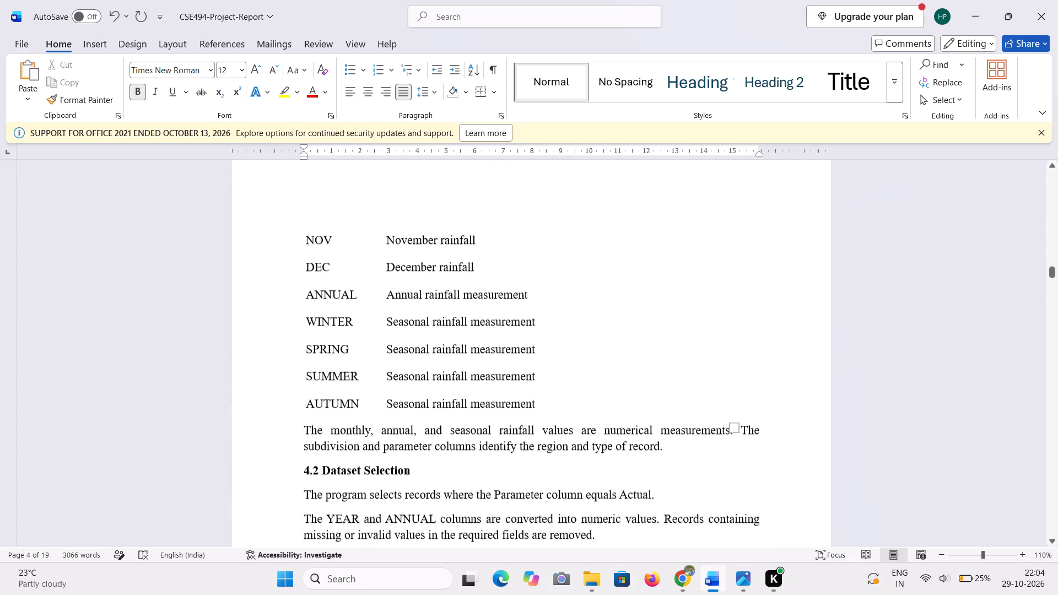
scroll(553, 439, up, 3)
scroll(553, 439, down, 1)
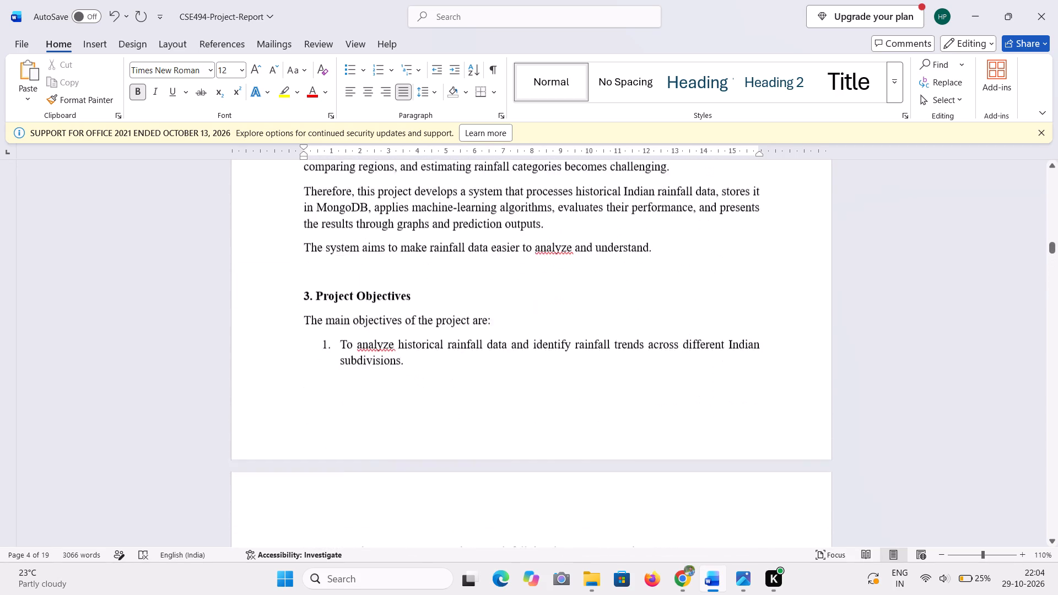
Recheck the Project Objectives and Dataset Description pages, from the dataset columns table through section 4.3 Input and Output Variables.
scroll(553, 439, down, 4)
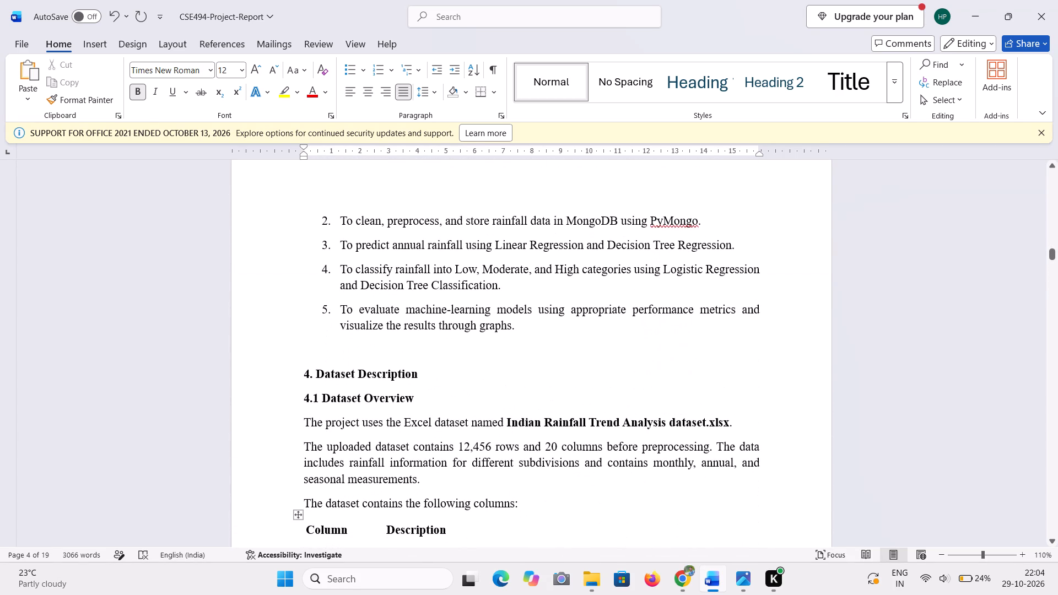
scroll(553, 439, down, 4)
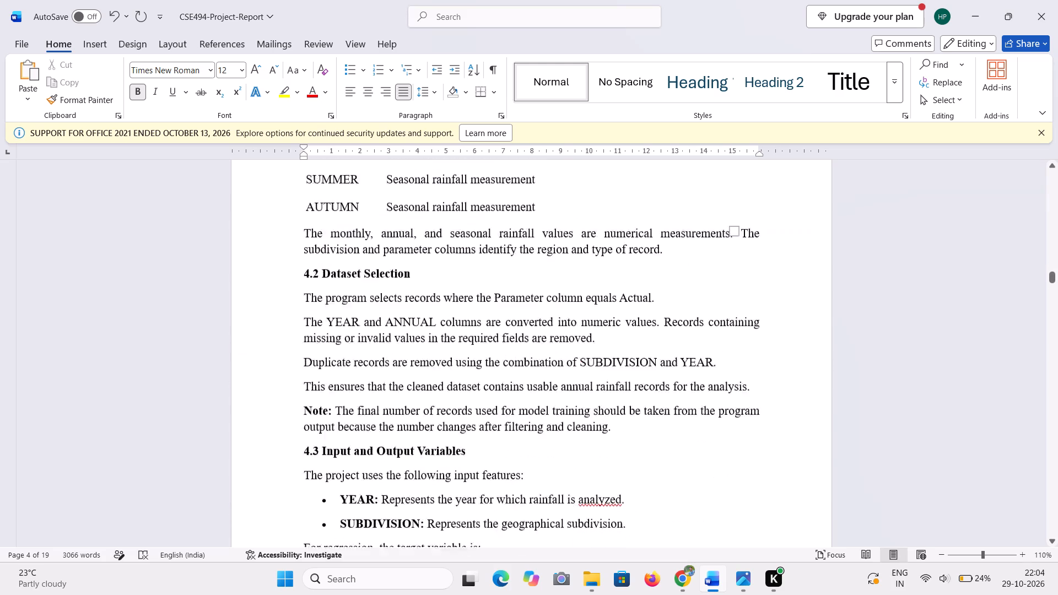
scroll(553, 439, down, 4)
scroll(553, 439, up, 1)
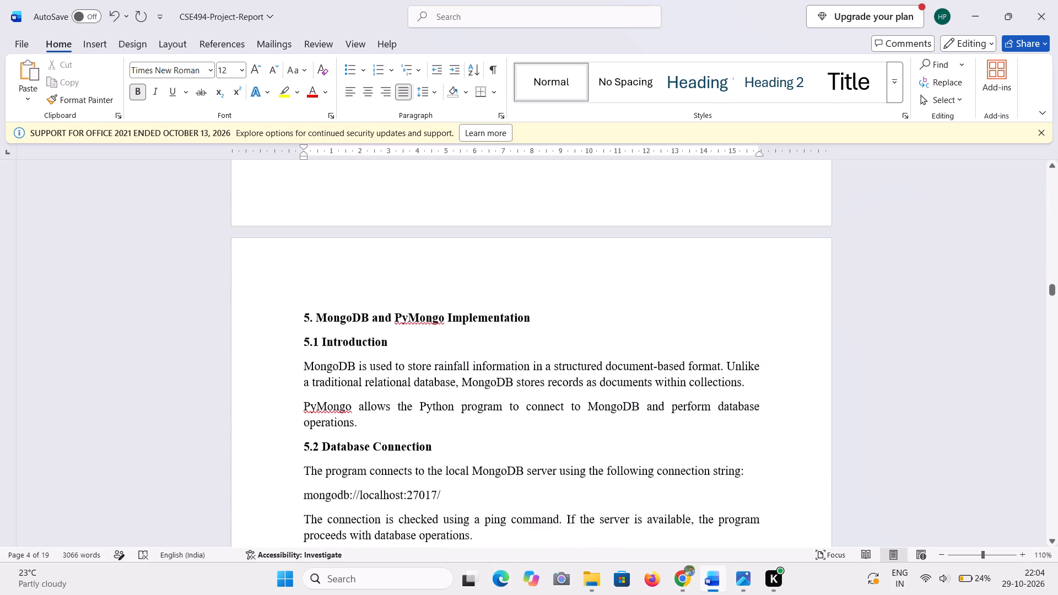
scroll(553, 439, up, 4)
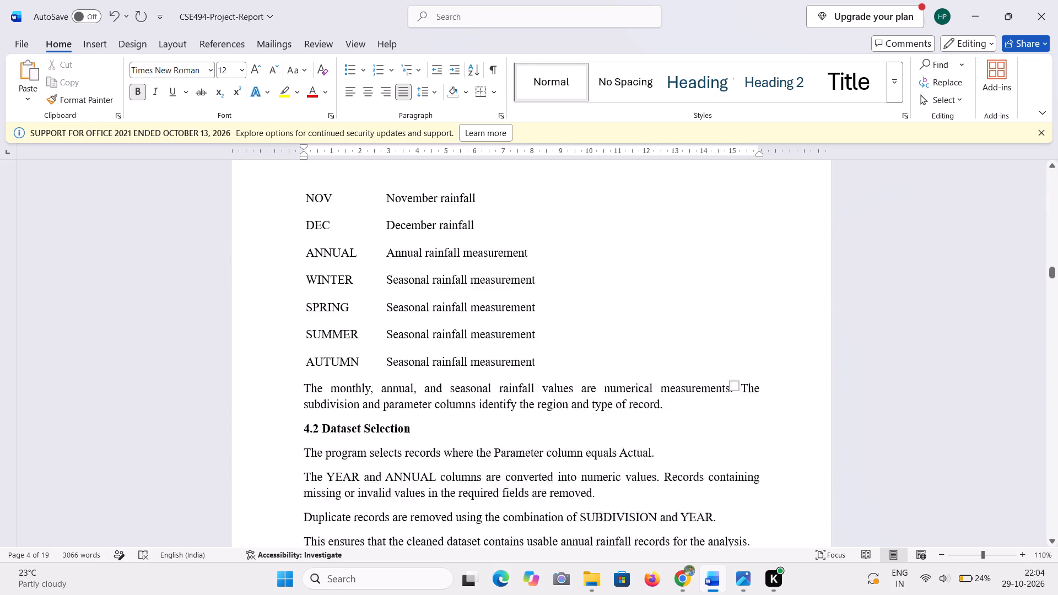
scroll(553, 439, down, 1)
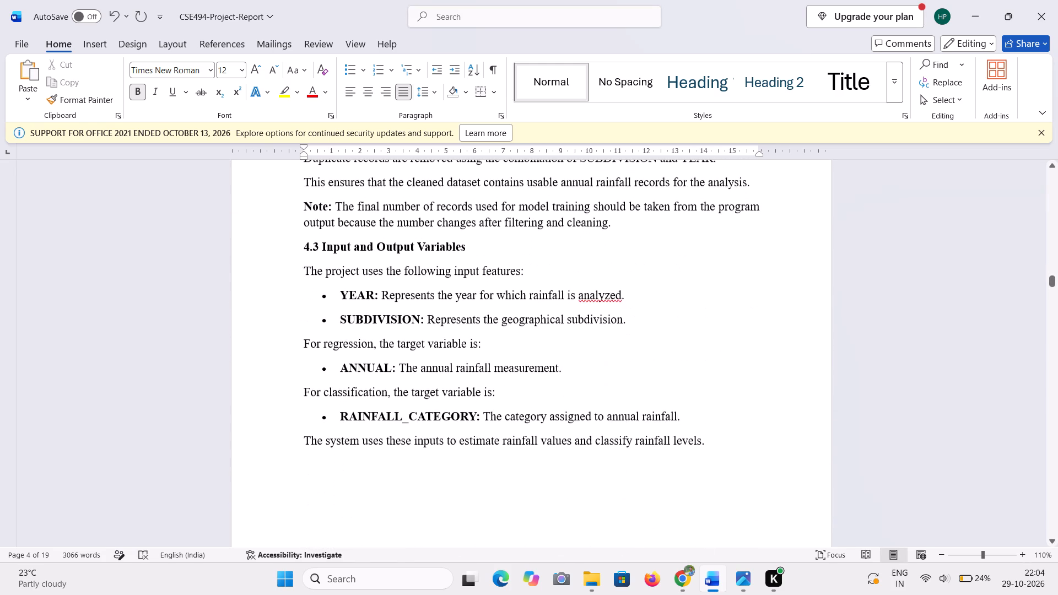
Review section 5, MongoDB and PyMongo Implementation, including the Compass shell screenshot at its end.
scroll(553, 439, down, 4)
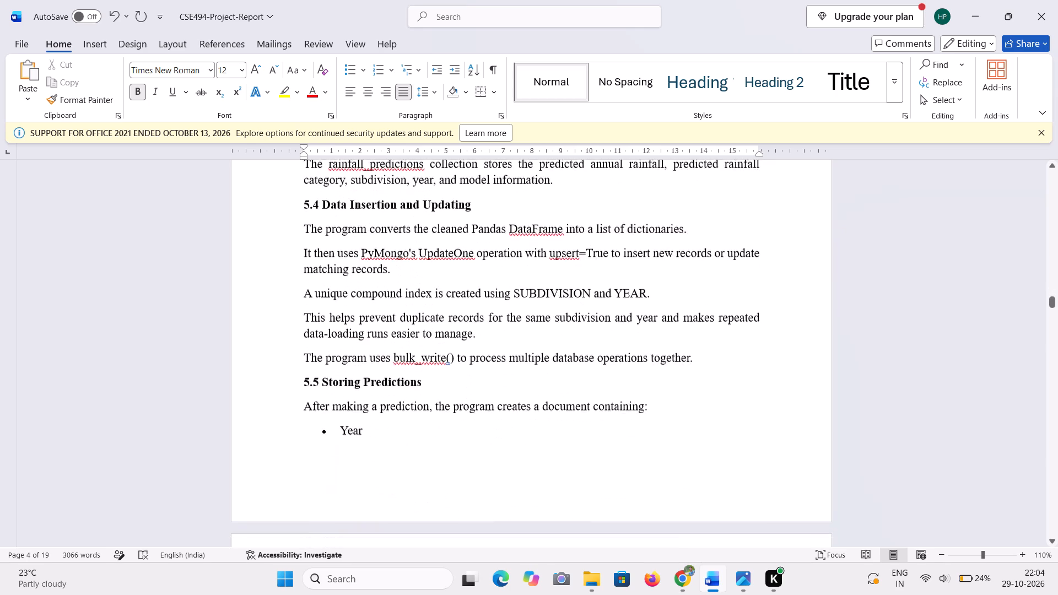
scroll(553, 439, down, 4)
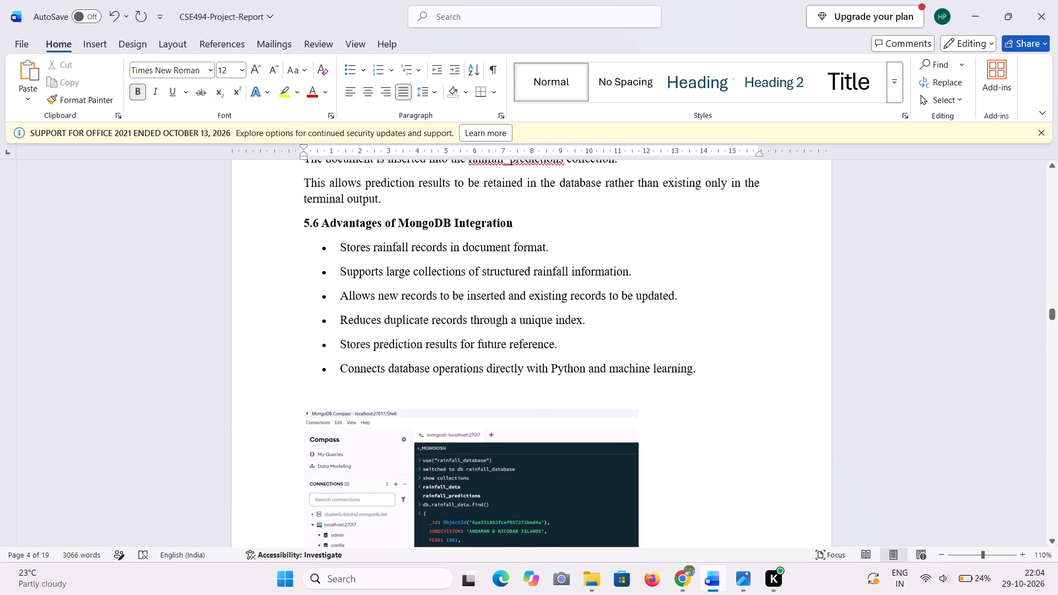
scroll(553, 439, down, 3)
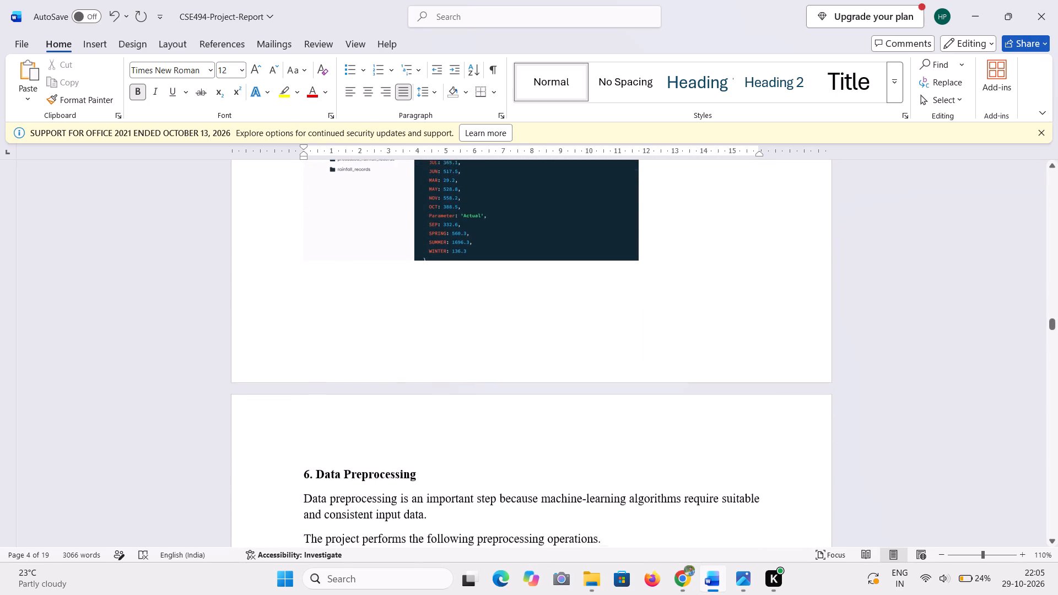
Review section 6, Data Preprocessing, through the code screenshot under 6.9 Training and Testing Data and the start of section 7.
scroll(553, 439, down, 4)
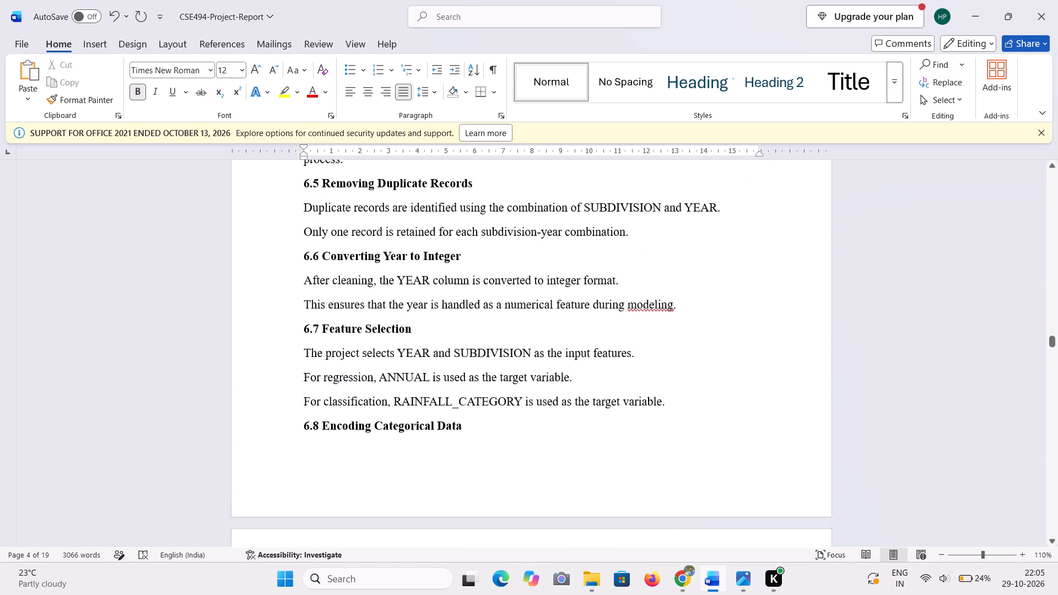
scroll(553, 439, down, 4)
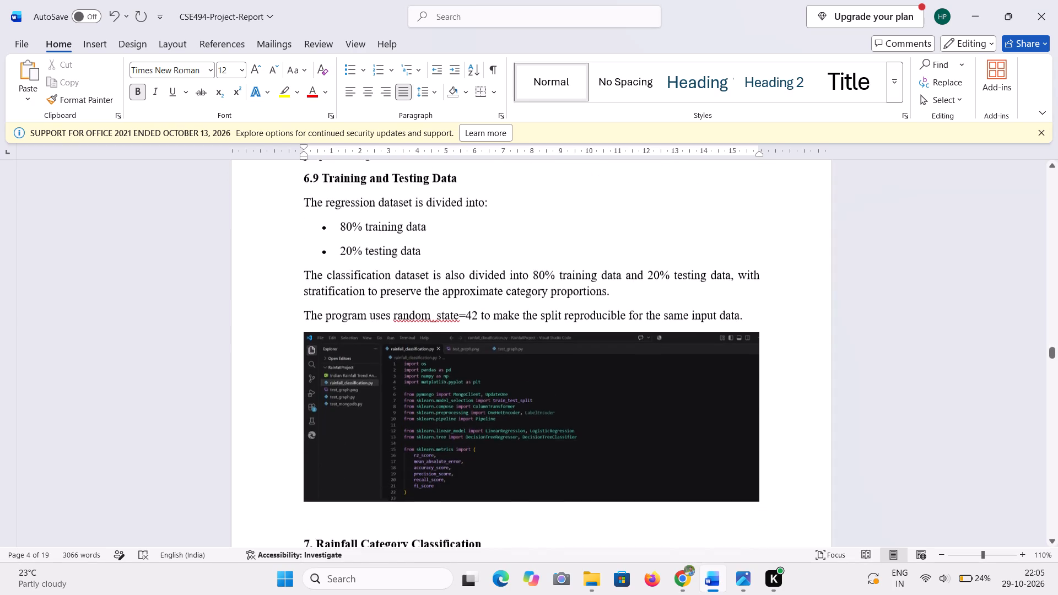
scroll(553, 439, down, 1)
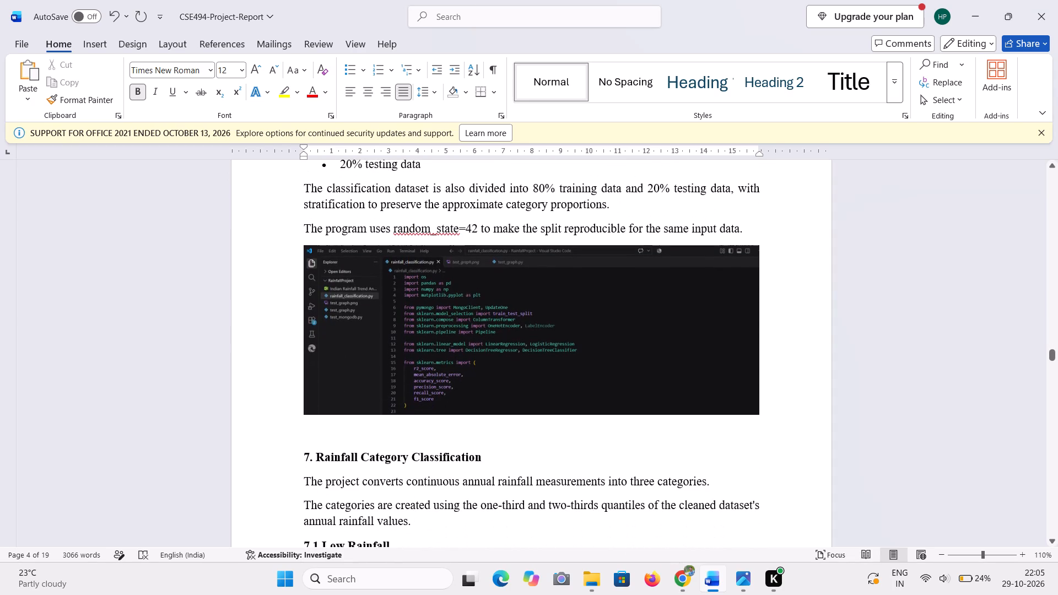
scroll(553, 439, up, 1)
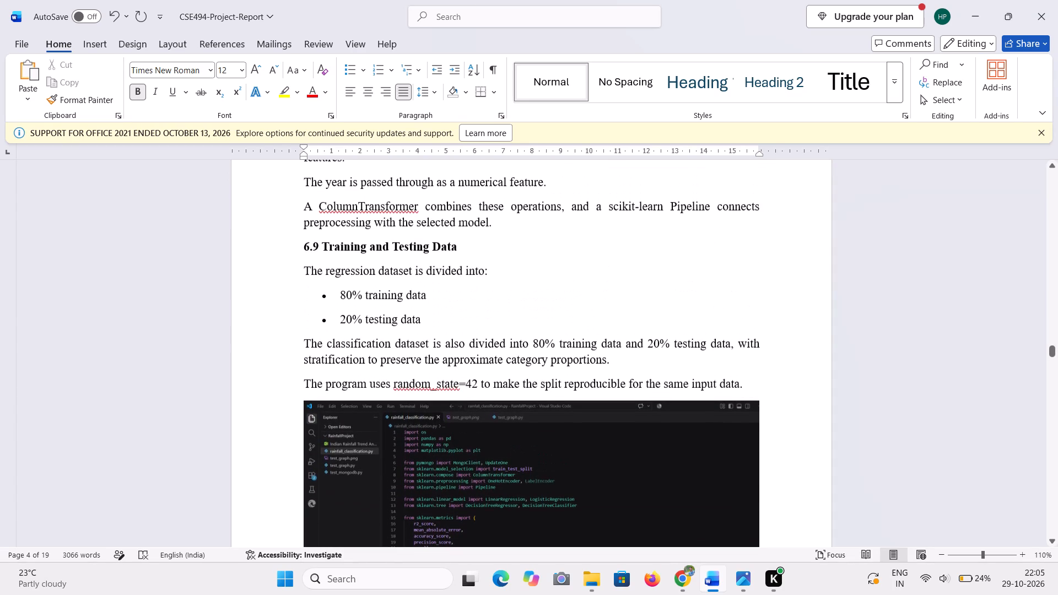
scroll(600, 440, up, 2)
scroll(600, 440, down, 1)
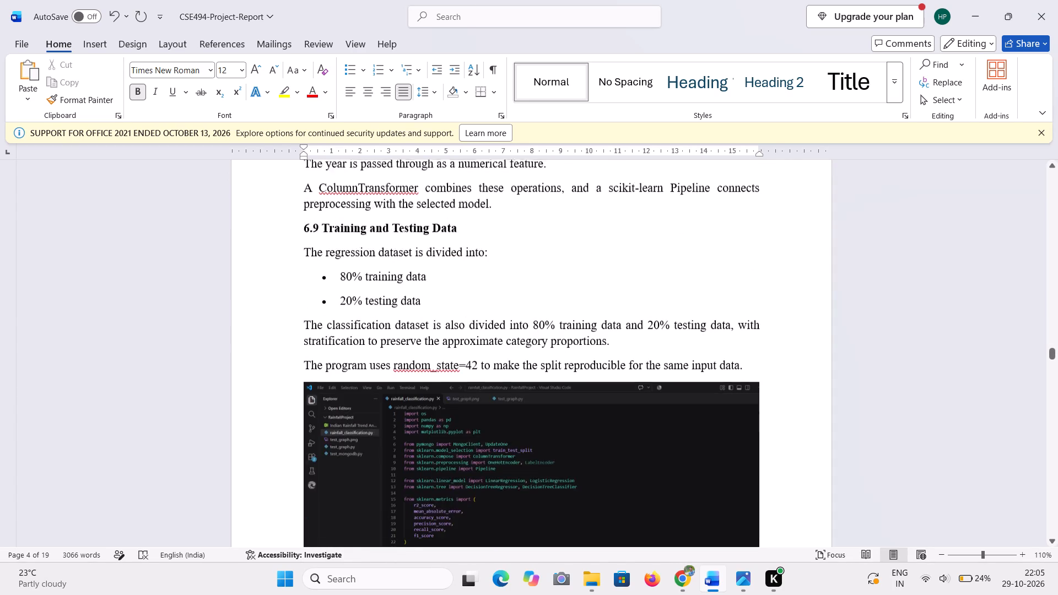
In Photos, find and copy the terminal screenshot showing the rainfall category limits, Logistic Regression metrics and Decision Tree Classification metrics.
click(743, 574)
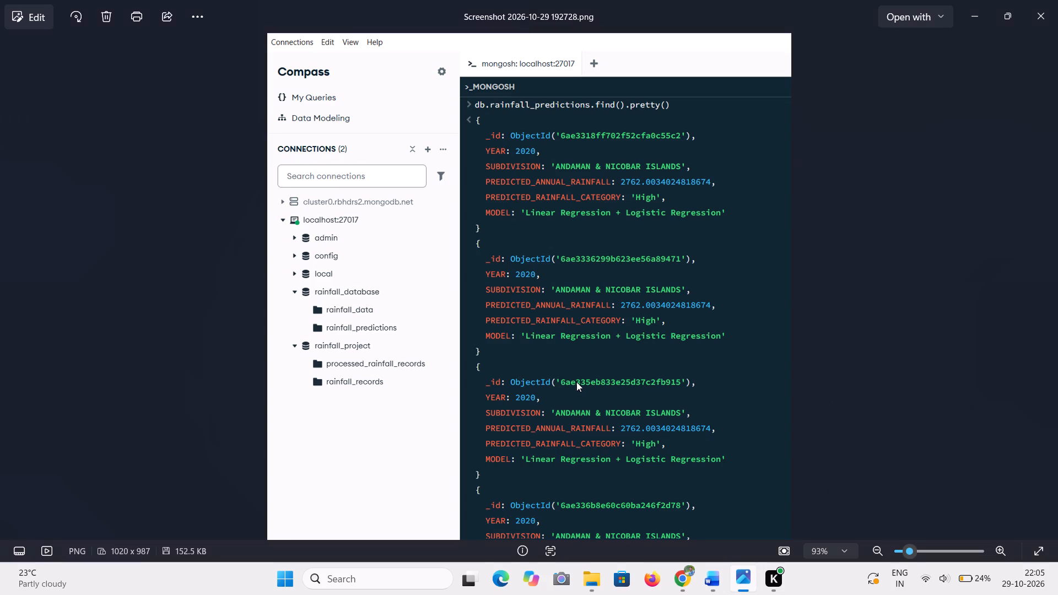
key(Right)
key(Left)
key(Left)
key(Left)
key(Left)
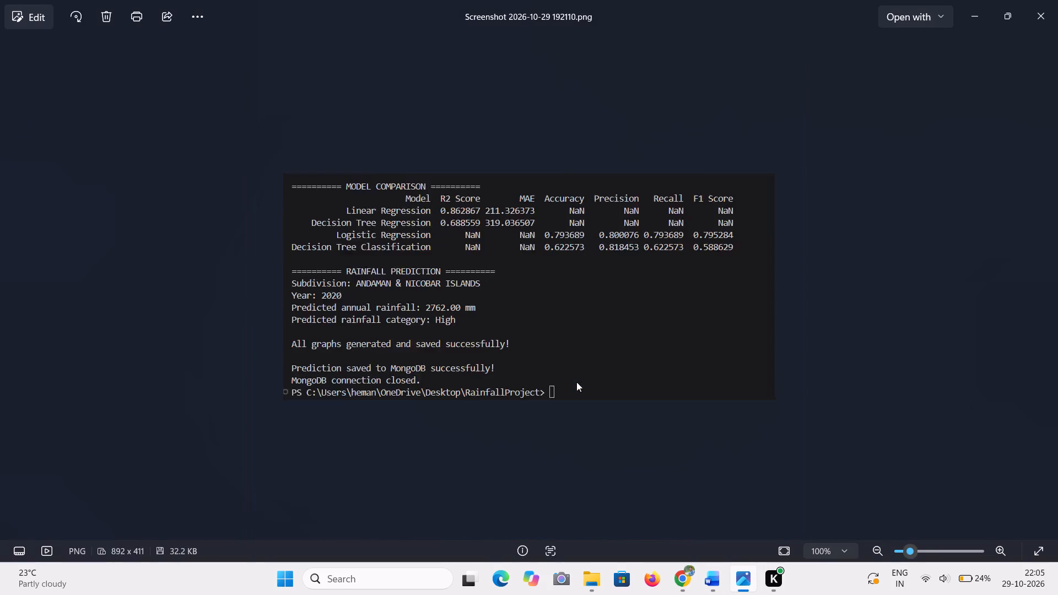
key(Left)
key(Right)
key(Right)
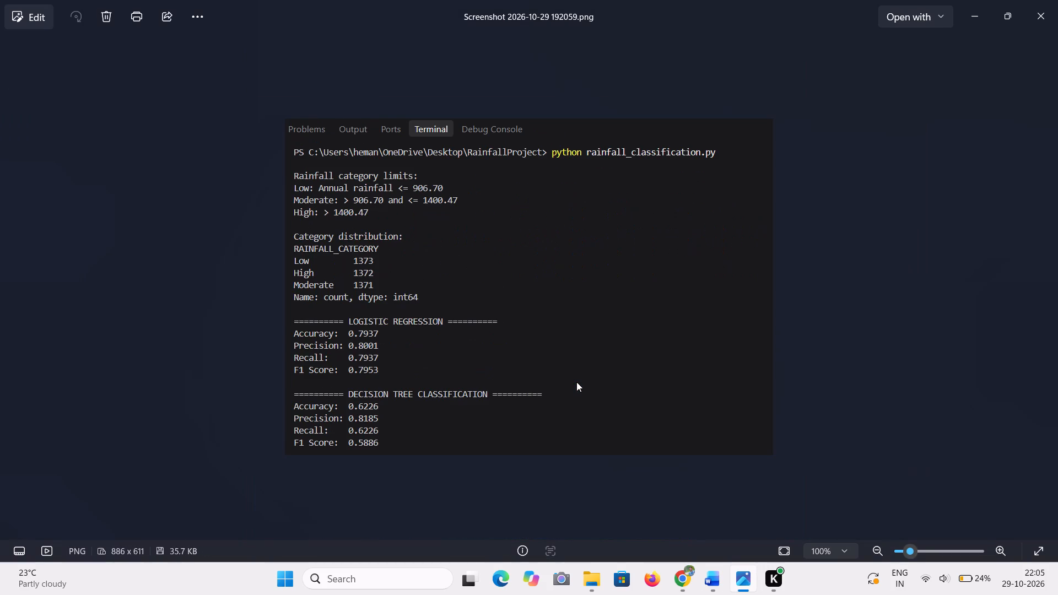
key(Left)
key(ctrl+c)
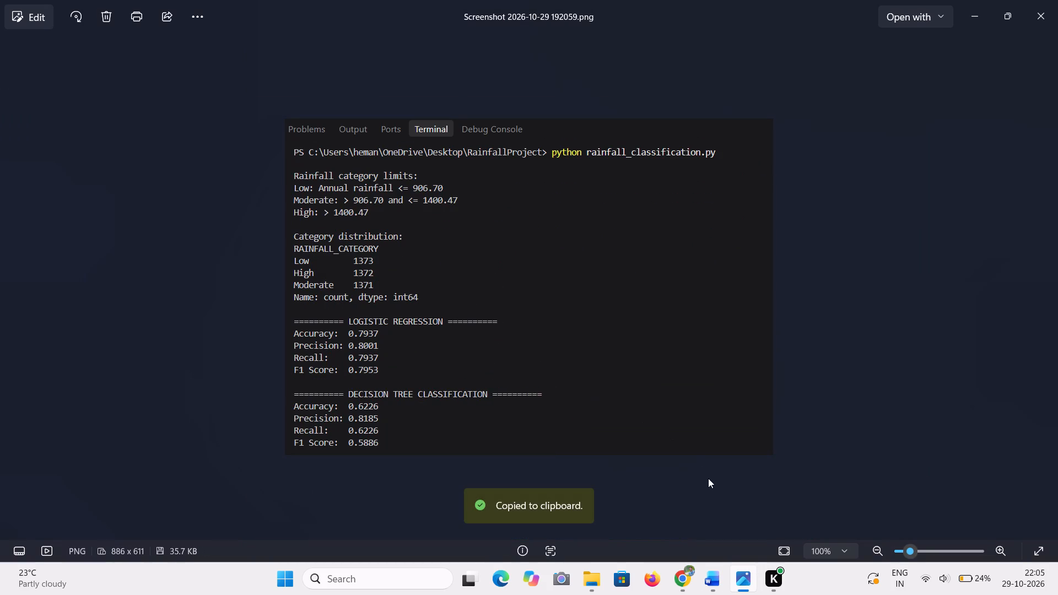
Back in Word, paste the terminal screenshot on the blank line between section 6.9's code screenshot and the Rainfall Category Classification heading.
click(711, 569)
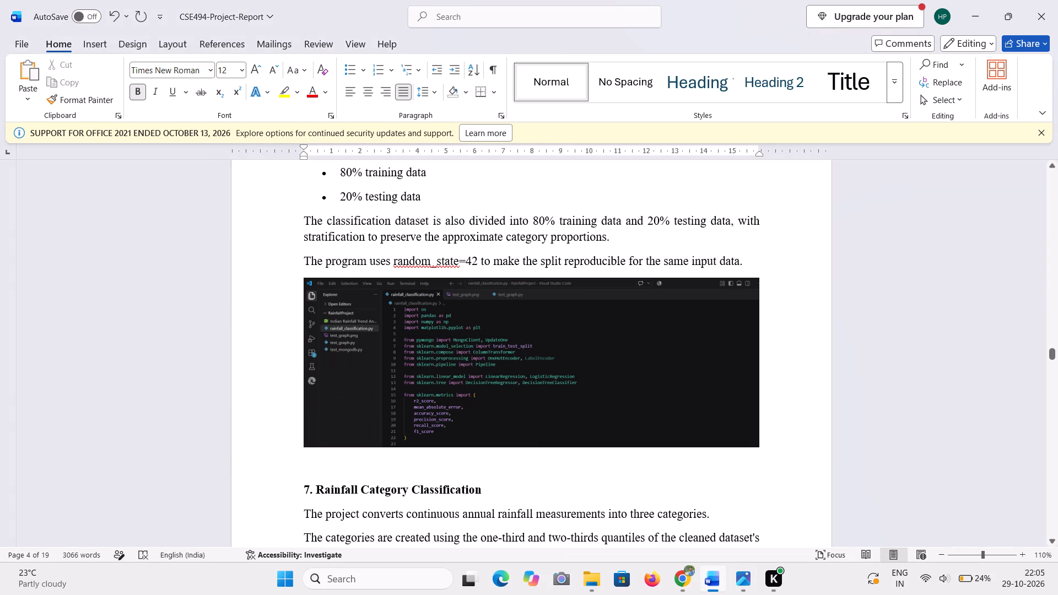
click(581, 455)
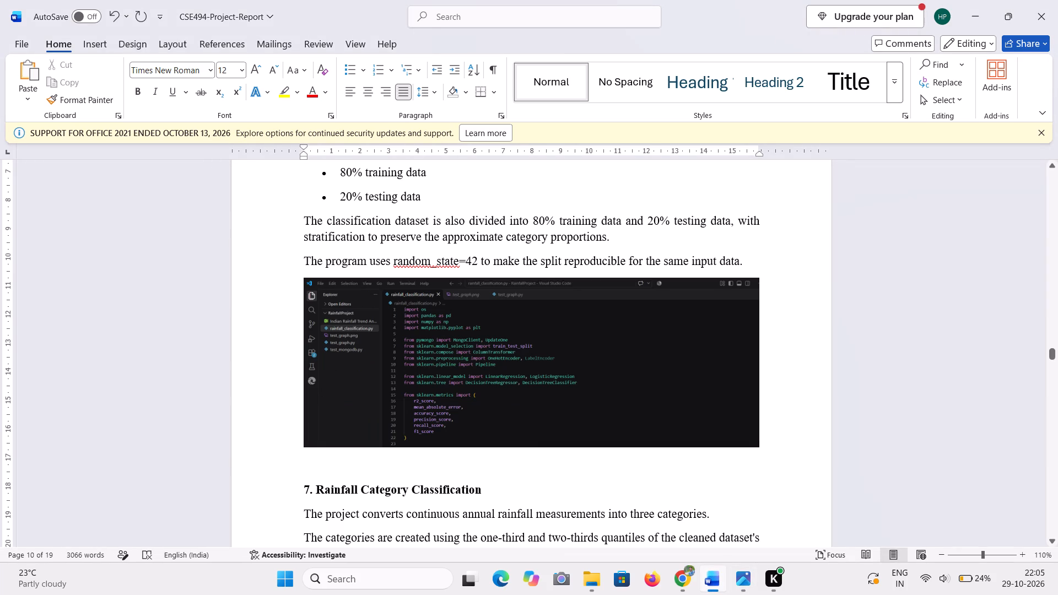
click(474, 468)
key(ctrl+v)
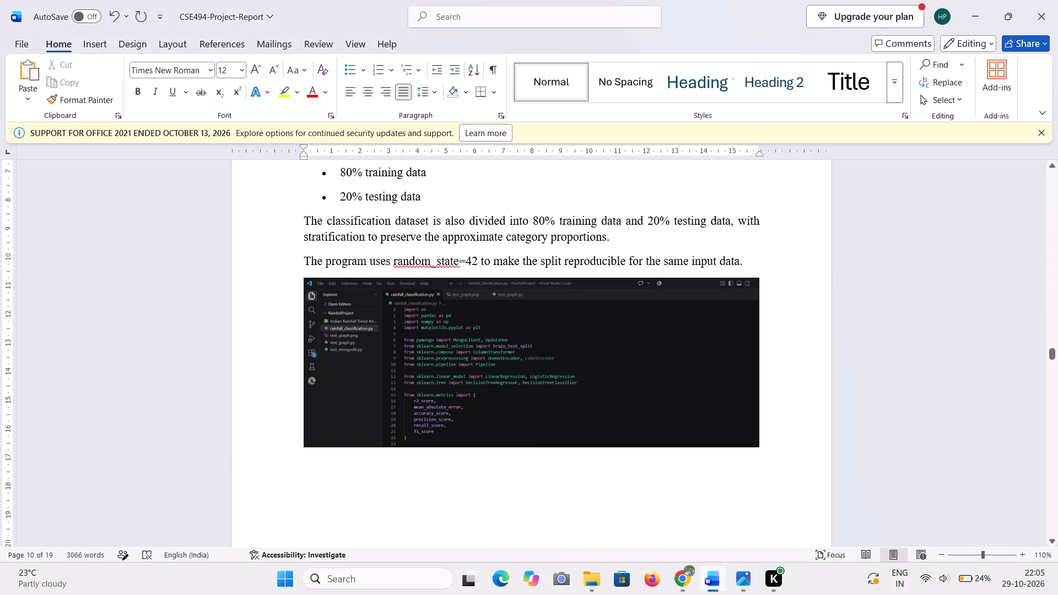
scroll(460, 393, up, 2)
scroll(460, 393, down, 3)
Shrink the pasted terminal output screenshot proportionally to about 14 cm wide.
click(477, 423)
scroll(477, 423, down, 3)
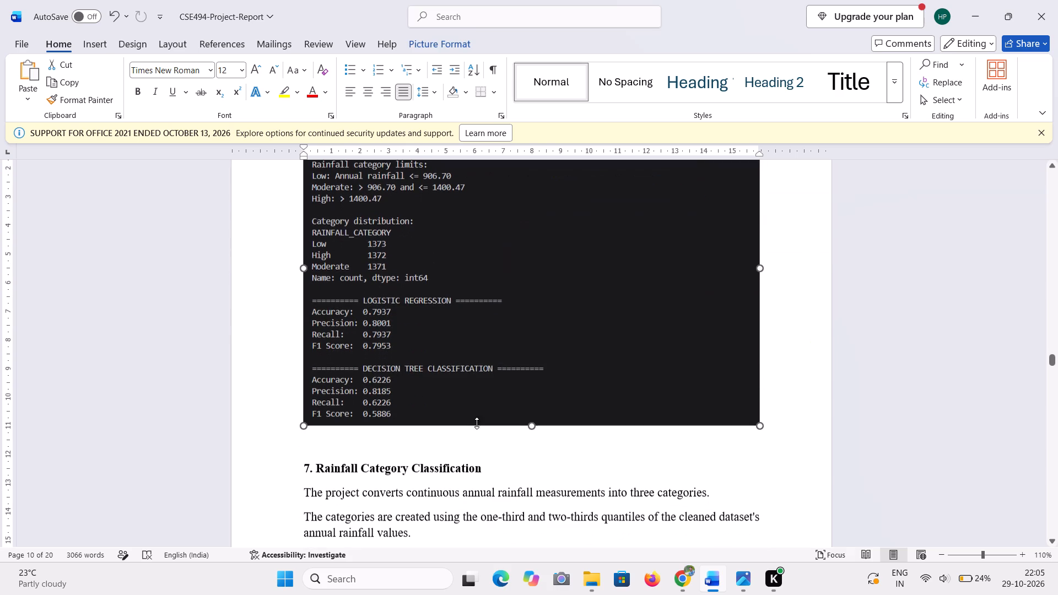
drag(757, 426, 672, 358)
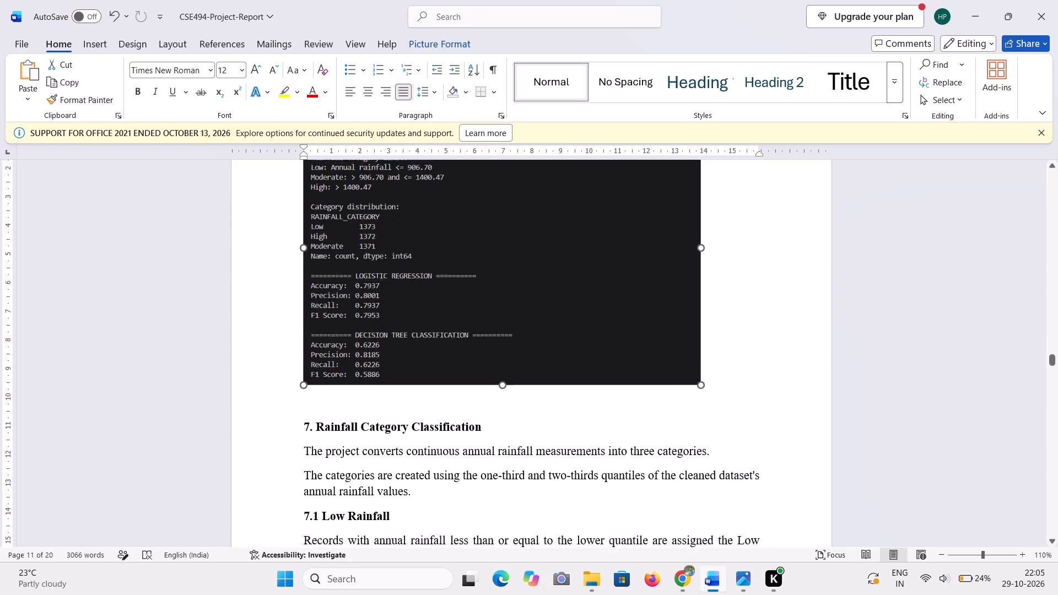
Shrink the terminal output screenshot under section 6.9 to about 10 cm wide so it fits below the code screenshot.
drag(672, 358, 639, 312)
drag(641, 343, 595, 285)
scroll(595, 285, up, 1)
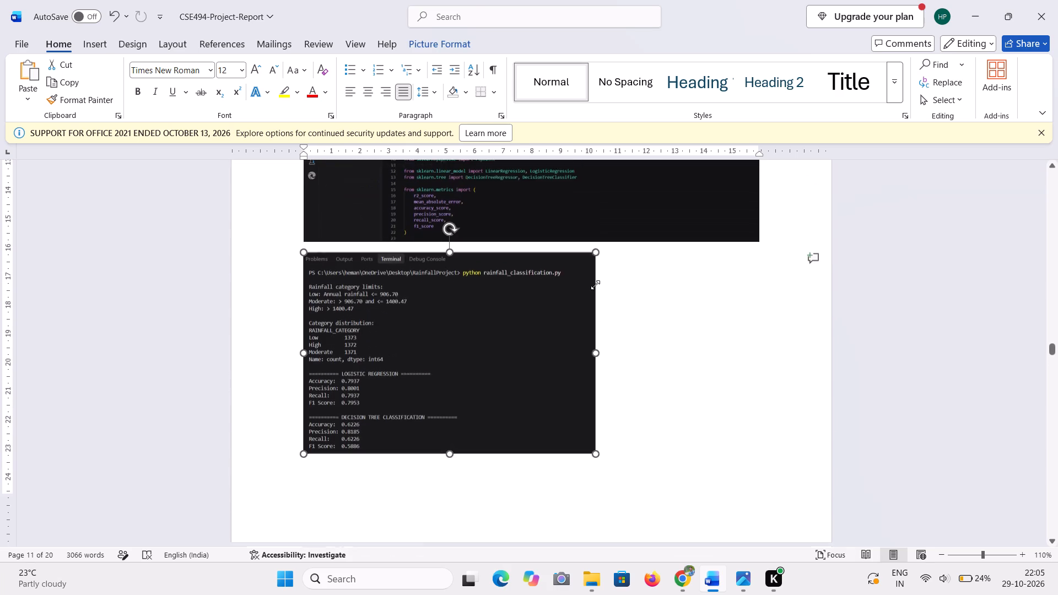
scroll(595, 285, up, 1)
scroll(595, 285, down, 2)
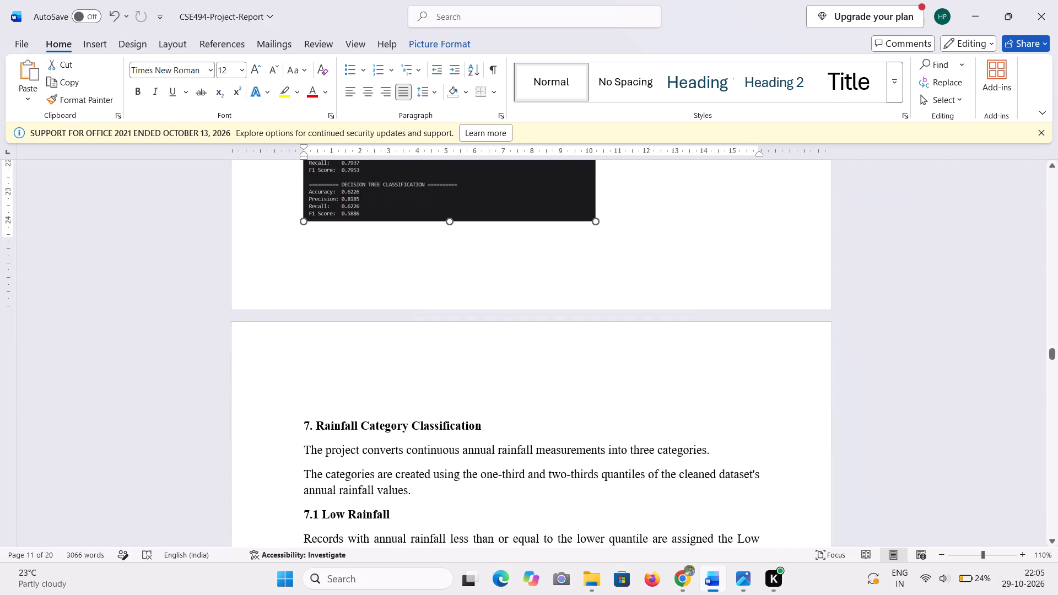
Shrink the Rainfall Category Distribution pie chart in section 7 proportionally to about 9.6 cm wide.
scroll(493, 329, down, 3)
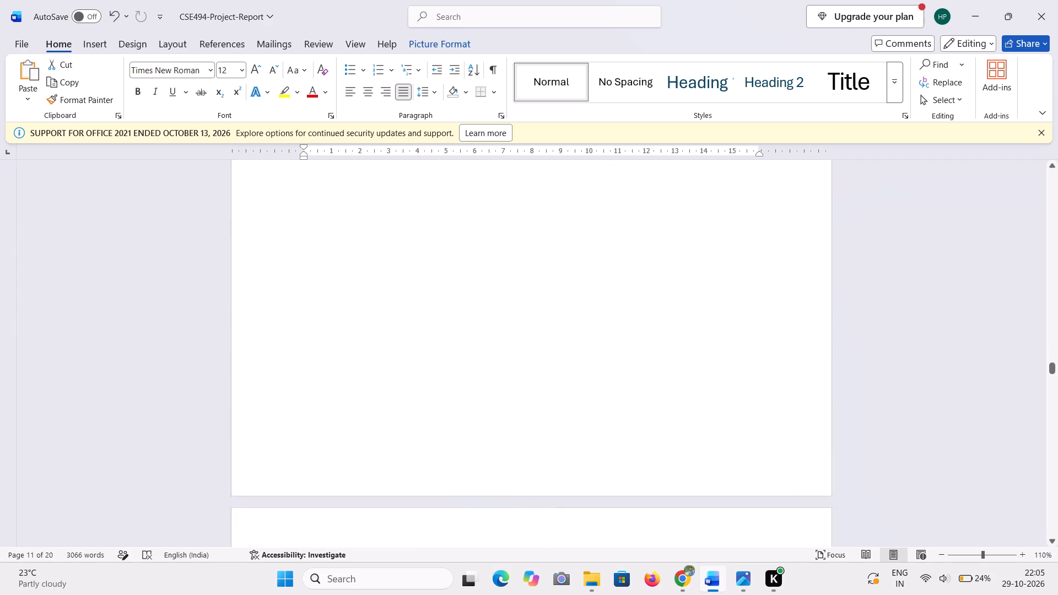
scroll(493, 329, down, 3)
click(493, 329)
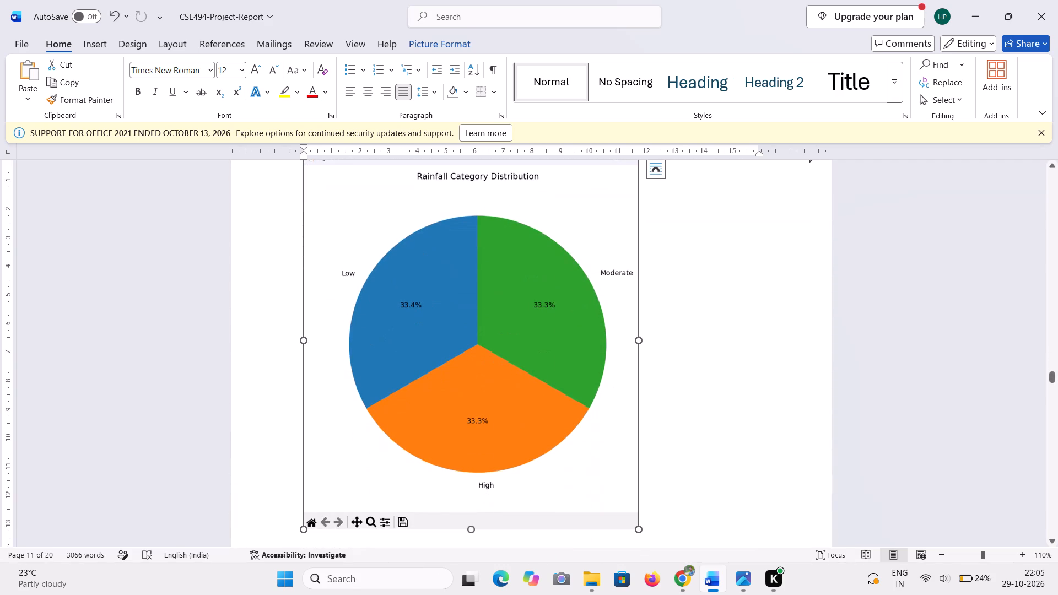
drag(639, 533, 591, 466)
drag(591, 476, 541, 403)
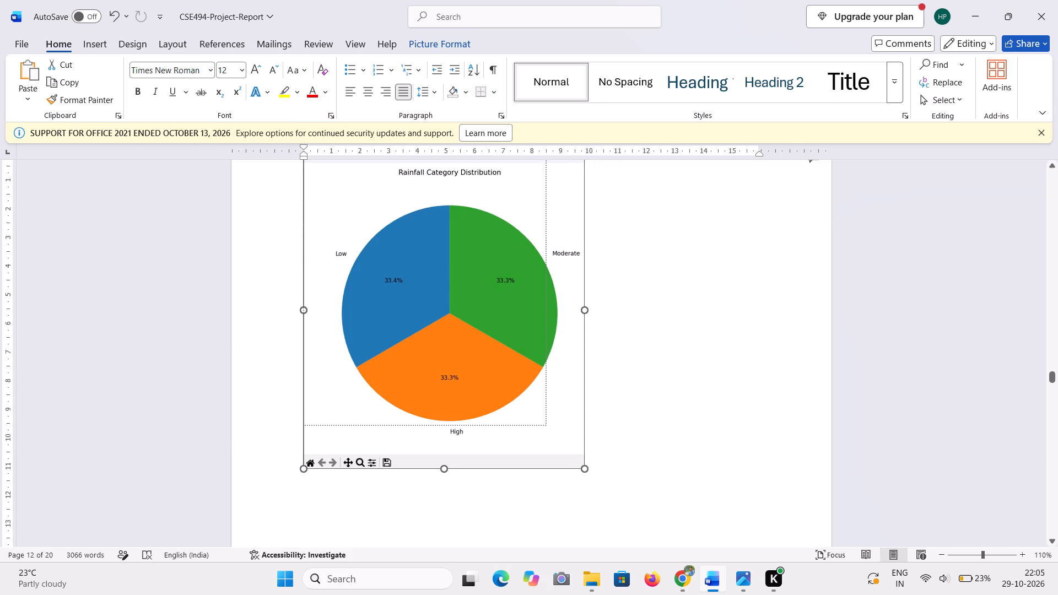
drag(541, 403, 532, 389)
scroll(532, 389, up, 2)
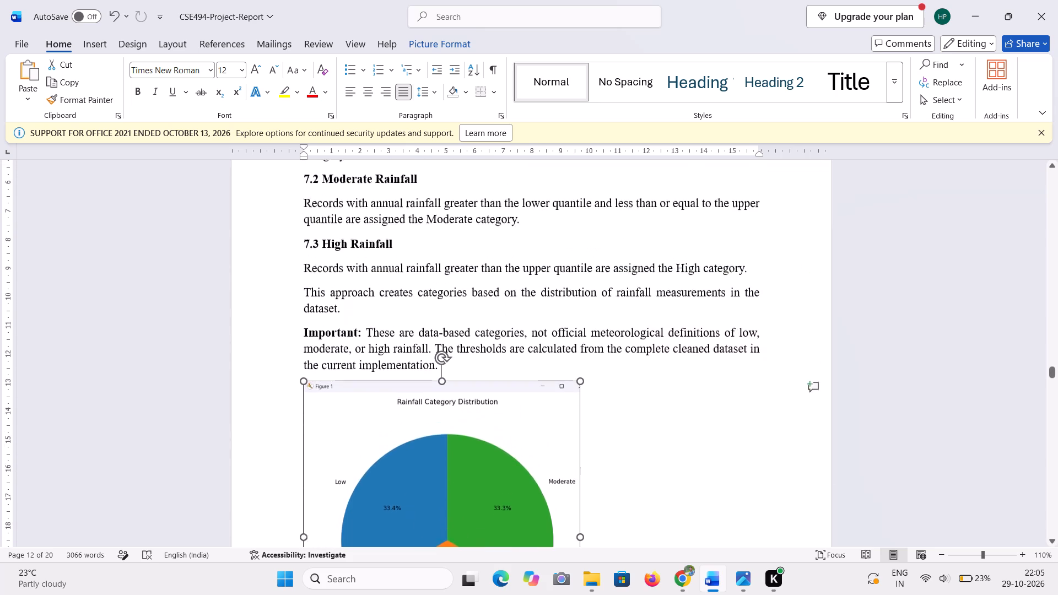
scroll(532, 389, up, 2)
scroll(532, 389, down, 1)
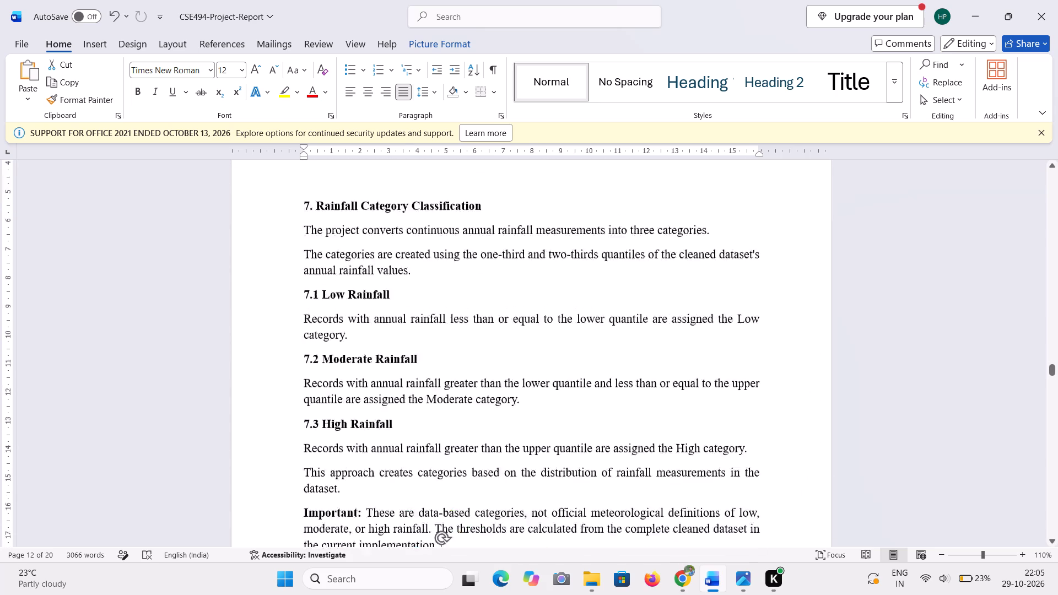
Delete the two blank lines before the 8.1 Linear Regression heading and two blank lines above the section 8 heading.
scroll(532, 389, down, 2)
scroll(532, 389, up, 1)
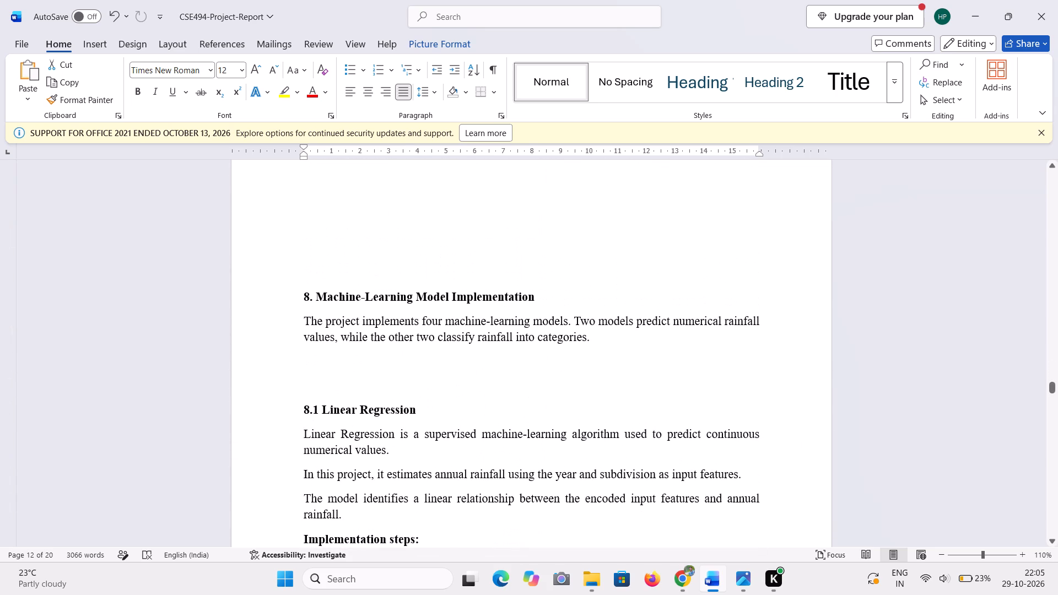
click(344, 371)
key(BackSpace)
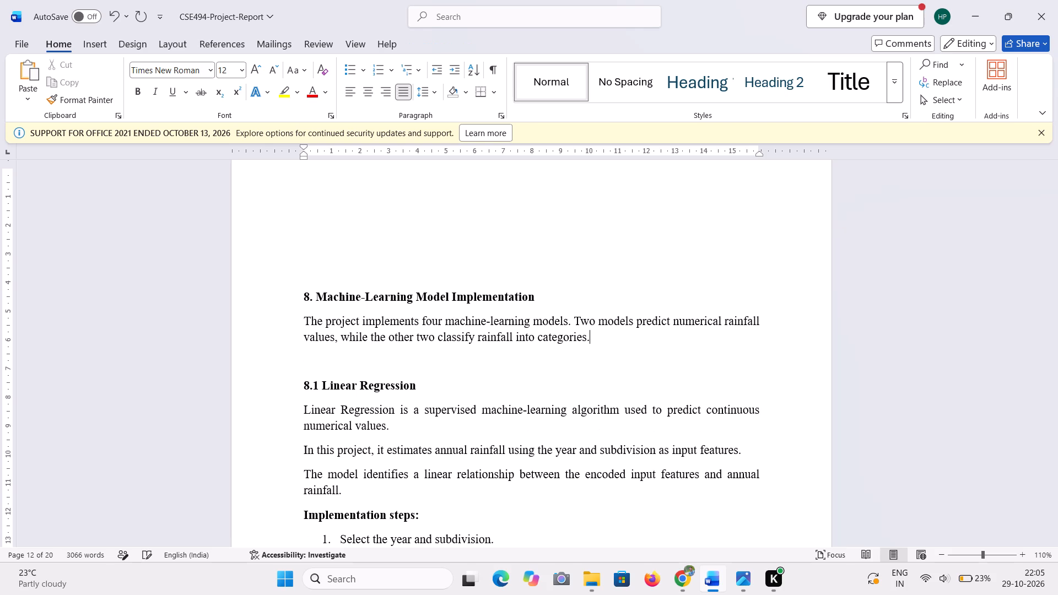
key(BackSpace)
key(Down)
key(BackSpace)
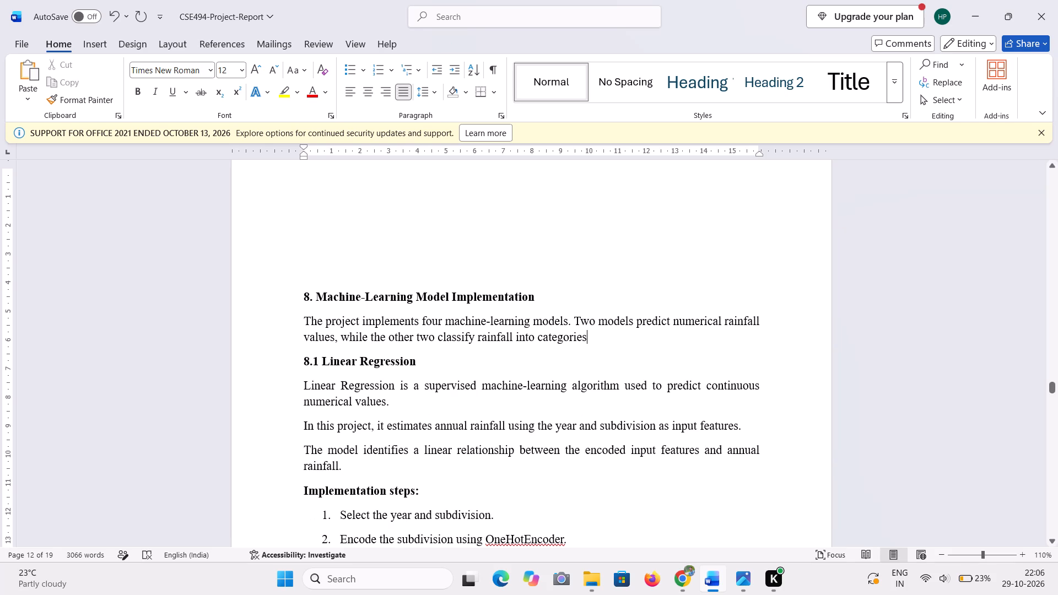
click(298, 277)
key(BackSpace)
key(BackSpace)
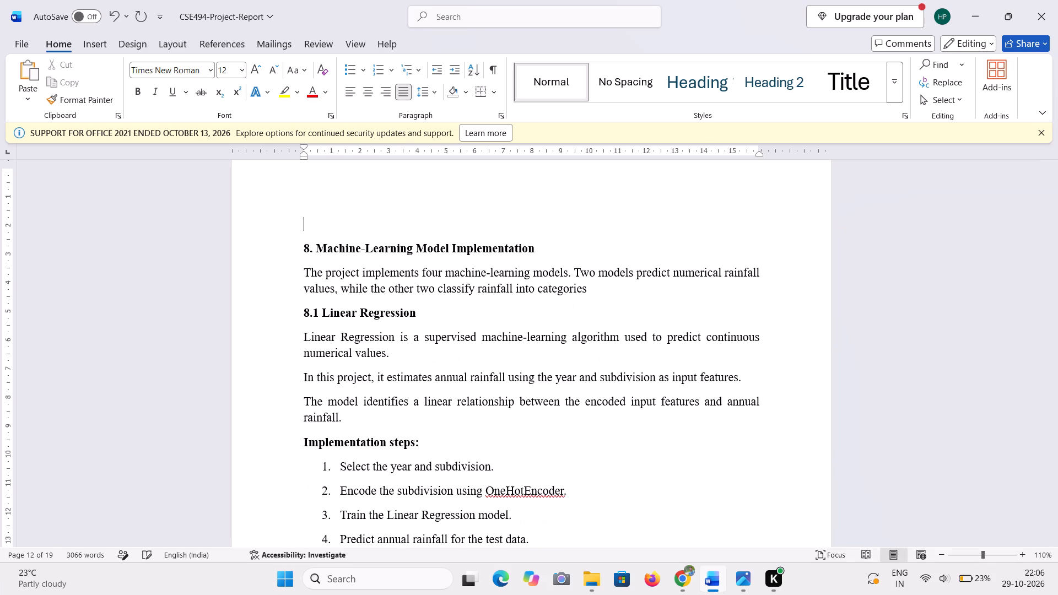
Review section 8's four model subsections through the start of section 9, Model Evaluation Metrics, and return to 8.4 Decision Tree Classification.
scroll(298, 277, down, 3)
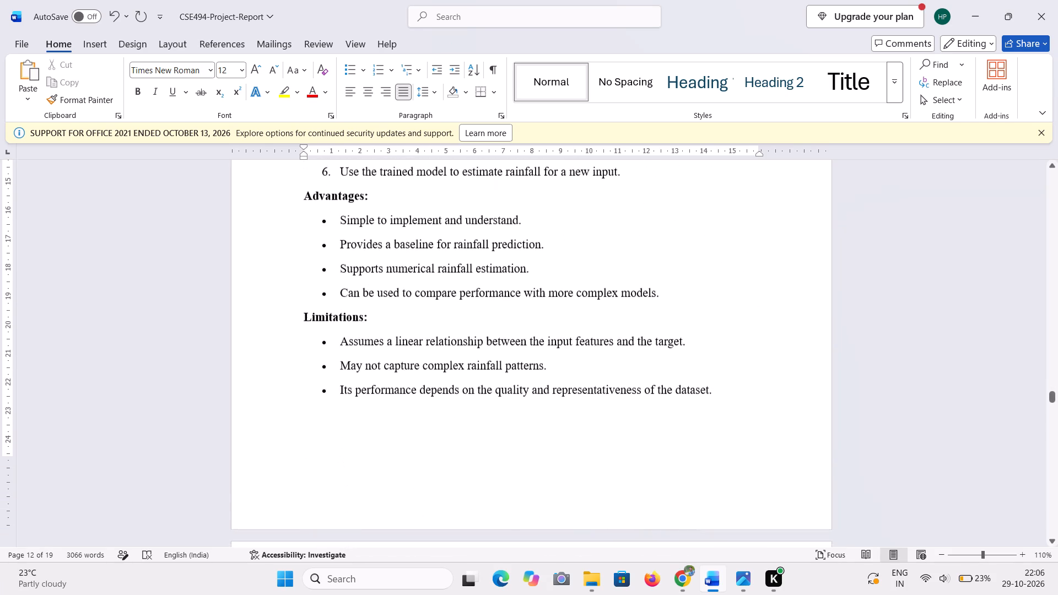
scroll(298, 277, down, 4)
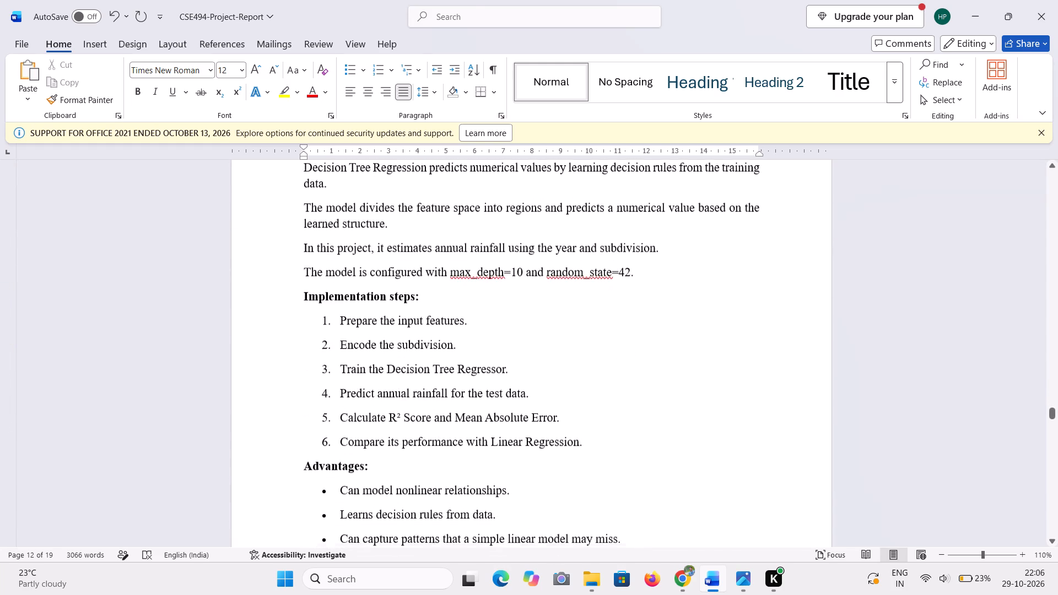
scroll(298, 277, down, 4)
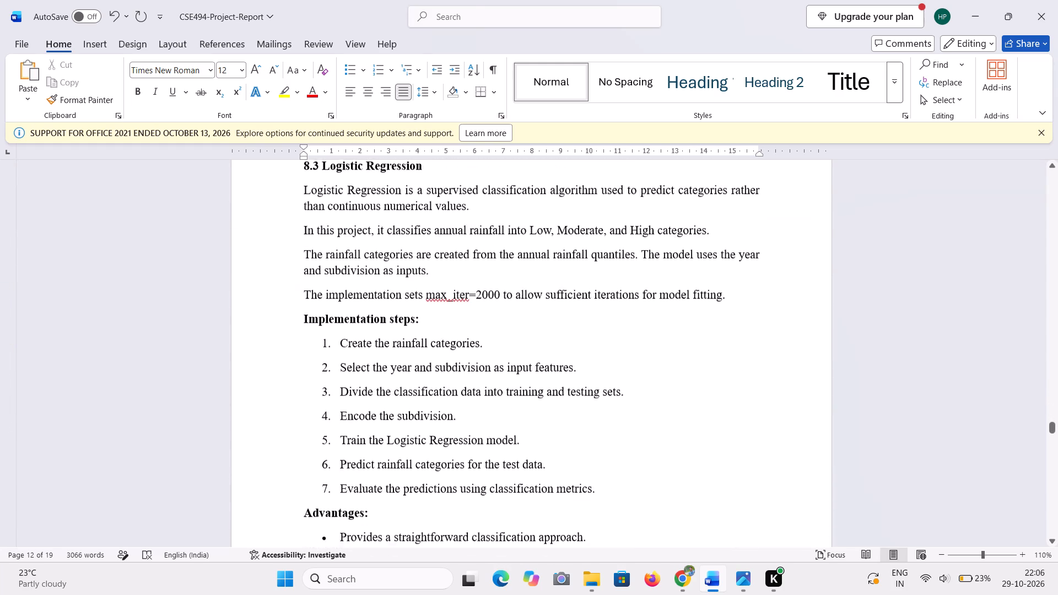
scroll(298, 277, down, 4)
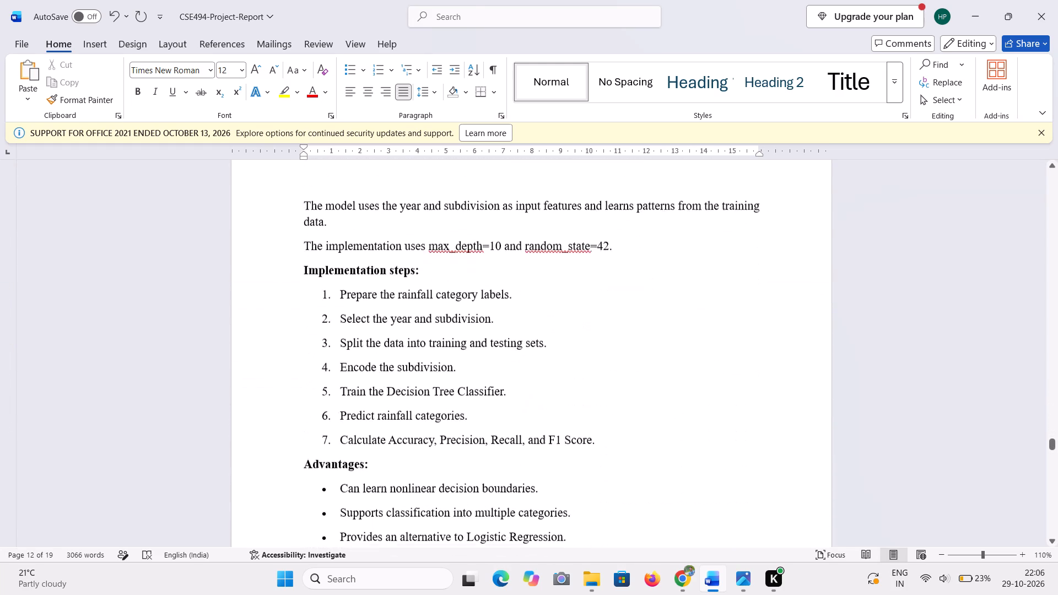
scroll(298, 277, down, 2)
scroll(298, 277, up, 1)
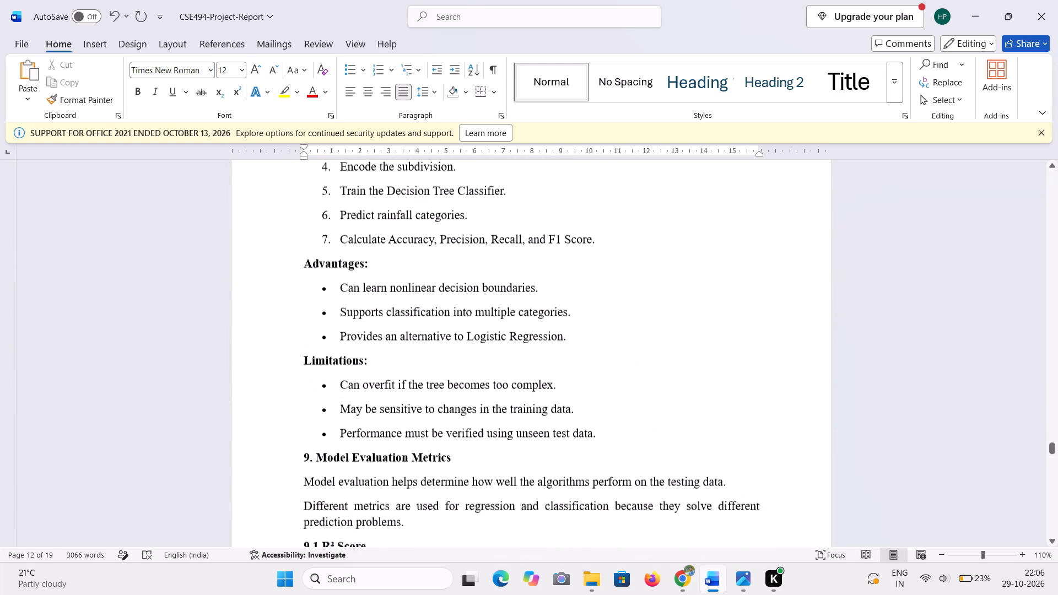
scroll(298, 277, up, 5)
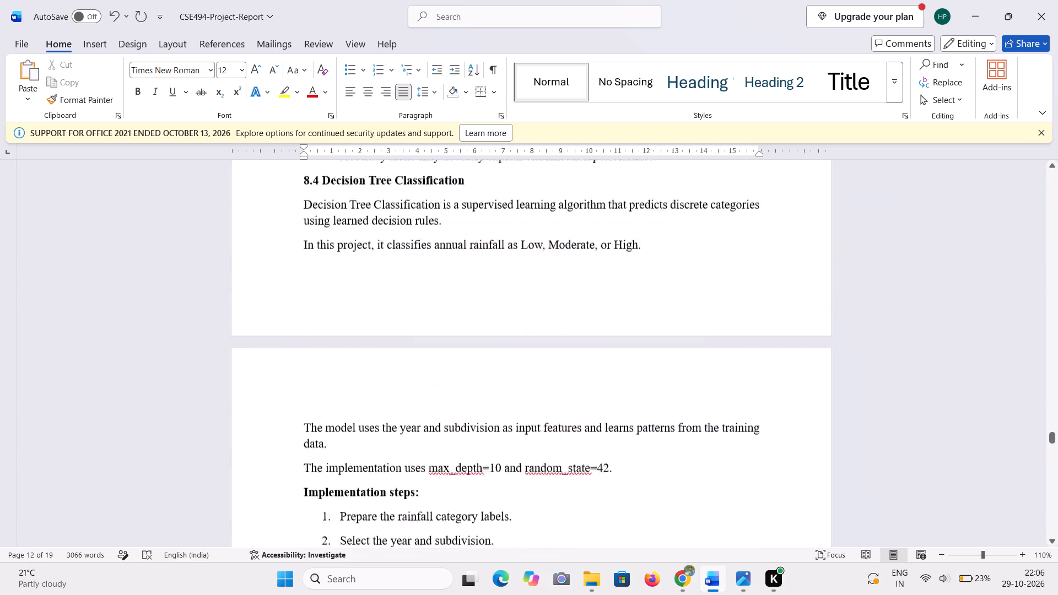
scroll(298, 277, up, 1)
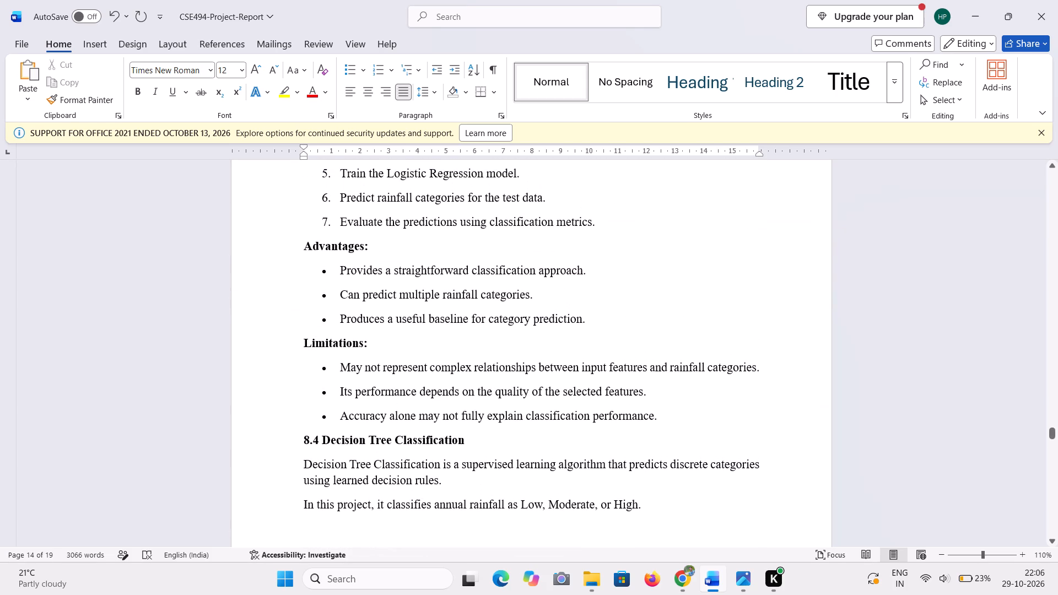
In Photos, look through the project's output, chart, database and code screenshots, and close the viewer to return to the report.
click(745, 571)
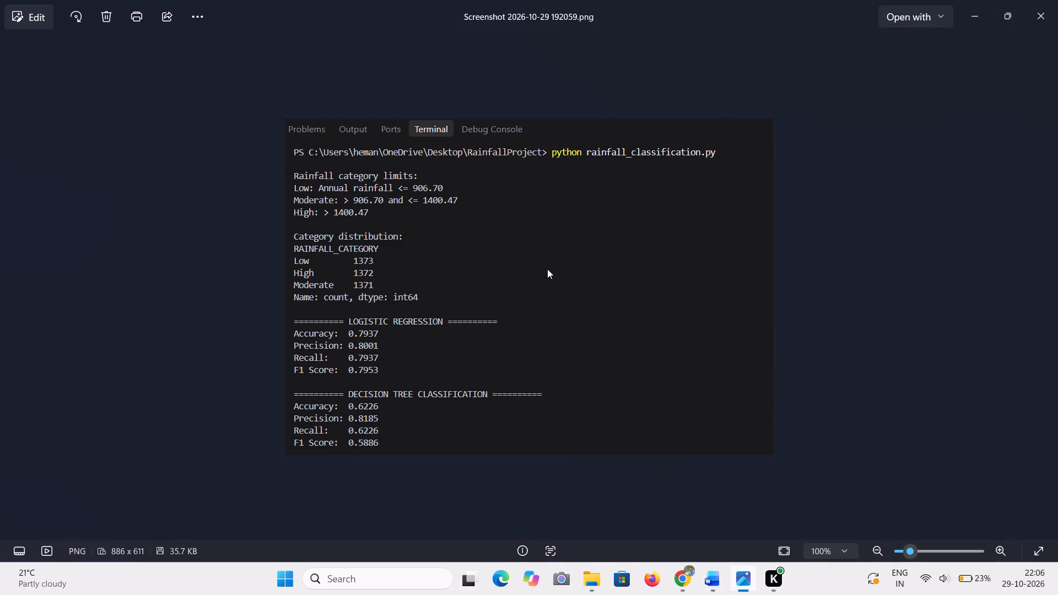
key(Right)
key(Right)
key(Right)
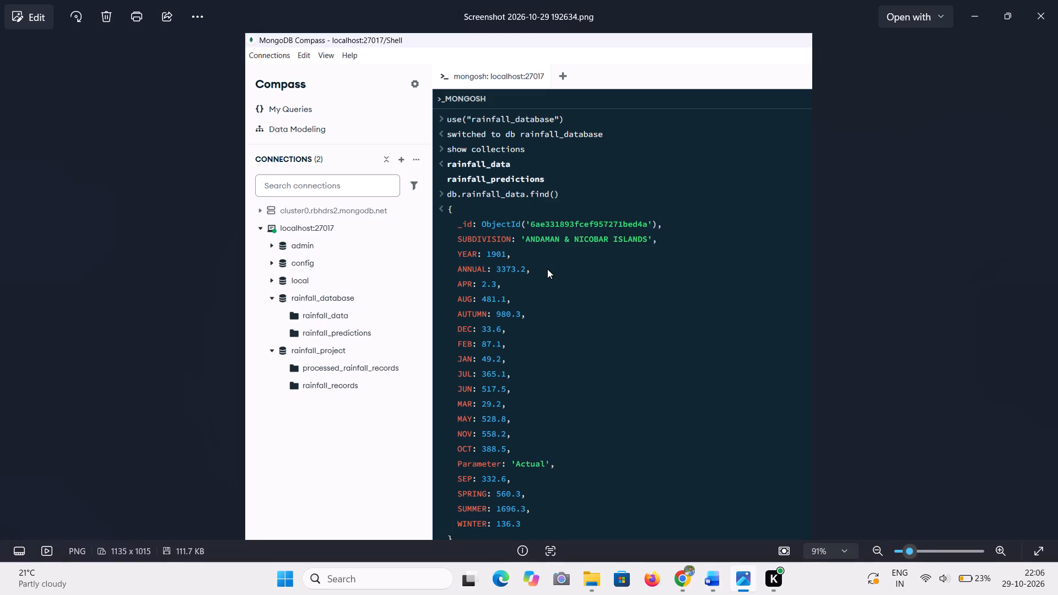
key(Left)
key(Left)
key(Left)
key(Left)
key(Left)
key(Left)
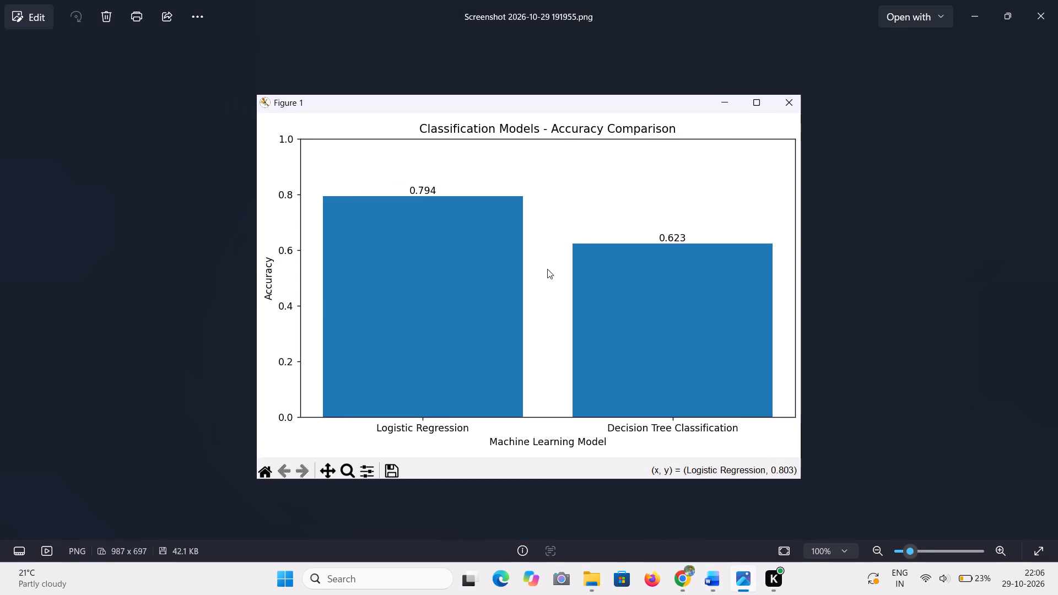
key(Left)
key(Left)
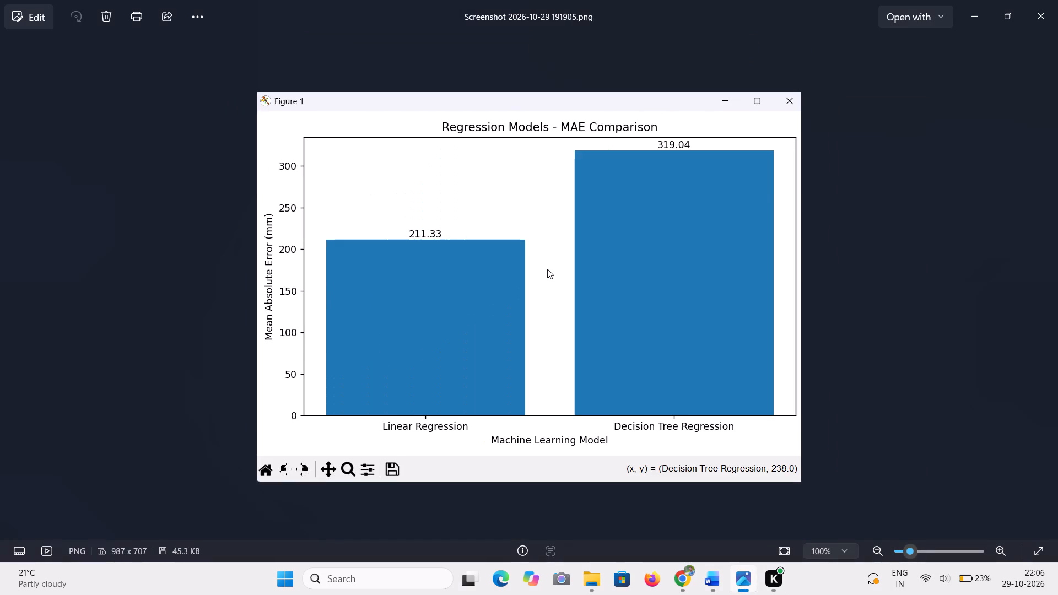
key(Left)
key(Left)
key(Left)
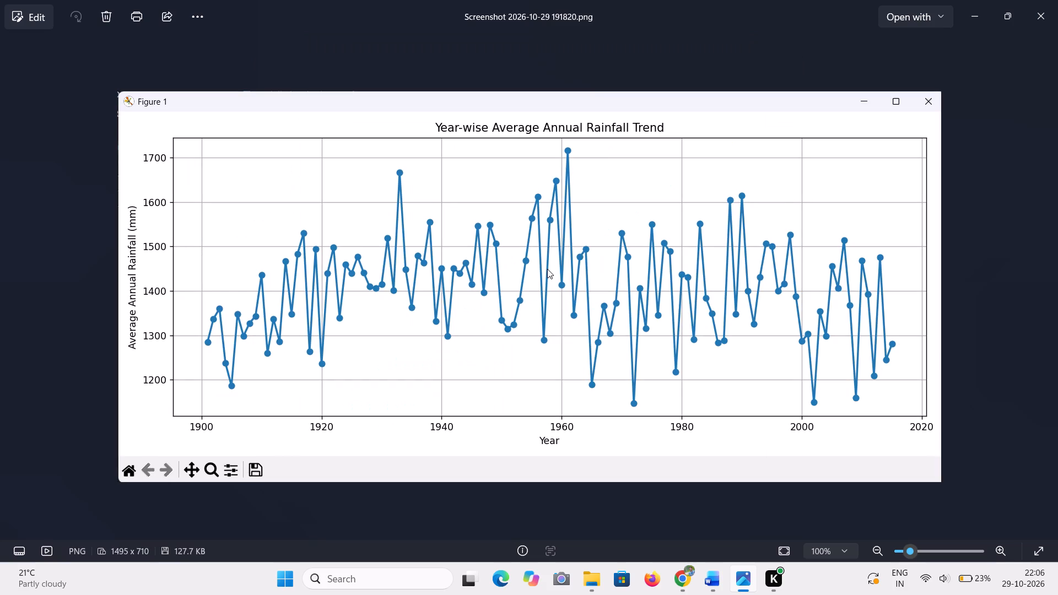
key(Left)
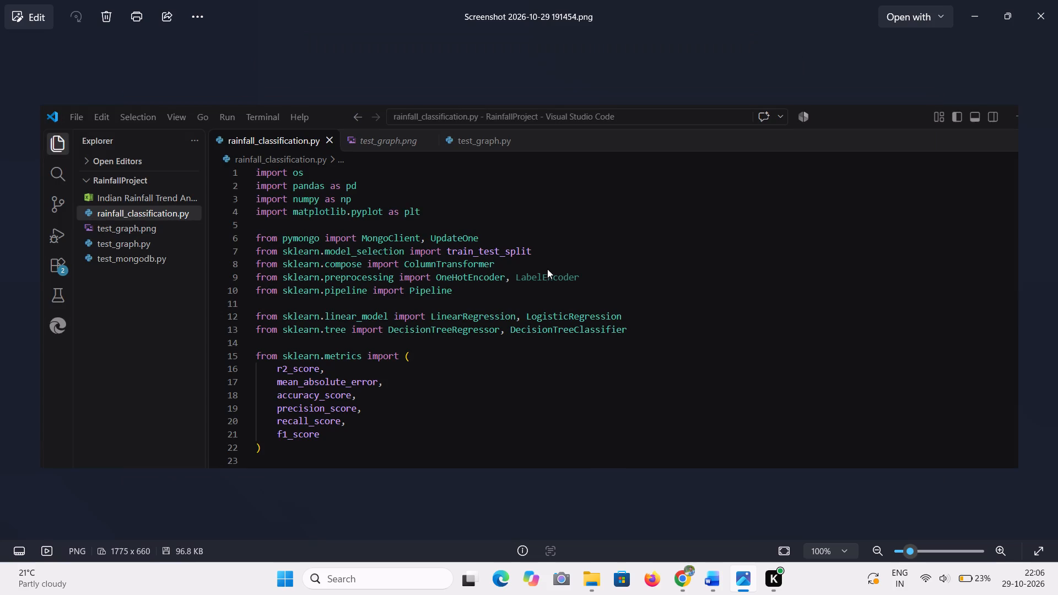
key(Right)
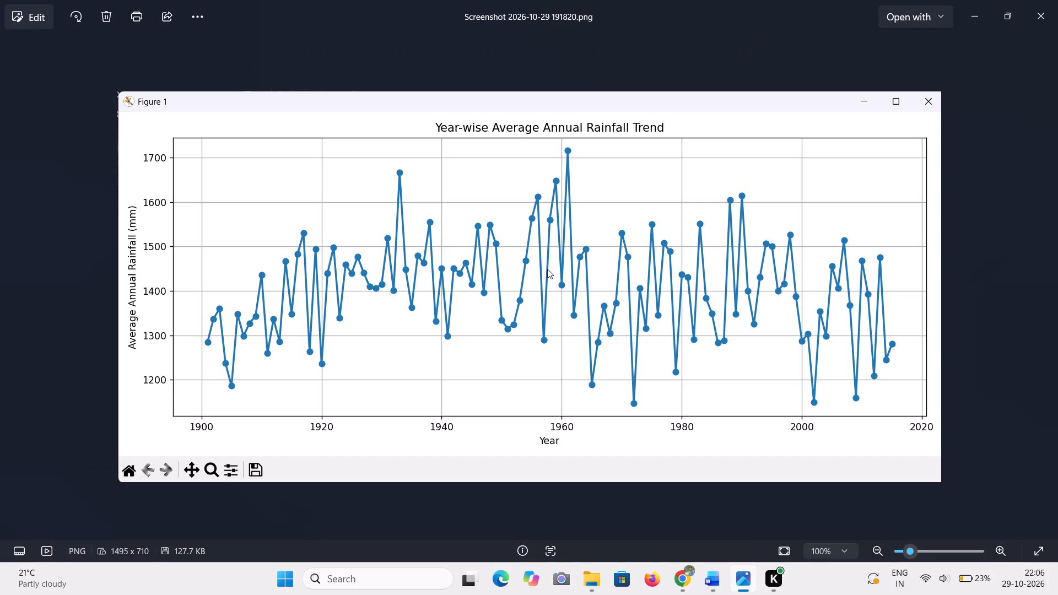
click(1051, 10)
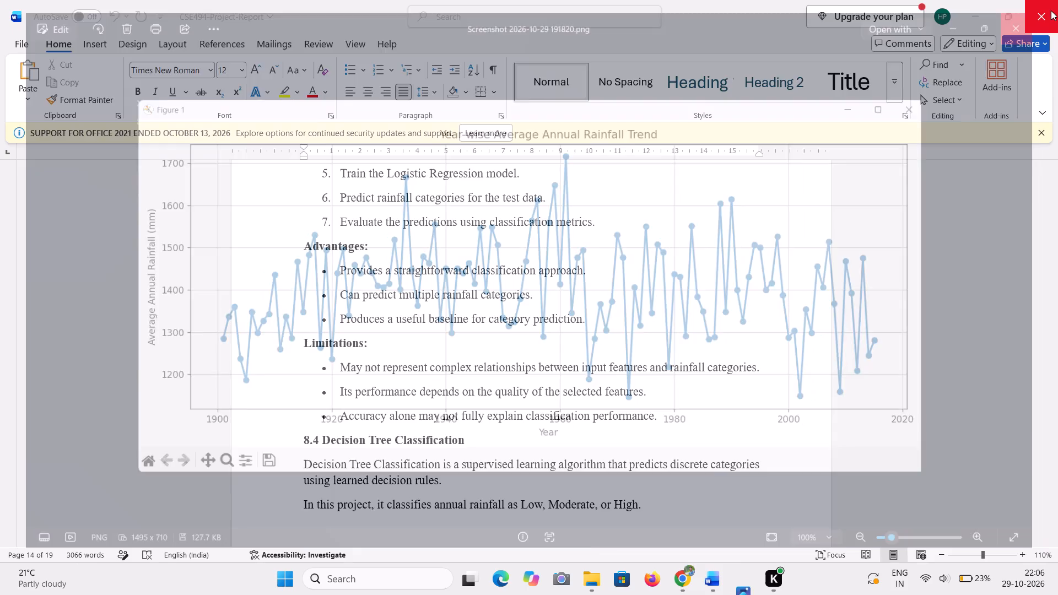
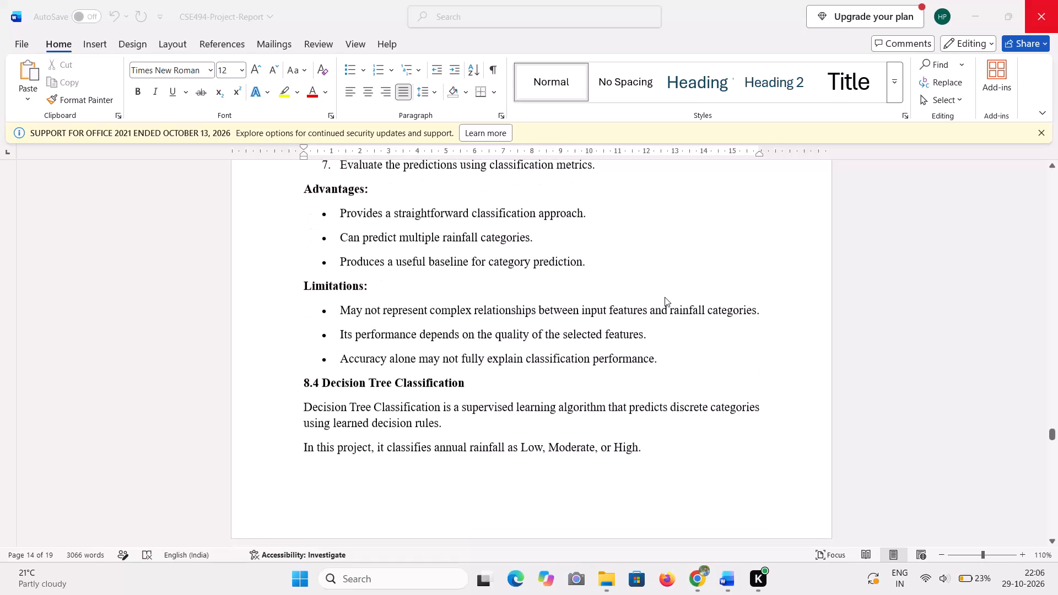
Review the report from section 8.4 Decision Tree Classification through the section 9 evaluation metrics and their comparison charts.
scroll(665, 297, down, 2)
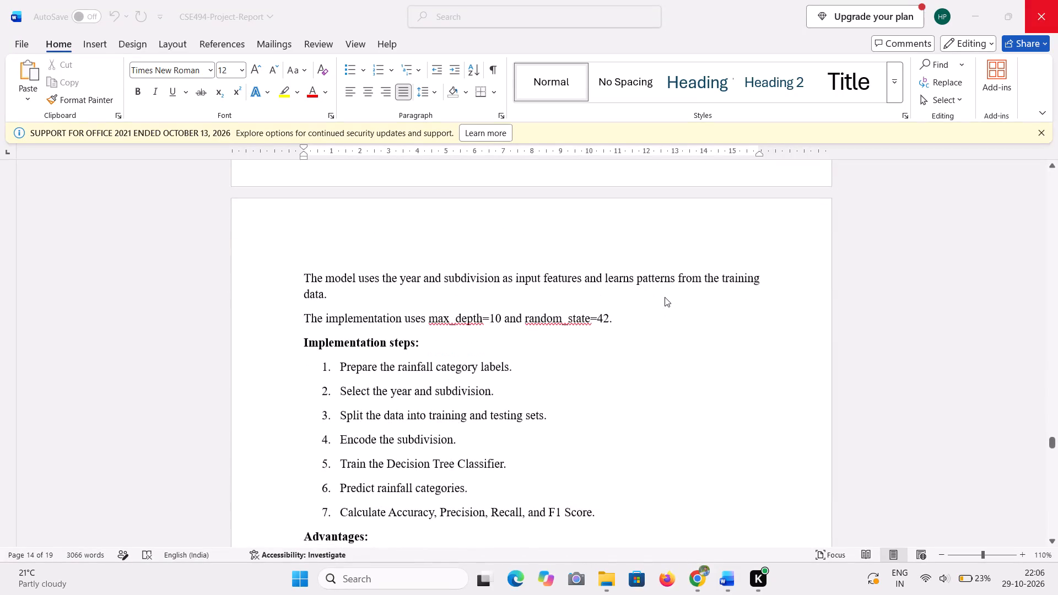
scroll(665, 297, down, 3)
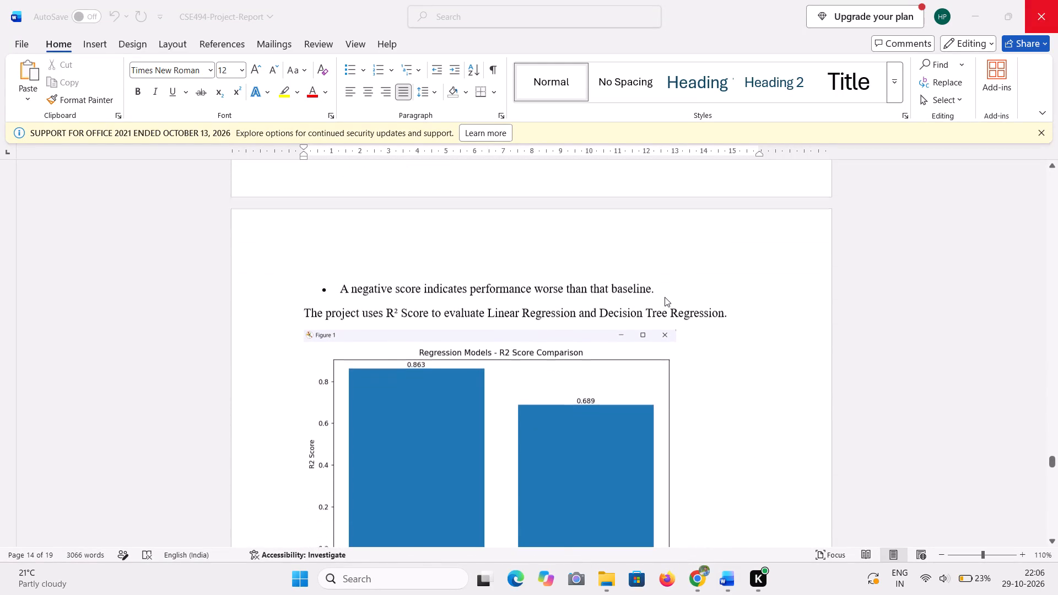
scroll(665, 297, down, 3)
scroll(665, 297, up, 1)
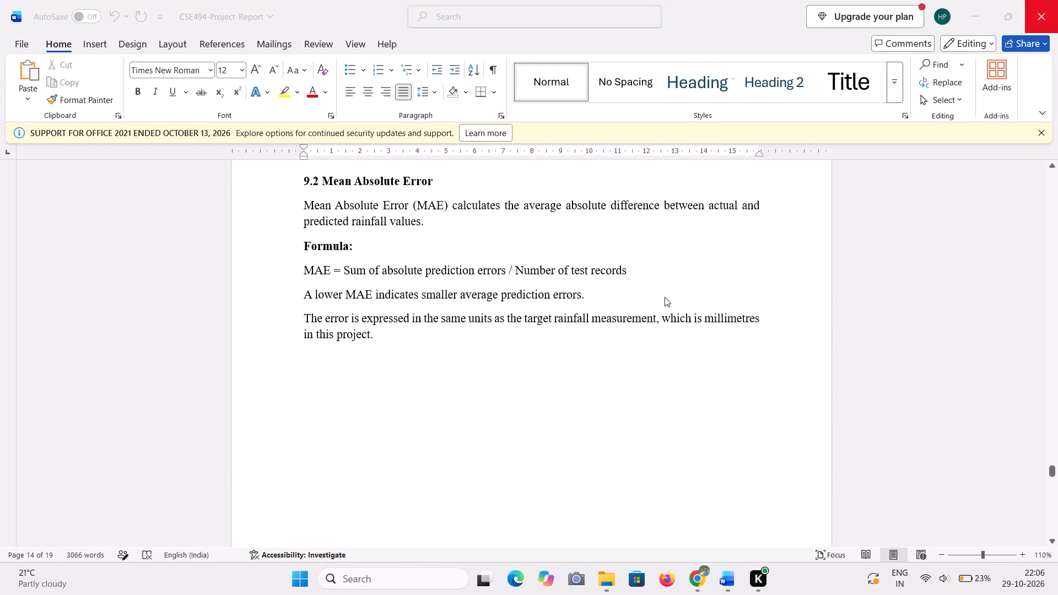
scroll(665, 297, up, 2)
scroll(665, 297, down, 1)
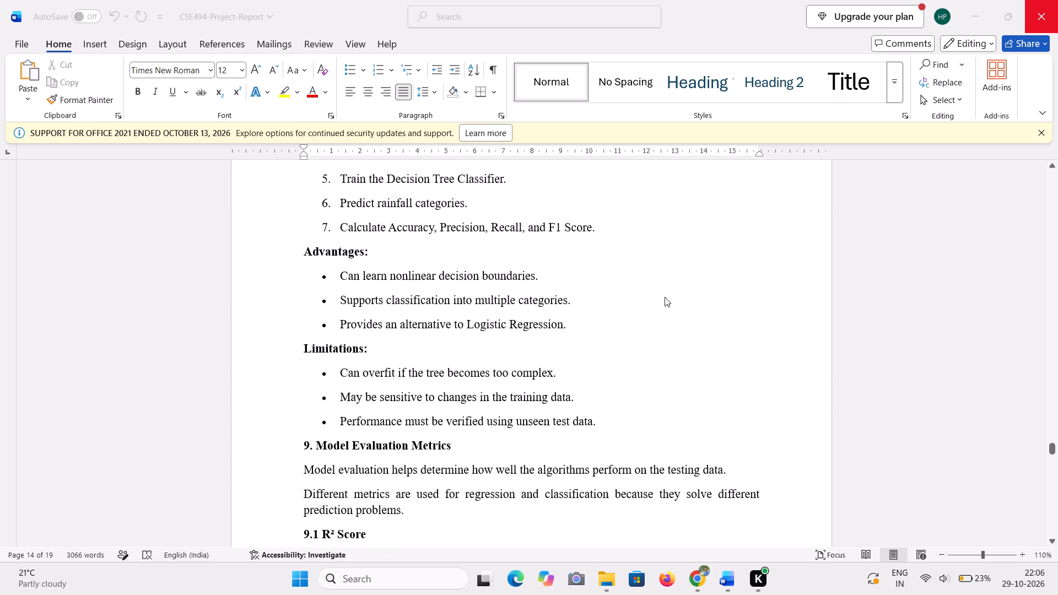
scroll(665, 297, down, 1)
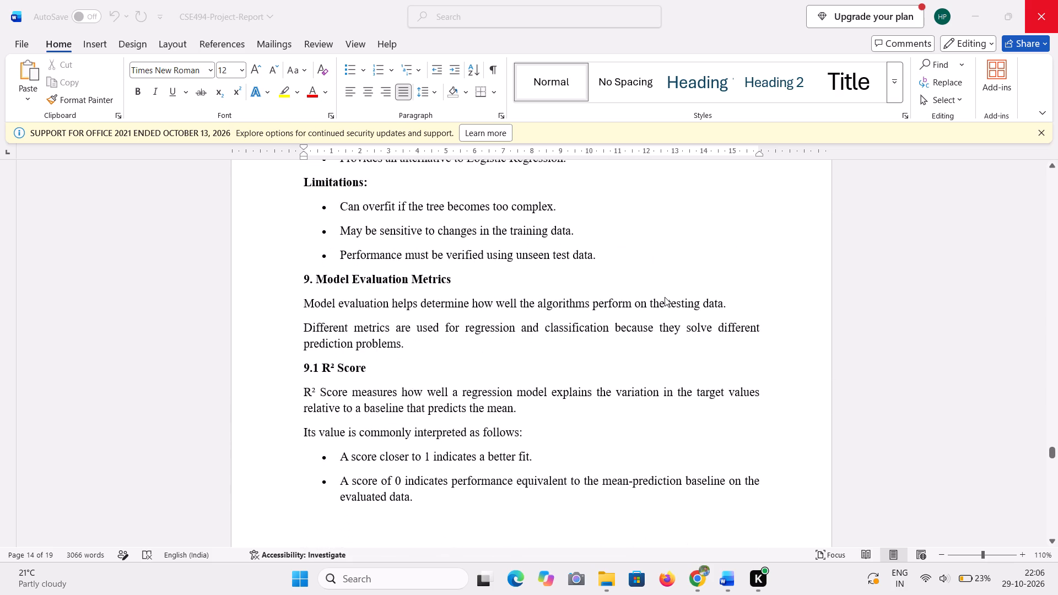
scroll(665, 297, down, 3)
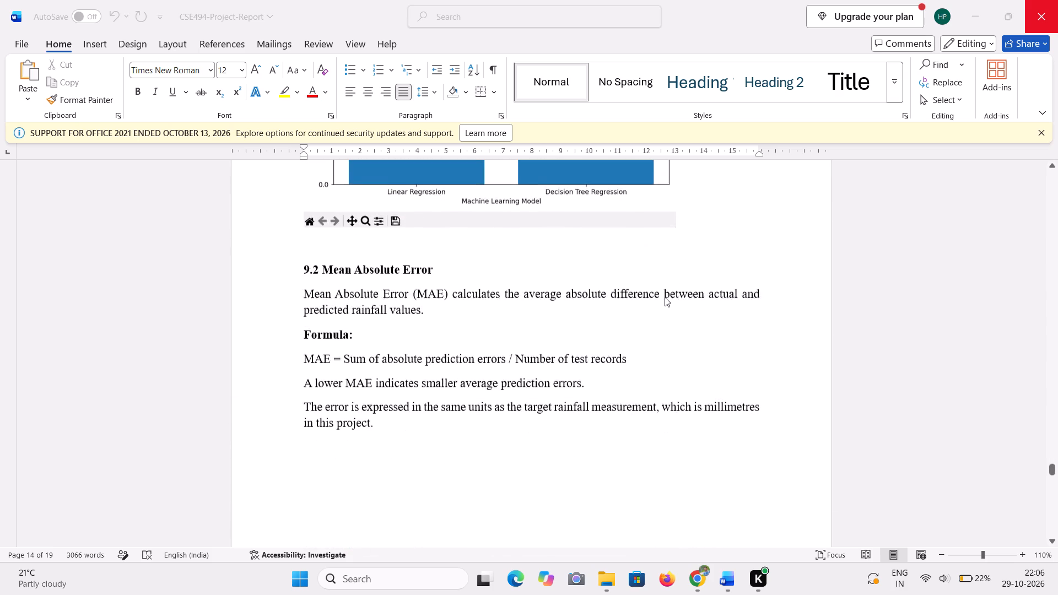
scroll(665, 297, down, 4)
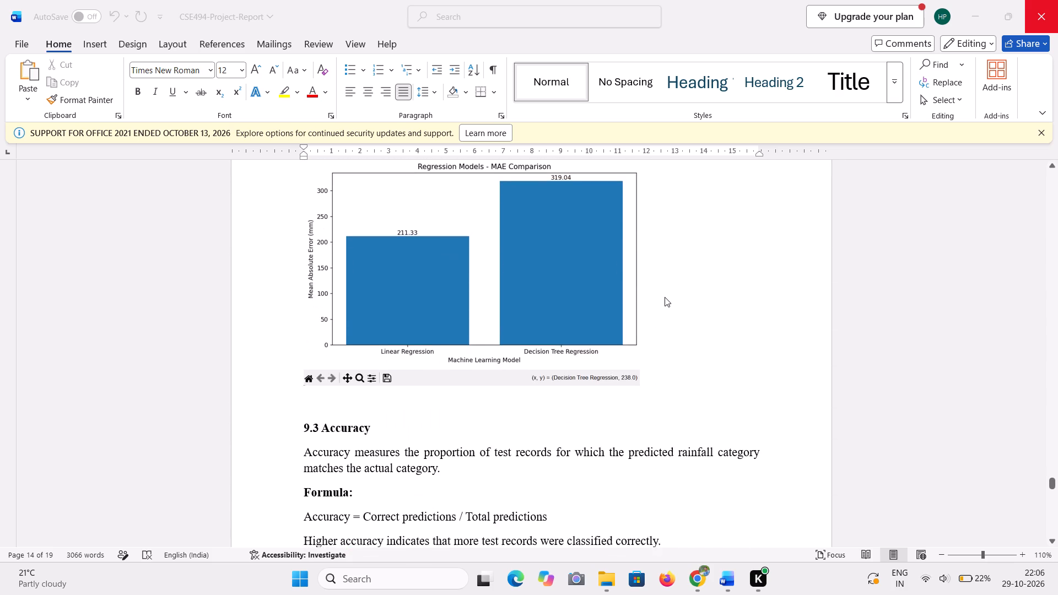
scroll(665, 297, down, 4)
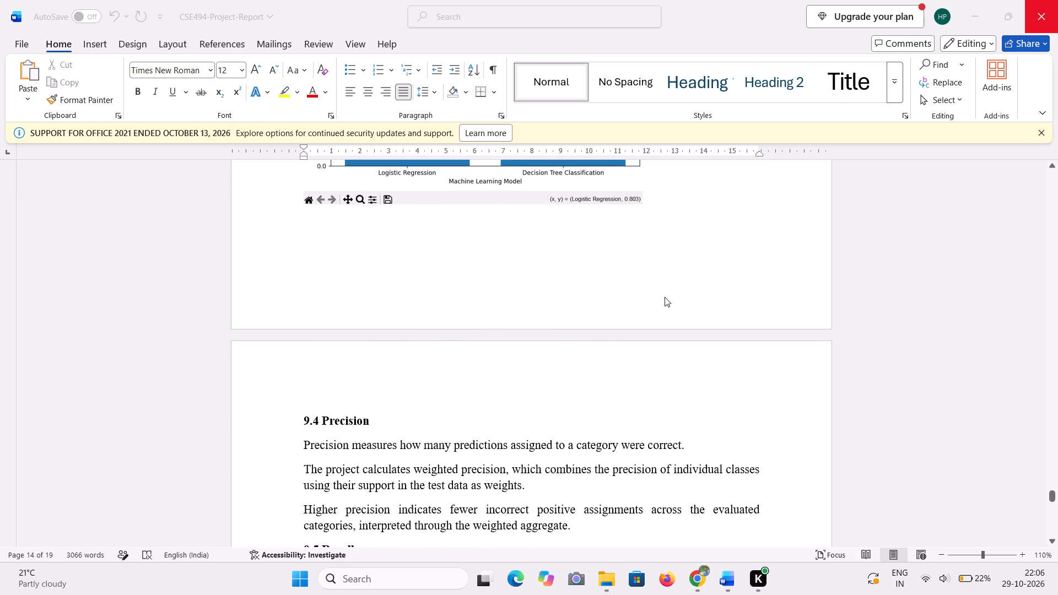
scroll(665, 297, down, 3)
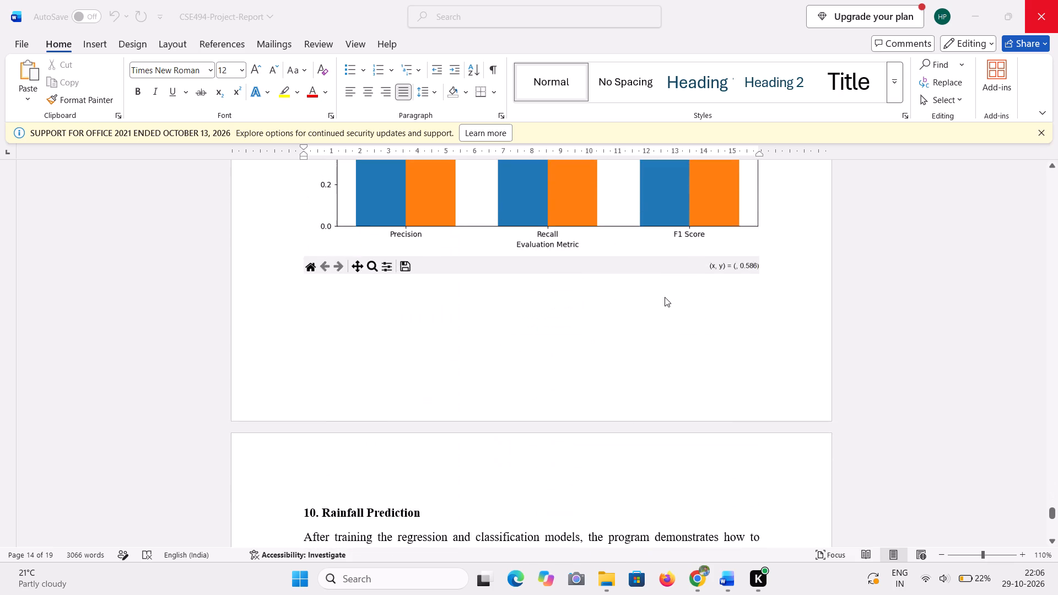
Review the report's closing sections, 10. Rainfall Prediction and 11. Conclusion, to the end of the document.
scroll(665, 297, down, 2)
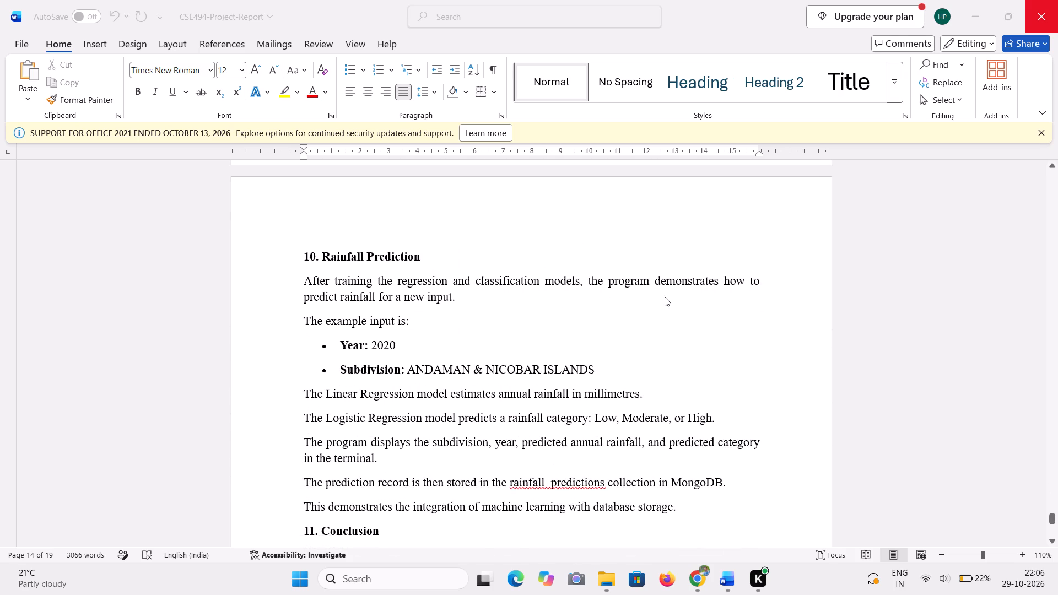
scroll(665, 297, down, 2)
scroll(665, 297, up, 2)
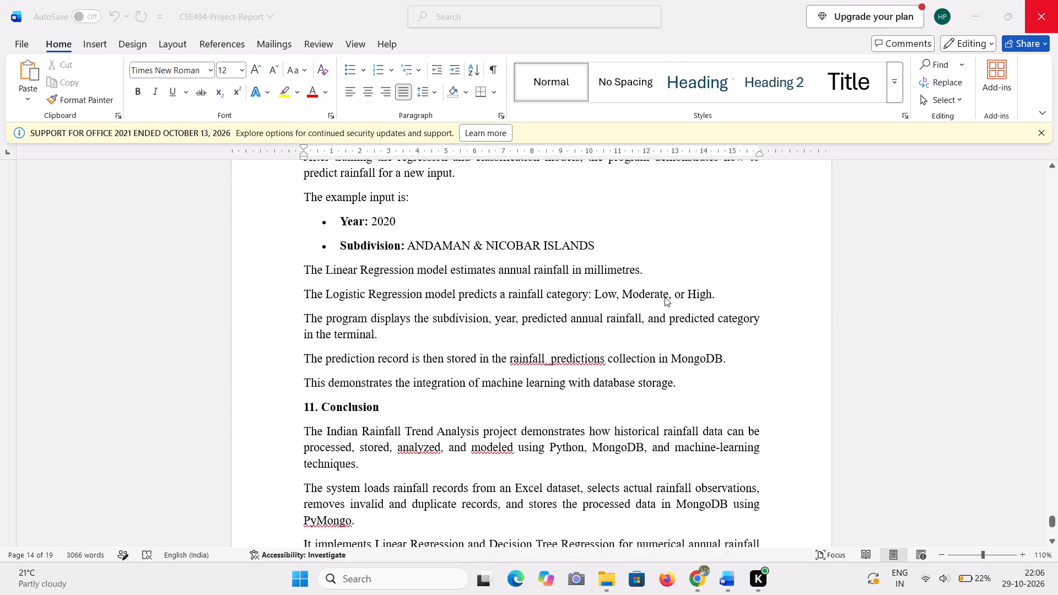
scroll(665, 297, up, 1)
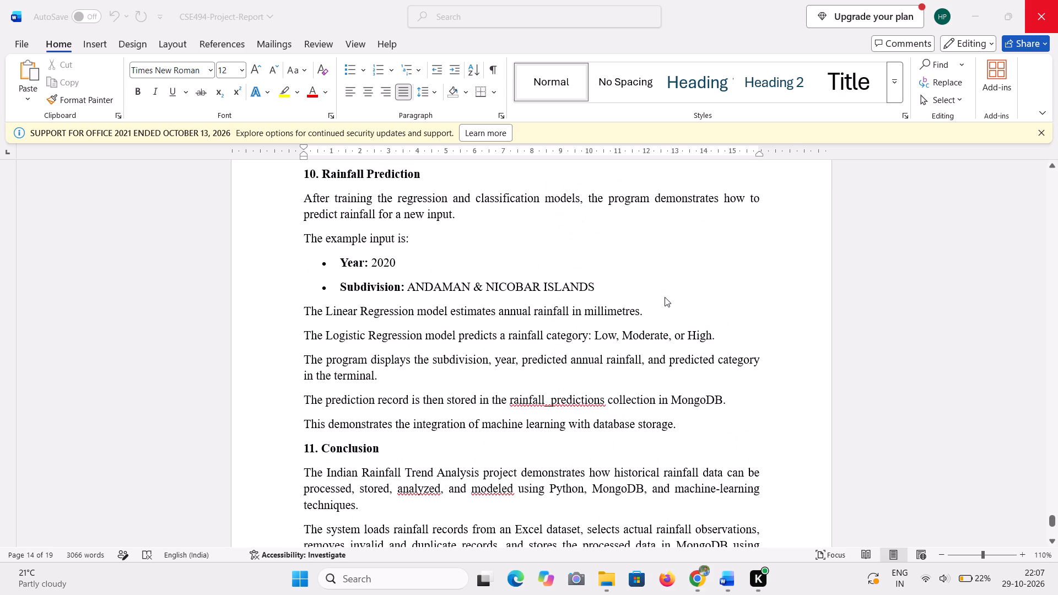
scroll(665, 297, down, 3)
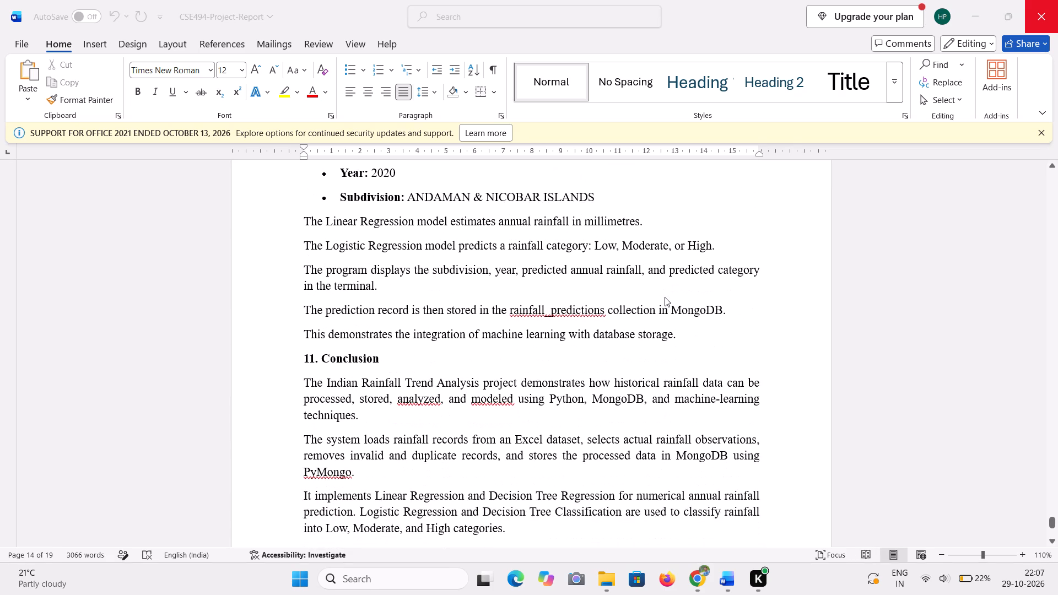
scroll(665, 297, down, 3)
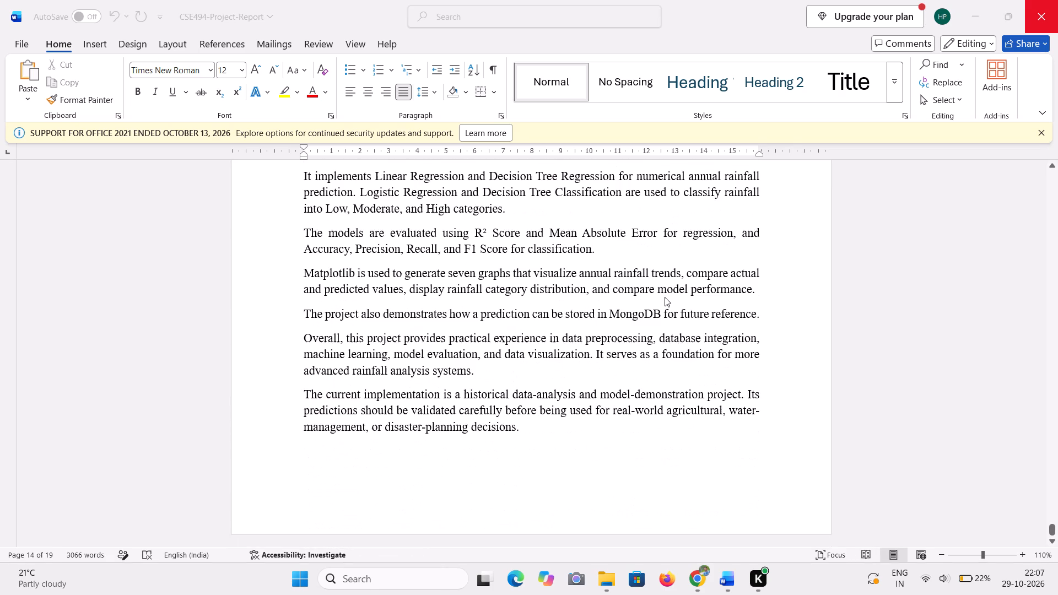
scroll(665, 297, down, 2)
scroll(665, 297, up, 6)
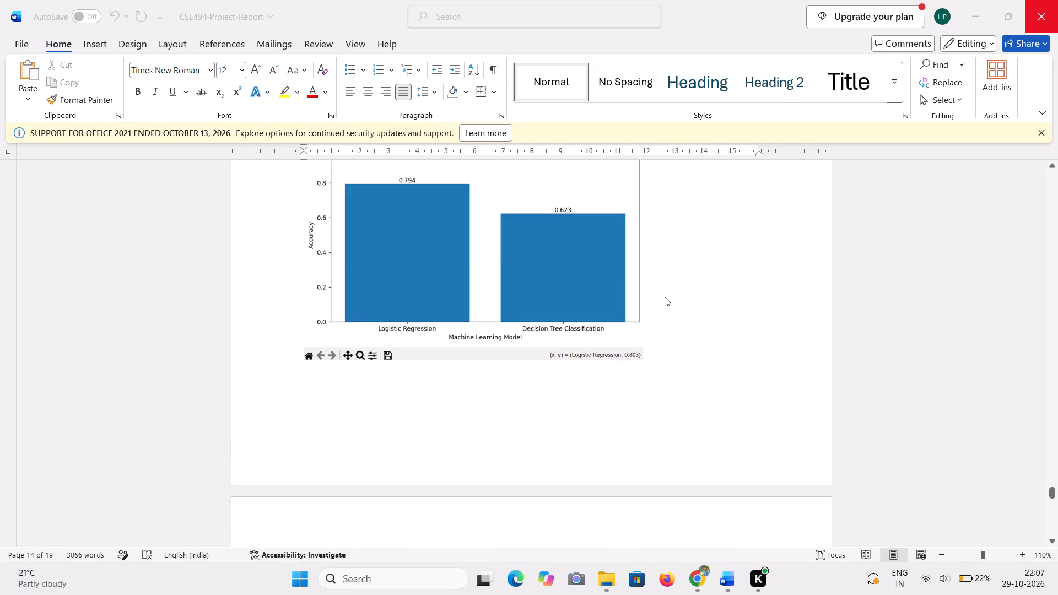
scroll(665, 297, down, 7)
scroll(665, 297, up, 4)
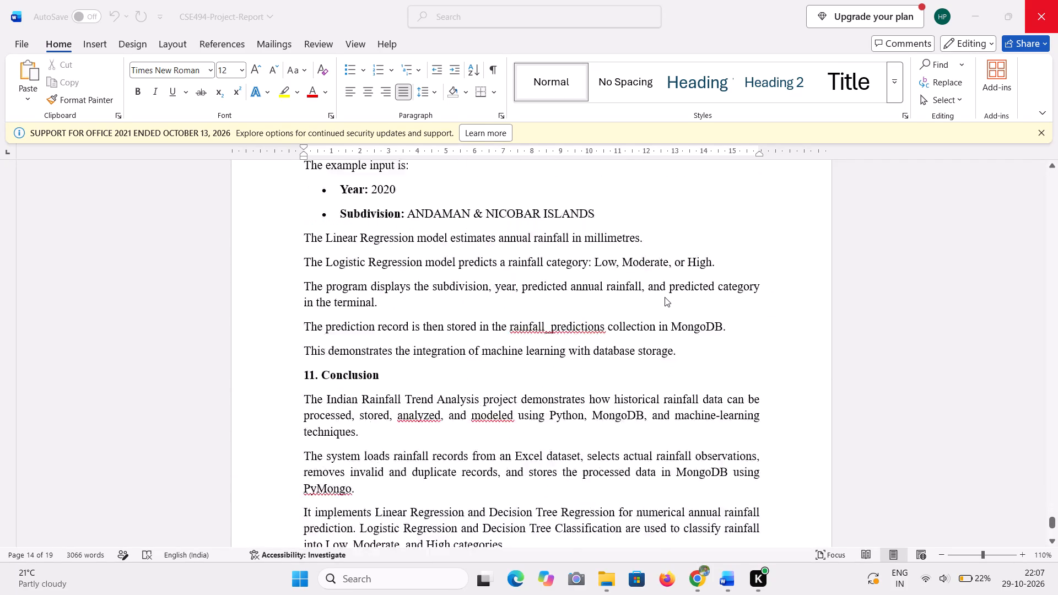
Return to the cover page's title line, save CSE494-Project-Report under its existing name and close the document.
scroll(665, 297, up, 16)
scroll(665, 297, up, 13)
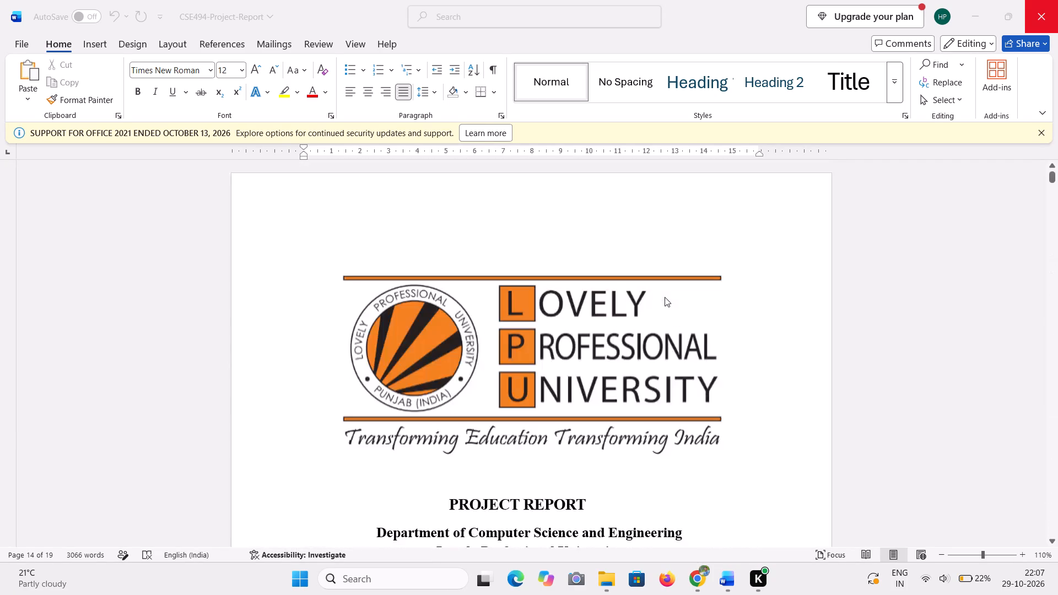
scroll(665, 297, up, 6)
key(ctrl+s)
scroll(756, 456, down, 1)
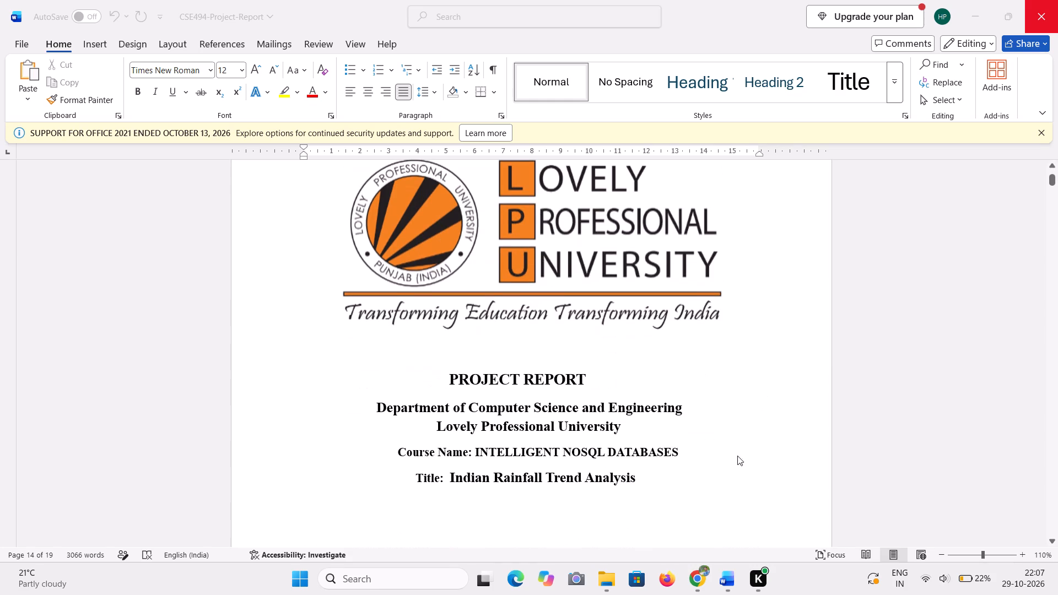
click(644, 476)
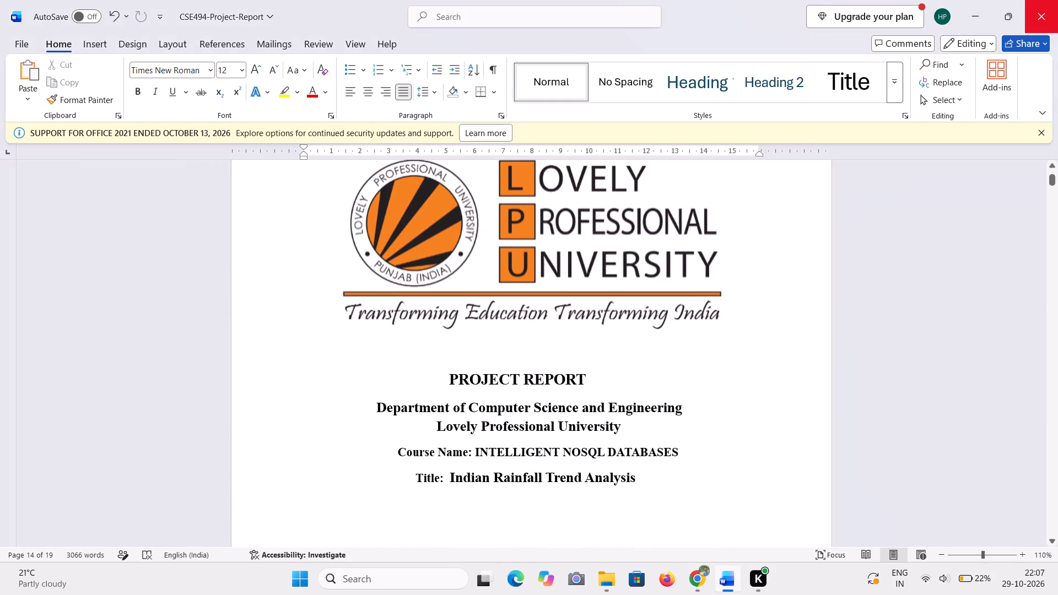
click(628, 476)
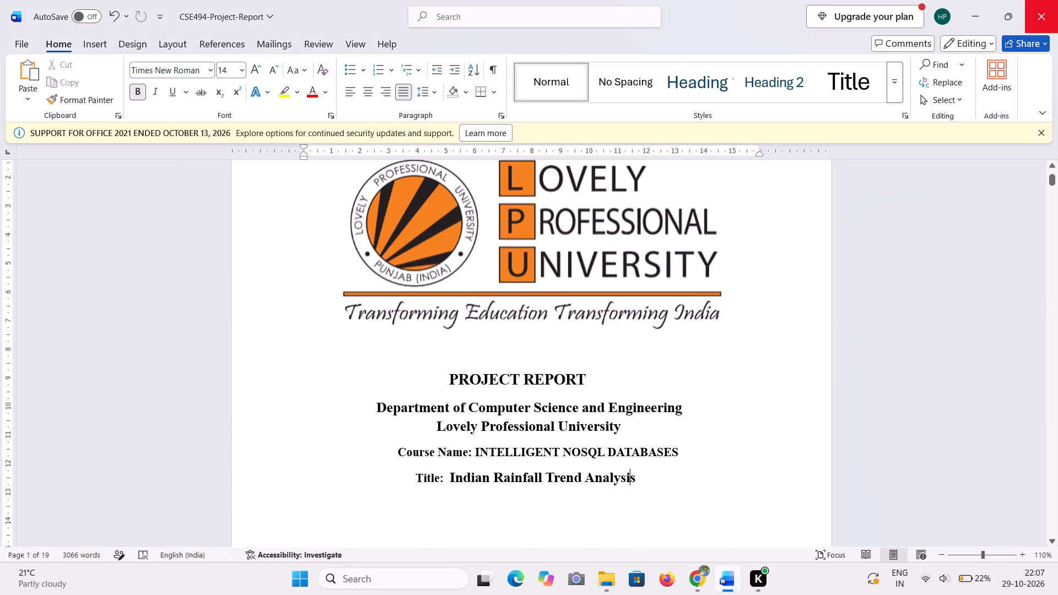
key(ctrl+s)
click(14, 51)
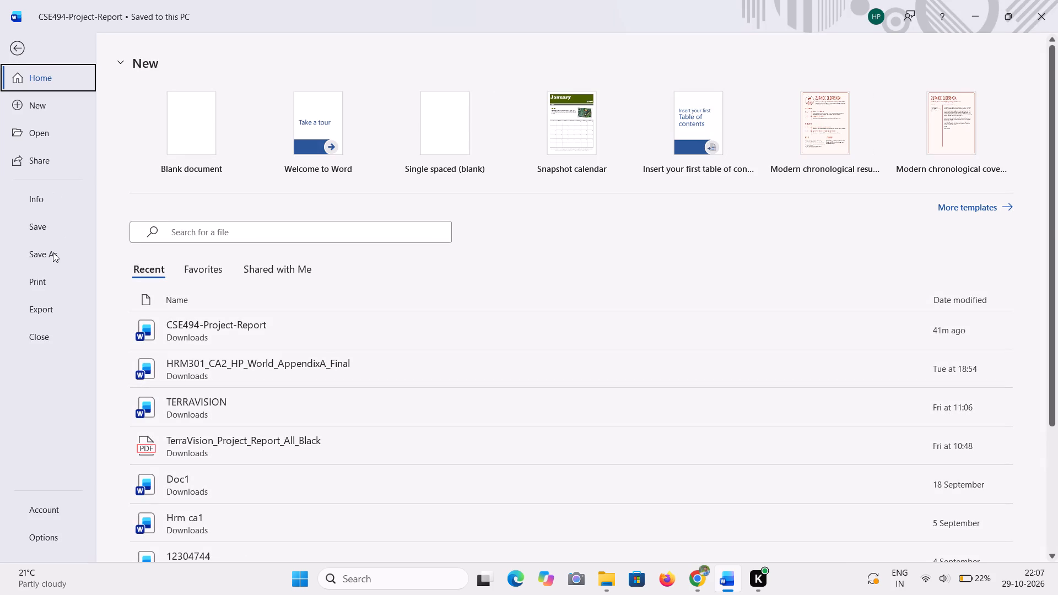
click(33, 224)
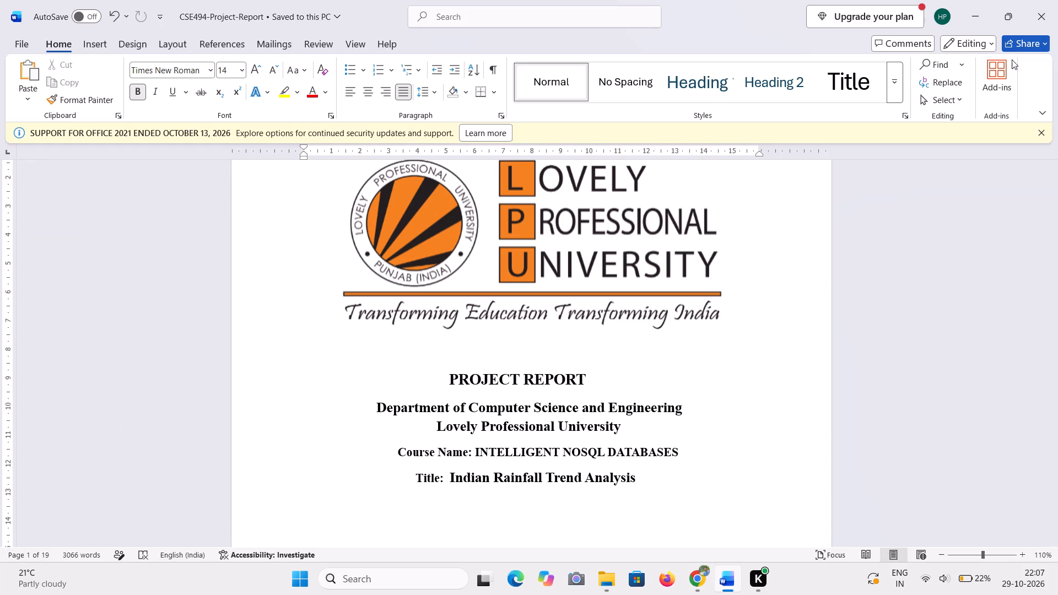
click(1040, 9)
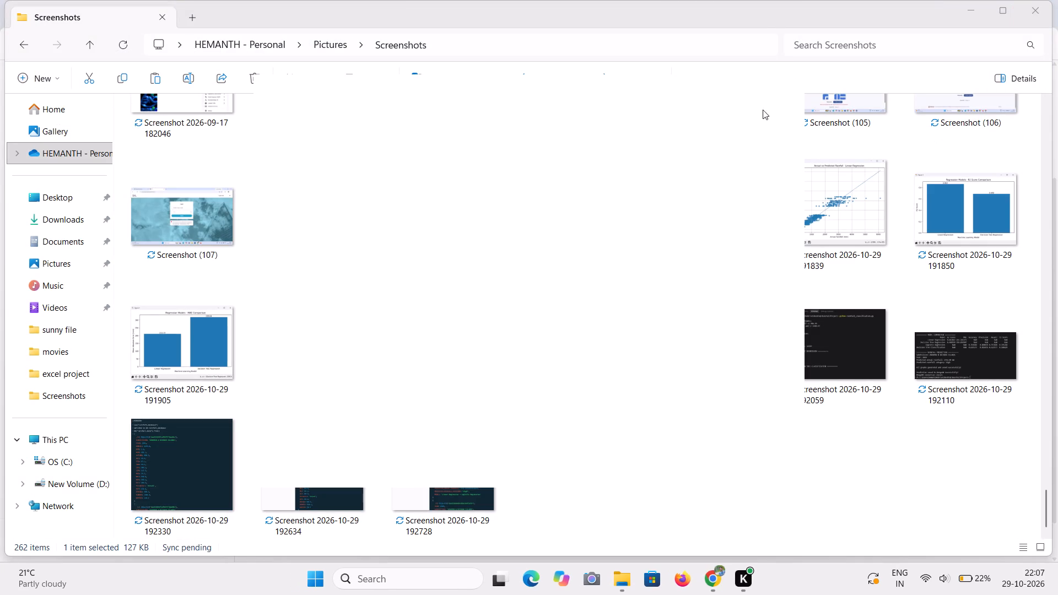
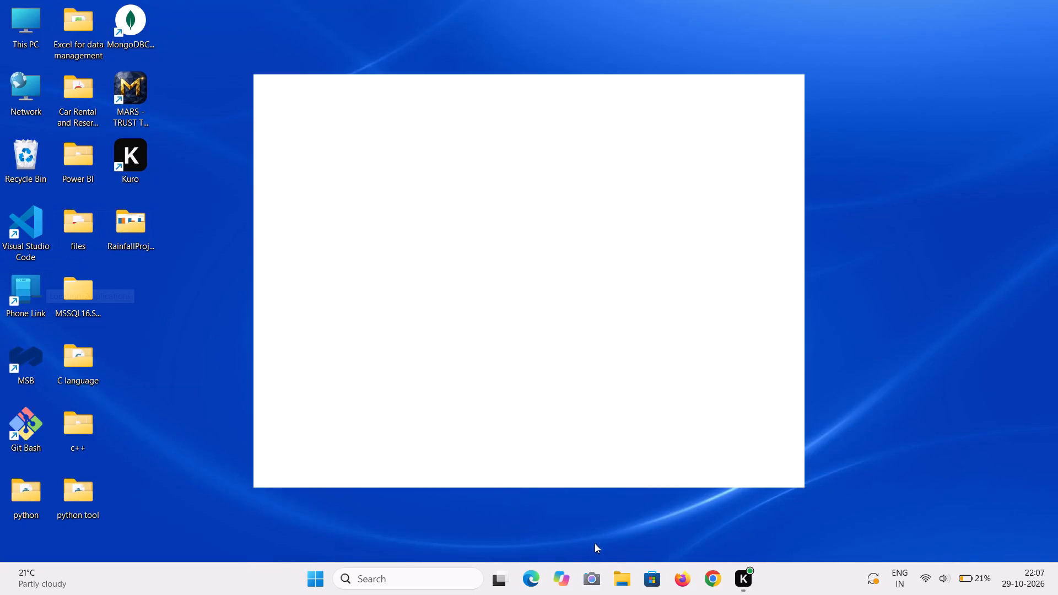
In File Explorer's Downloads folder, rename the CSE494-Project-Report document as CSE494 Project Report, replacing both hyphens with spaces.
double_click(614, 572)
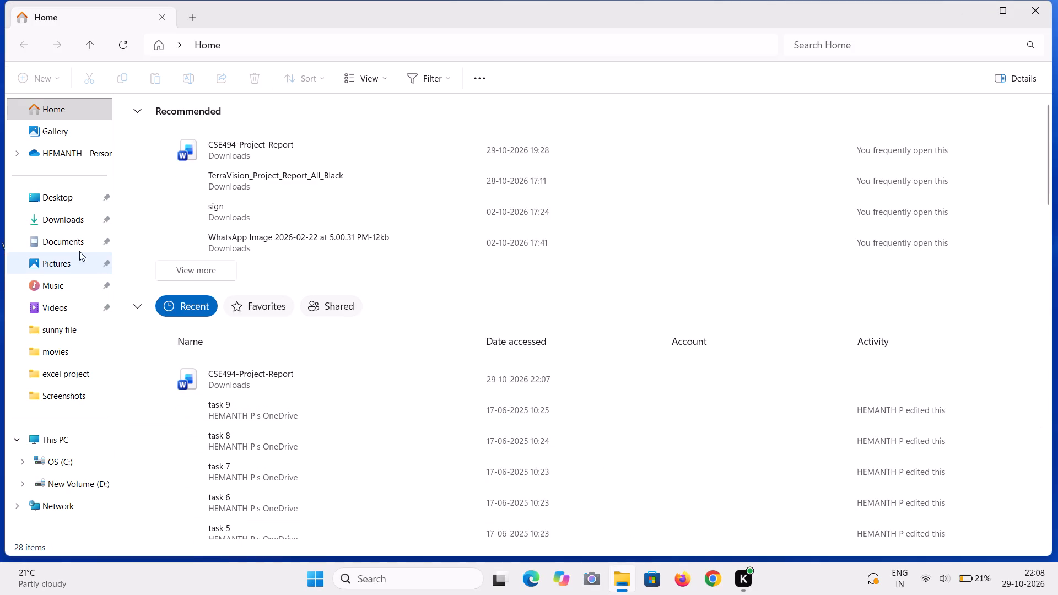
click(55, 229)
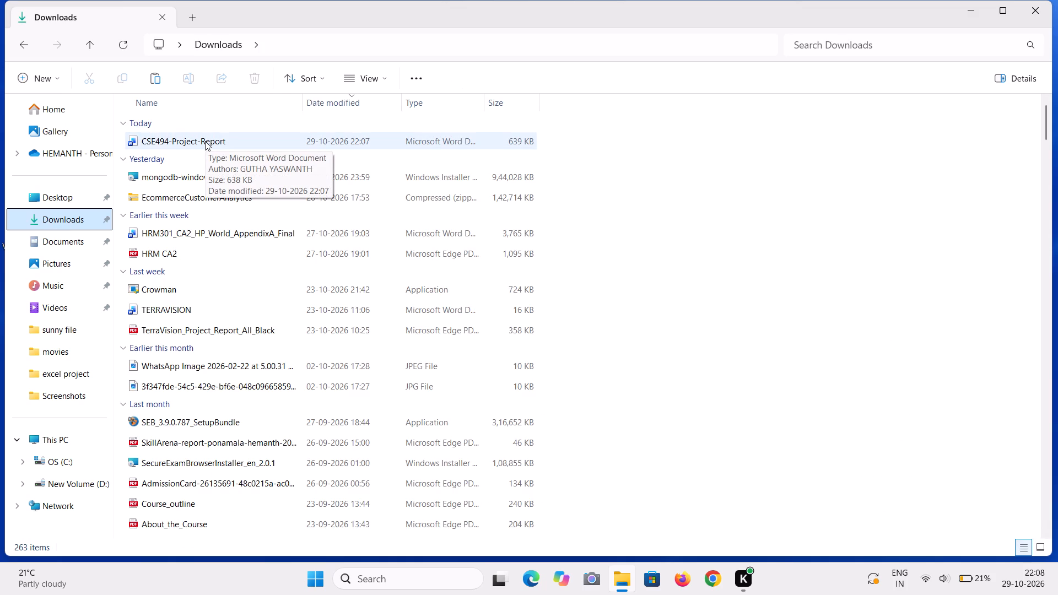
click(178, 142)
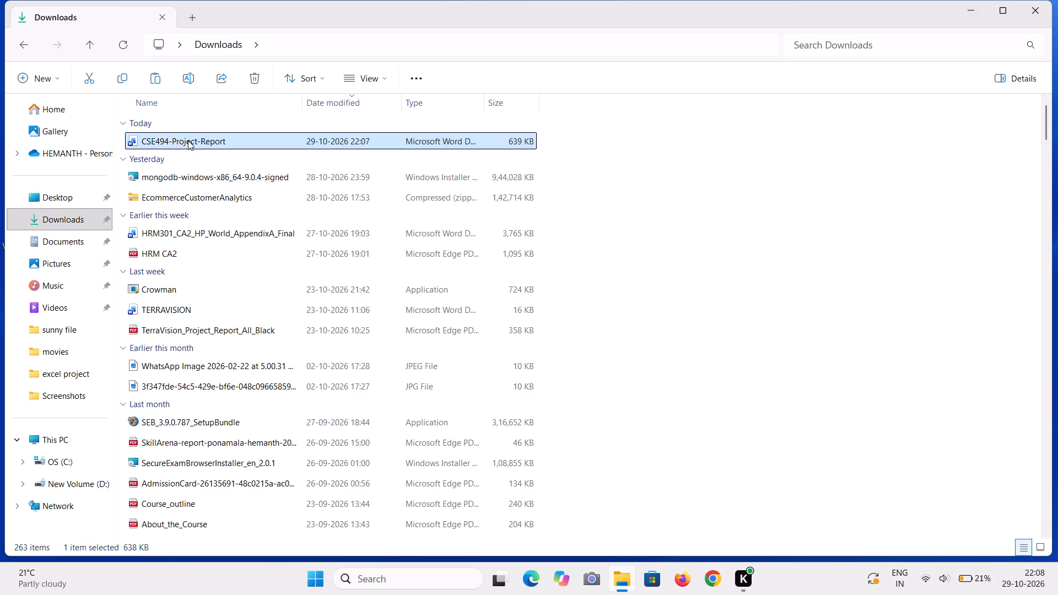
click(192, 140)
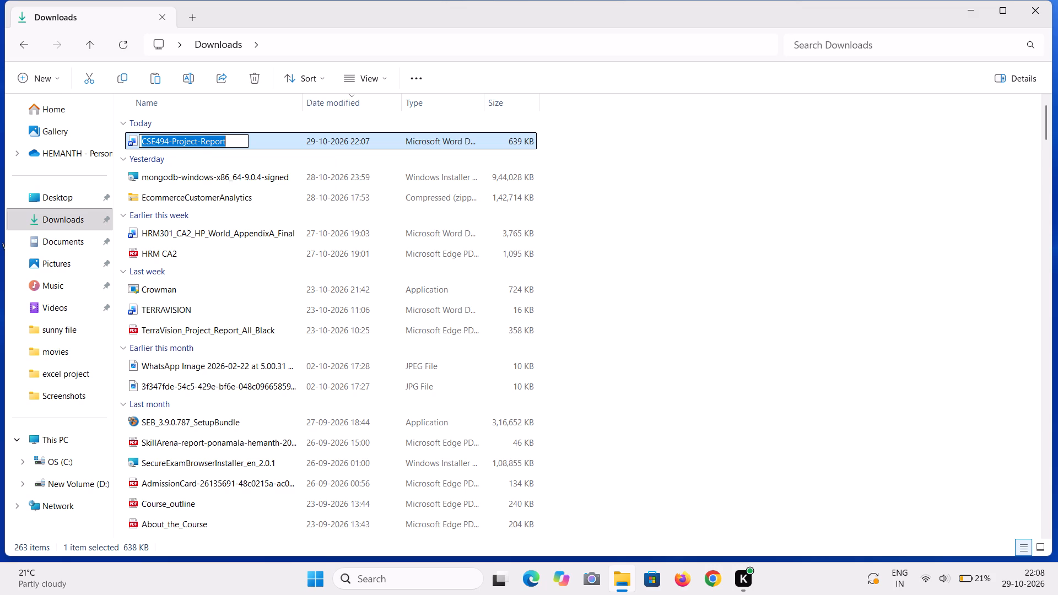
click(202, 140)
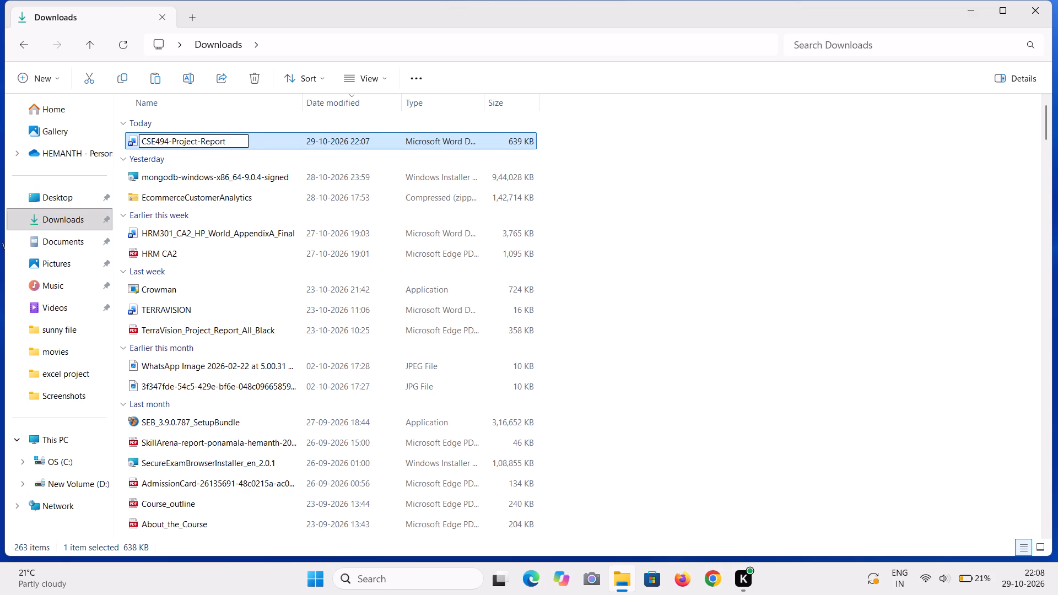
key(BackSpace)
key(space)
key(Left)
key(Left)
key(Left)
key(Left)
key(Left)
key(Left)
key(Left)
key(Left)
key(BackSpace)
key(space)
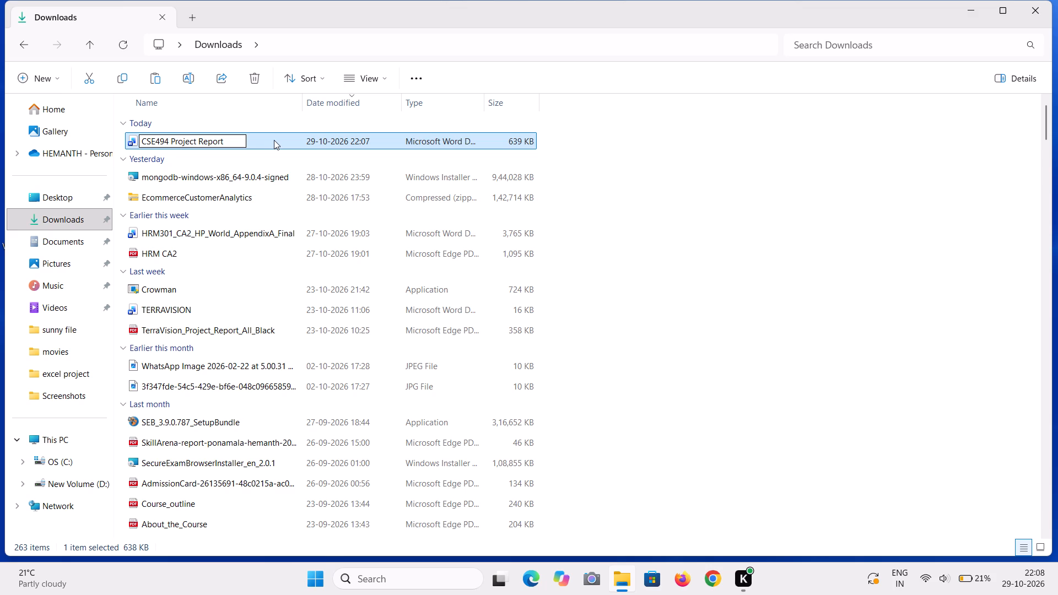
click(274, 140)
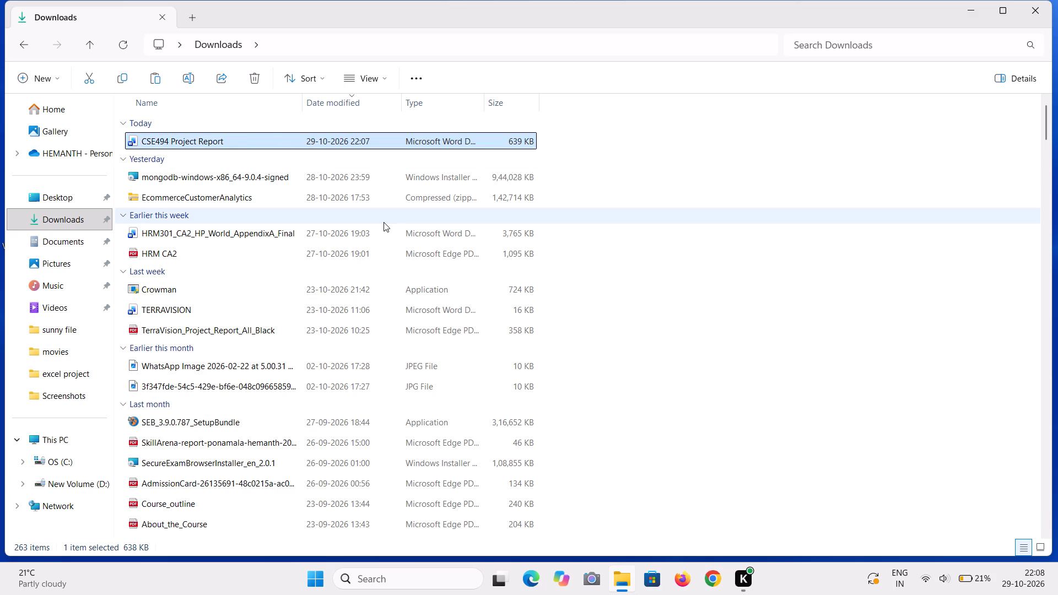
Open the CSE494 Project Report document from the Downloads folder in Word.
click(236, 143)
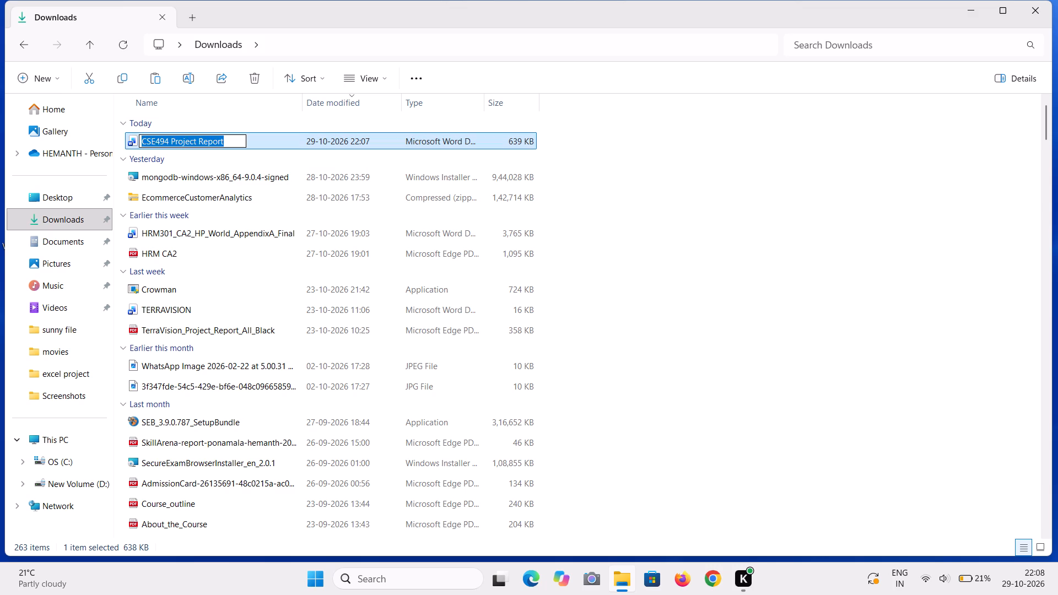
click(289, 136)
double_click(289, 136)
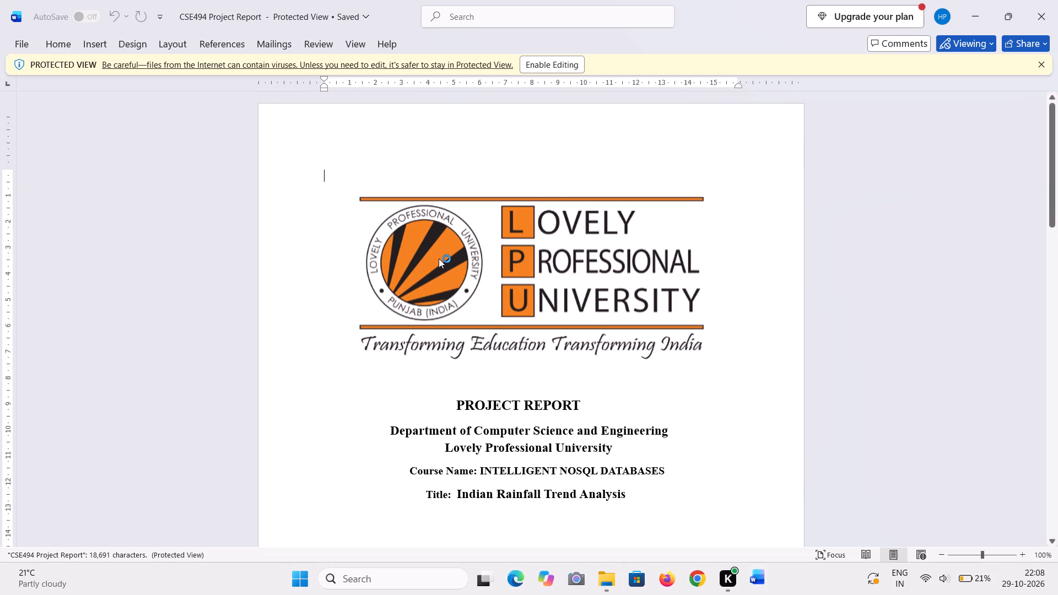
Bring up the report's print preview and enable printing to take the document out of Protected View.
click(22, 42)
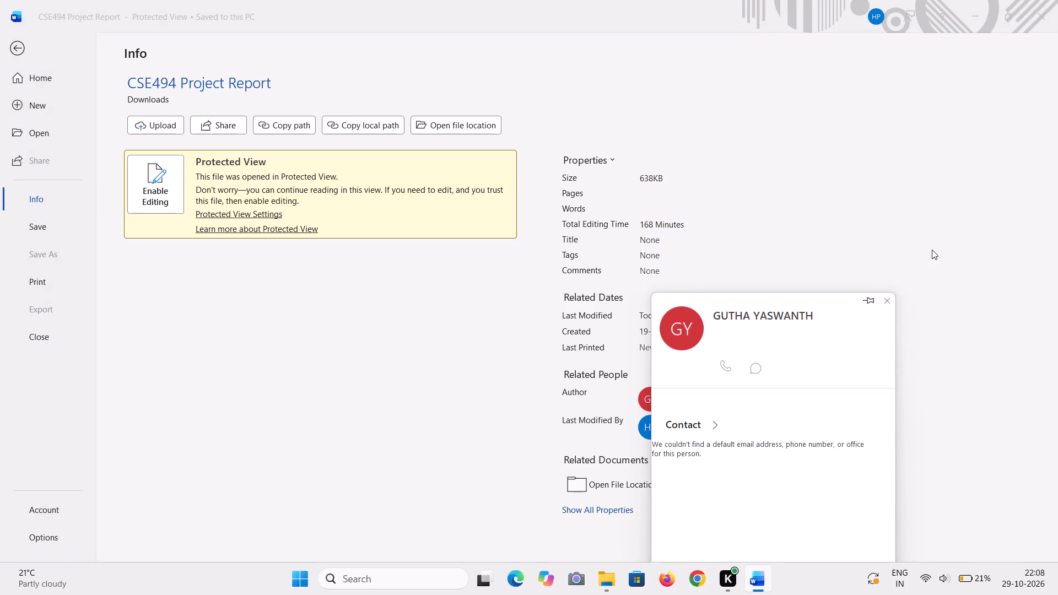
click(939, 230)
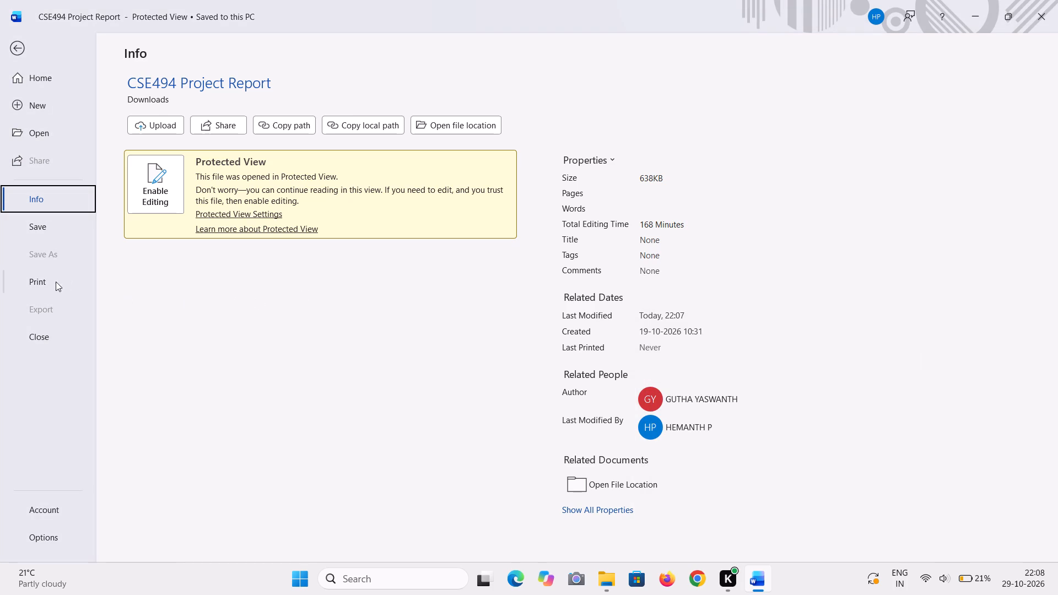
click(38, 283)
scroll(196, 397, down, 2)
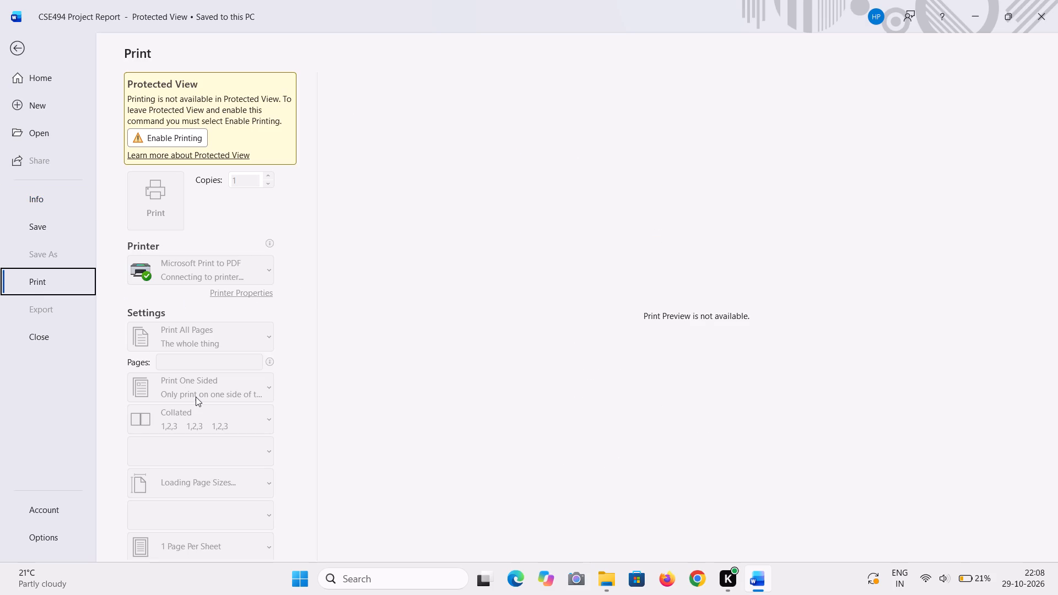
scroll(196, 397, down, 11)
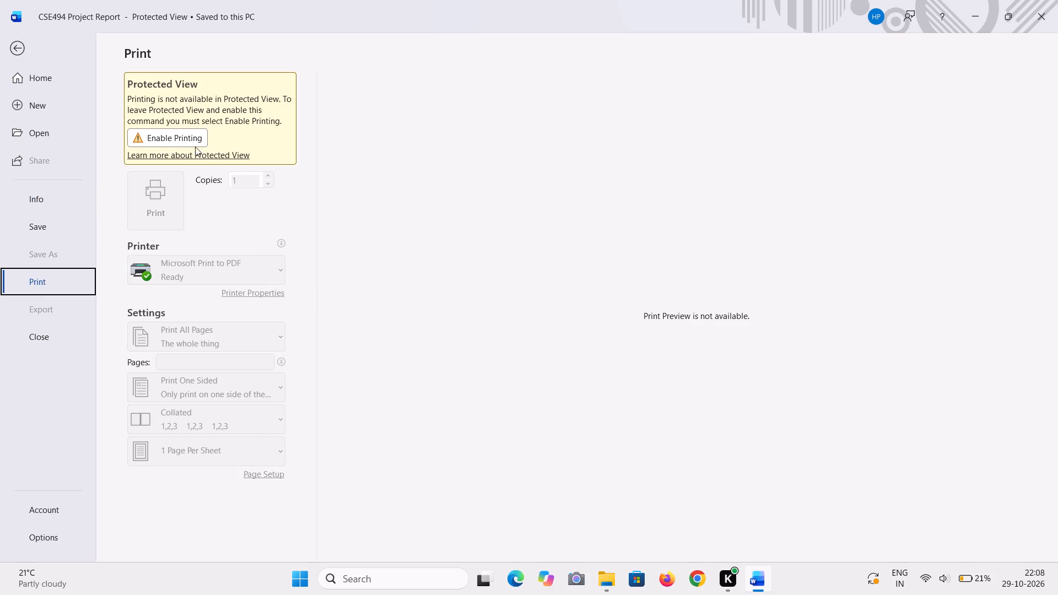
drag(153, 219, 171, 135)
click(171, 135)
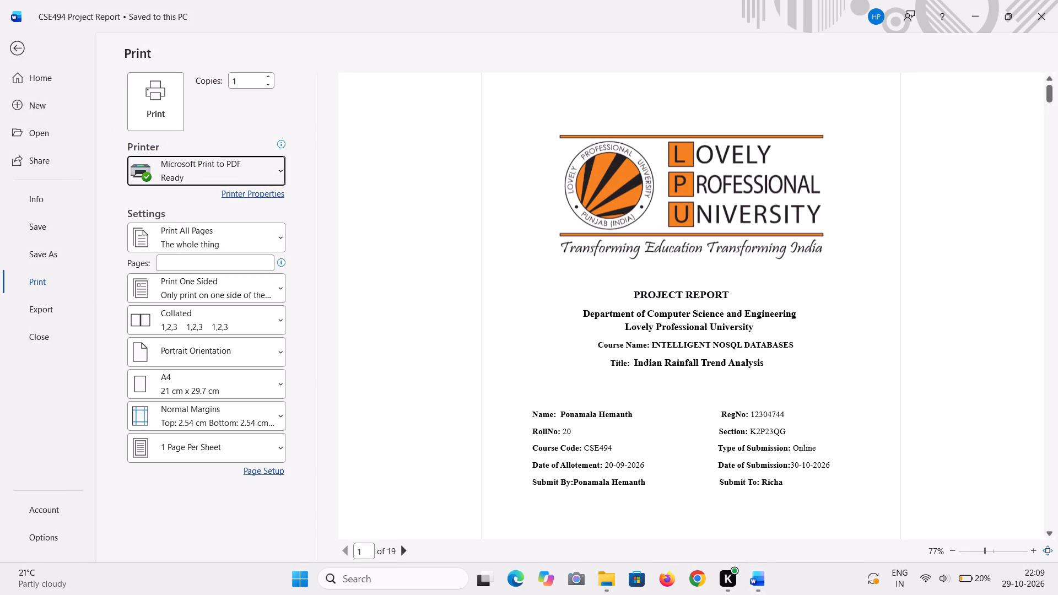
Look through the report's pages in the print preview, checking the layout of the text, tables and figures from cover page to conclusion.
scroll(528, 312, down, 3)
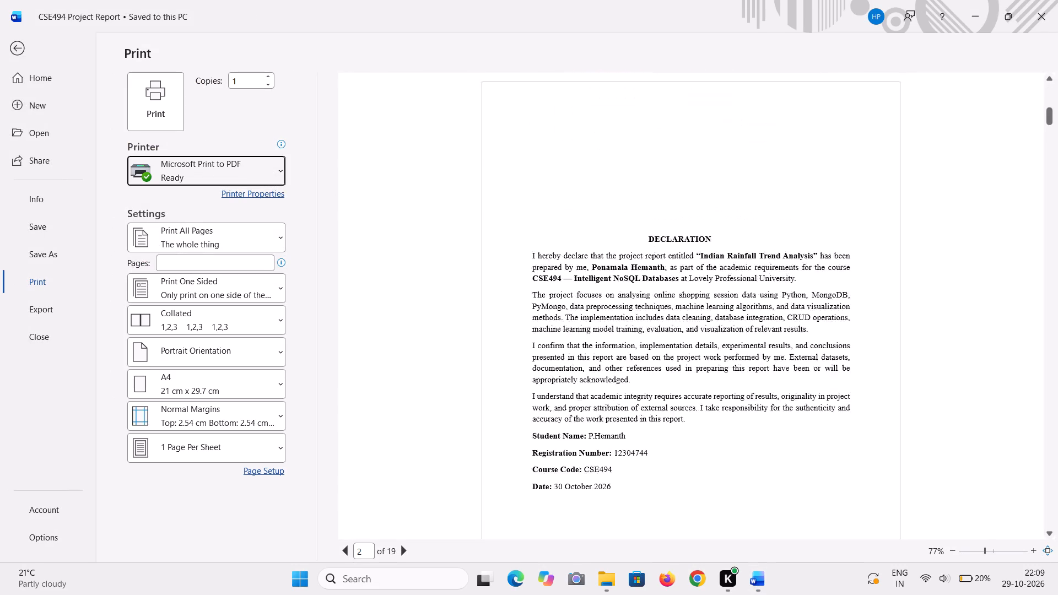
scroll(528, 312, down, 3)
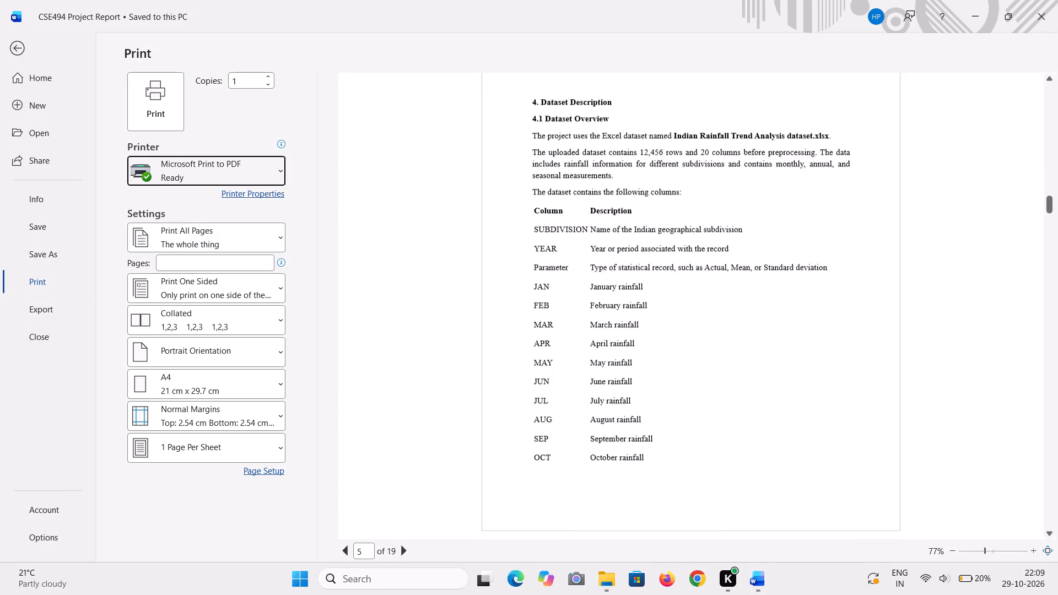
scroll(528, 312, down, 1)
scroll(528, 312, up, 1)
scroll(528, 312, down, 6)
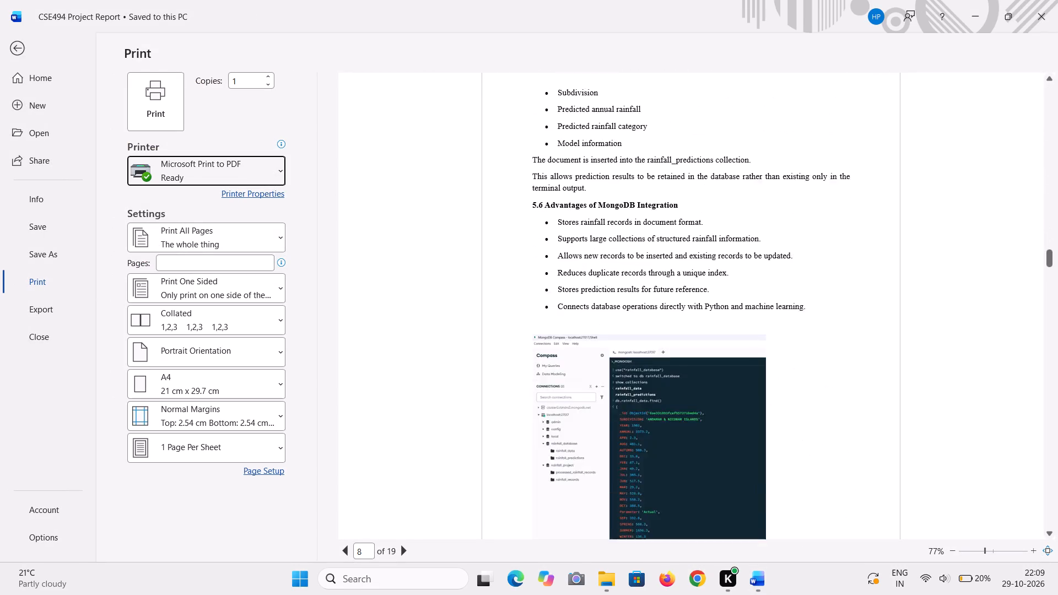
scroll(528, 312, down, 16)
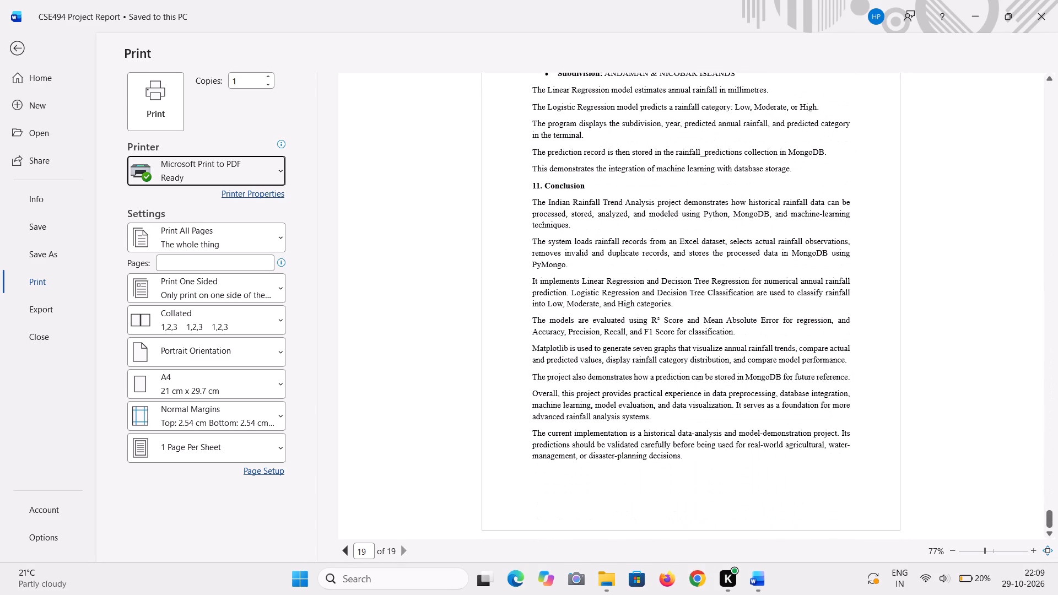
scroll(528, 312, down, 2)
scroll(528, 312, up, 4)
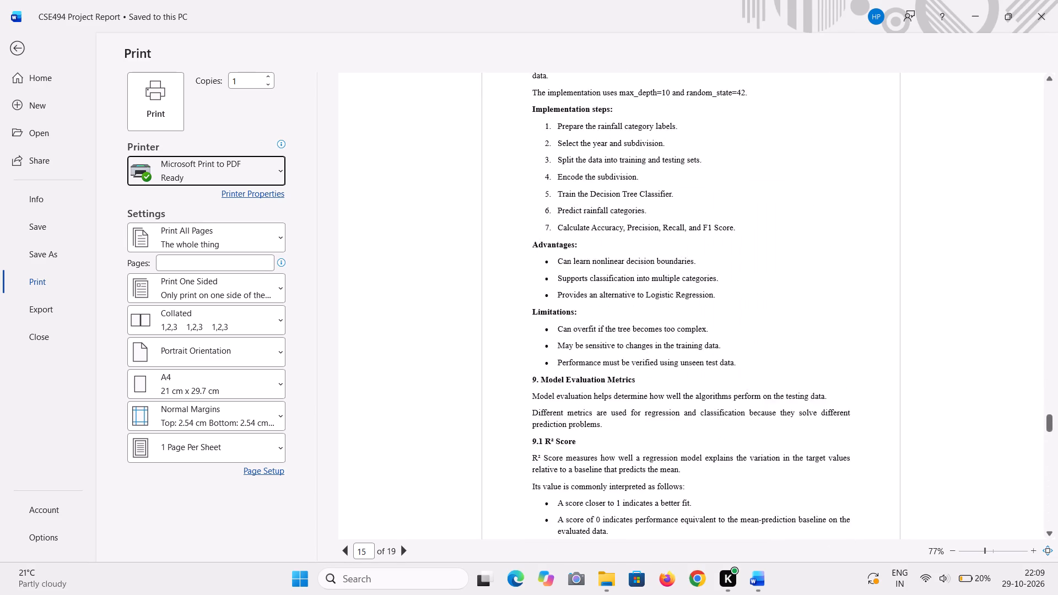
scroll(528, 312, up, 2)
scroll(528, 312, down, 3)
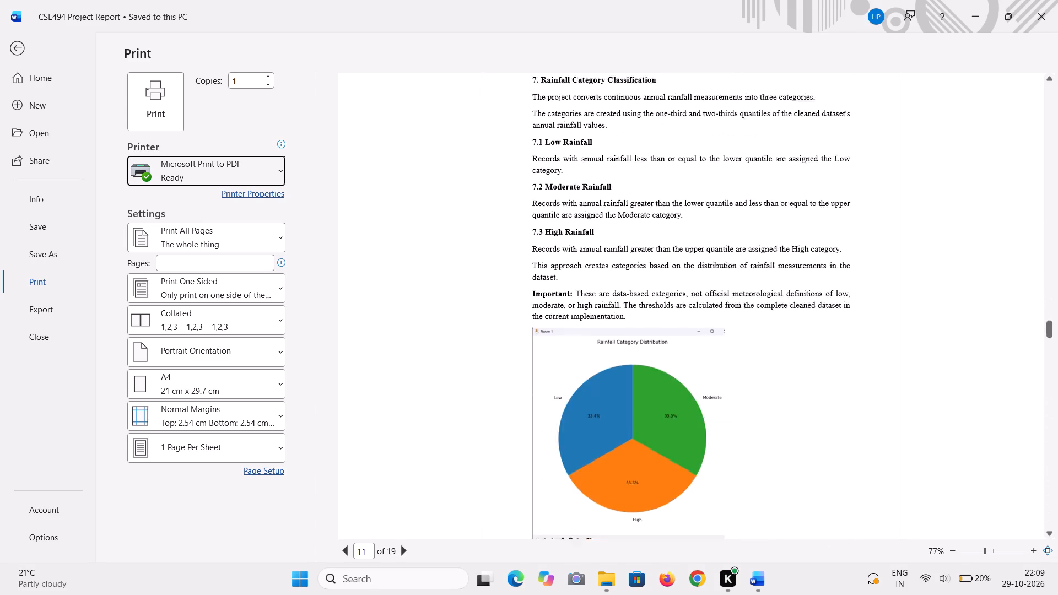
scroll(528, 312, down, 7)
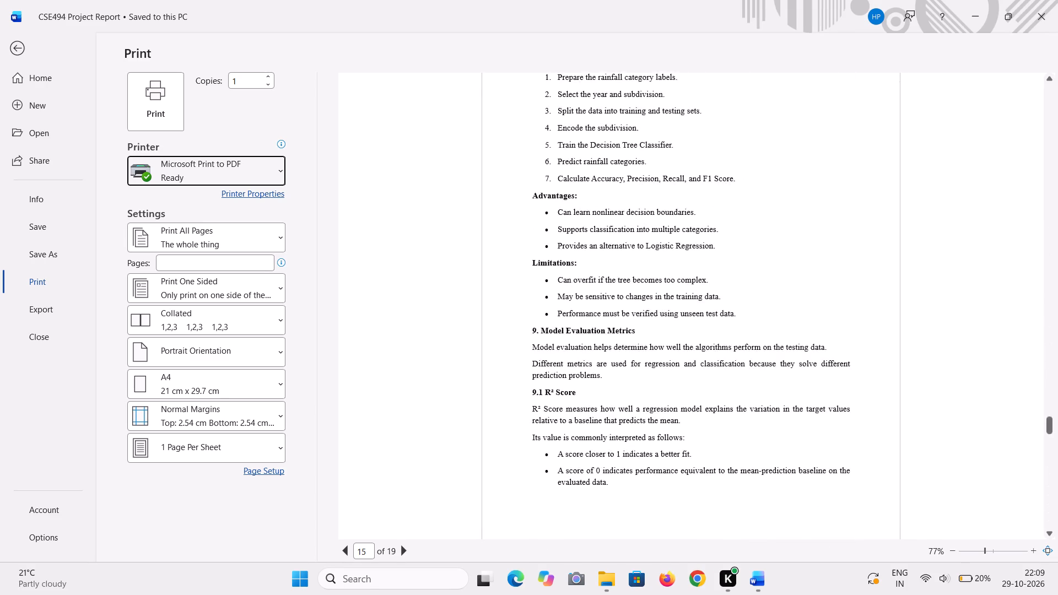
scroll(528, 312, down, 3)
scroll(528, 312, up, 9)
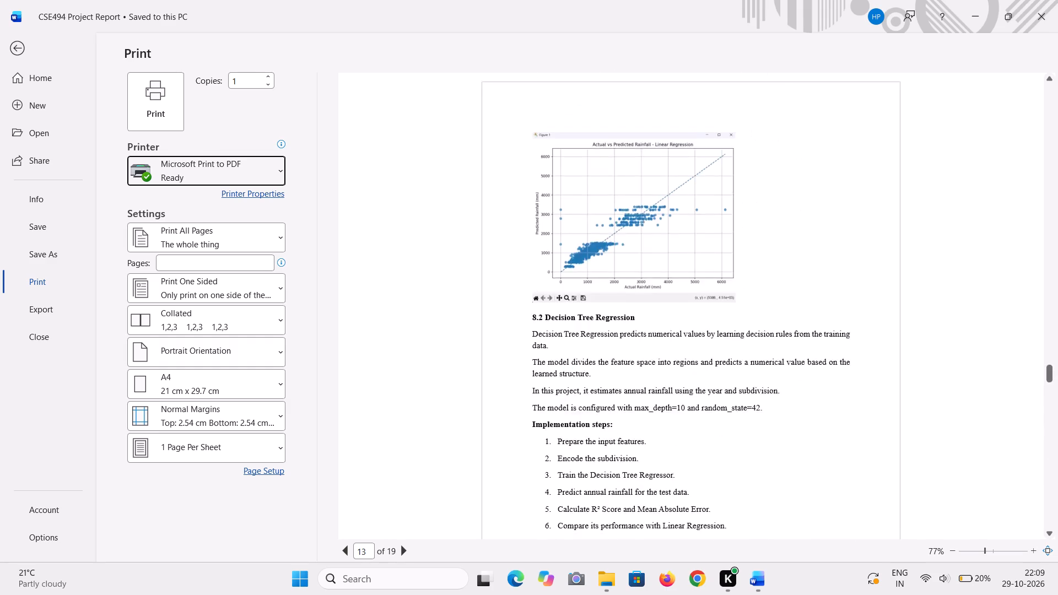
scroll(528, 312, up, 7)
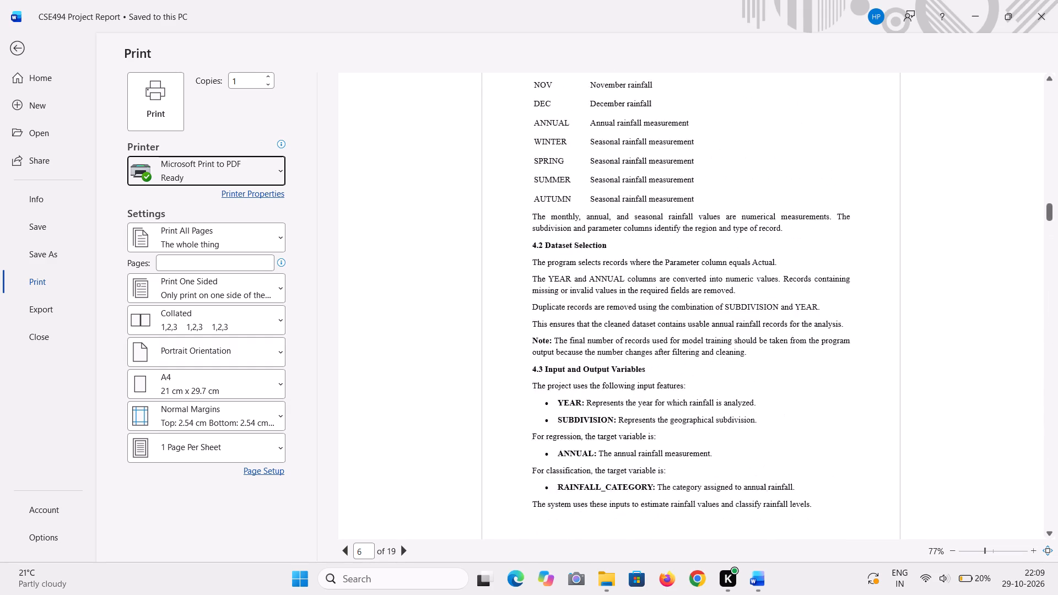
scroll(528, 312, up, 4)
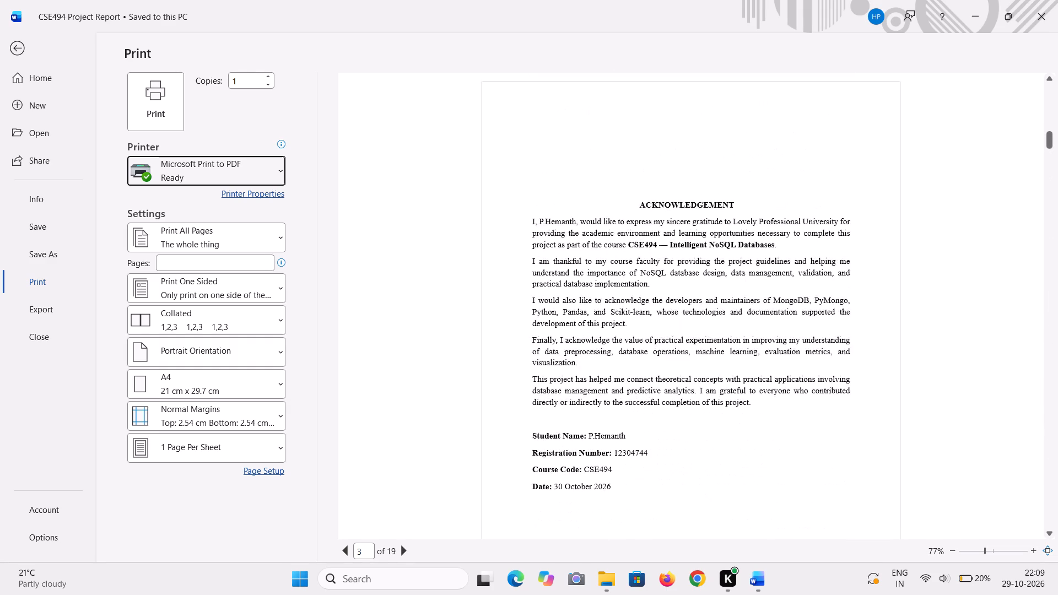
scroll(528, 312, down, 9)
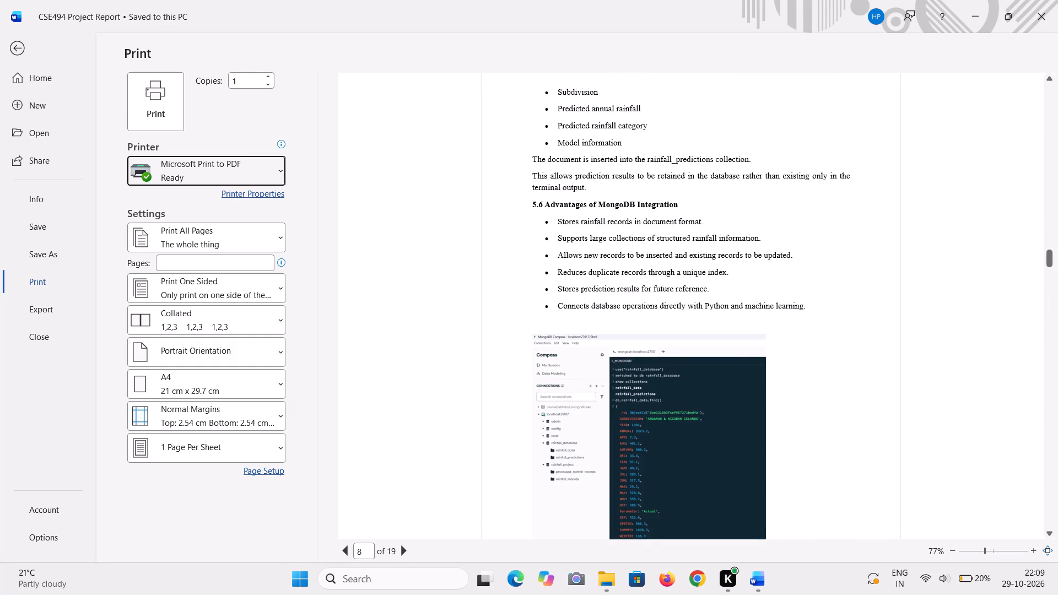
scroll(528, 312, down, 1)
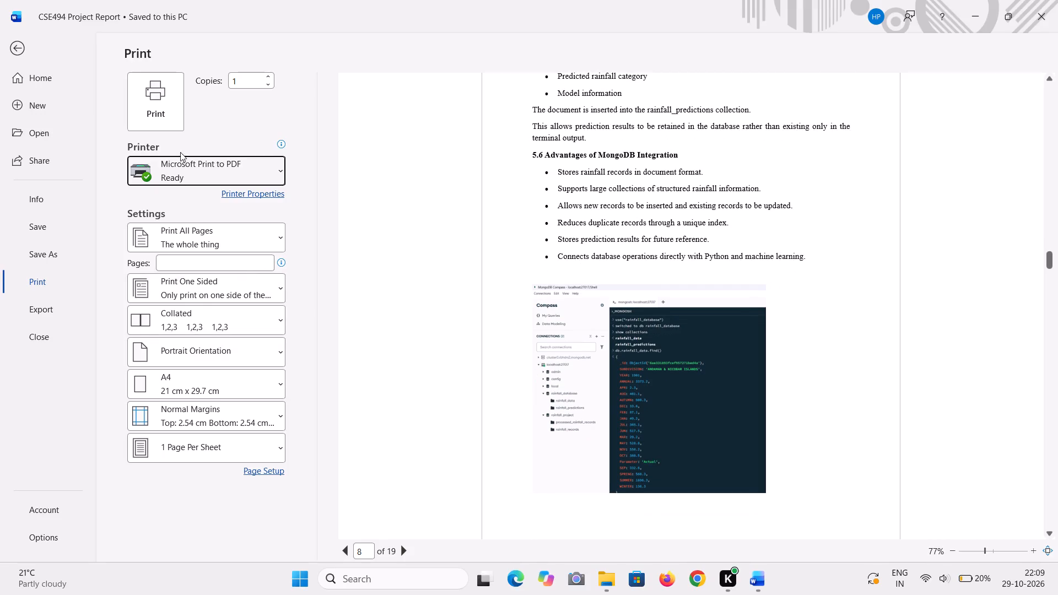
Save the report as a PDF named CSE494 Project Report in the Desktop's RainfallProject folder.
click(56, 255)
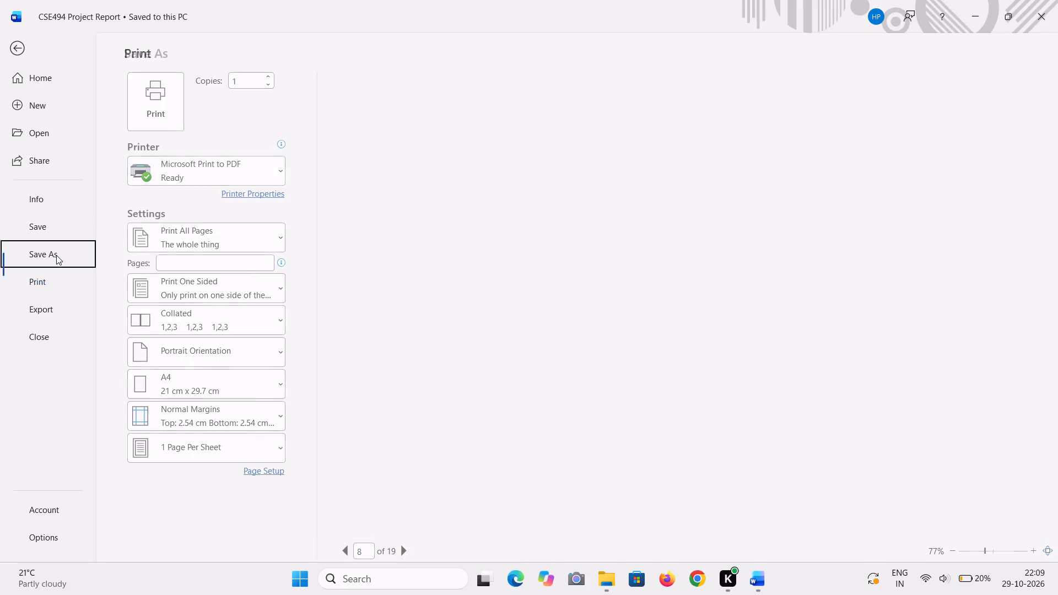
click(180, 366)
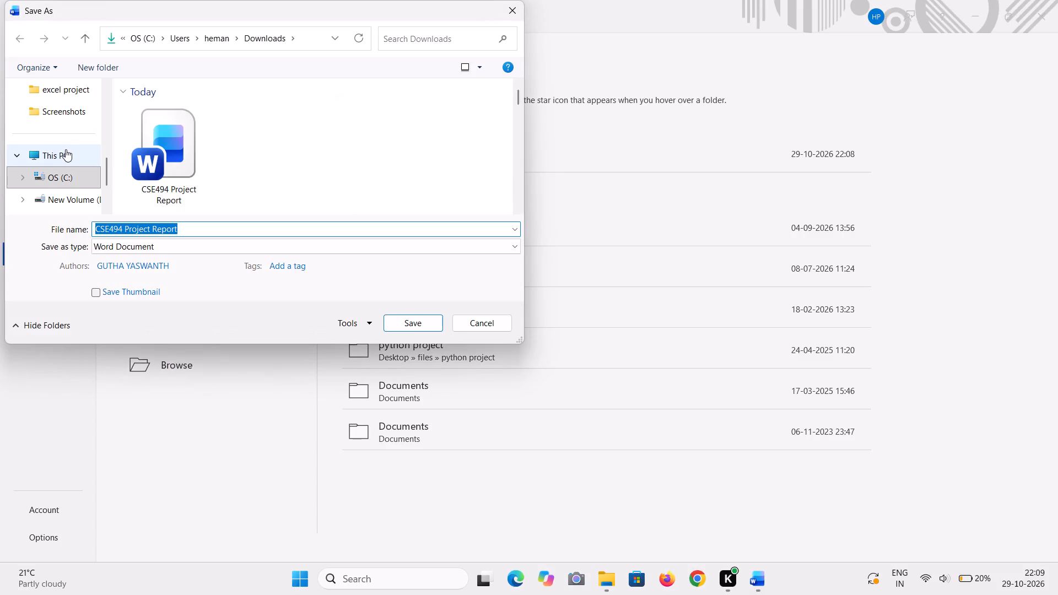
scroll(44, 145, up, 1)
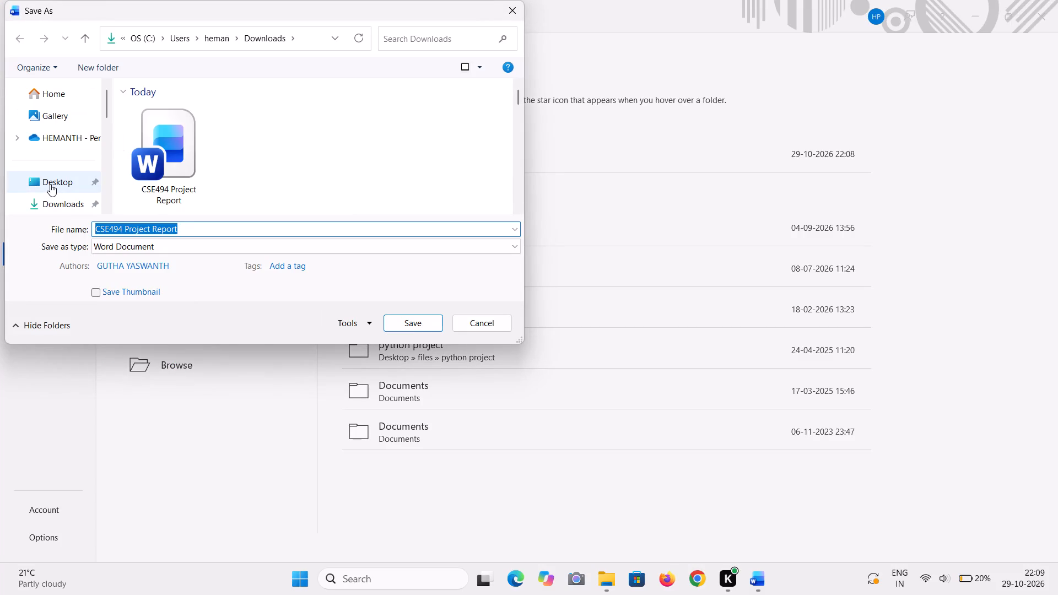
click(50, 184)
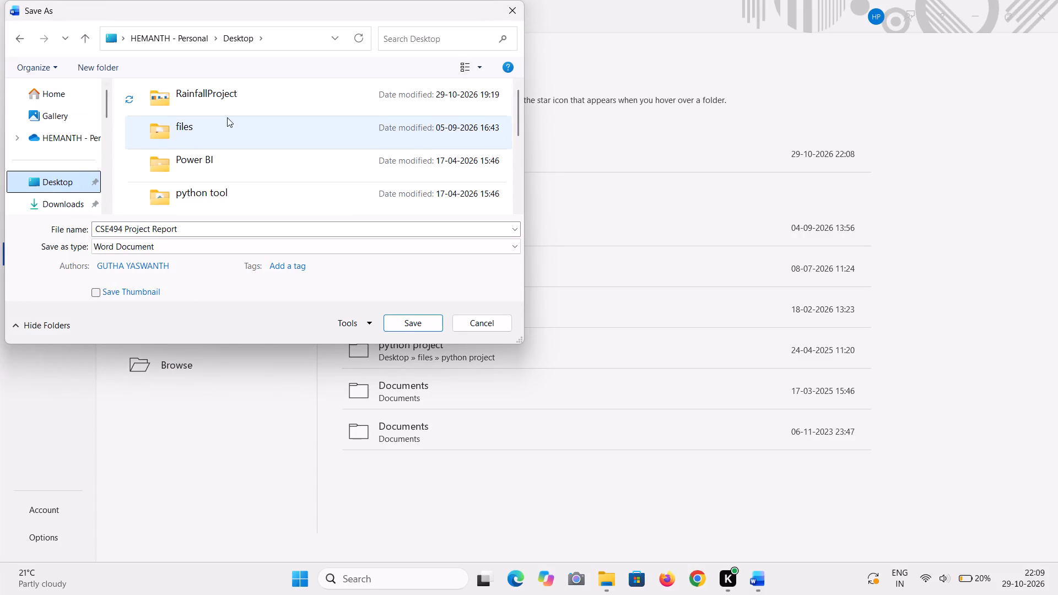
double_click(260, 98)
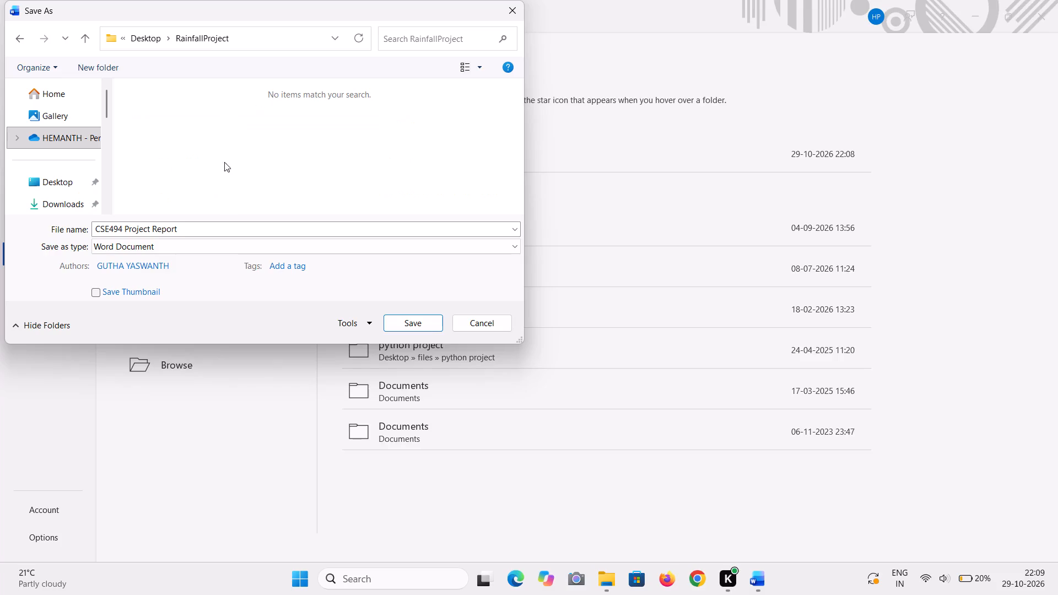
click(202, 250)
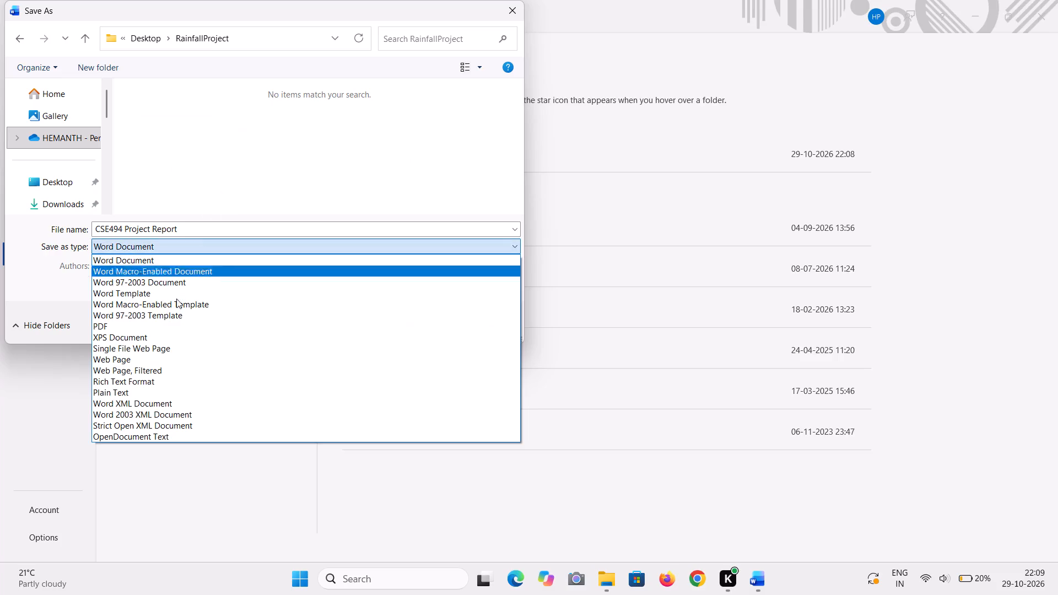
click(148, 323)
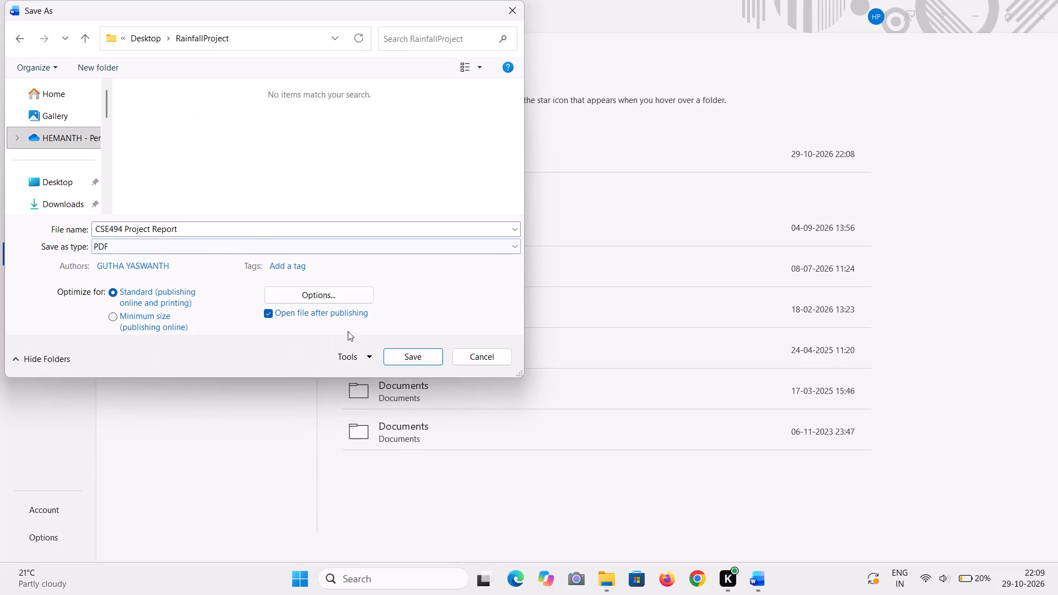
click(400, 361)
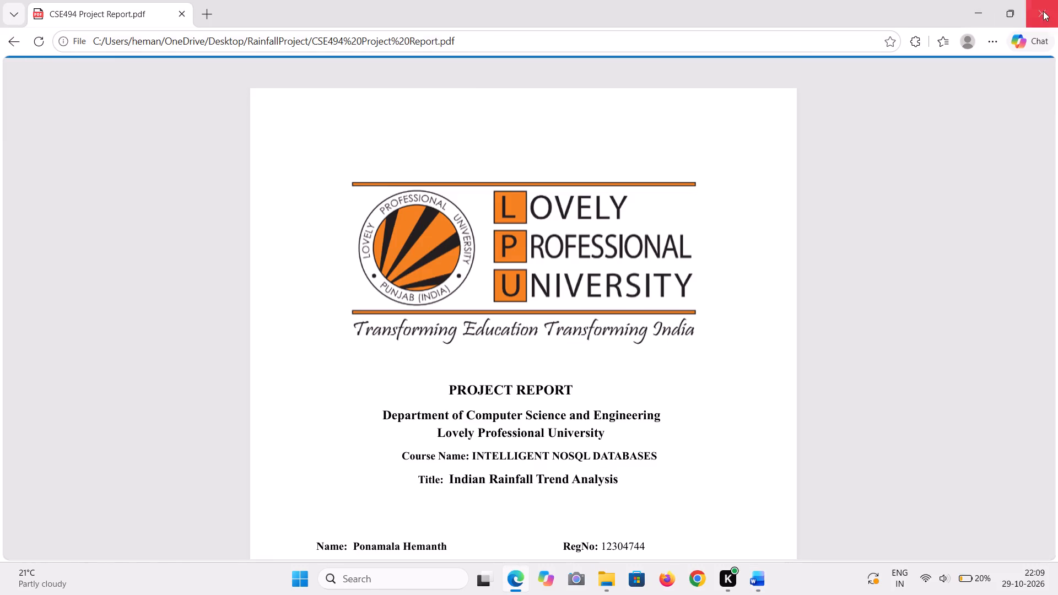
Close the published PDF in Edge and the report document in Word.
click(1043, 11)
click(1043, 11)
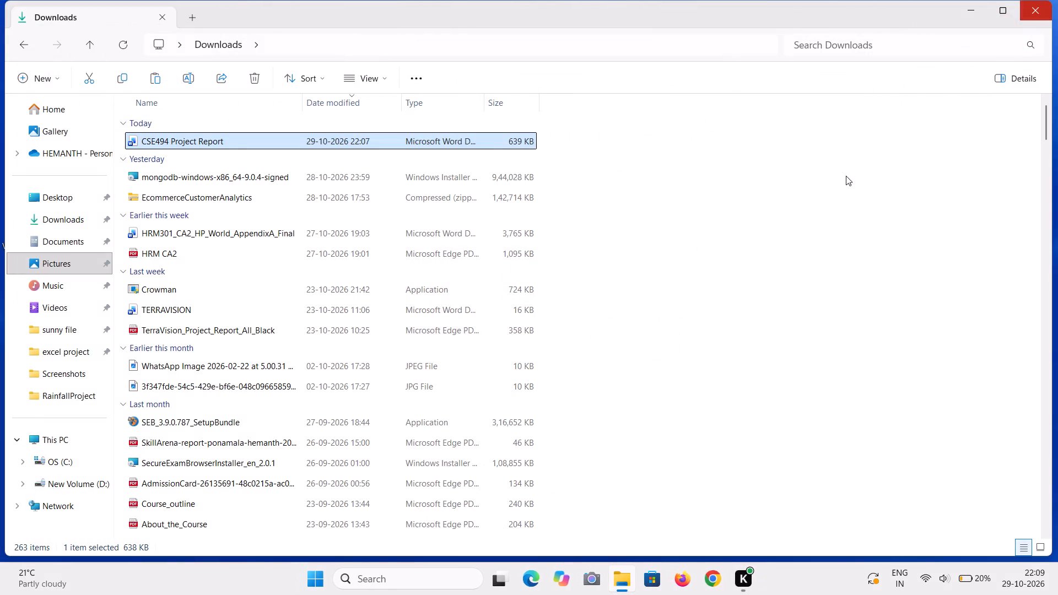
In File Explorer, open the RainfallProject folder on the Desktop.
click(66, 197)
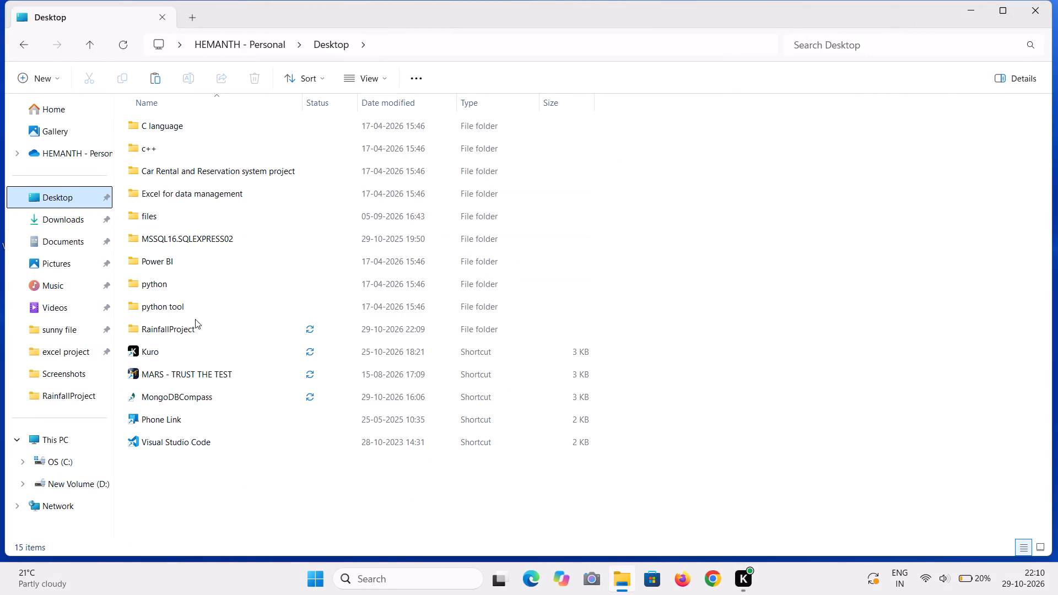
double_click(183, 328)
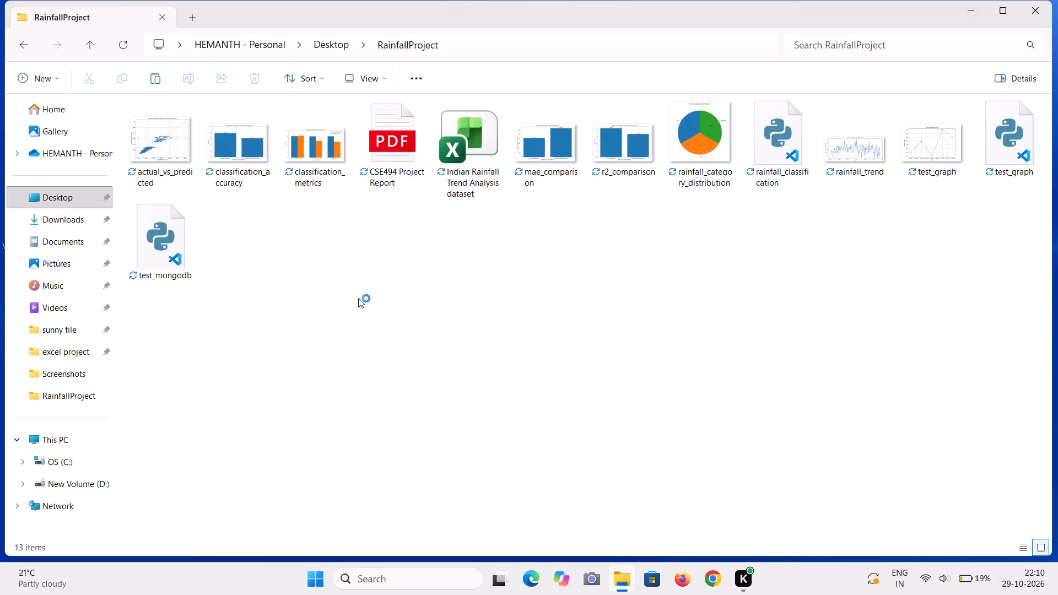
Try different icon sizes and layouts for the RainfallProject folder's files, settling on the details view.
ctrl+scroll(358, 298, up, 4)
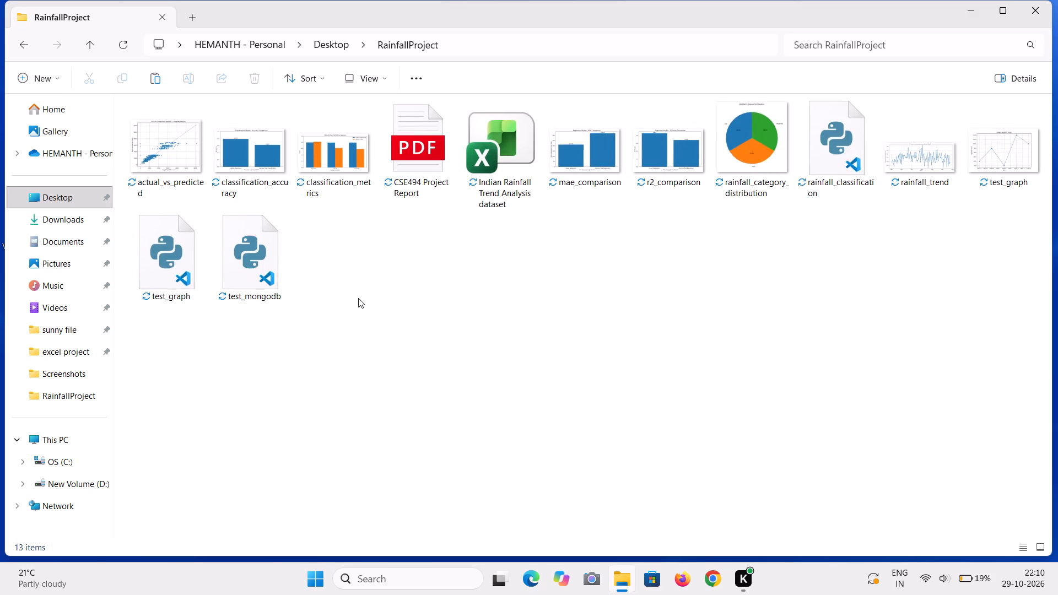
ctrl+scroll(358, 298, up, 4)
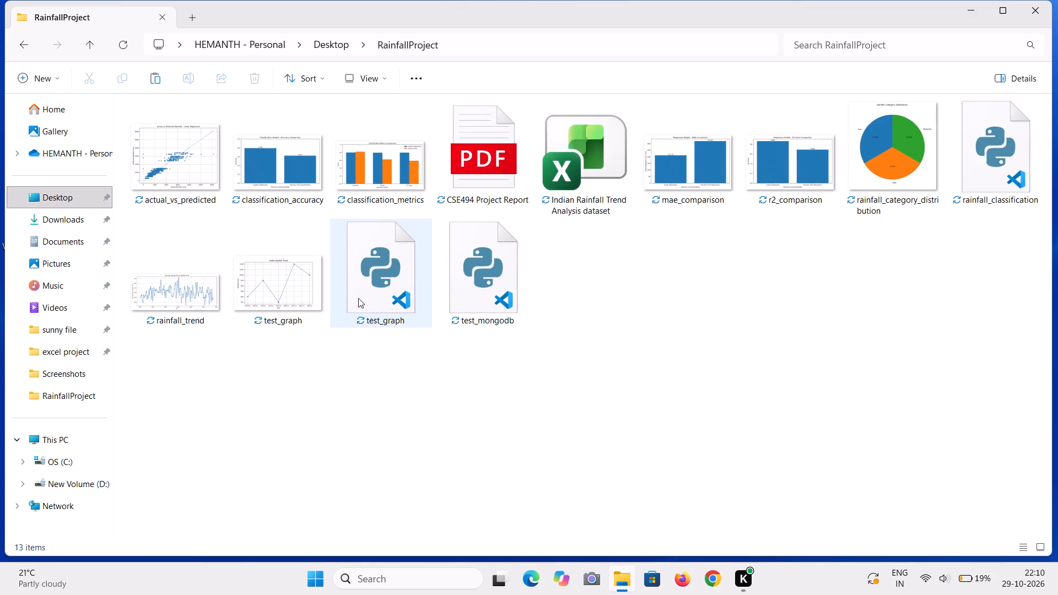
ctrl+scroll(358, 298, up, 8)
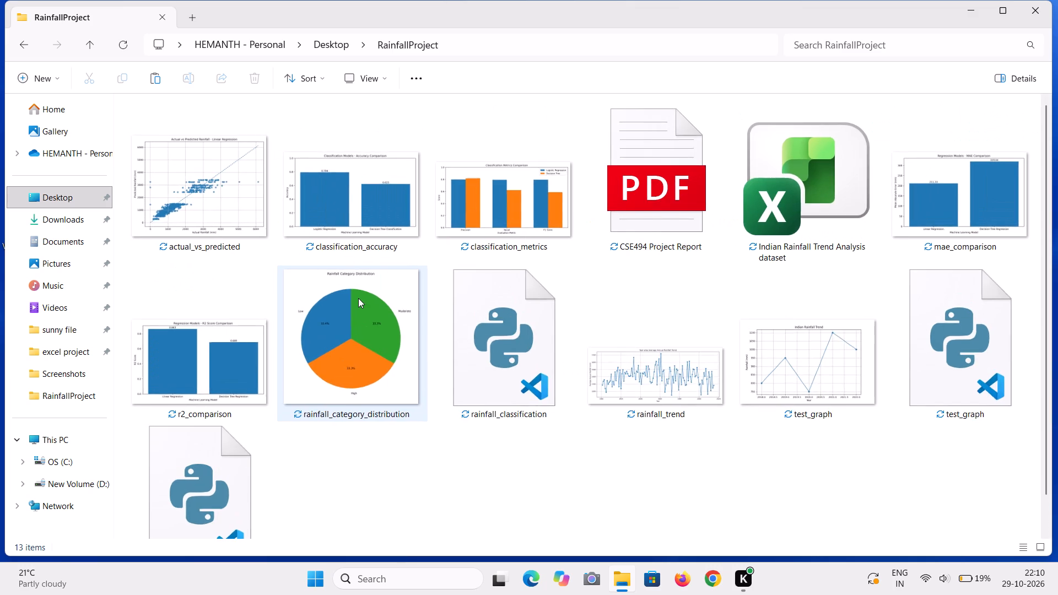
ctrl+scroll(358, 298, down, 11)
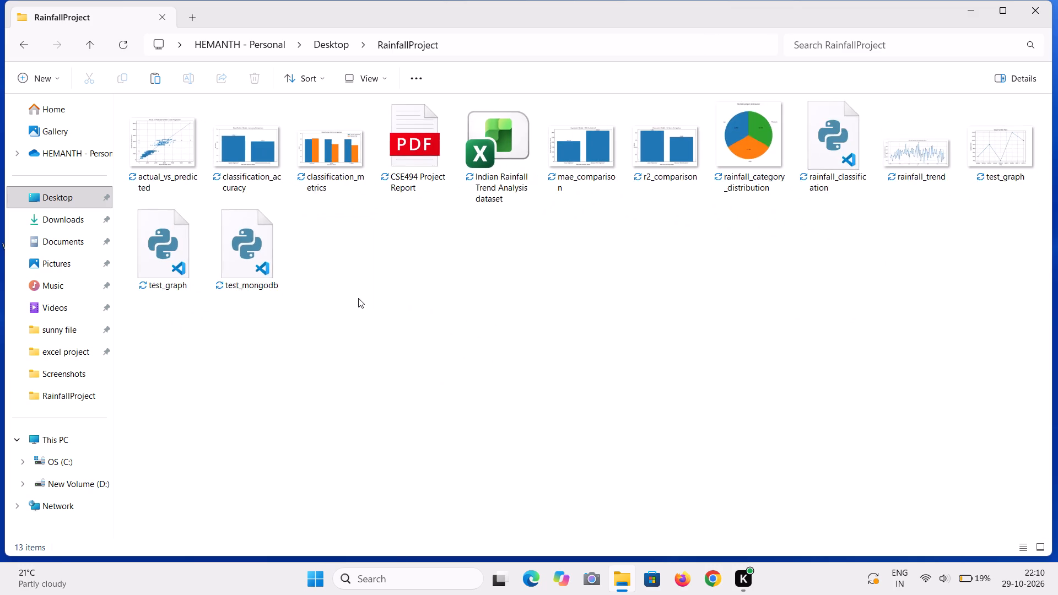
ctrl+scroll(358, 298, down, 9)
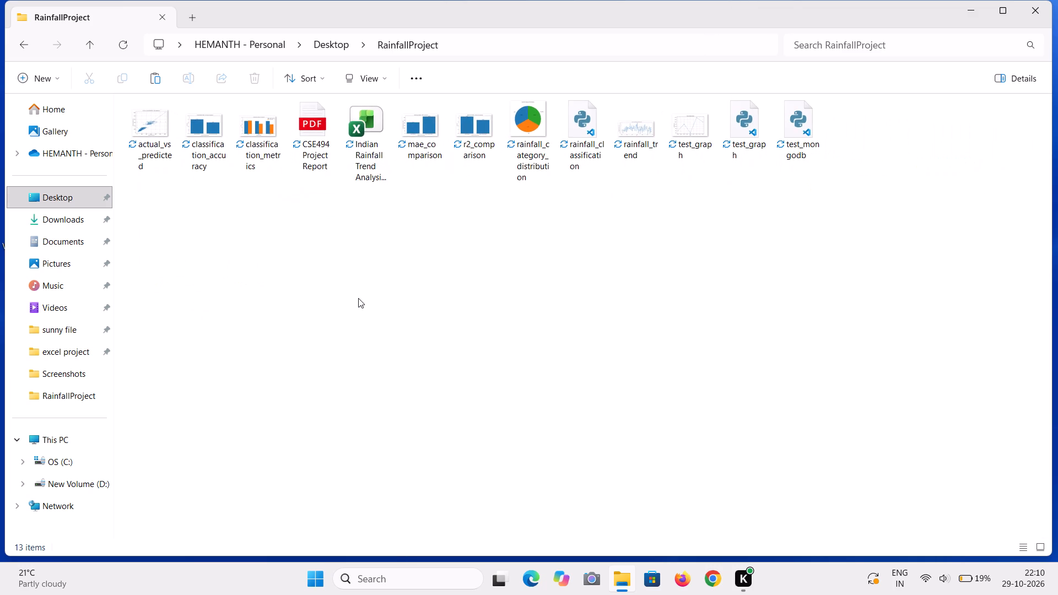
ctrl+scroll(358, 298, down, 15)
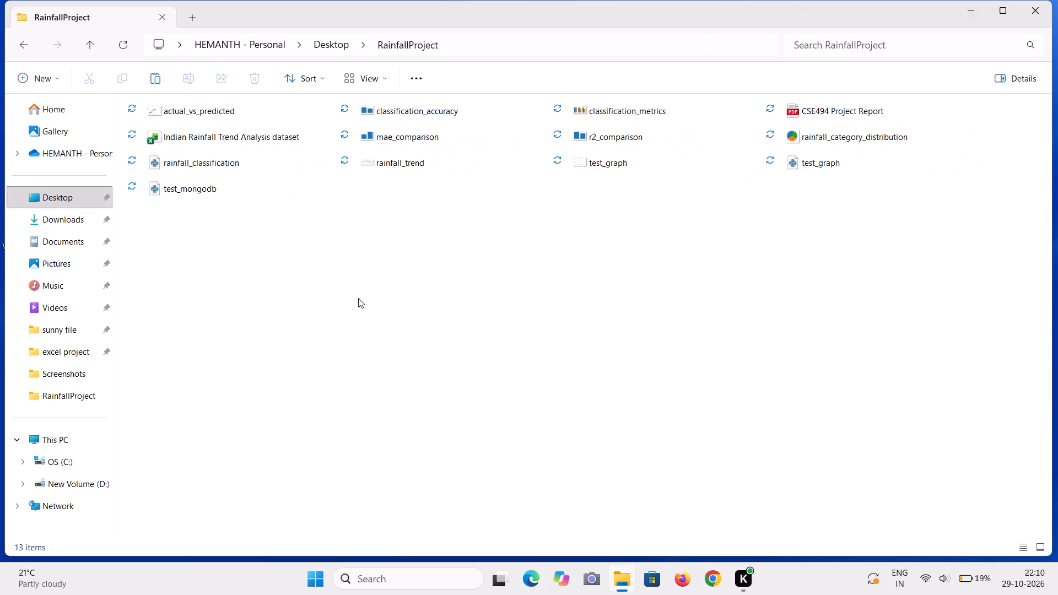
ctrl+scroll(358, 298, down, 6)
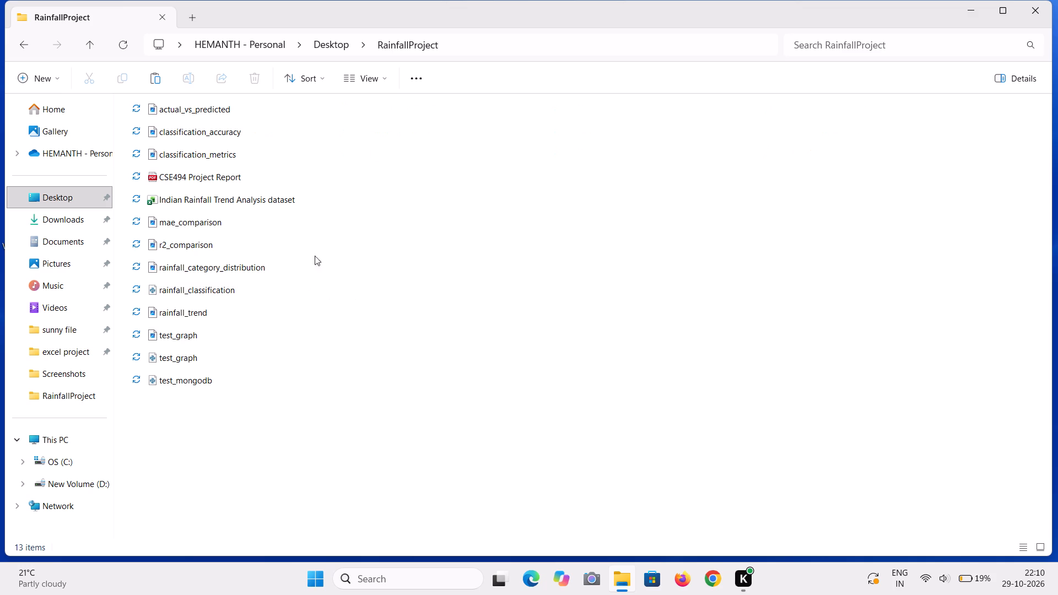
ctrl+scroll(380, 272, up, 7)
ctrl+scroll(380, 272, down, 6)
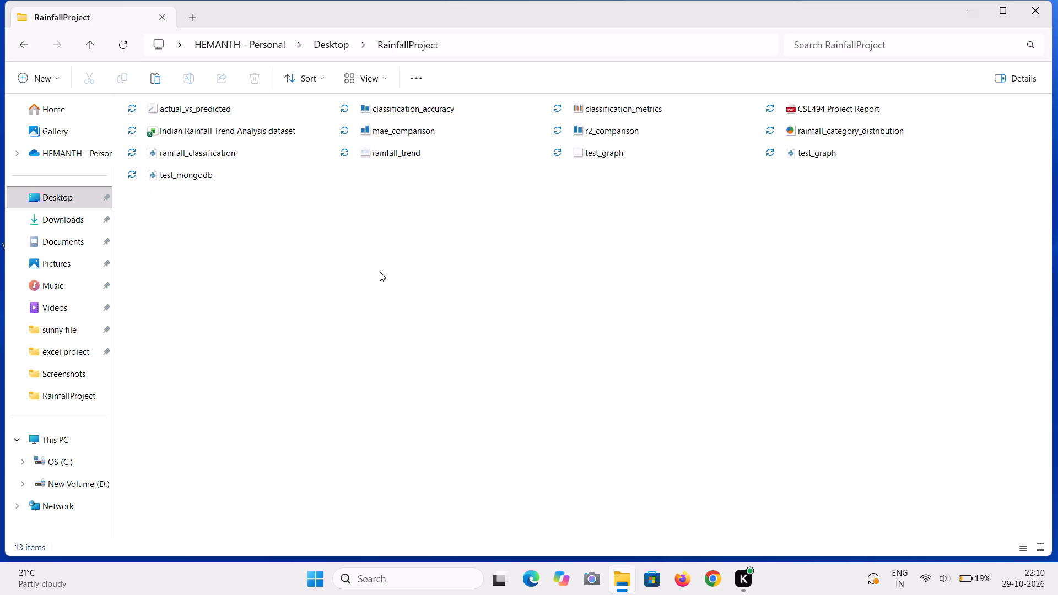
ctrl+scroll(380, 272, down, 6)
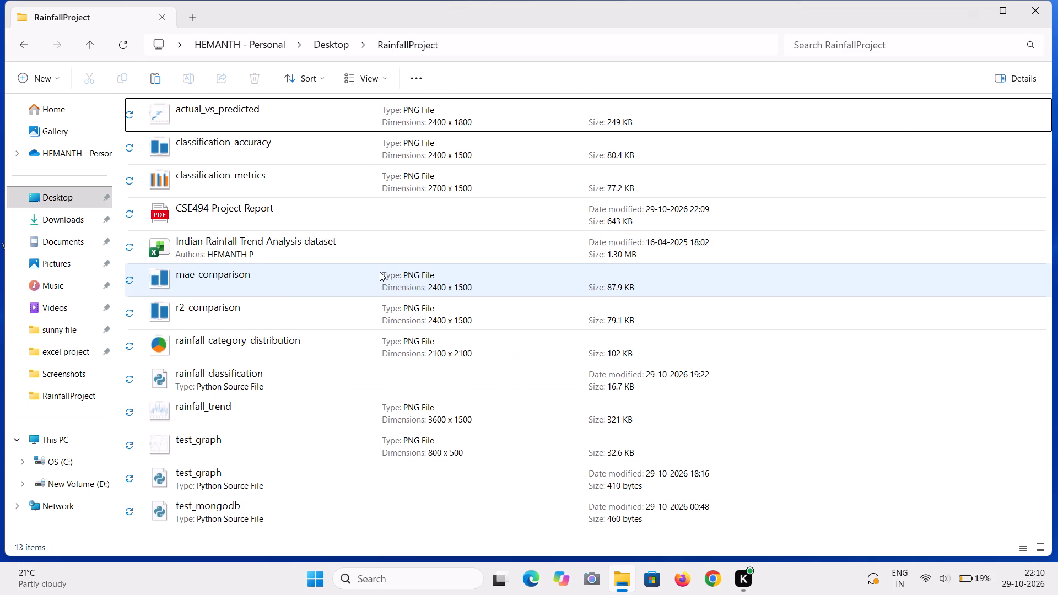
ctrl+scroll(380, 272, up, 3)
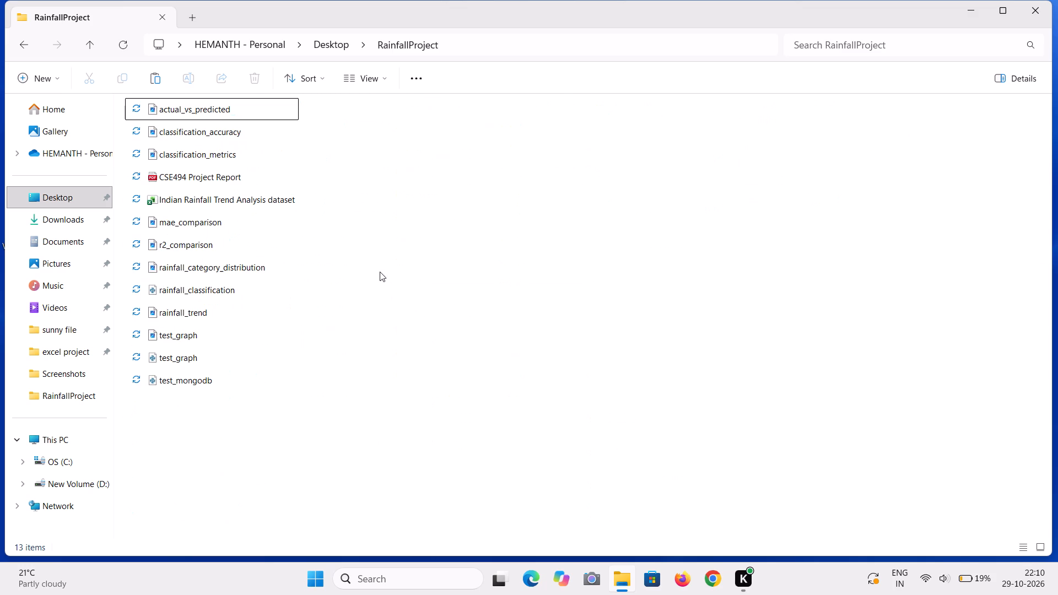
ctrl+scroll(380, 272, up, 1)
ctrl+scroll(380, 272, down, 3)
ctrl+scroll(380, 272, up, 1)
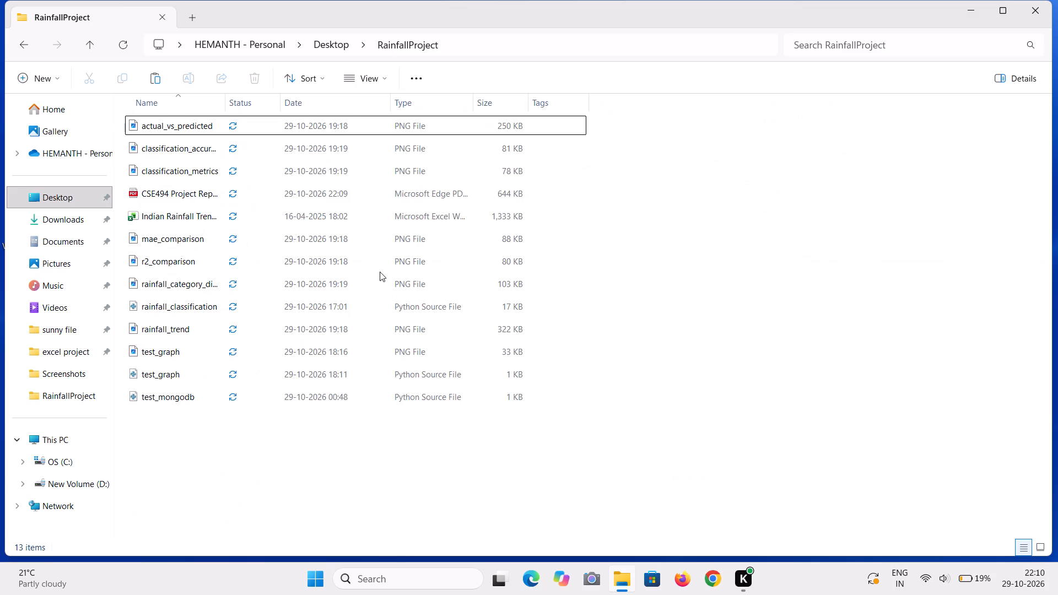
click(427, 424)
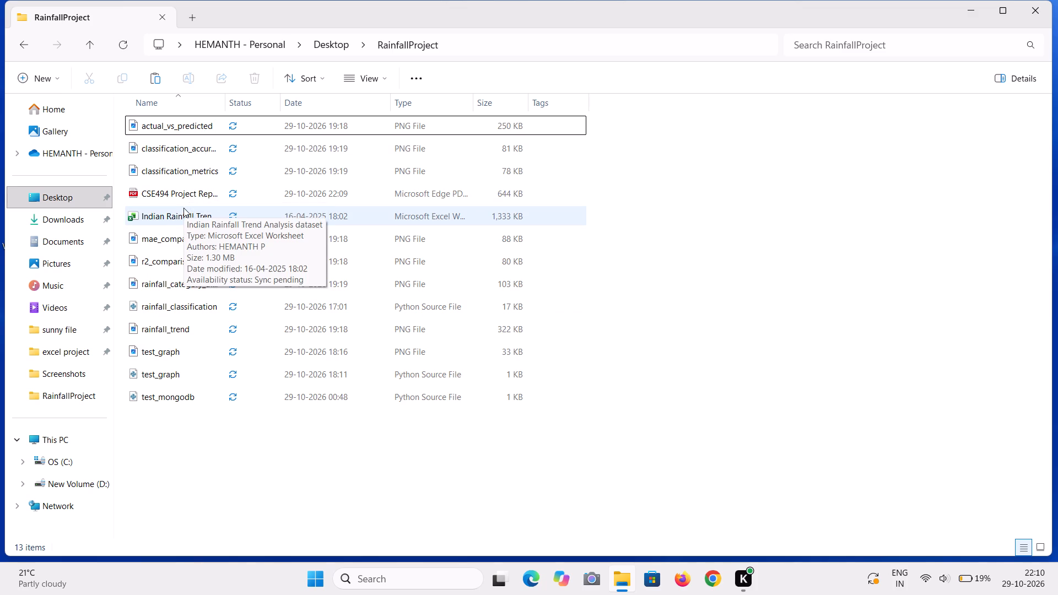
Open the CSE494 Project Report PDF from the RainfallProject folder.
double_click(172, 191)
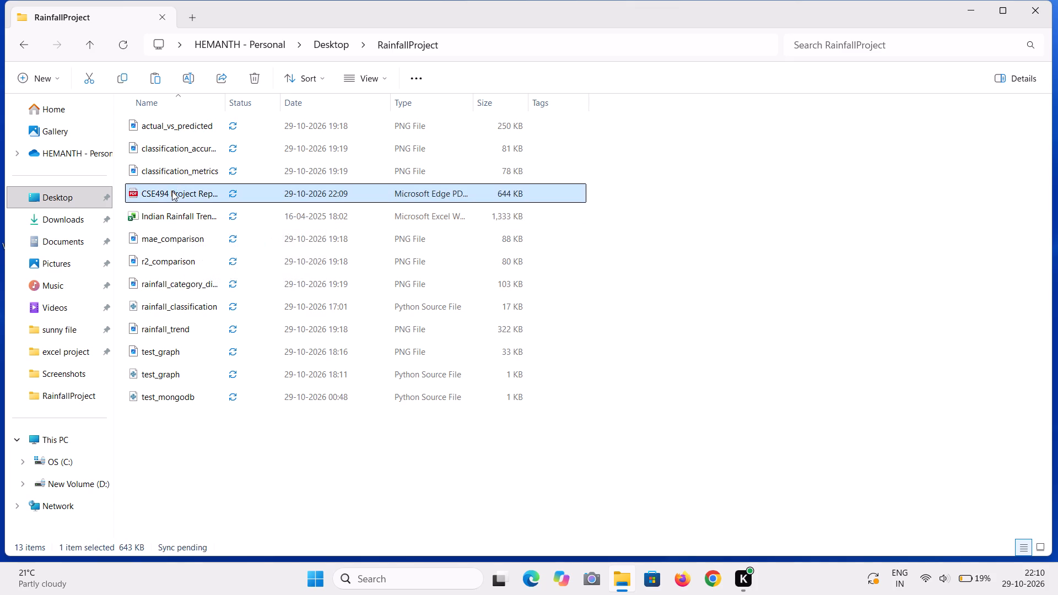